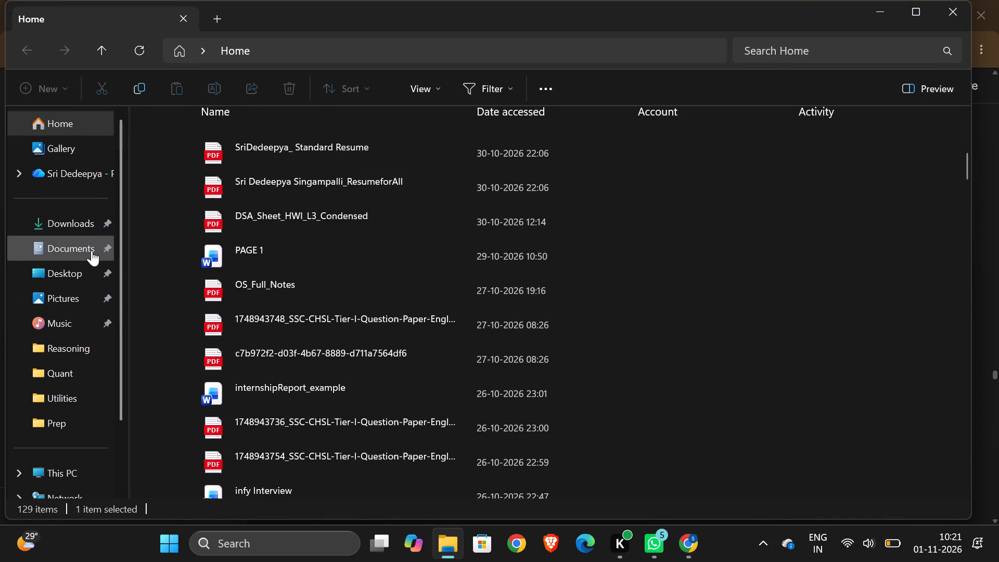
left_click(92, 250)
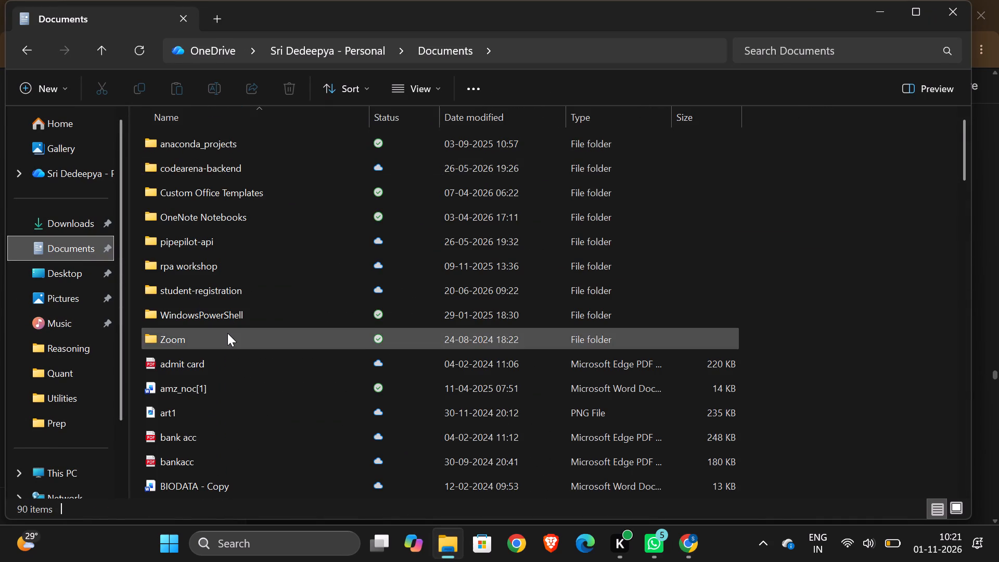
scroll(227, 333, "down", 4)
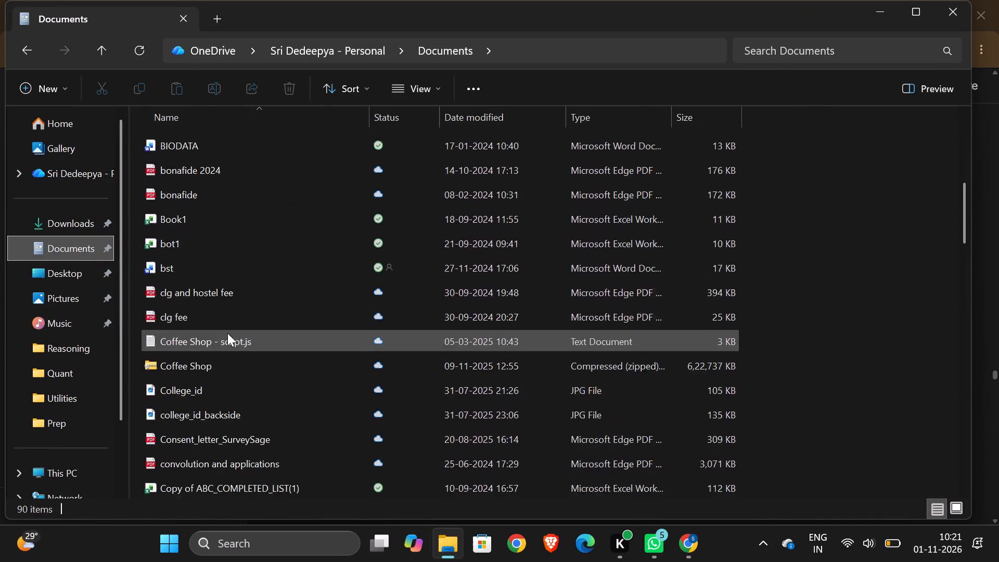
scroll(227, 333, "down", 6)
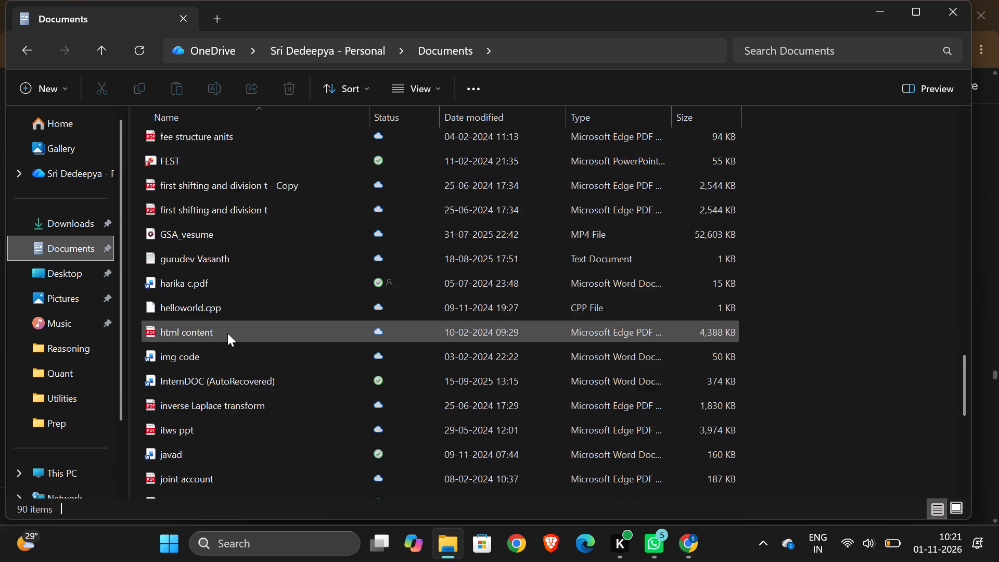
scroll(227, 333, "down", 2)
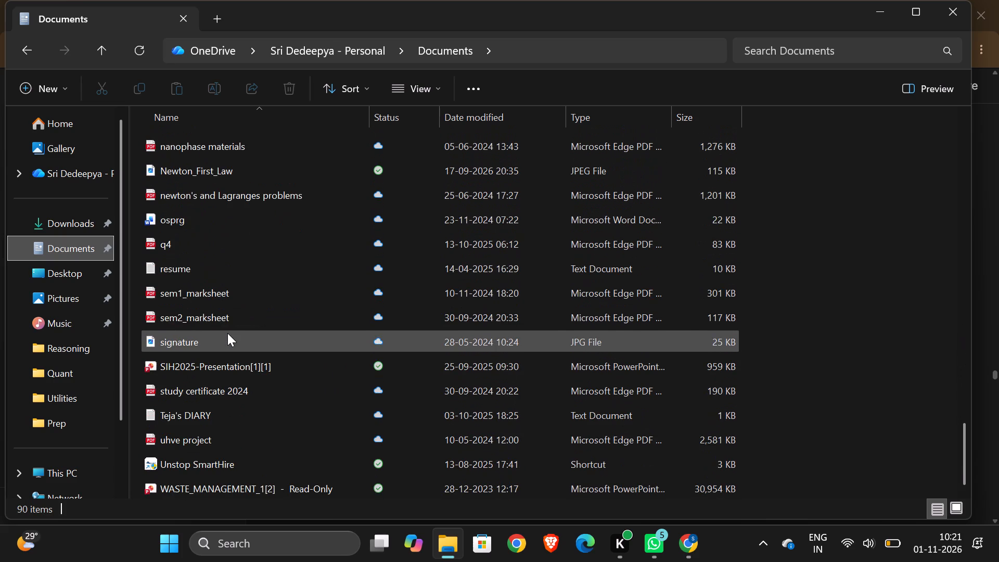
scroll(227, 333, "up", 1)
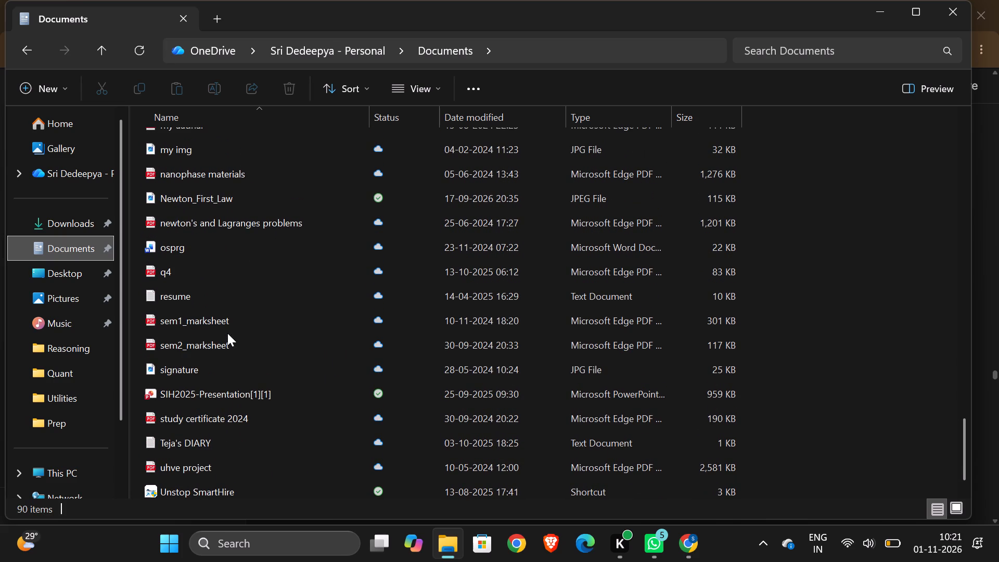
scroll(227, 333, "down", 4)
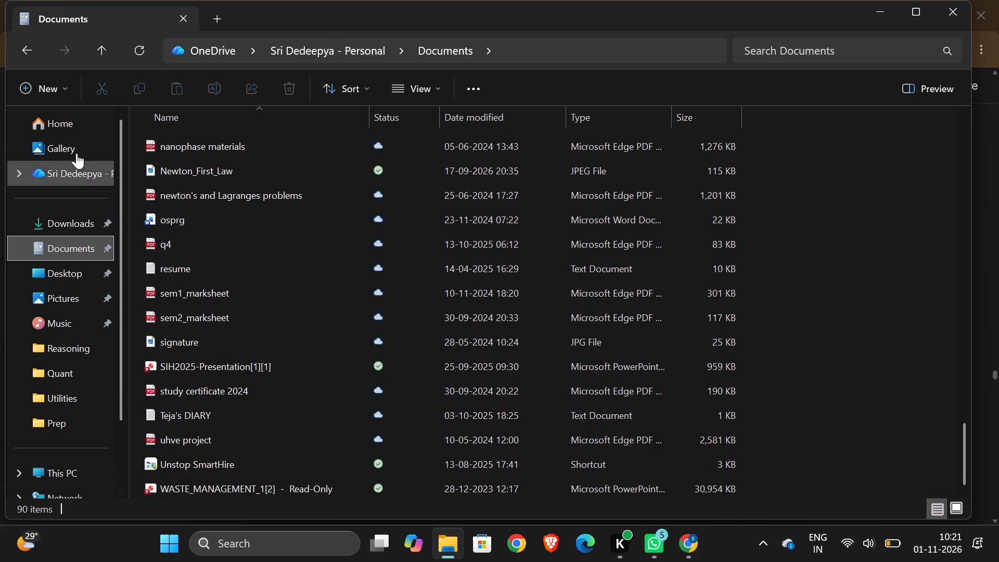
Open the Word document PAGE 1 from the recent files in File Explorer's Home and maximize its window.
left_click(76, 132)
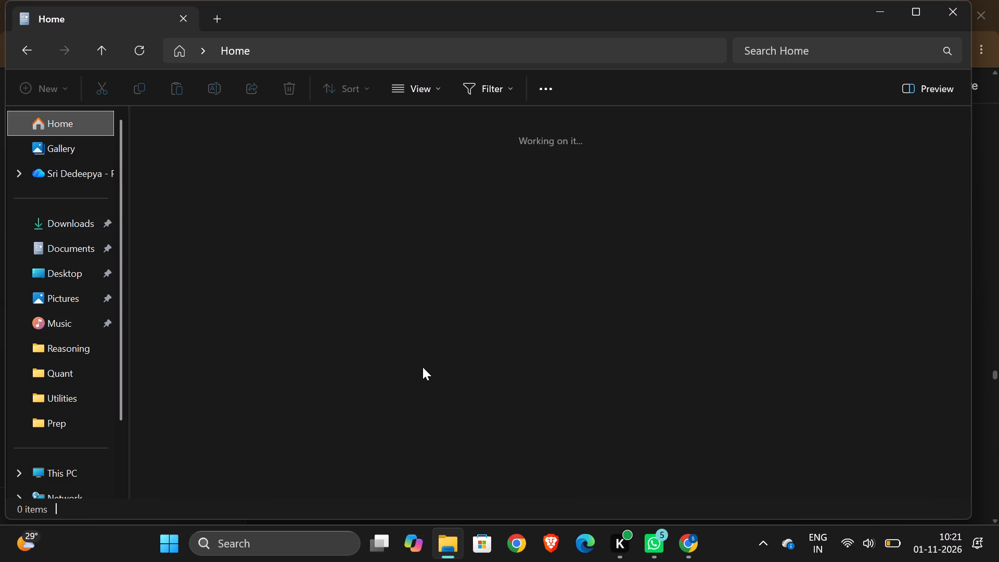
scroll(592, 206, "down", 3)
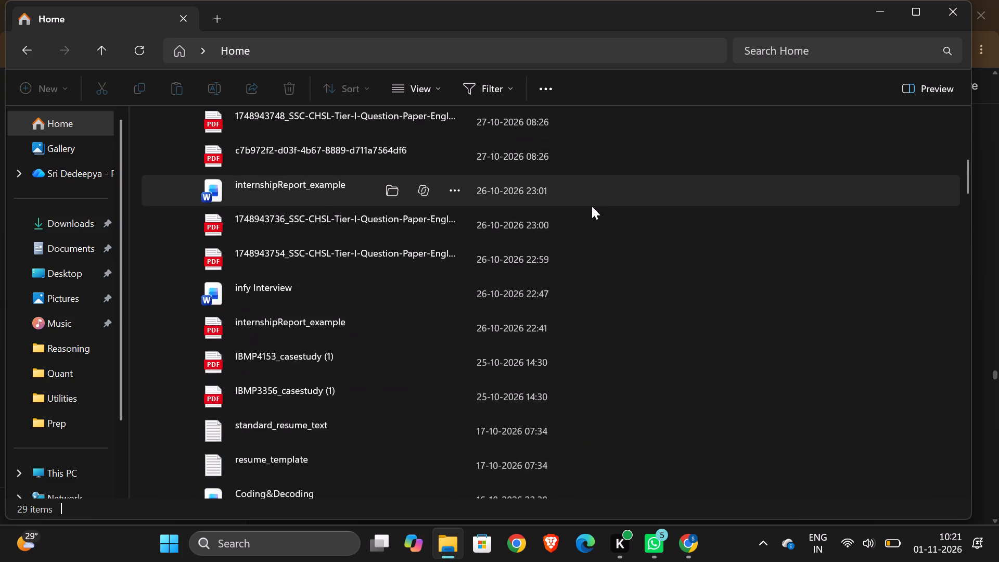
scroll(592, 206, "down", 1)
scroll(592, 206, "up", 2)
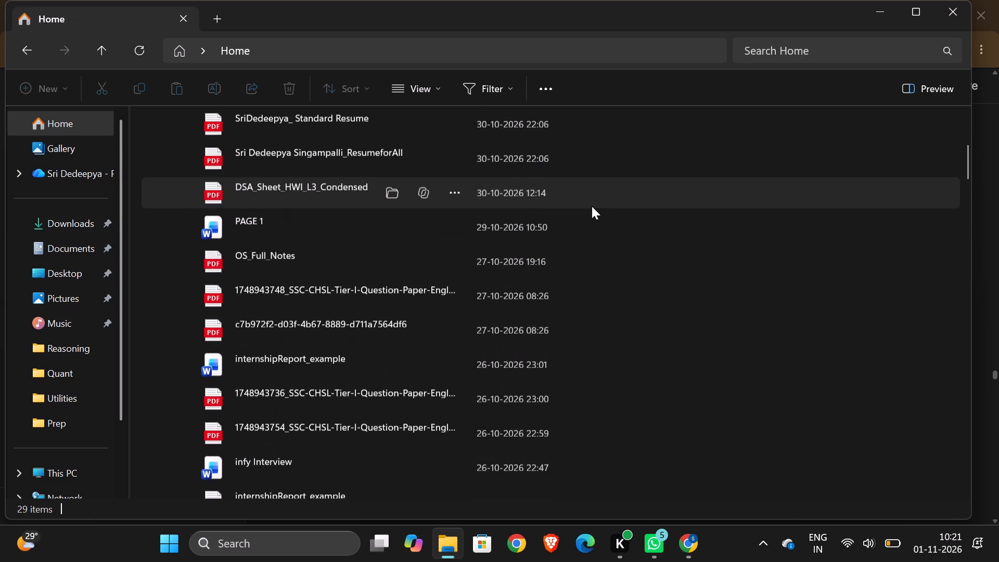
double_click(277, 222)
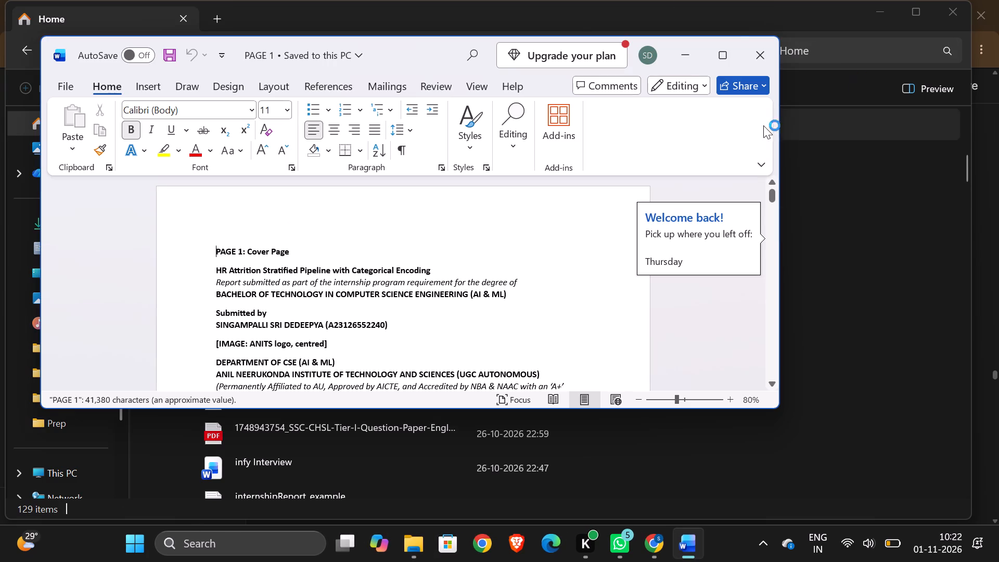
left_click(718, 64)
Look through the PAGE 1 report draft from the cover page to the introduction sections and back to the Bonafide Certificate.
scroll(654, 308, "down", 7)
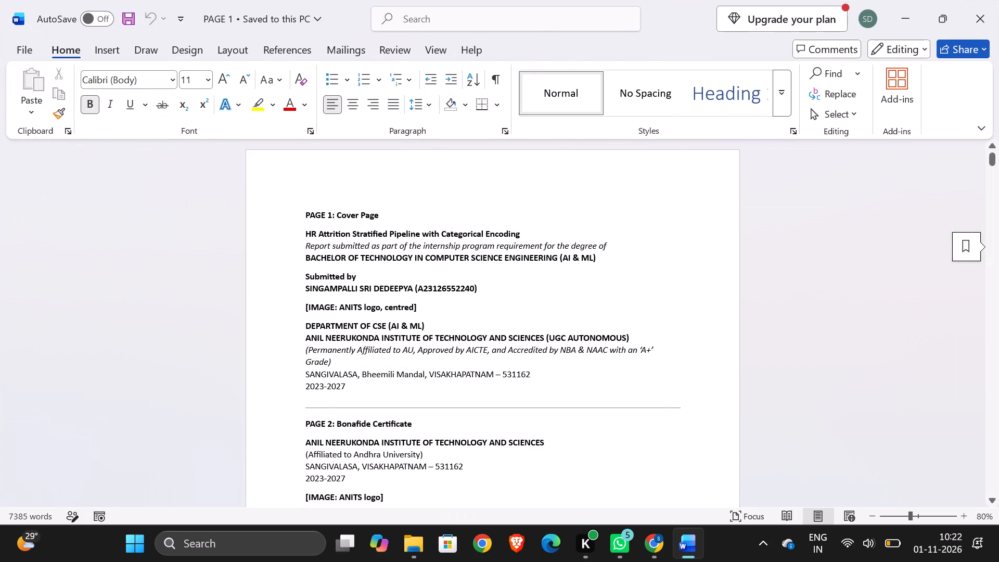
scroll(654, 308, "down", 1)
scroll(766, 290, "down", 6)
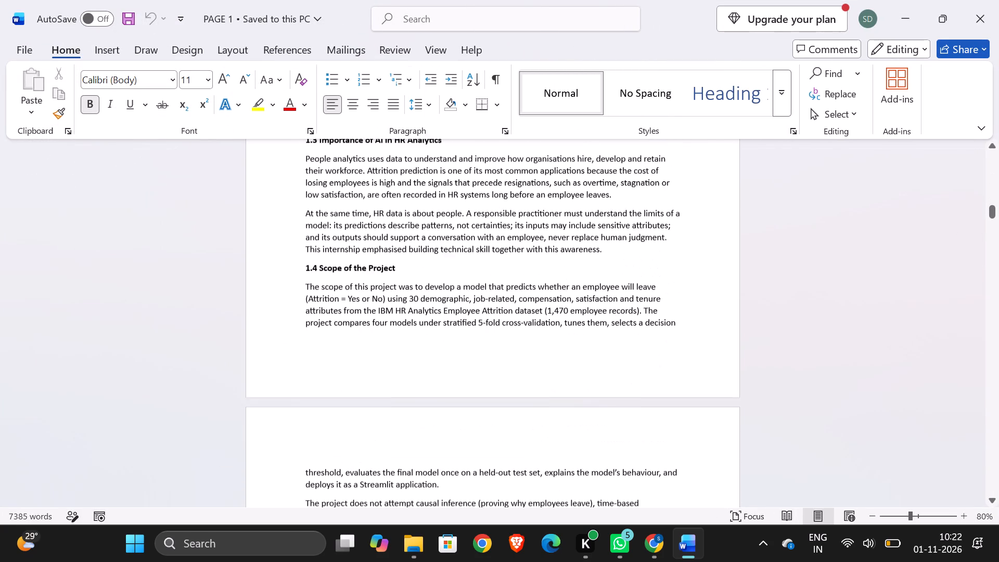
scroll(766, 290, "down", 1)
scroll(766, 290, "up", 3)
scroll(504, 353, "up", 3)
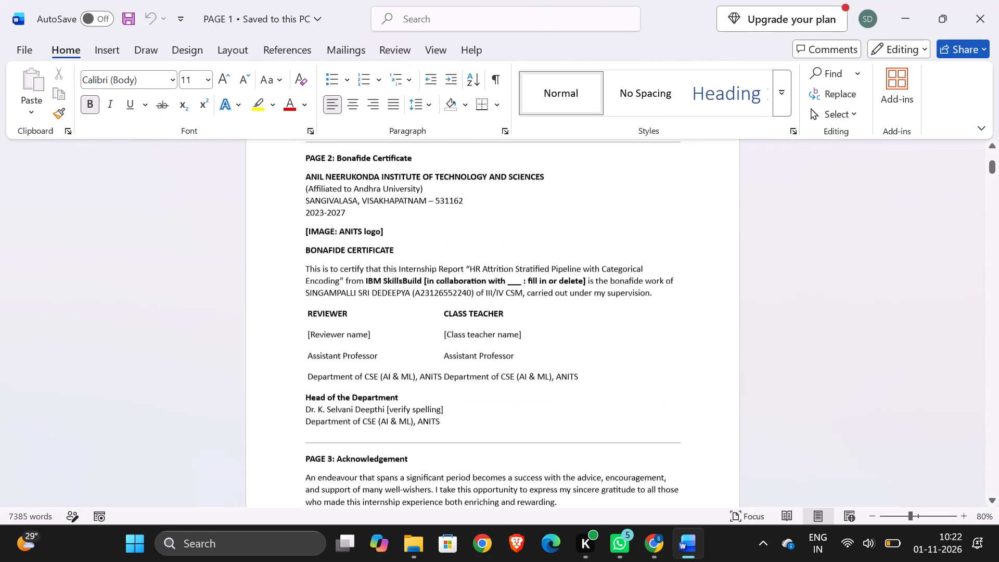
Switch to File Explorer and open the Word document internshipReport_example from the Downloads folder.
left_click(403, 558)
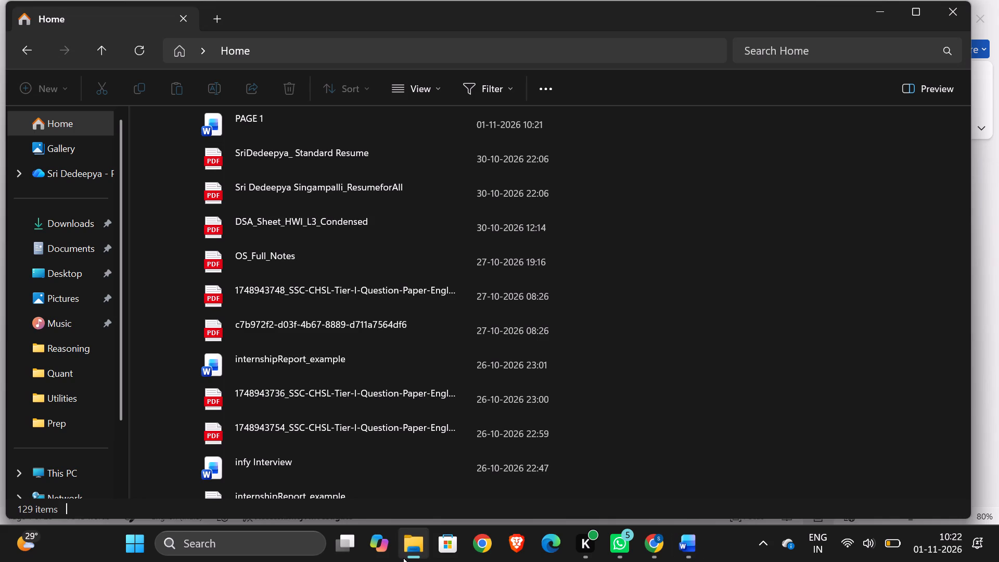
scroll(318, 351, "up", 1)
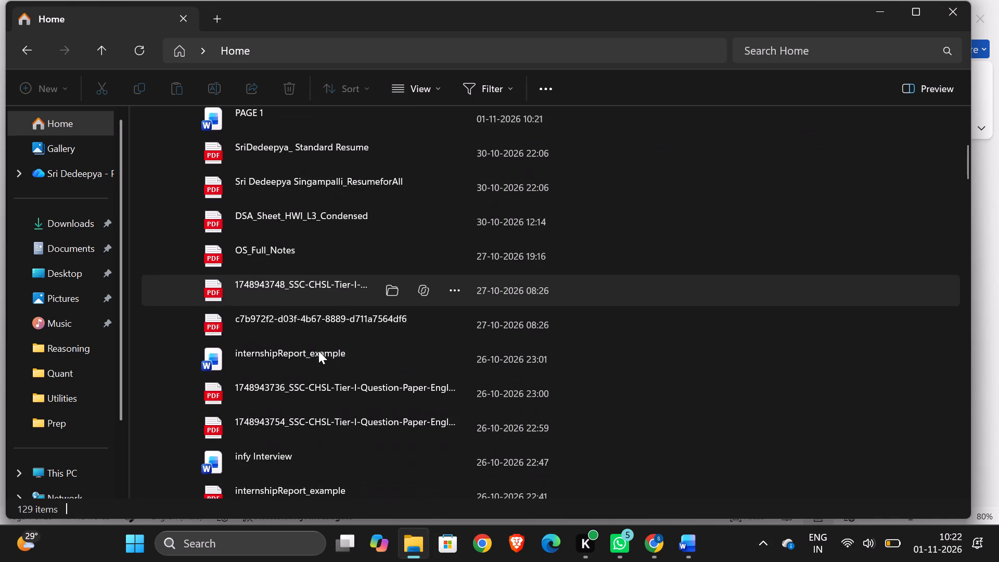
left_click(45, 228)
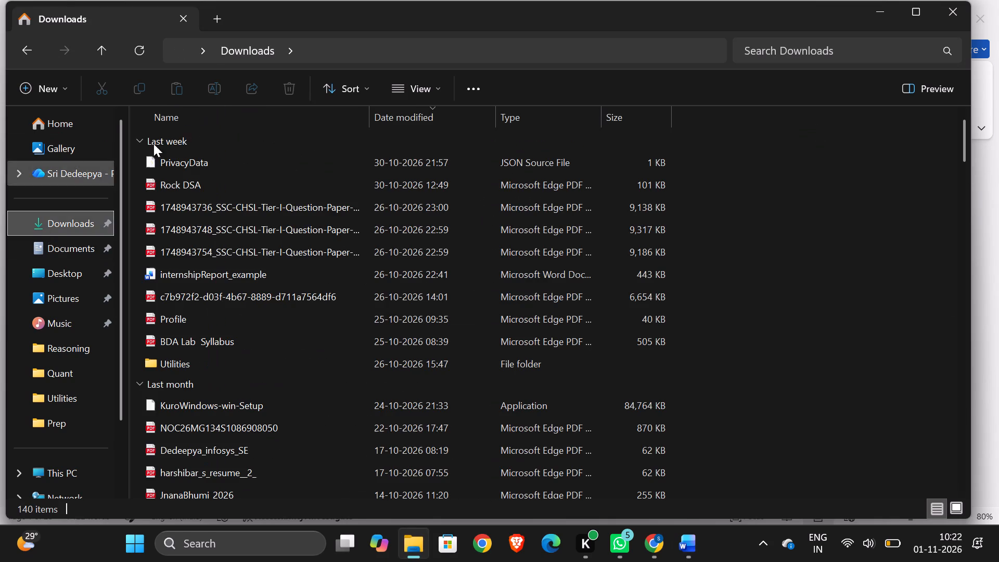
double_click(212, 277)
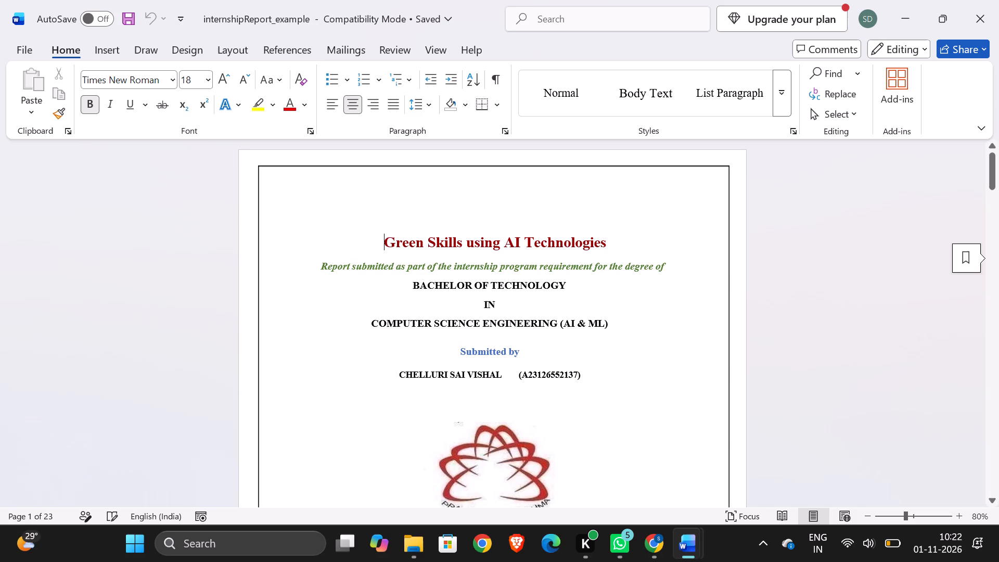
Examine the example report's cover page and its border frame, leaving the frame deselected.
scroll(650, 283, "down", 9)
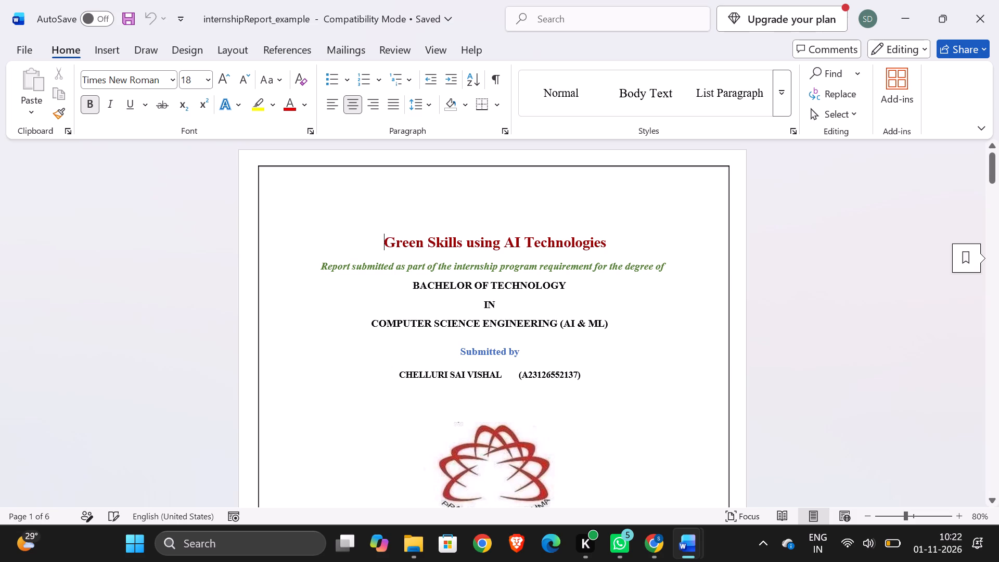
scroll(650, 283, "down", 9)
left_click(572, 356)
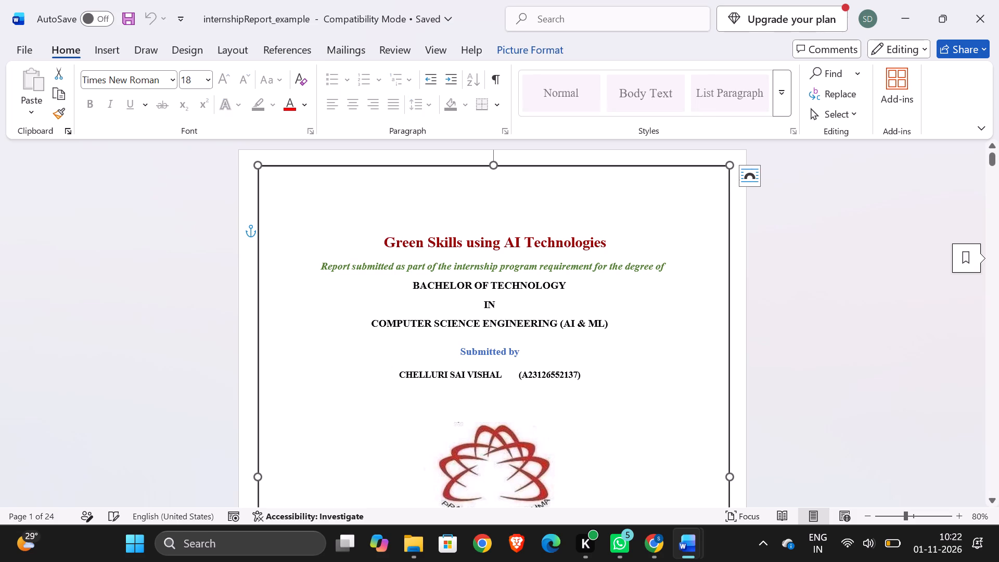
left_click(777, 363)
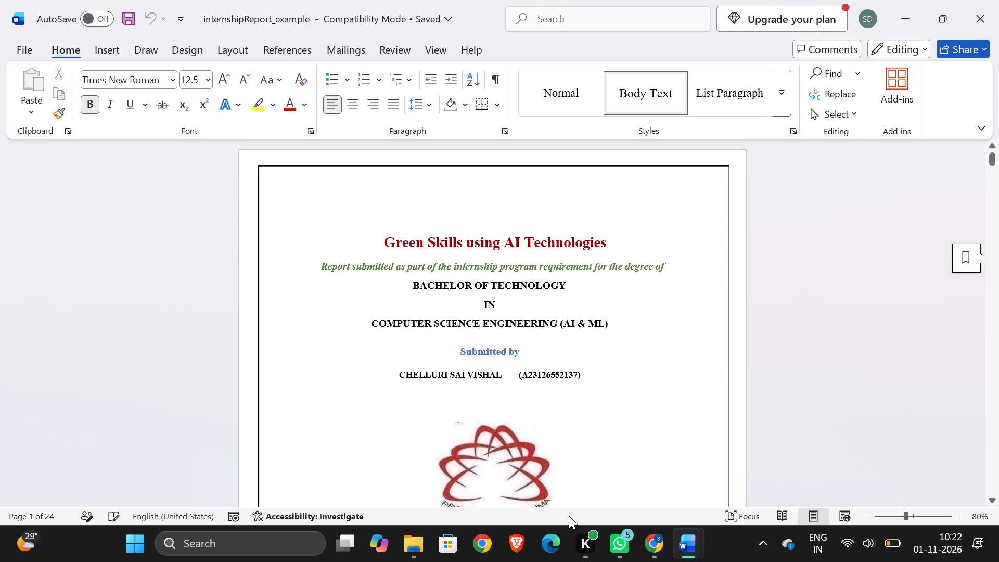
Switch to Chrome and search Google in a new tab for "how to remove margins in word".
left_click(660, 537)
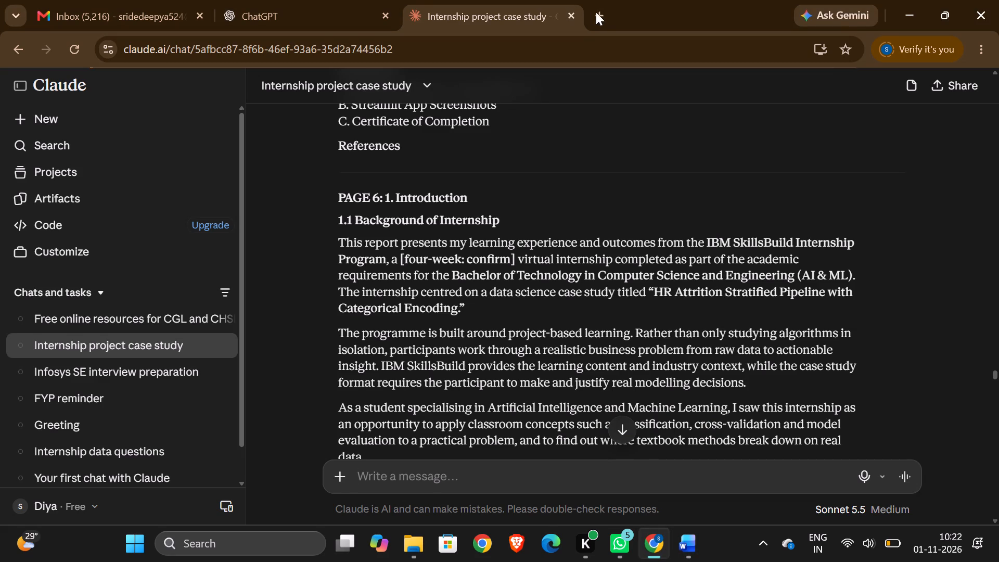
left_click(598, 12)
type("how to remove margins in o")
key("BackSpace")
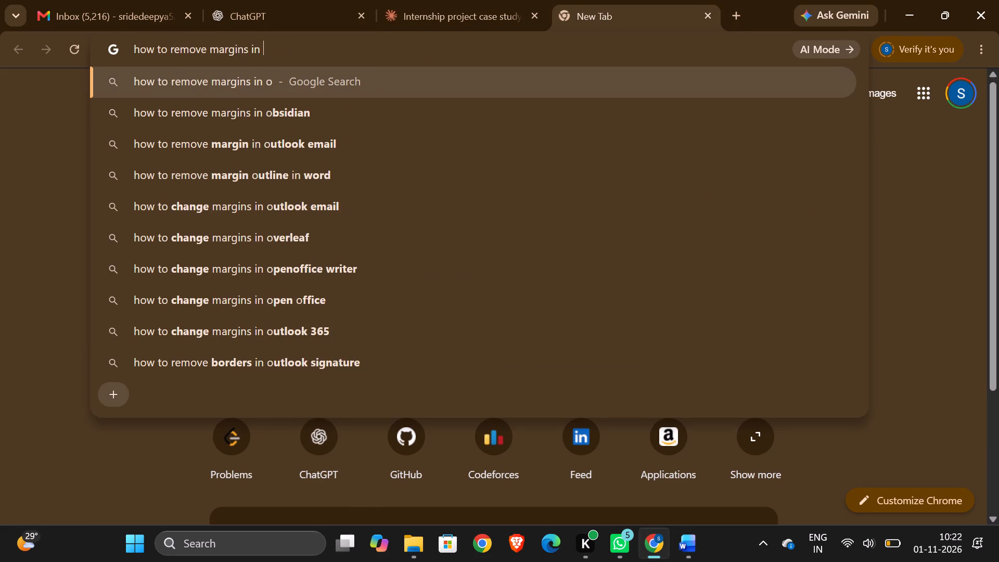
type("word")
key("Return")
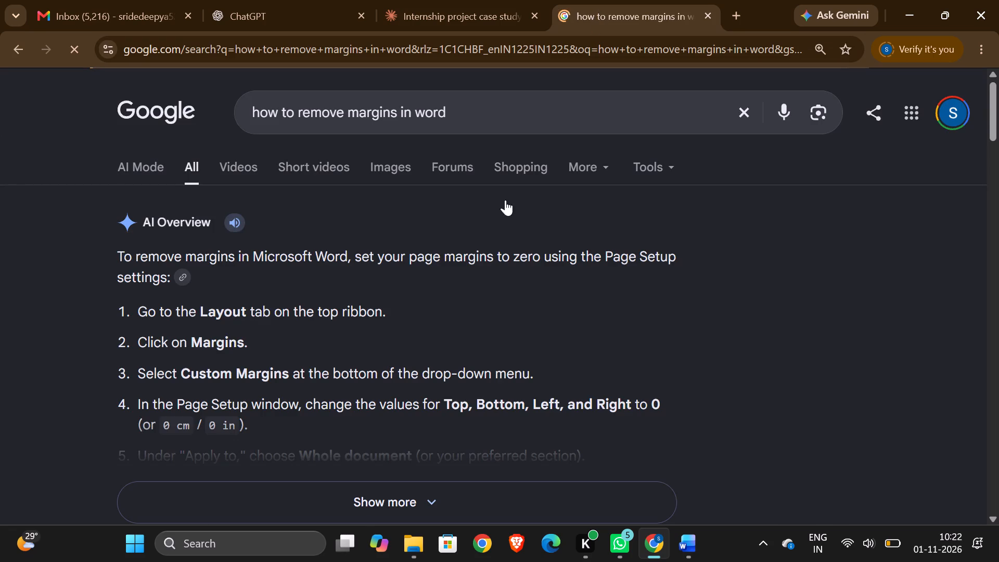
Expand and read the AI Overview instructions on removing margins in Word, checking briefly against the example report.
scroll(498, 435, "down", 1)
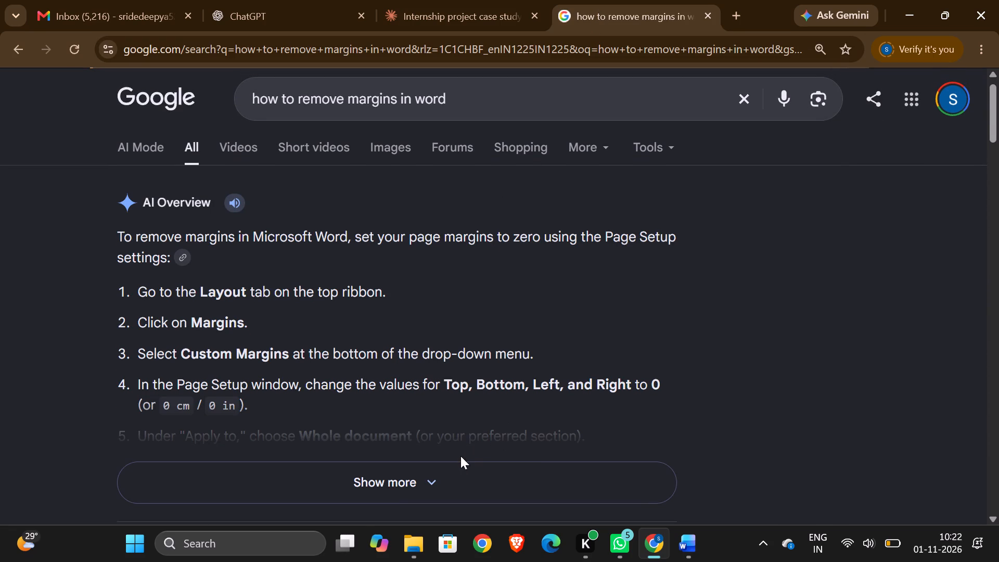
scroll(544, 336, "down", 1)
left_click(427, 393)
scroll(427, 393, "up", 1)
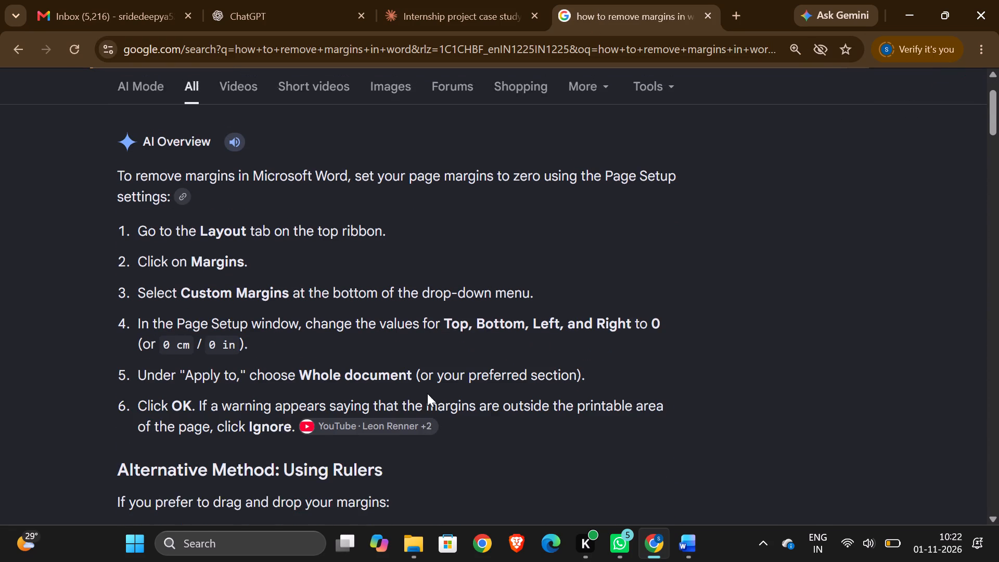
scroll(427, 393, "up", 1)
scroll(427, 393, "down", 1)
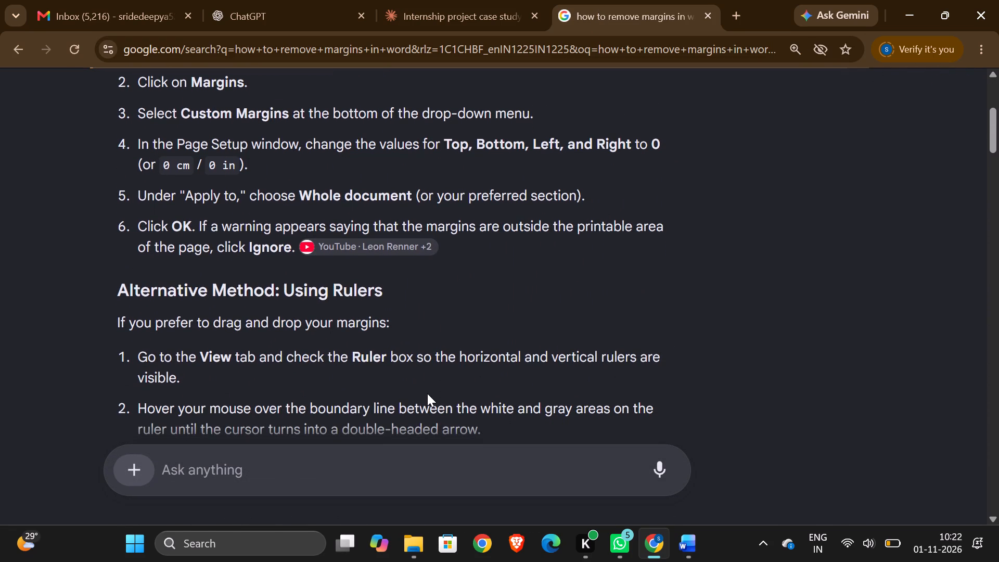
scroll(427, 393, "up", 1)
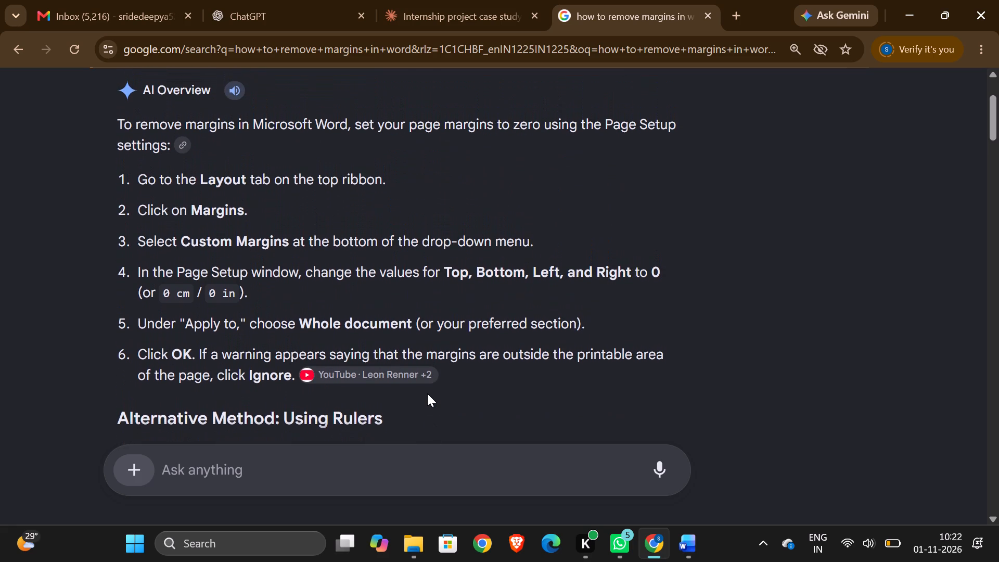
left_click(679, 551, "ctrl")
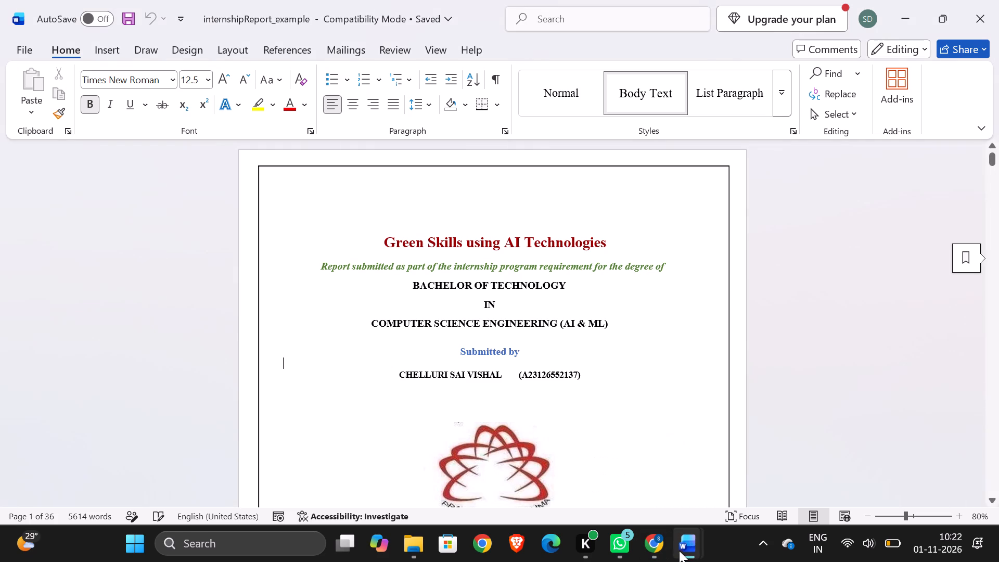
left_click(647, 542)
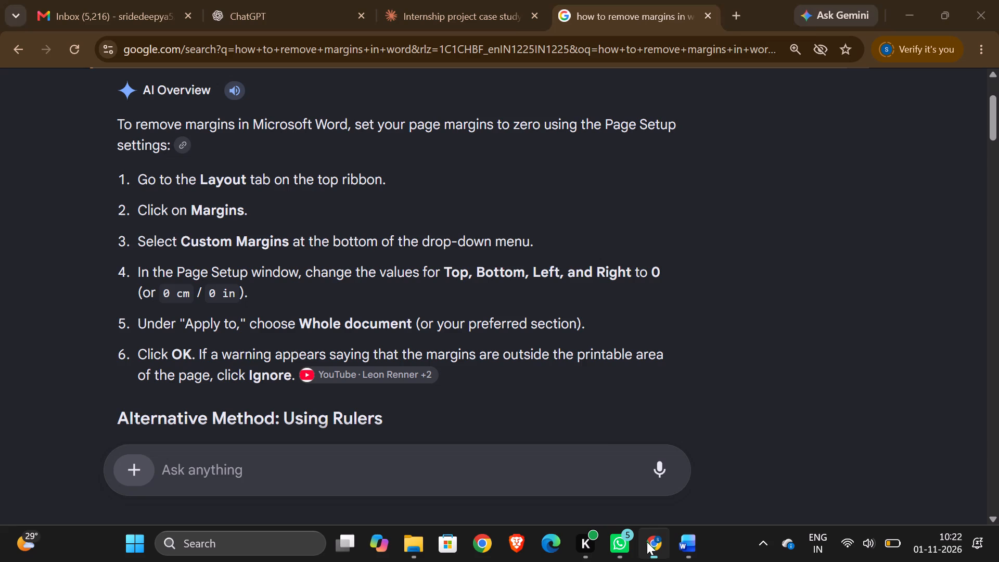
Search Google in another new tab for "how to use two apps at the same time in laptop".
left_click(745, 12)
type("how to use towo apps")
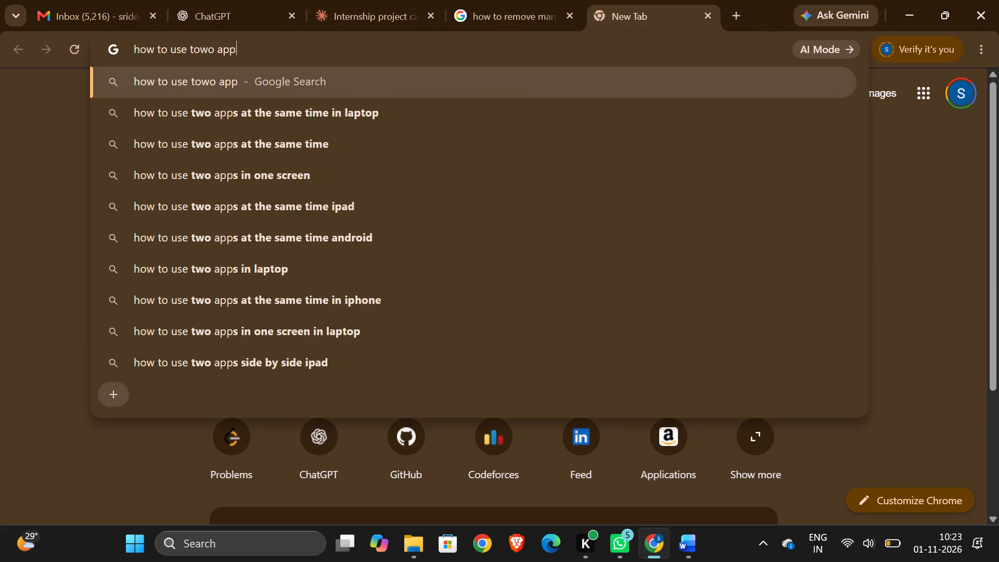
key("space")
left_click(654, 118)
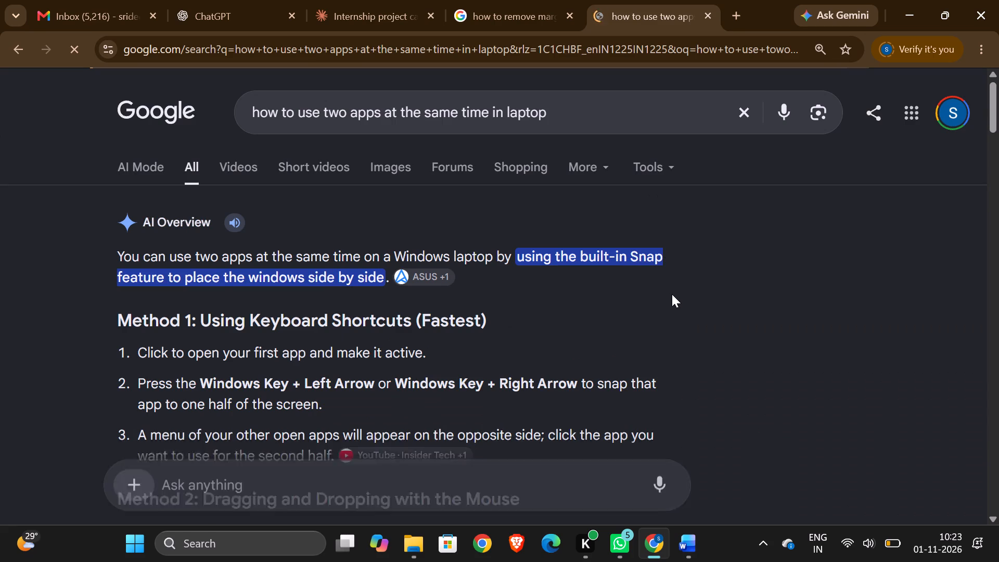
Arrange Chrome and the example report side by side, and close the two-apps search so the margin-removal instructions show.
scroll(672, 294, "down", 1)
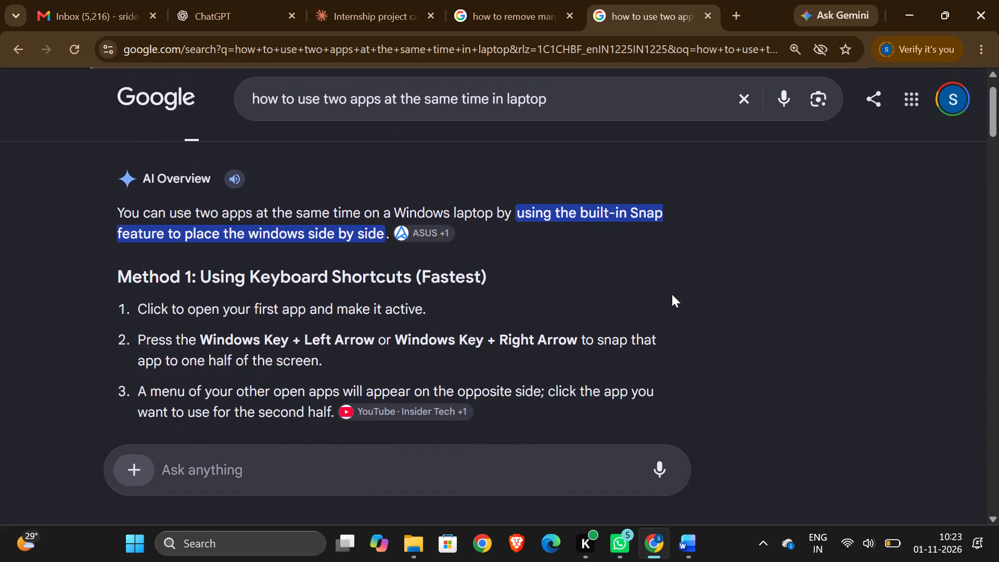
key("super+Right")
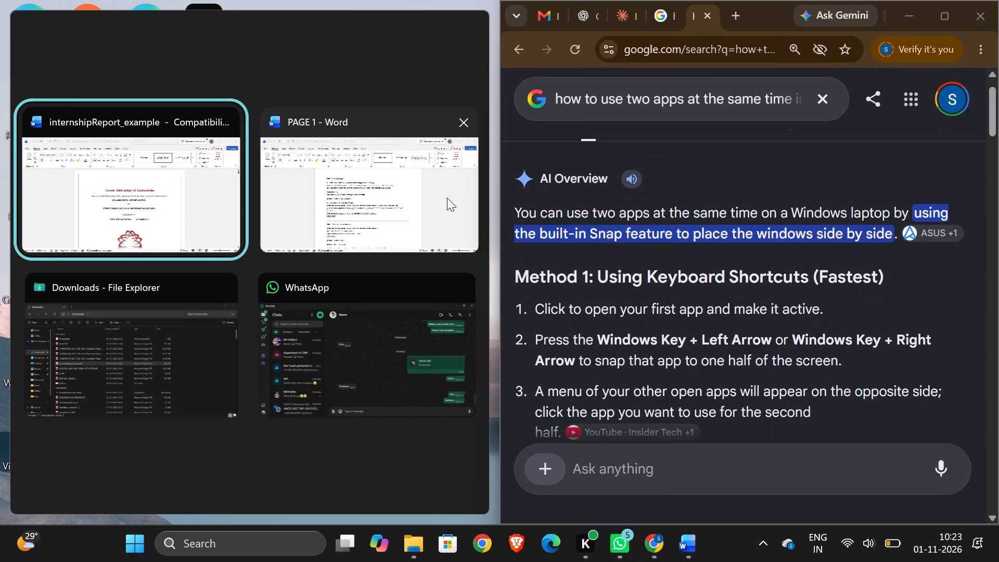
left_click(178, 172)
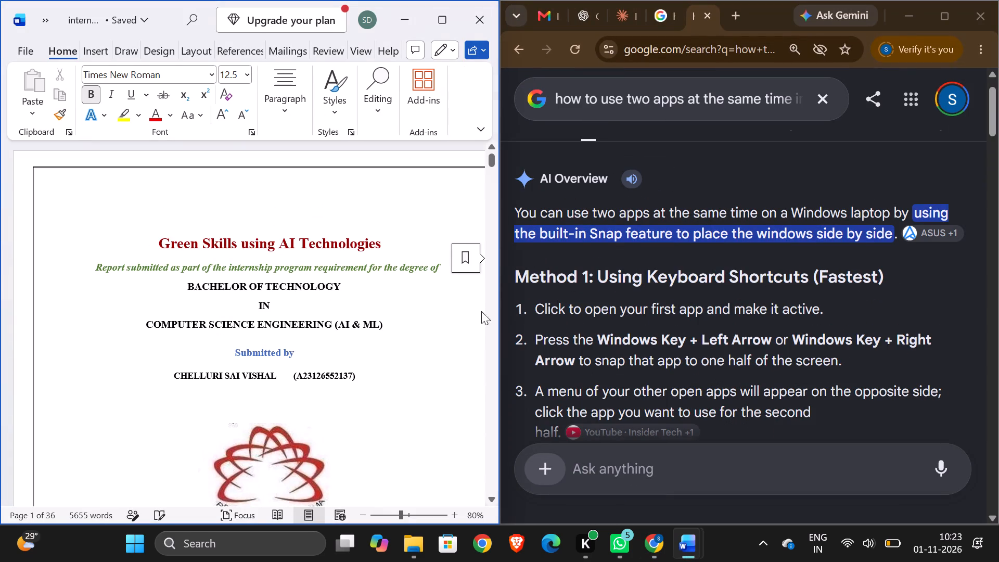
scroll(447, 336, "down", 1)
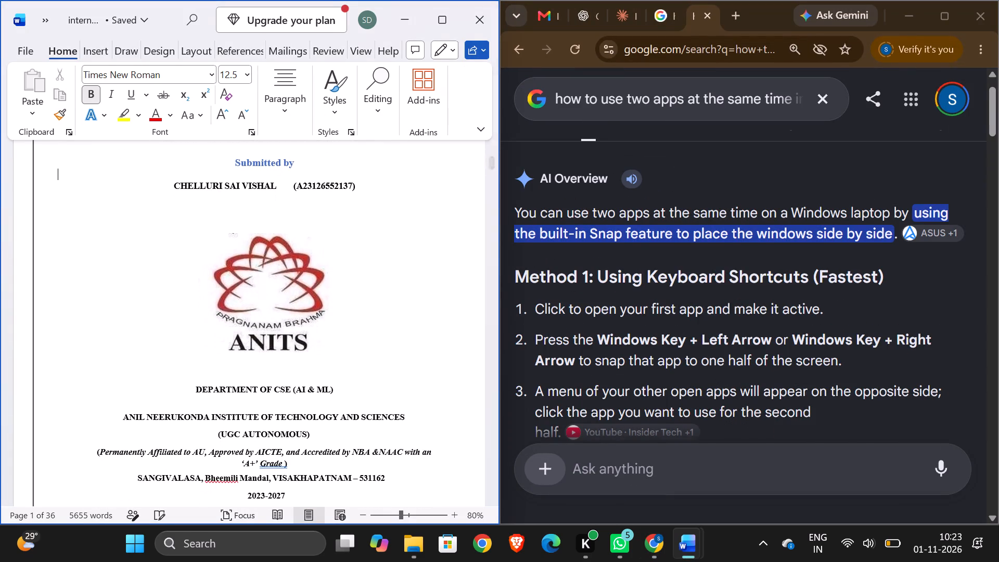
scroll(736, 311, "down", 1)
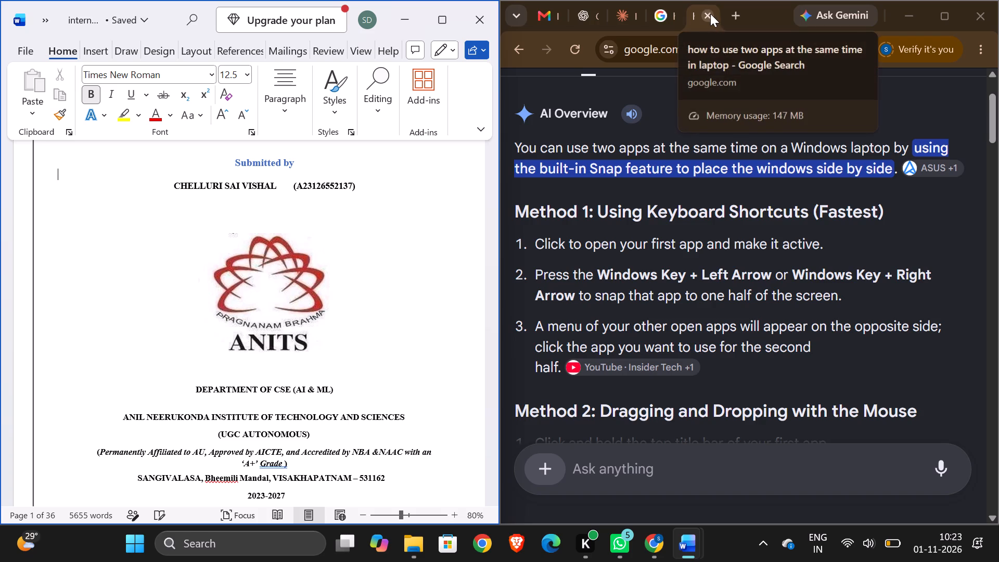
left_click(708, 14)
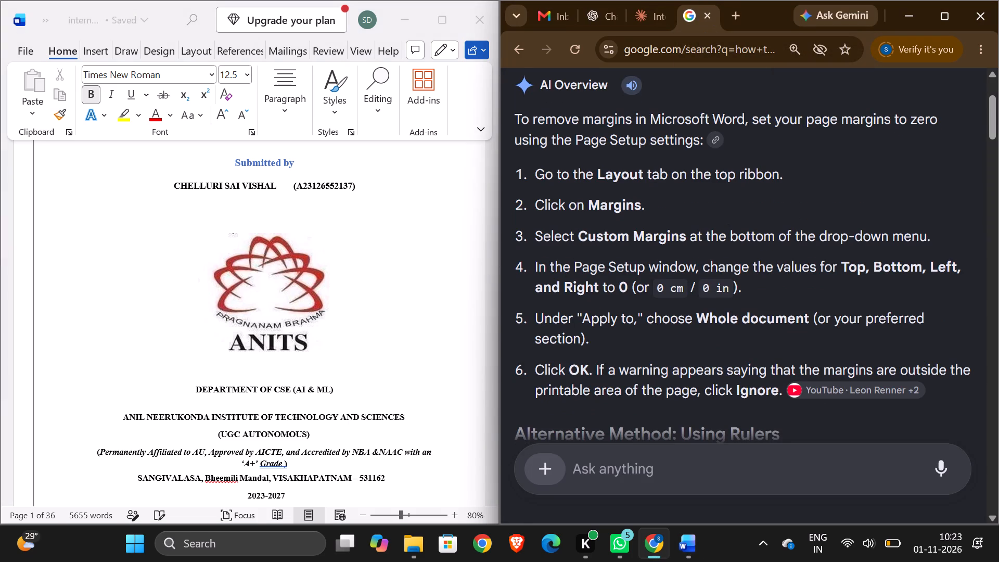
Open the custom page margins of the example report and set the top and bottom margins to 0.
left_click(194, 51)
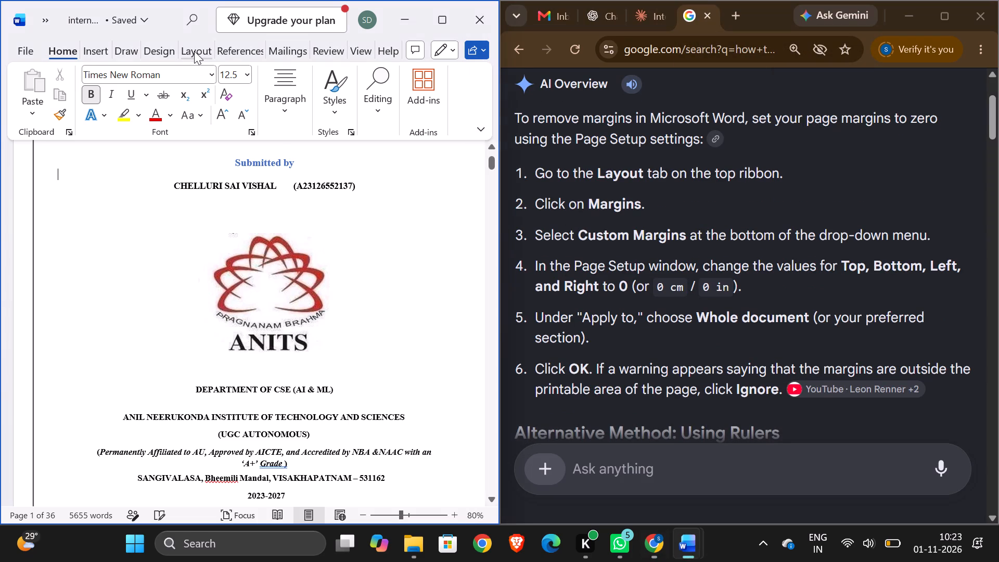
left_click(194, 51)
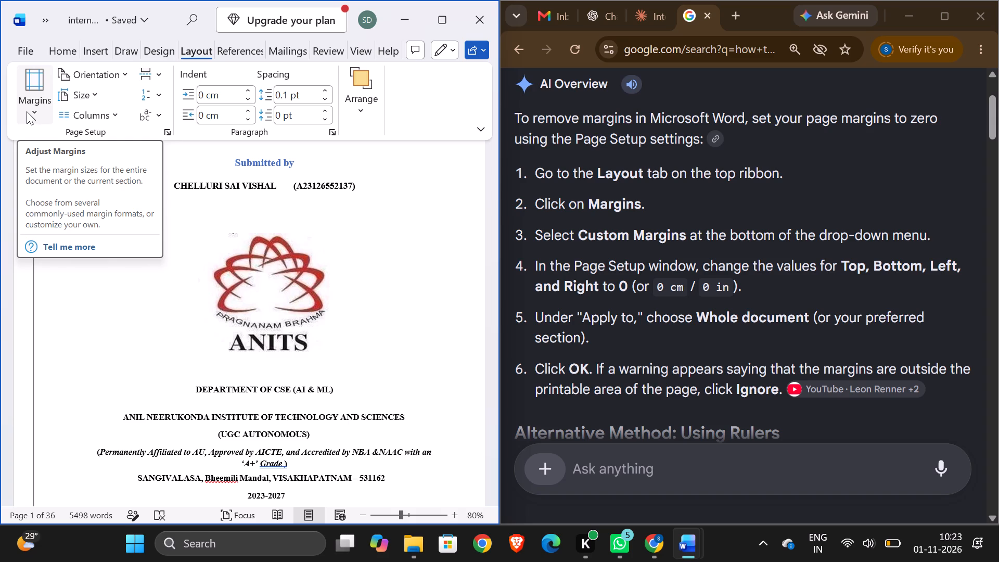
left_click(28, 103)
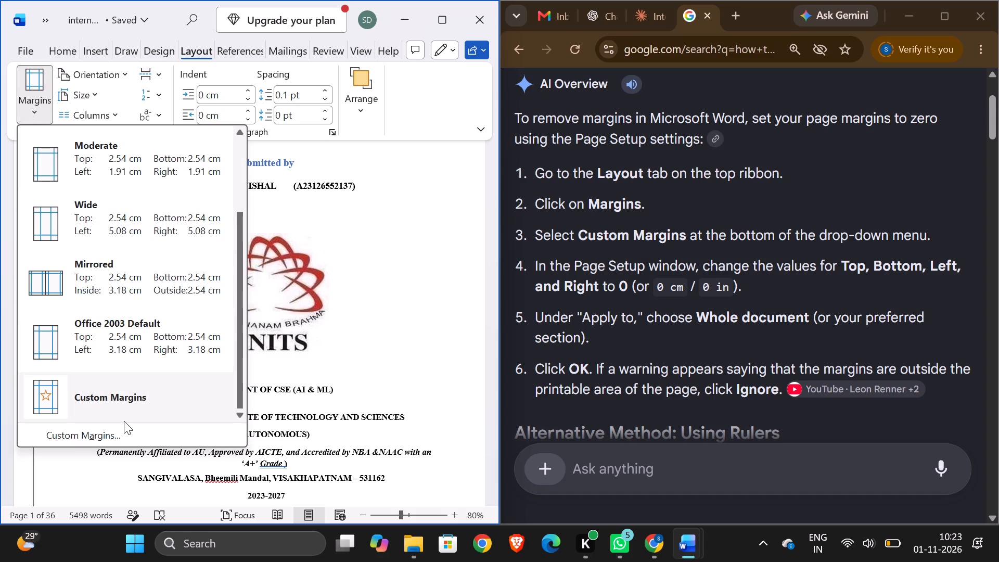
left_click(123, 401)
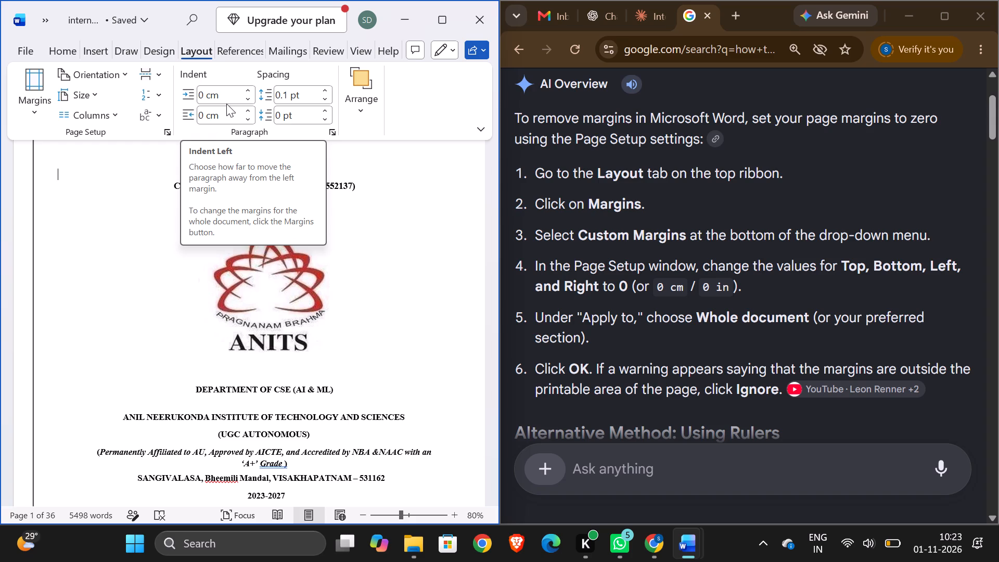
left_click(34, 110)
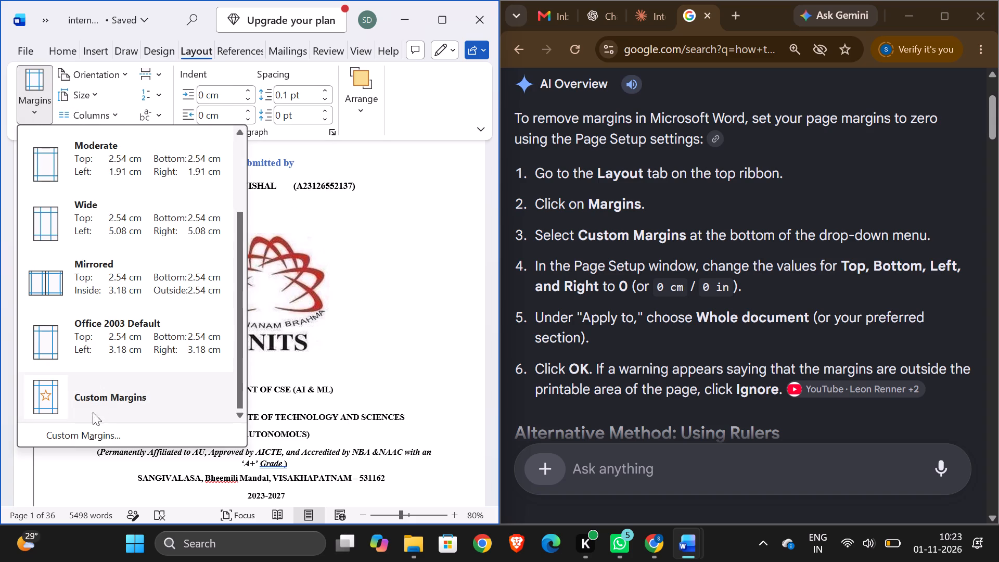
left_click(92, 433)
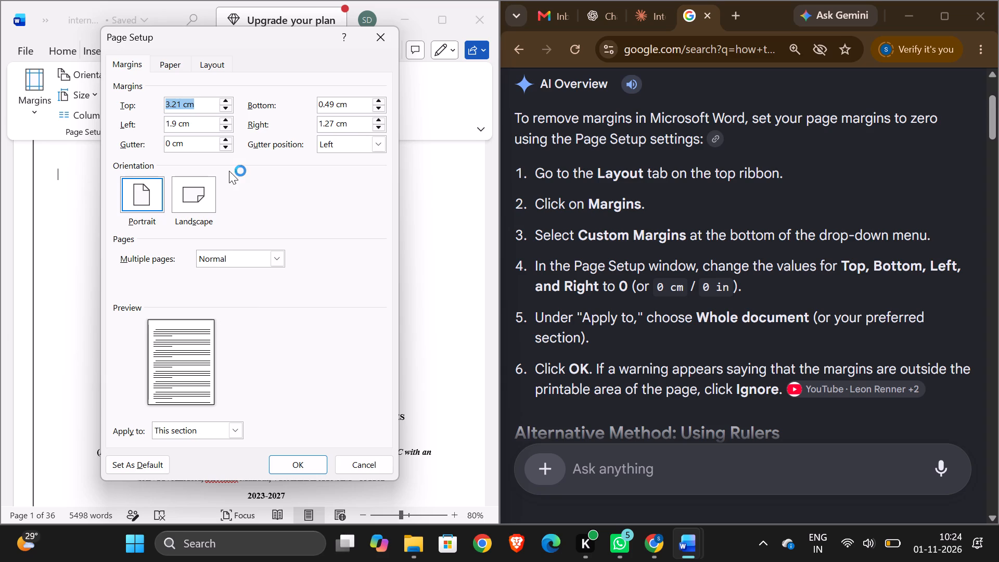
key("BackSpace")
key("0")
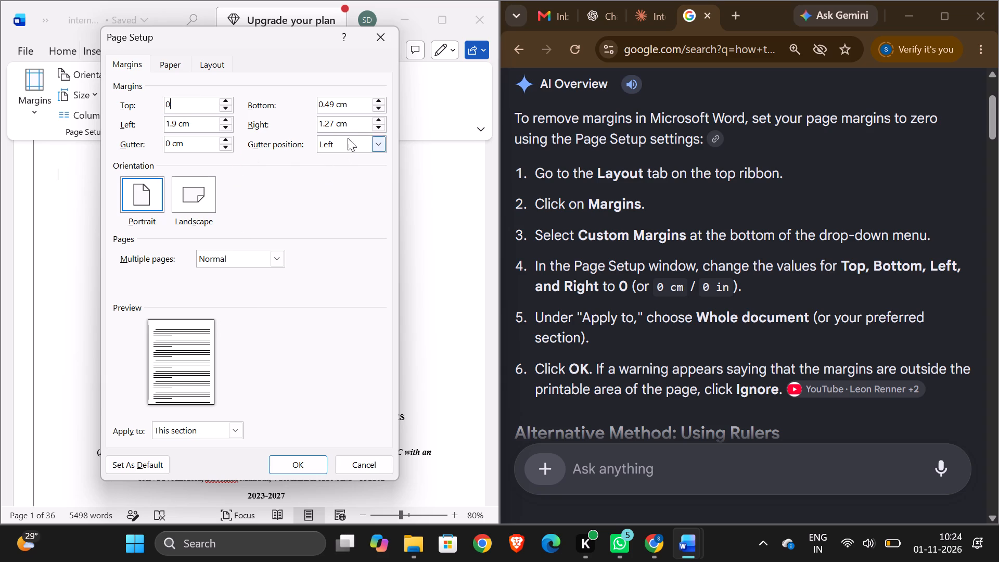
left_click(351, 101)
key("BackSpace")
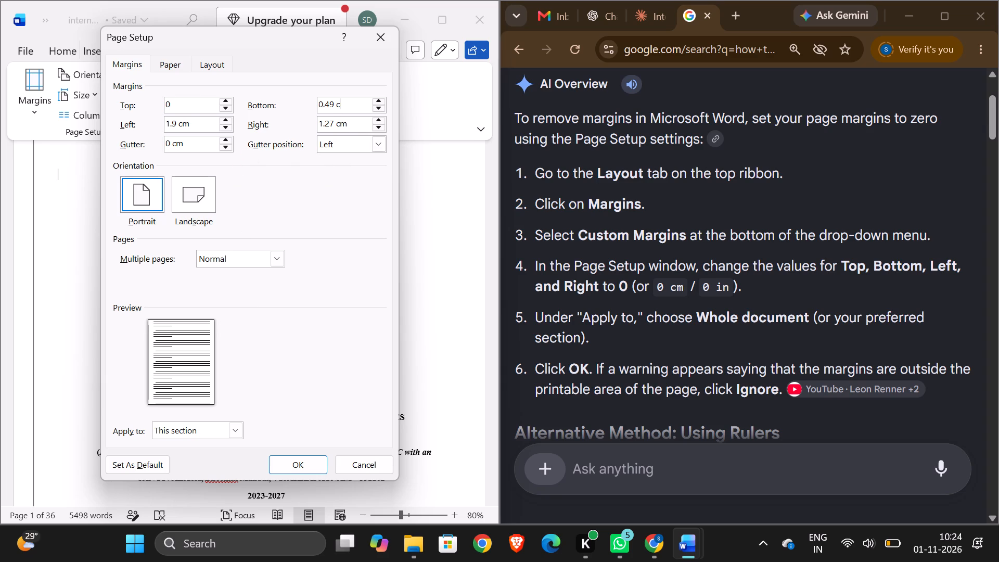
key("BackSpace")
key("BackSpace")
key("BackSpace")
key("BackSpace")
key("BackSpace")
Set the left and right page margins to 0 cm.
left_click(174, 124)
key("bracketright")
key("BackSpace")
key("BackSpace")
key("Right")
key("BackSpace")
key("BackSpace")
key("0")
left_click(331, 124)
key("BackSpace")
key("BackSpace")
key("Right")
key("BackSpace")
key("BackSpace")
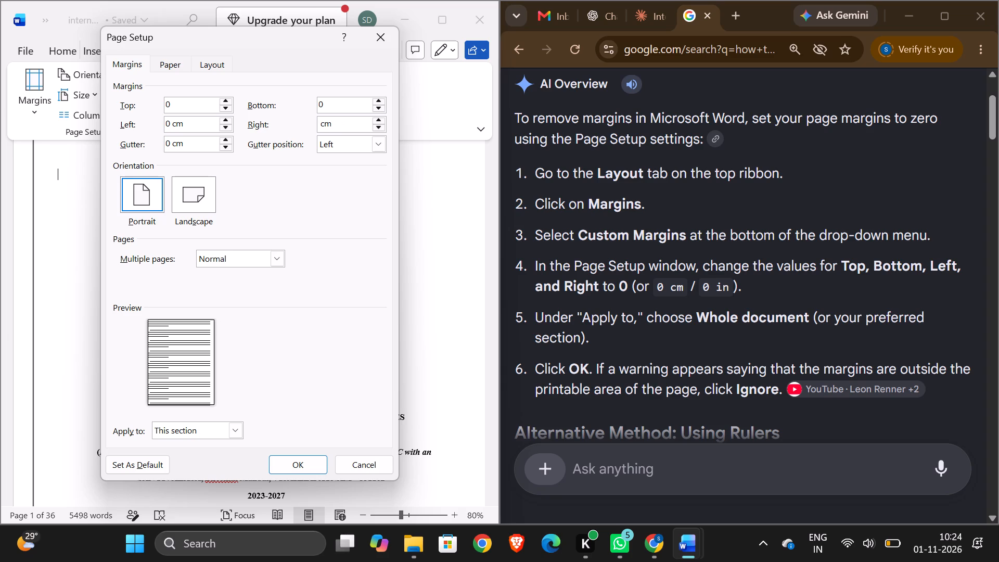
key("0")
Apply the zero margins to the whole document.
scroll(313, 259, "down", 1)
scroll(294, 381, "down", 1)
left_click(175, 426)
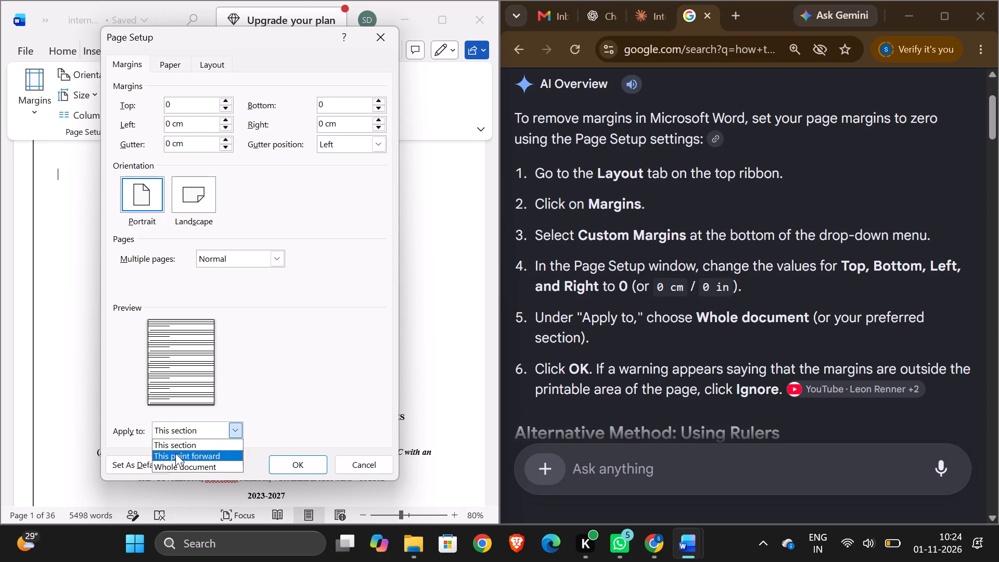
left_click(178, 464)
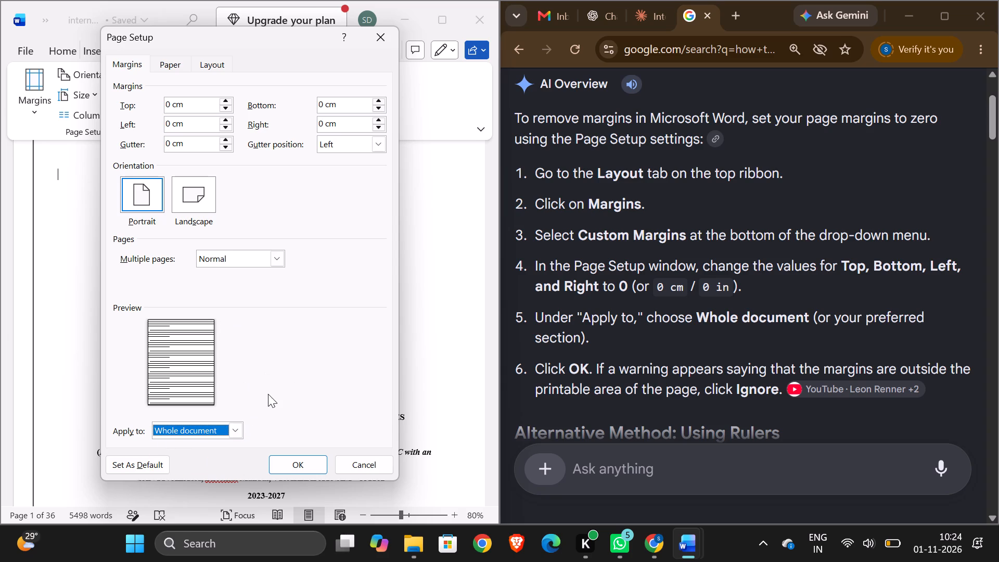
scroll(268, 394, "down", 1)
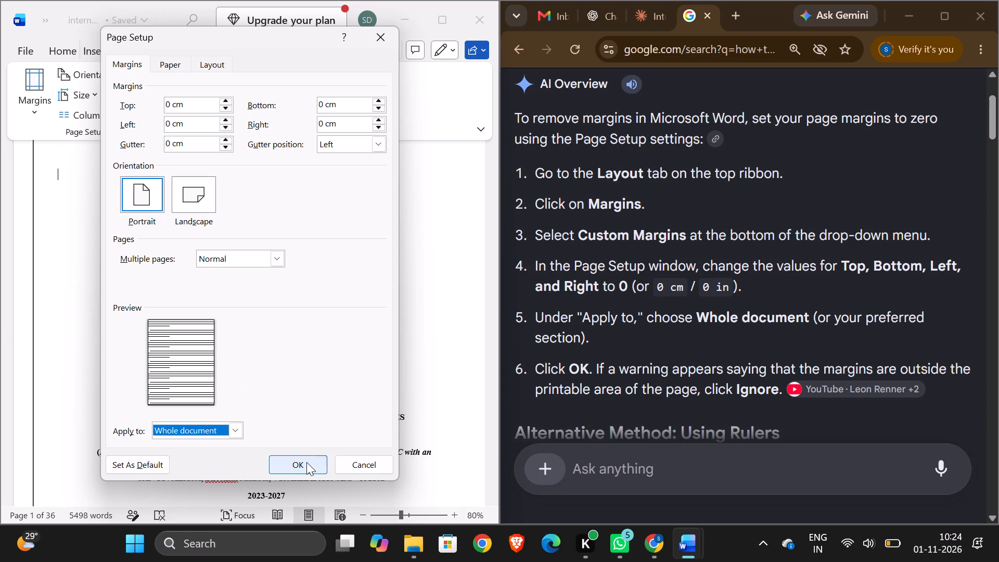
left_click(306, 462)
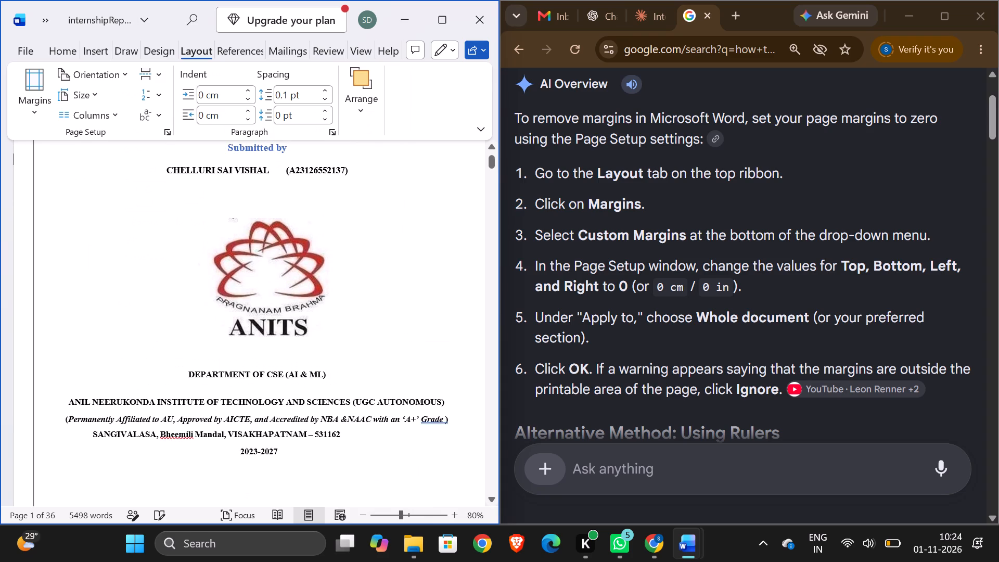
Minimize Chrome and maximize the example report window to fill the screen.
scroll(477, 279, "down", 1)
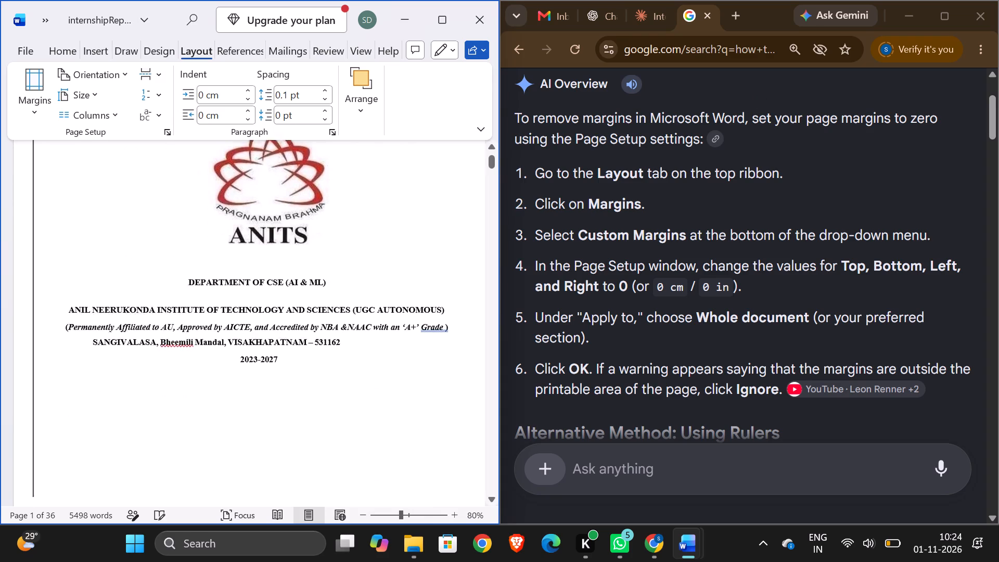
scroll(477, 279, "down", 1)
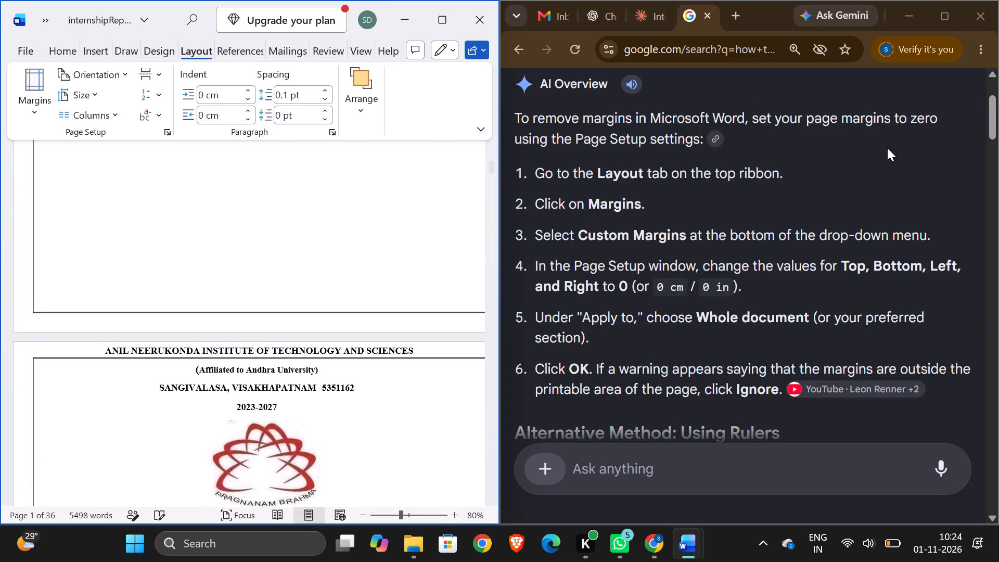
left_click(915, 9)
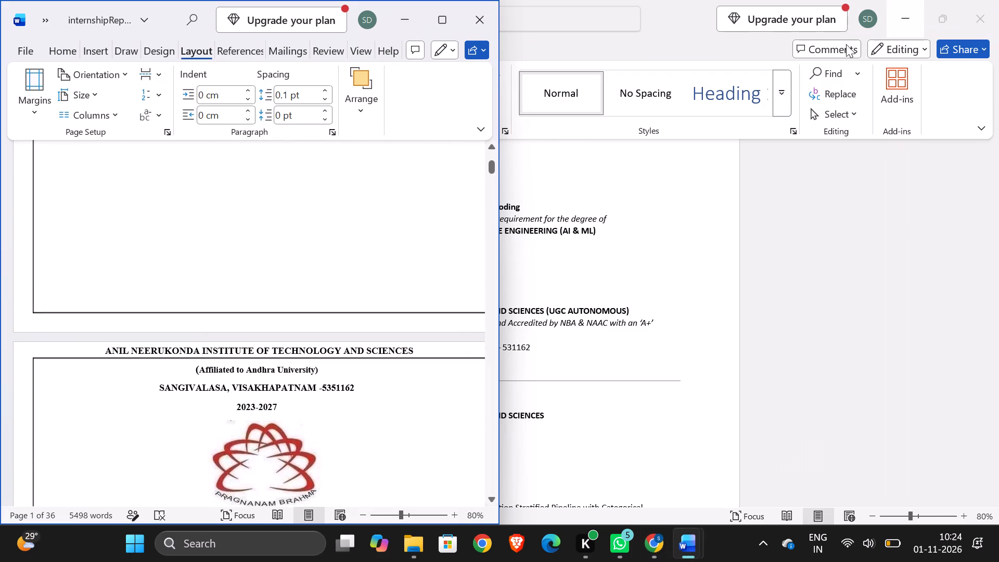
left_click(448, 23)
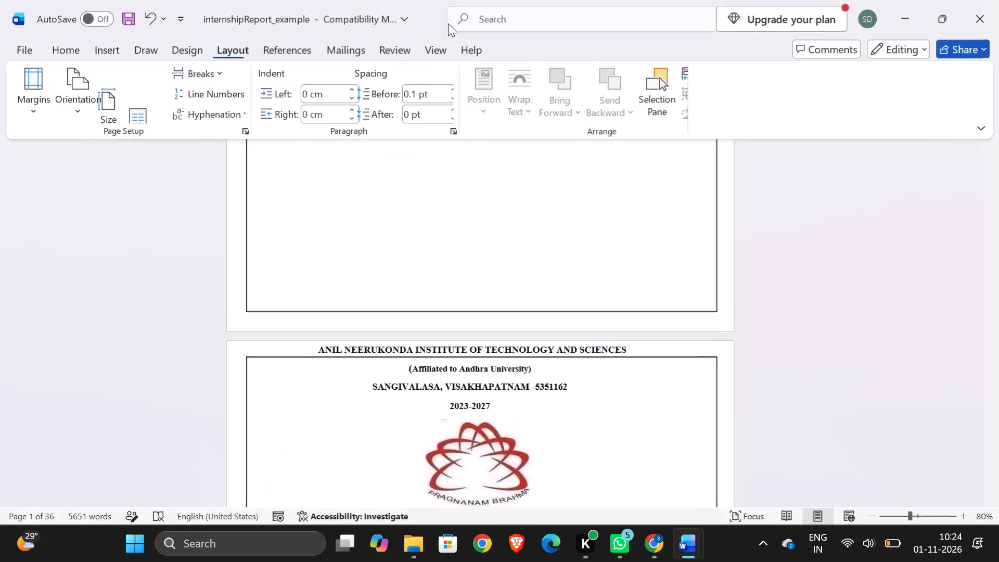
Examine how the cover page content sits against its border frame, placing the cursor in the report title line.
scroll(593, 353, "up", 6)
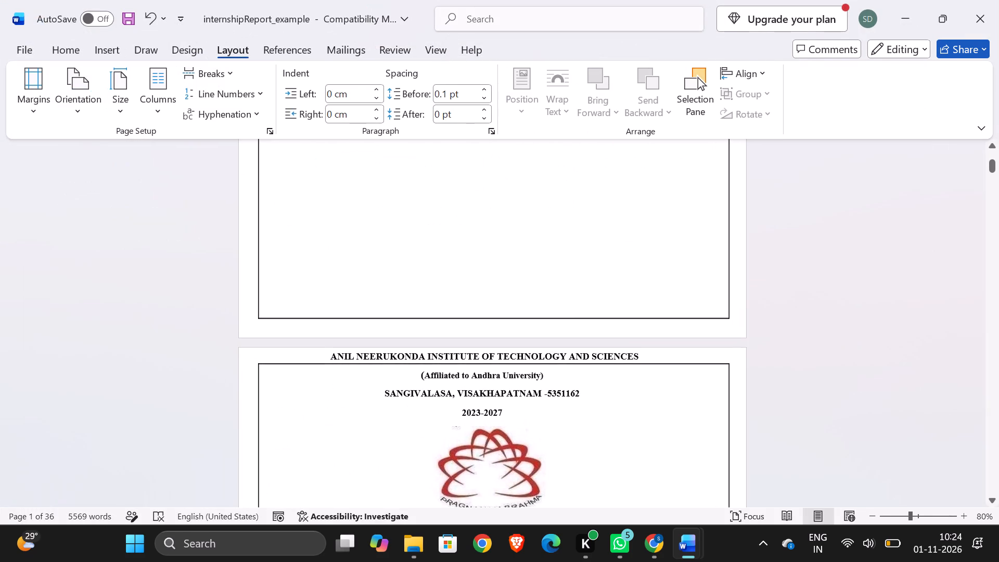
scroll(735, 313, "up", 11)
scroll(735, 313, "down", 4)
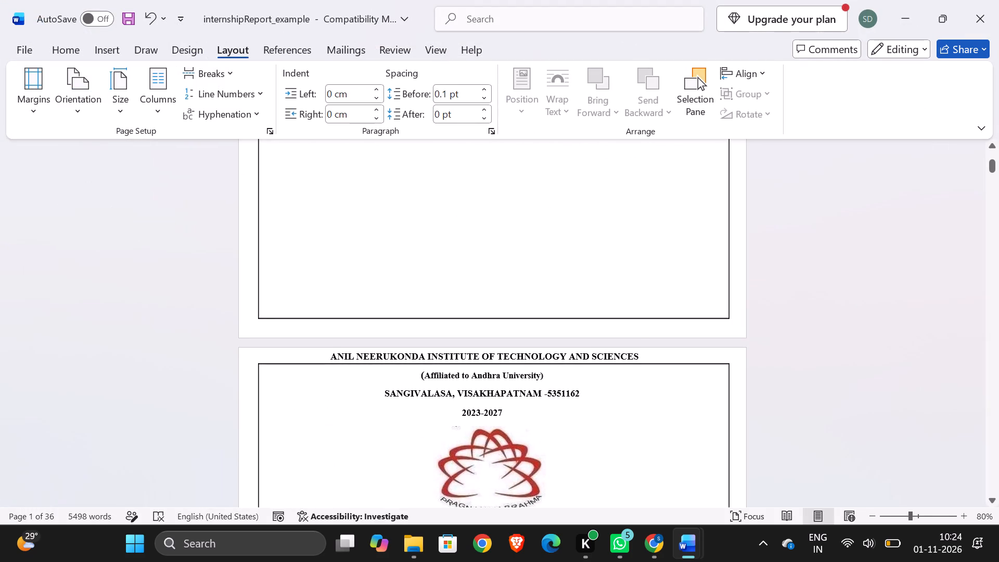
scroll(735, 313, "down", 1)
scroll(843, 306, "up", 10)
scroll(843, 306, "down", 4)
scroll(843, 306, "up", 3)
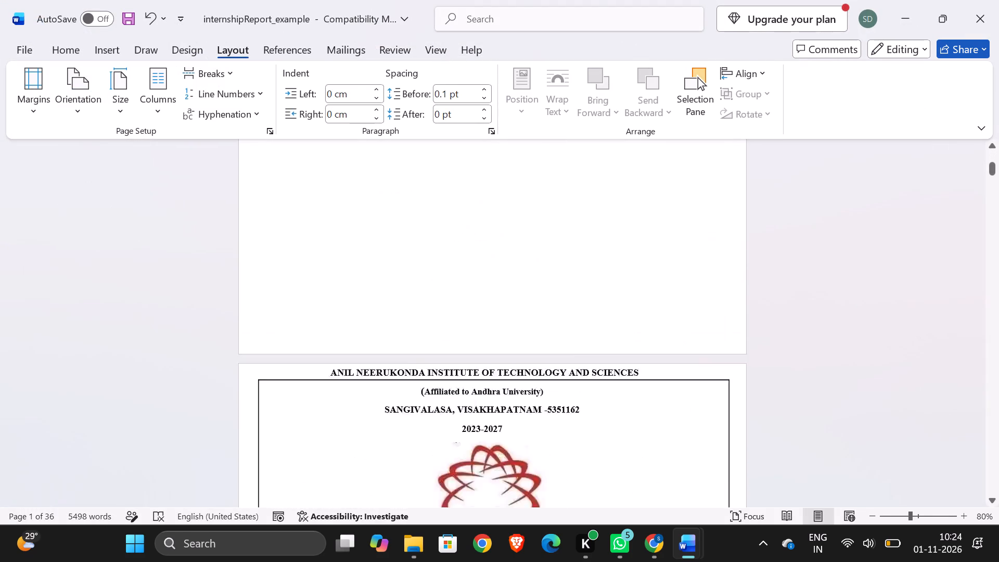
scroll(843, 306, "up", 1)
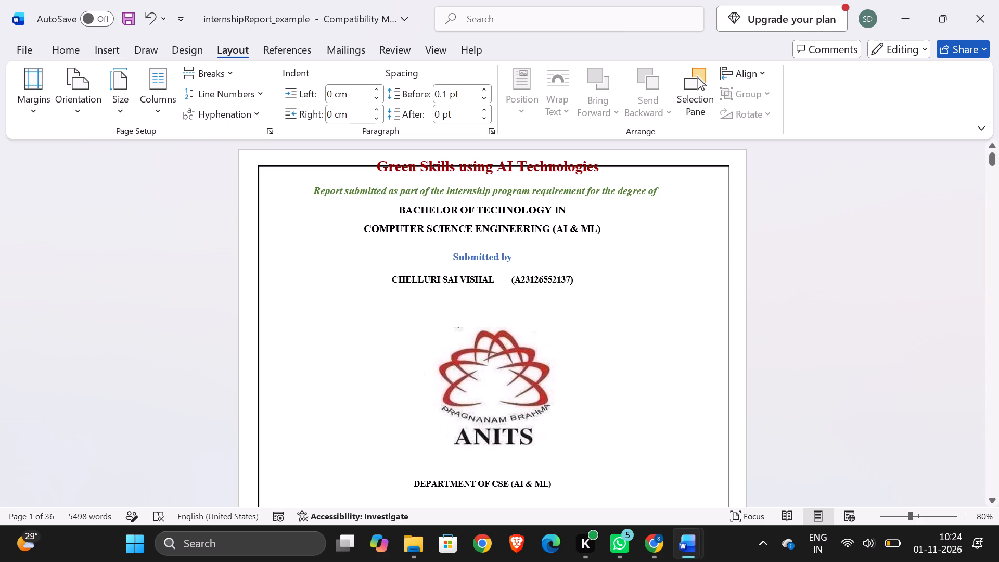
left_click(501, 165)
Undo the zero page margins applied to the example report.
left_click(265, 215)
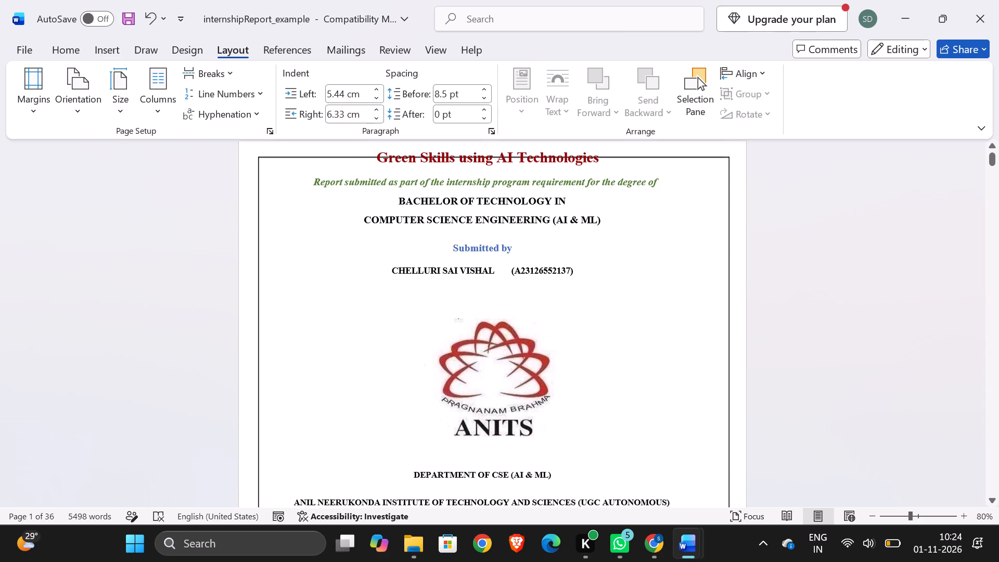
key("ctrl+z")
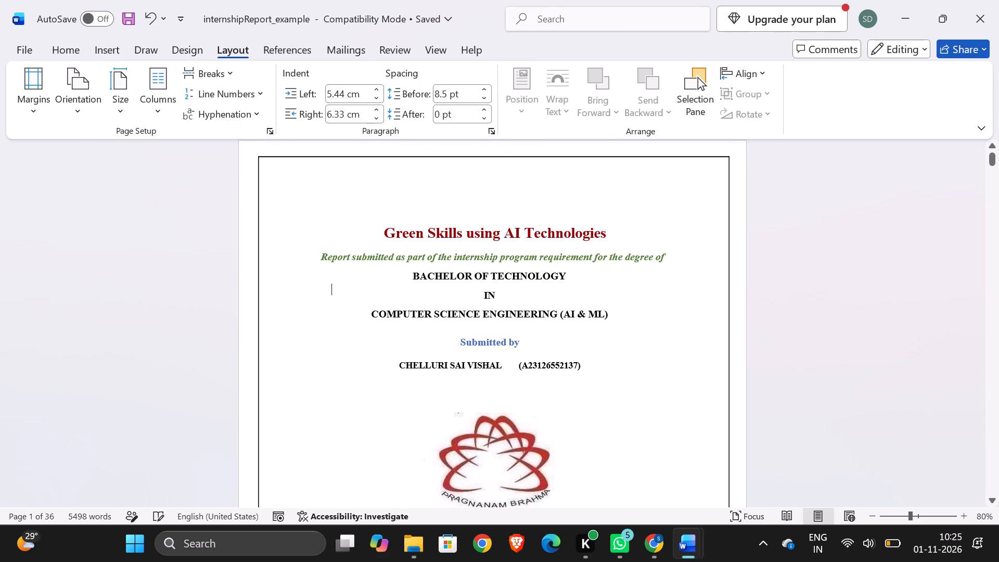
Examine how the border frames are built on the example report's cover and bonafide certificate pages.
scroll(265, 215, "down", 3)
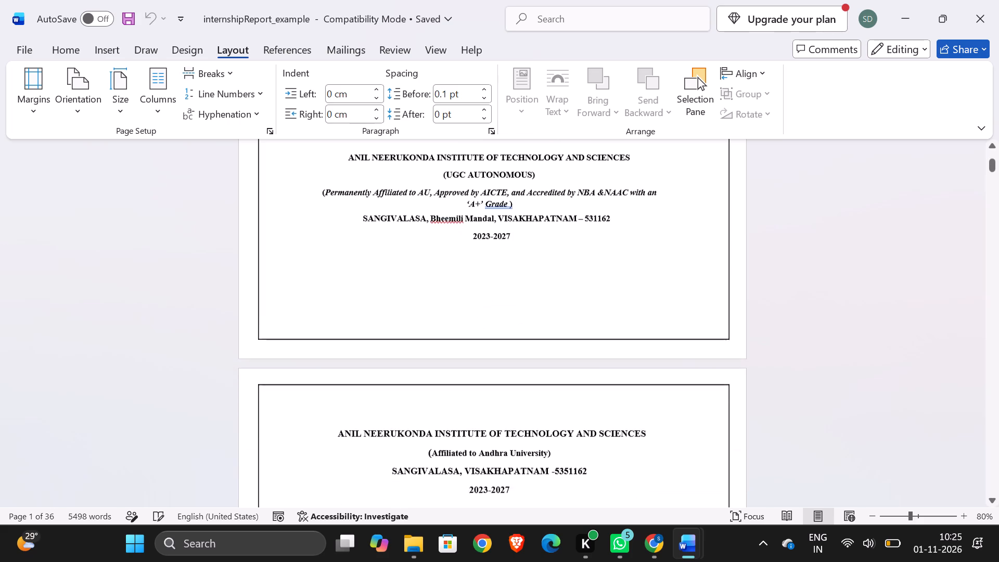
scroll(265, 215, "down", 1)
left_click(261, 241)
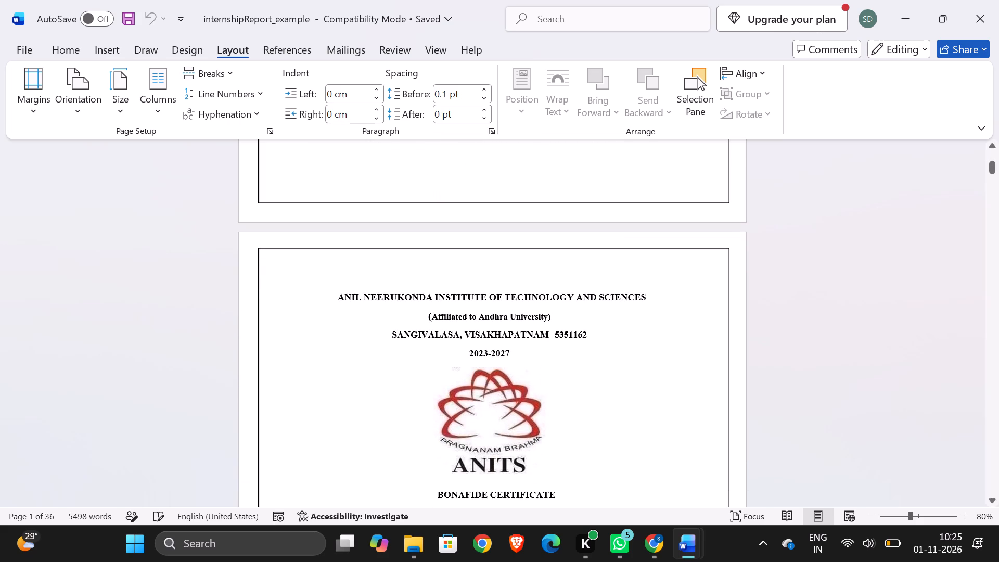
left_click(262, 261)
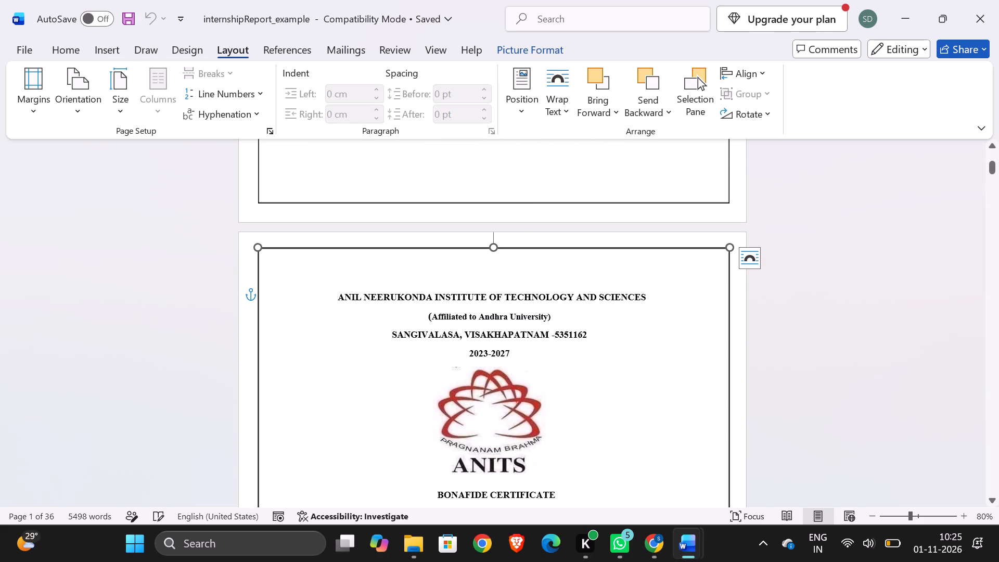
scroll(603, 246, "up", 5)
left_click(863, 189)
scroll(863, 189, "up", 4)
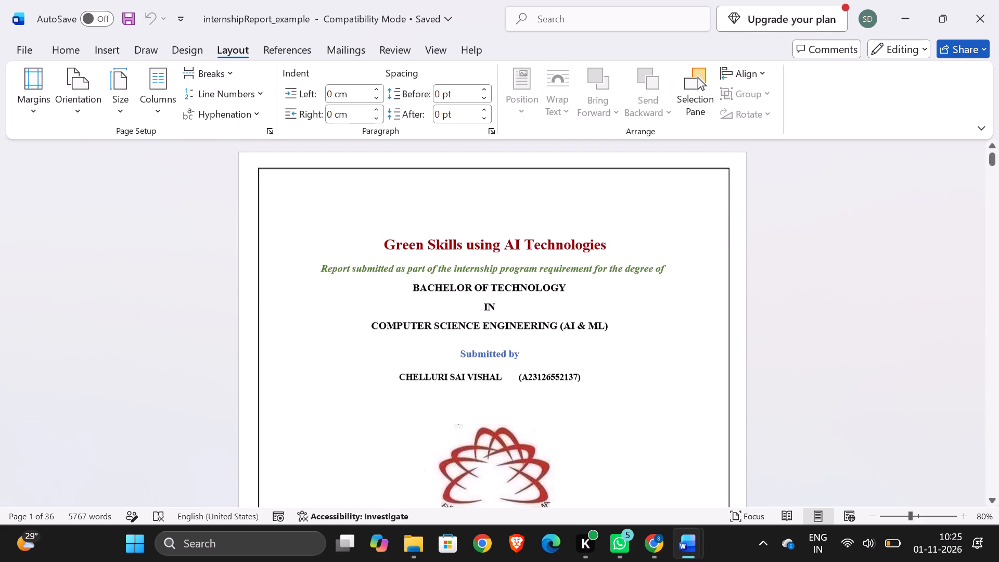
scroll(598, 305, "down", 1)
scroll(598, 305, "up", 1)
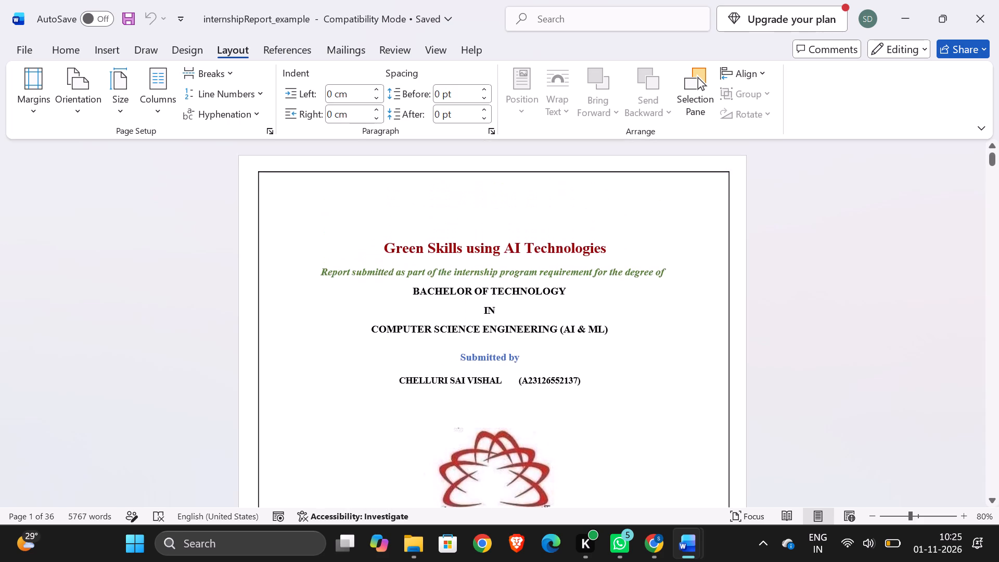
left_click(557, 296)
scroll(584, 353, "down", 1)
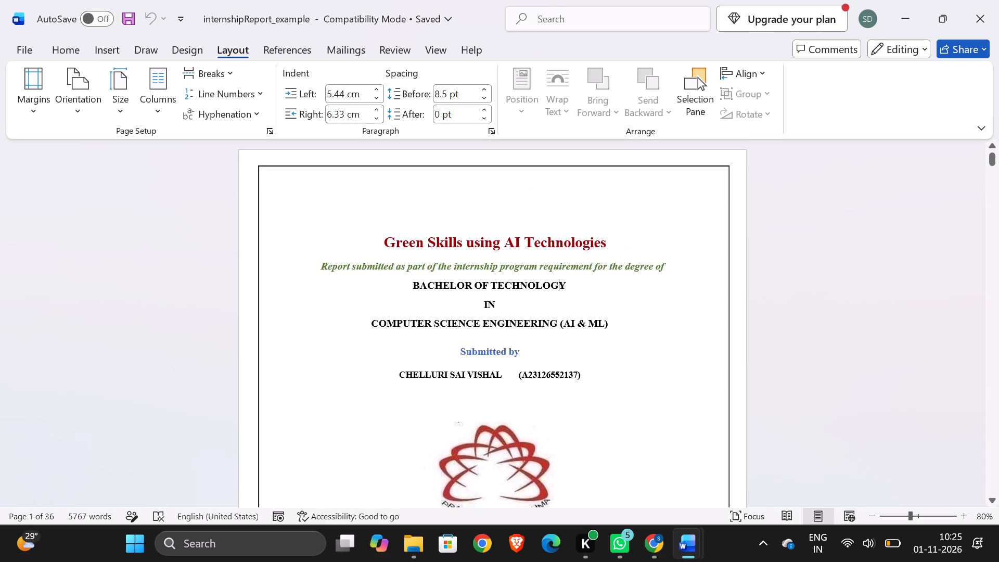
scroll(584, 353, "down", 1)
Create a new blank document for the report.
left_click(18, 52)
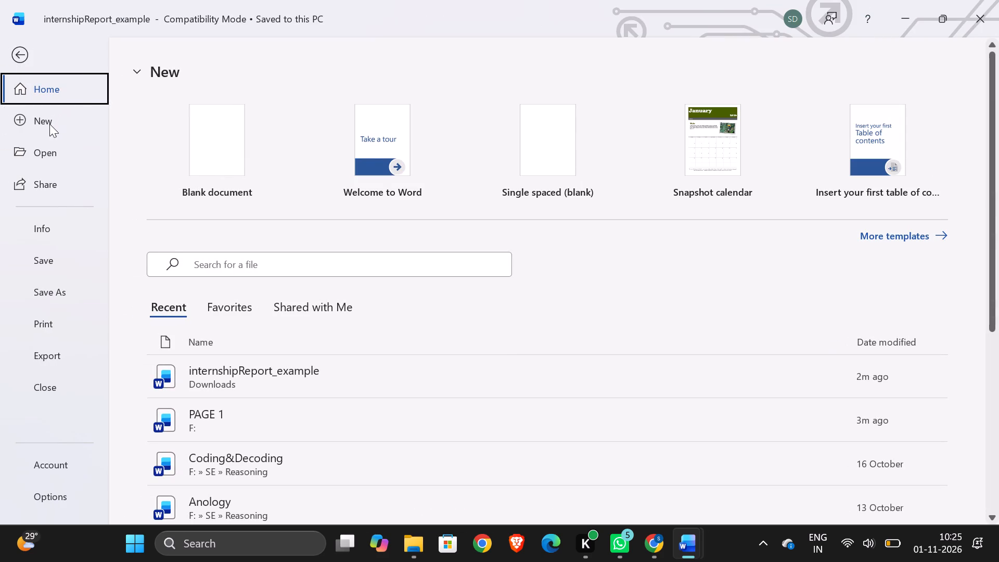
left_click(182, 142)
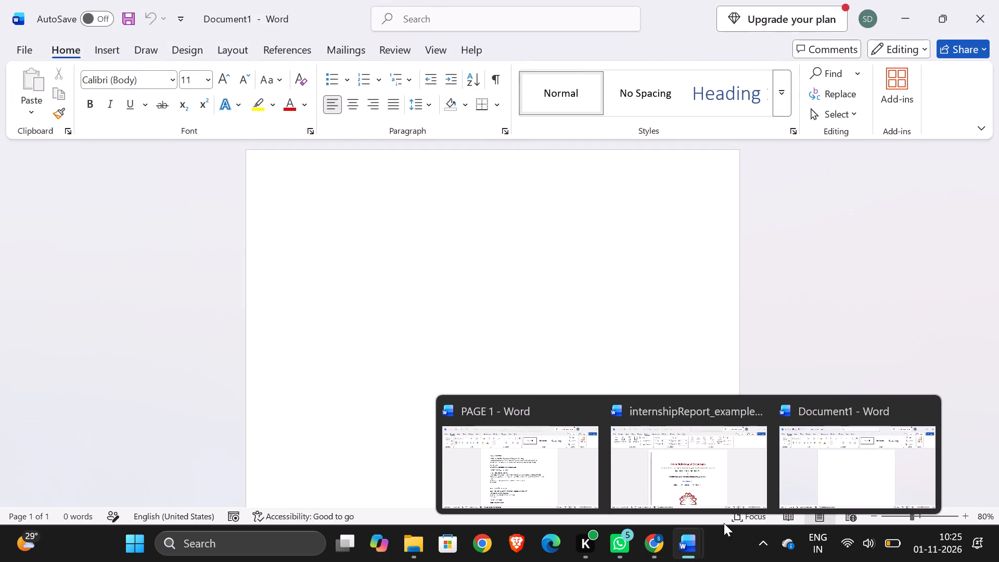
Arrange the new blank document and the internship report example side by side, with the example on the right half.
left_click(729, 490)
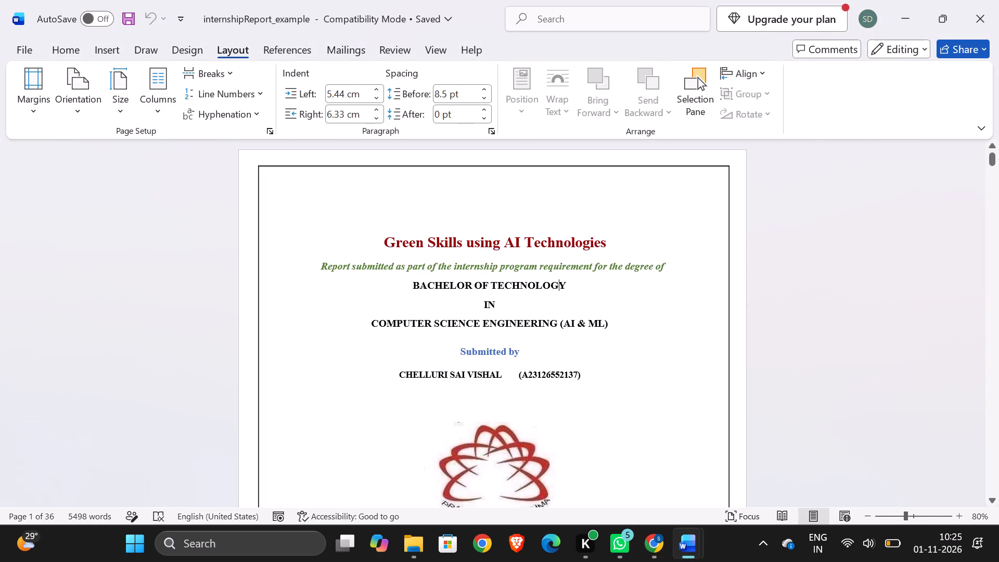
key("super+Right")
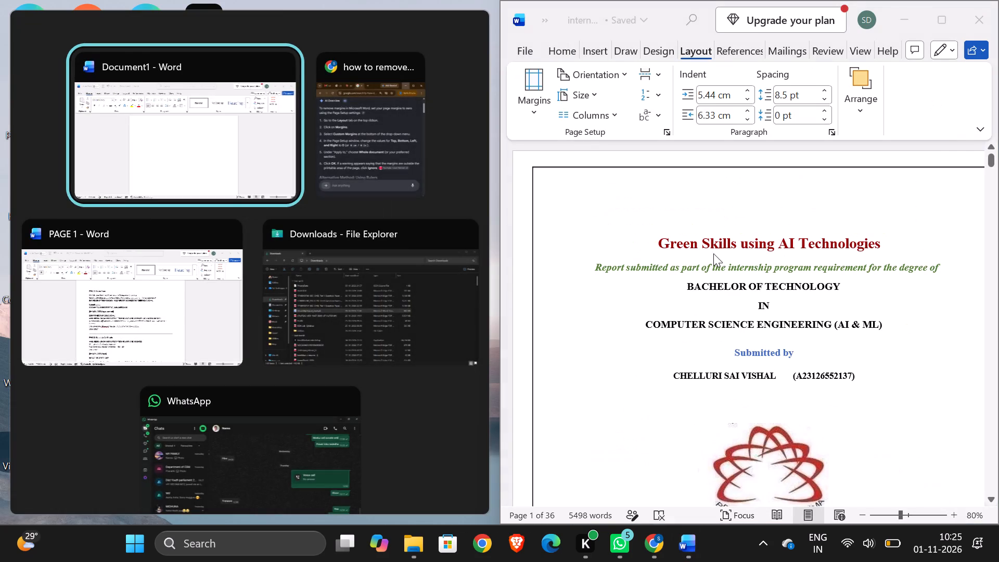
left_click(161, 160)
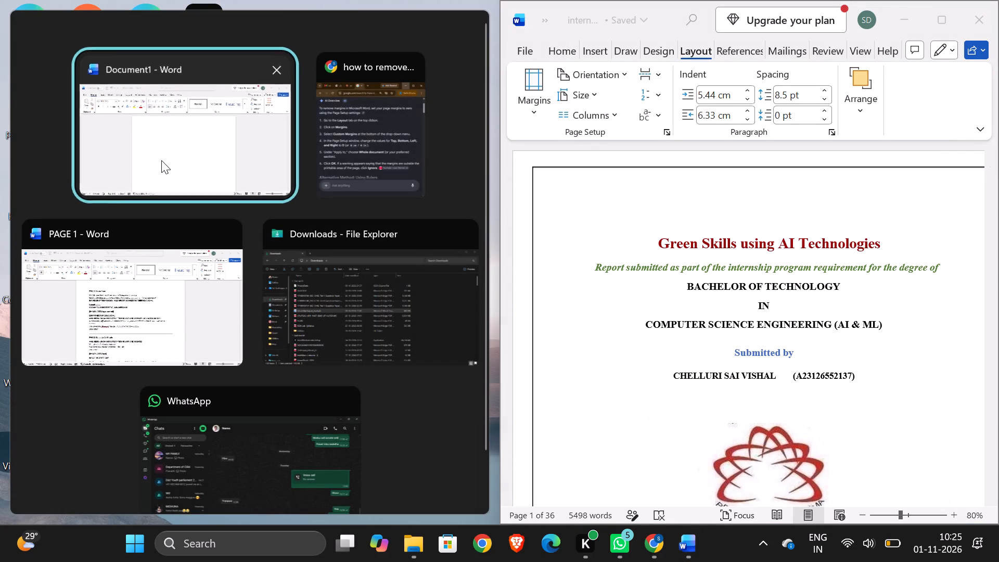
Examine the example report's cover page text, placing the cursor at the end of the "Submitted by" line.
scroll(241, 222, "up", 1)
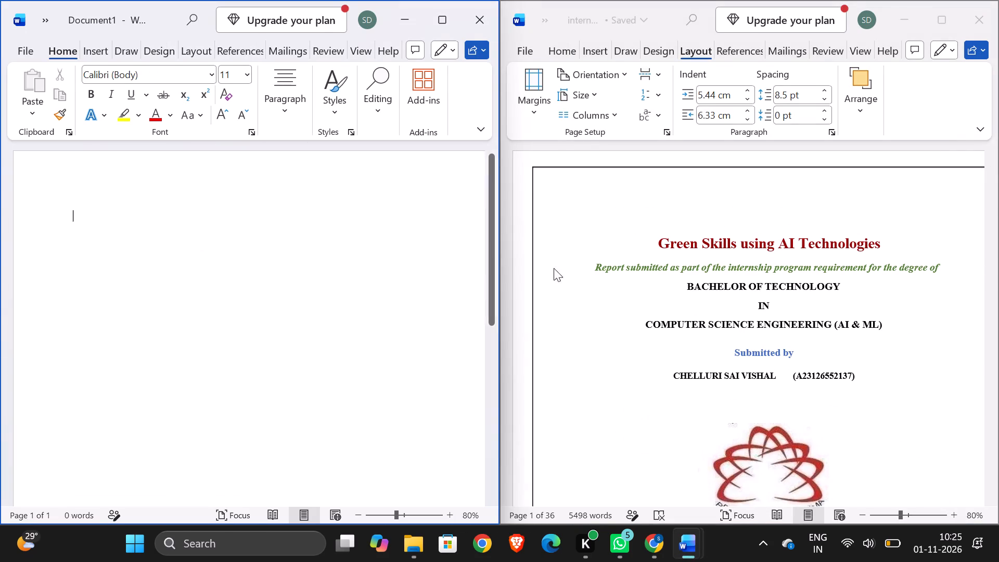
scroll(872, 331, "down", 1)
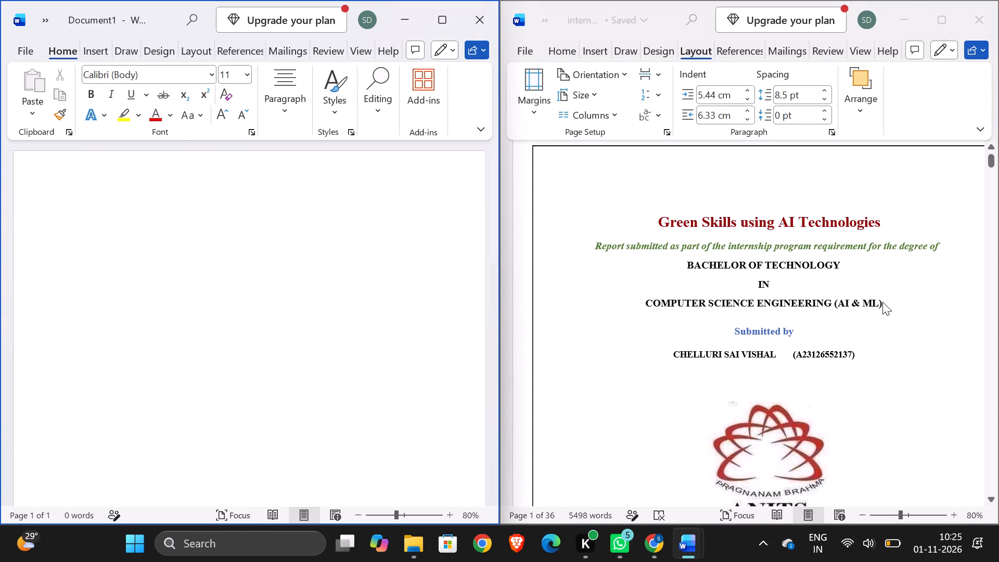
left_click(885, 298)
left_click(795, 331)
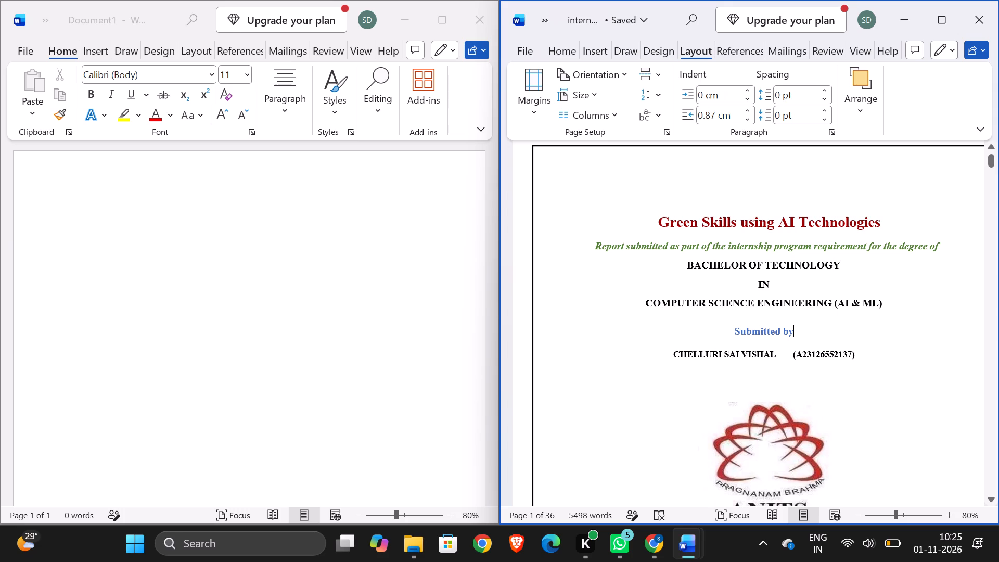
Copy the example cover's lines from "Report submitted as part of" through "Submitted by" into the blank document.
left_click_drag(791, 332, 658, 226)
left_click(658, 226)
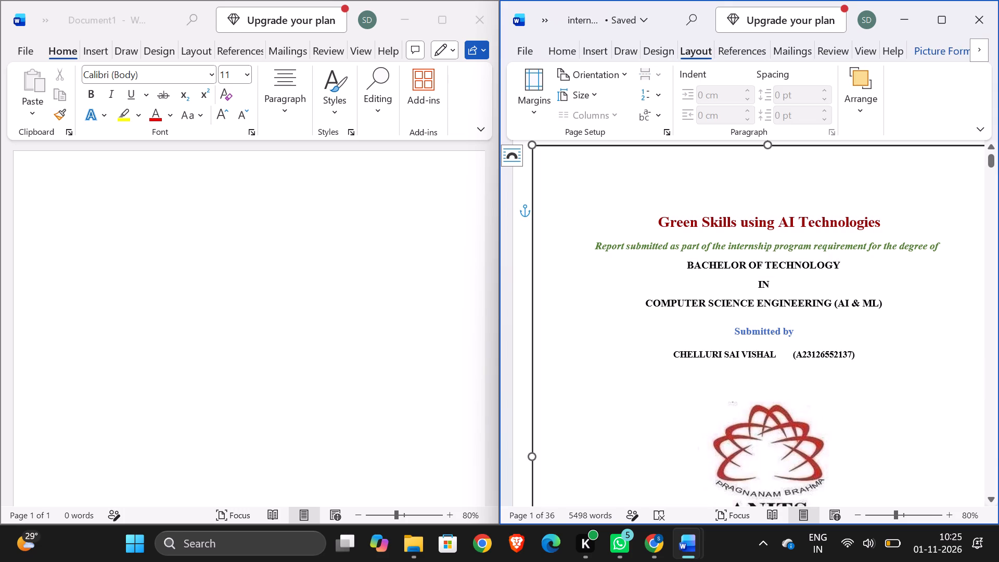
left_click_drag(597, 247, 794, 330)
key("ctrl+c")
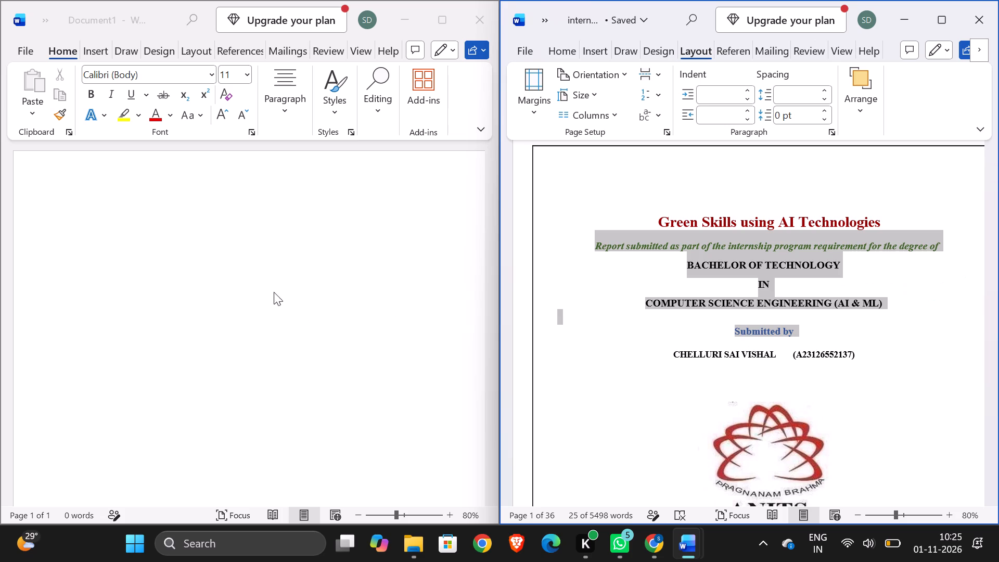
left_click(274, 292)
key("ctrl+v")
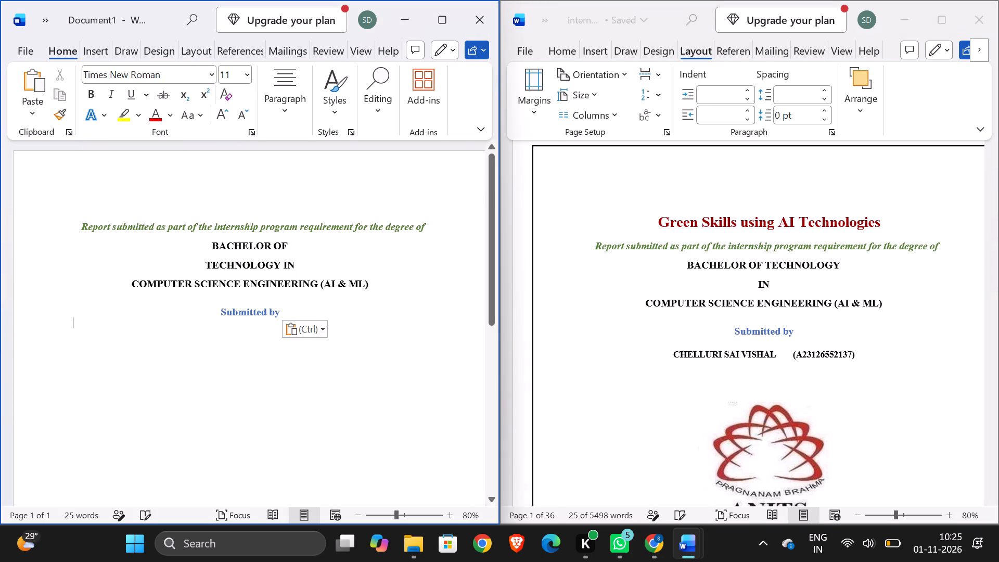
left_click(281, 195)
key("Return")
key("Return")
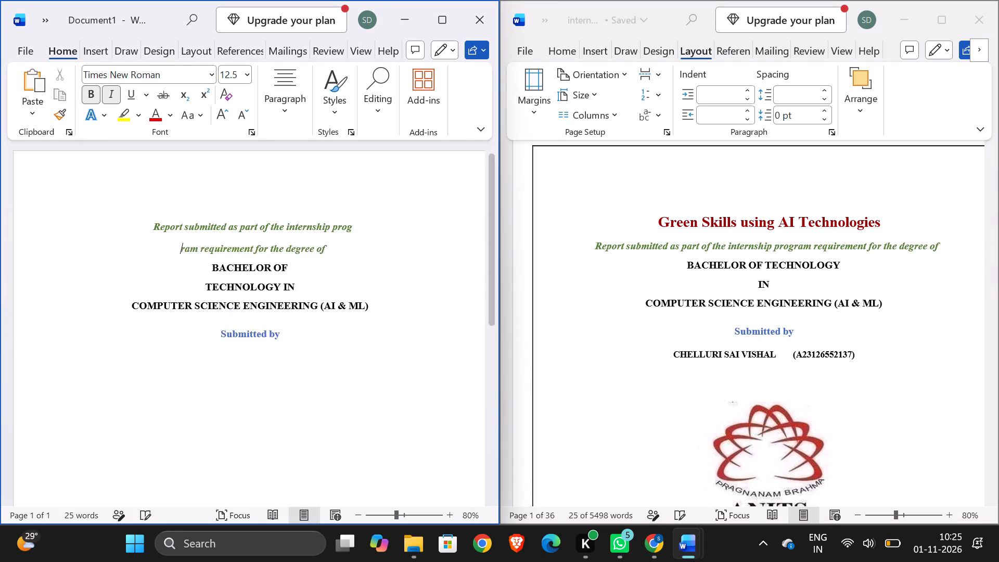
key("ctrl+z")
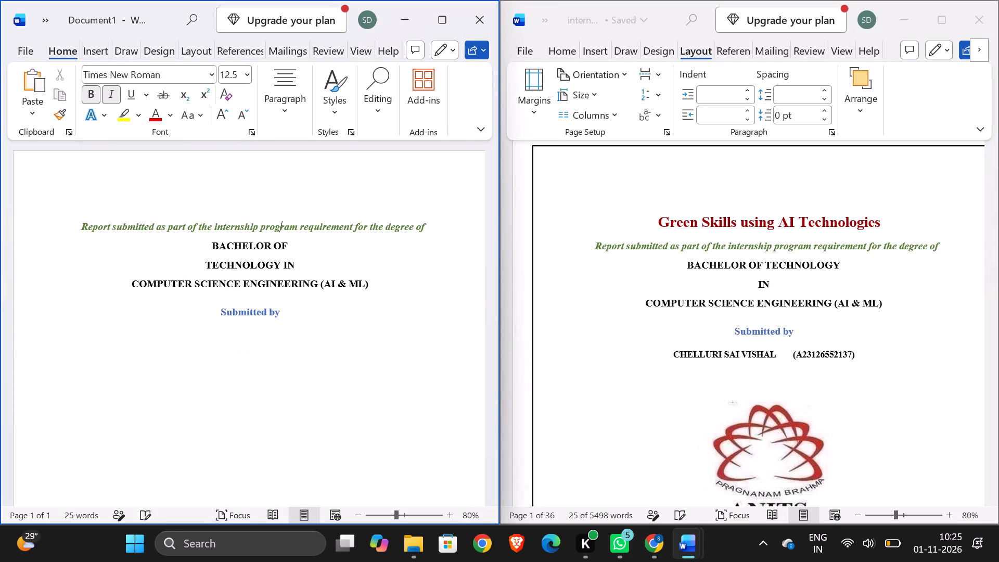
Insert three blank lines above the "Report submitted as part of the internship program" line in the new document.
left_click(281, 195)
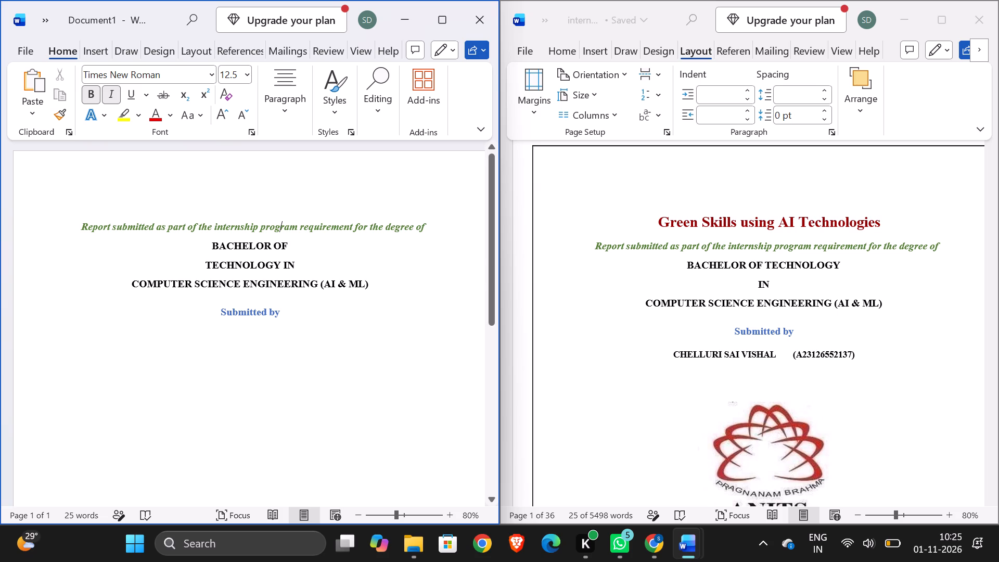
left_click(80, 227)
key("Return")
key("Return")
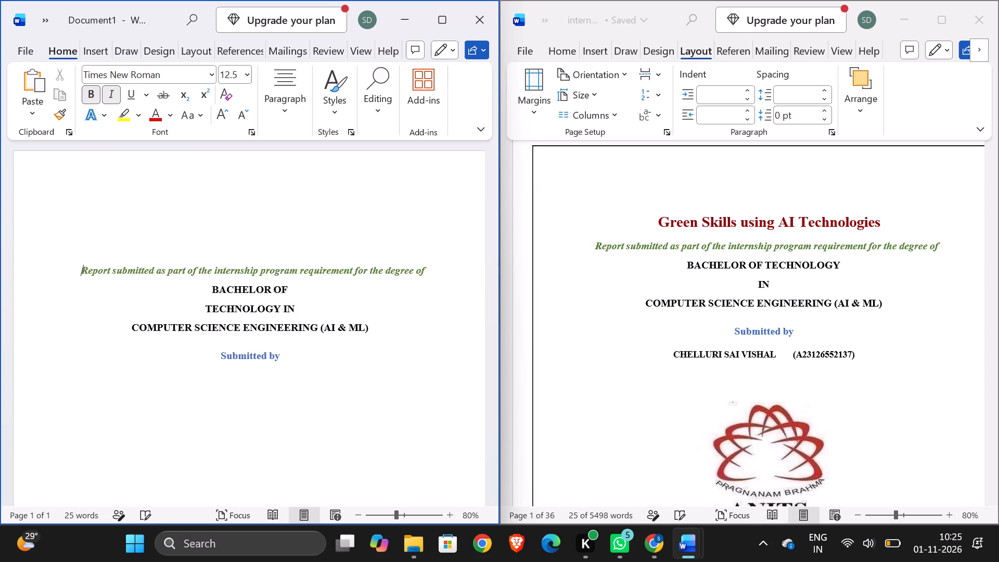
key("Return")
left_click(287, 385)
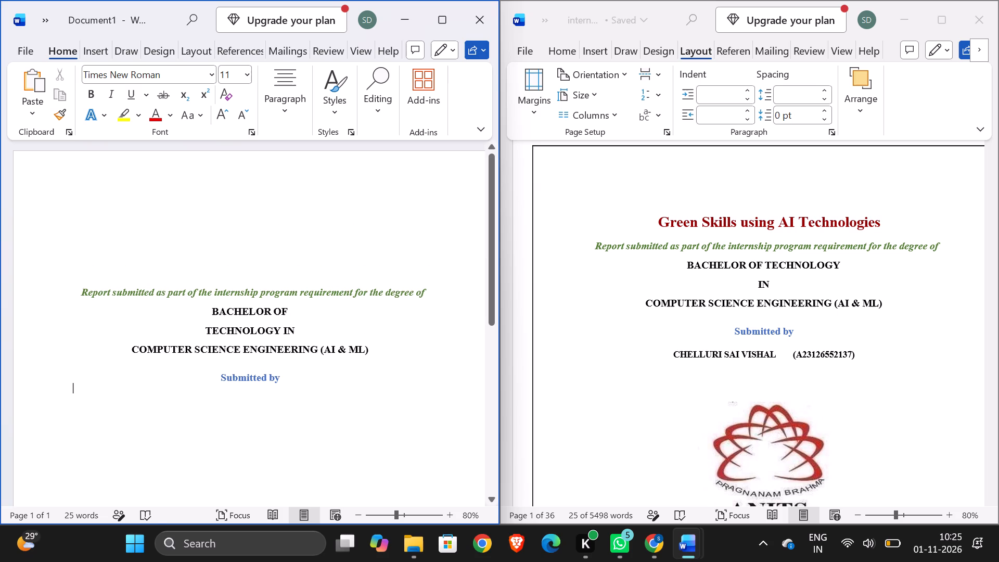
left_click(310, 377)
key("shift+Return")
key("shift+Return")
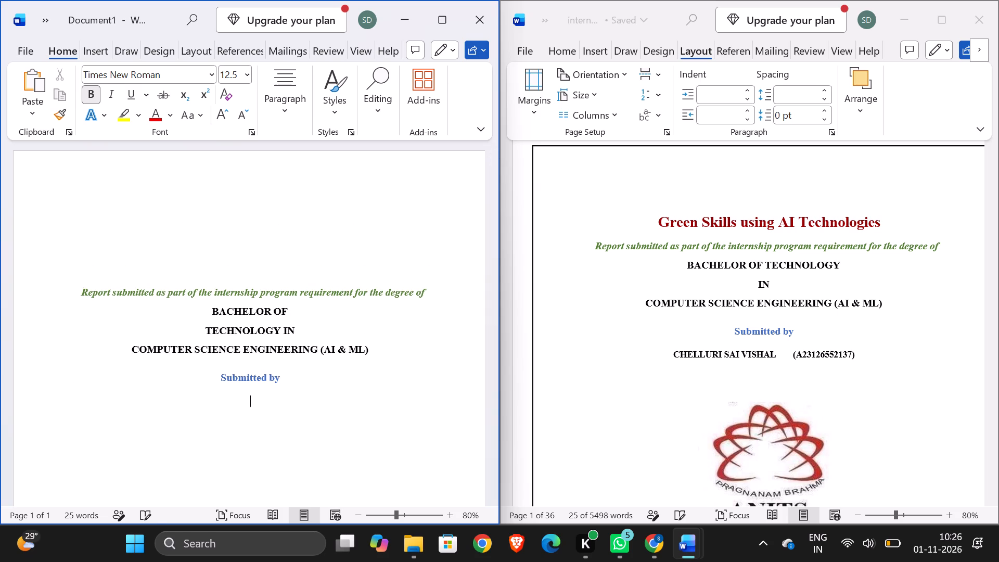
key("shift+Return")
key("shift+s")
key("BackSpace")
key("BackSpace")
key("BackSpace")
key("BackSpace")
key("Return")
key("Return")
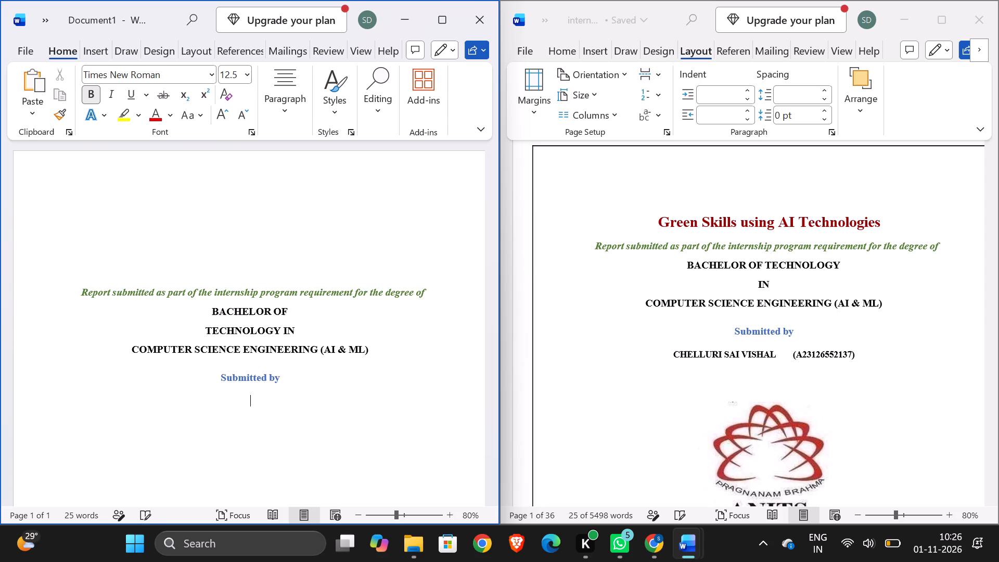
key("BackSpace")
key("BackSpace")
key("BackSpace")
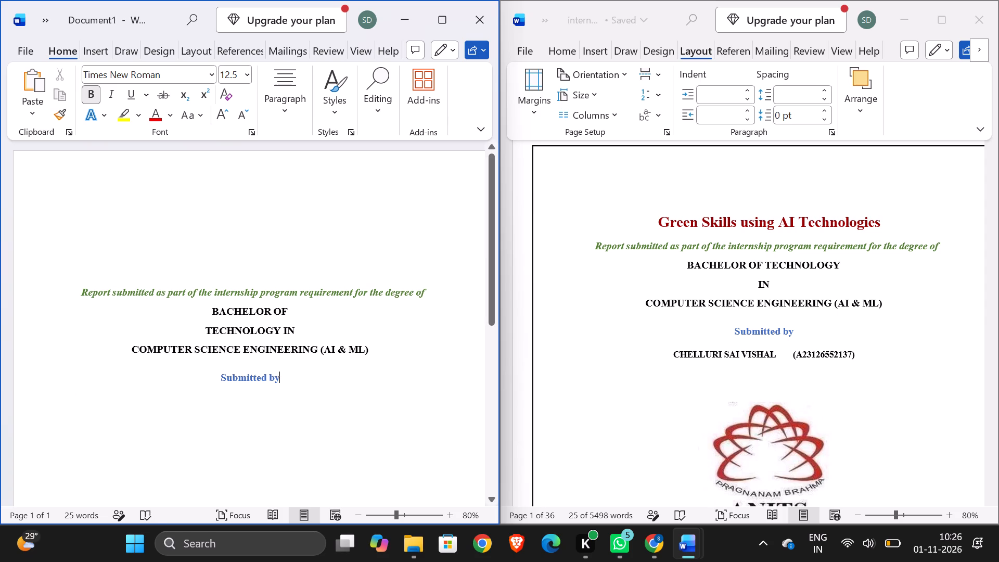
Enter the student's name in capitals and the roll number in parentheses below "Submitted by", indented with spaces towards the page centre.
left_click(136, 401)
key("Return")
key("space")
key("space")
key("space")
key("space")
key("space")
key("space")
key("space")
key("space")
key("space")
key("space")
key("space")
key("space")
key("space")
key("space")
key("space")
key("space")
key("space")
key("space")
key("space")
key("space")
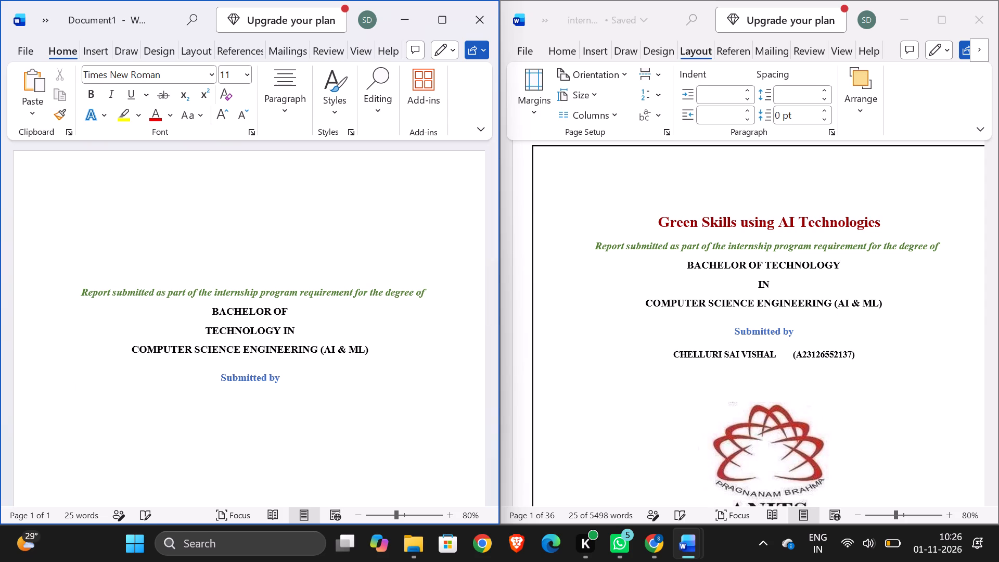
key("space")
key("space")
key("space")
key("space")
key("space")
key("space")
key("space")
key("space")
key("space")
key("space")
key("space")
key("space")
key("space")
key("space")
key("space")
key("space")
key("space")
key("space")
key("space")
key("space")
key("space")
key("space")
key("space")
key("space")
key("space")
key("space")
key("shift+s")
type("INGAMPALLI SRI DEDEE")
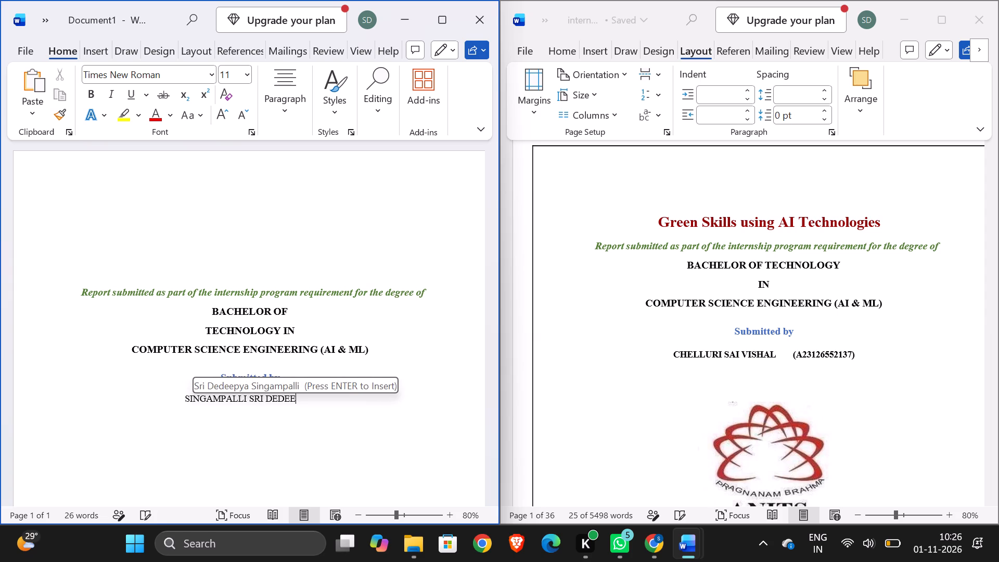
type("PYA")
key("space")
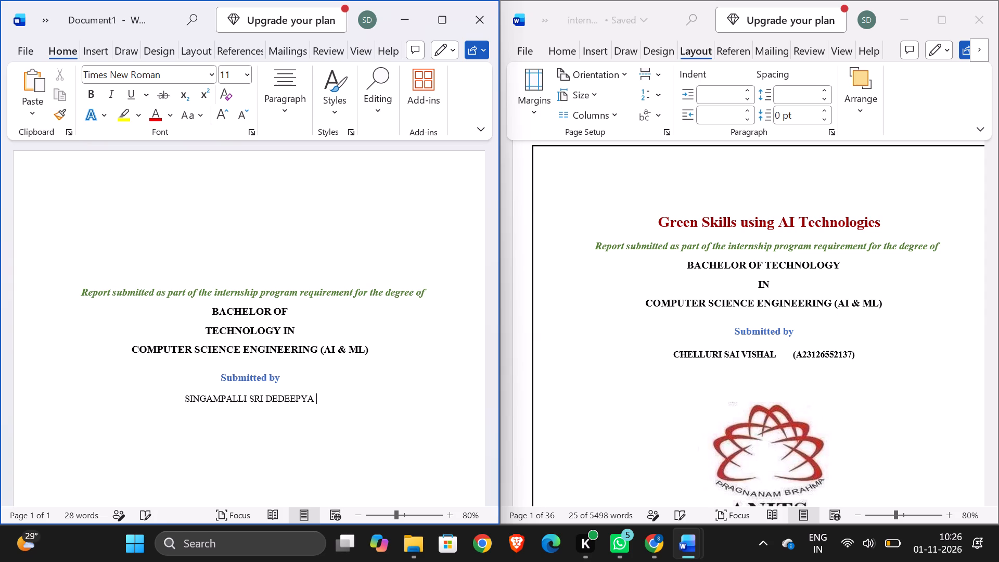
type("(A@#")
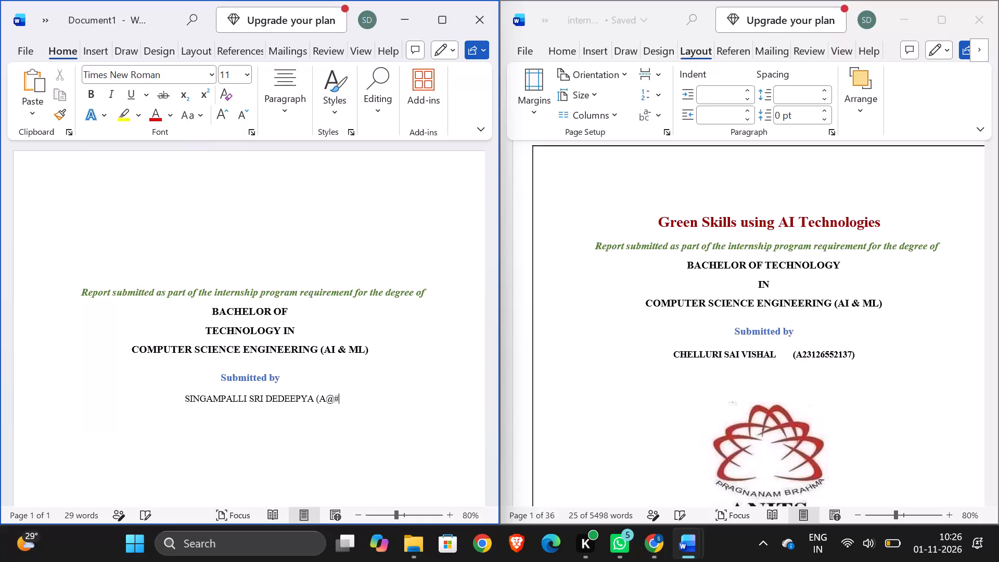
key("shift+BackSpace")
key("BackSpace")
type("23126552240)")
Select the ANITS logo picture on the example report's cover page.
scroll(598, 359, "down", 1)
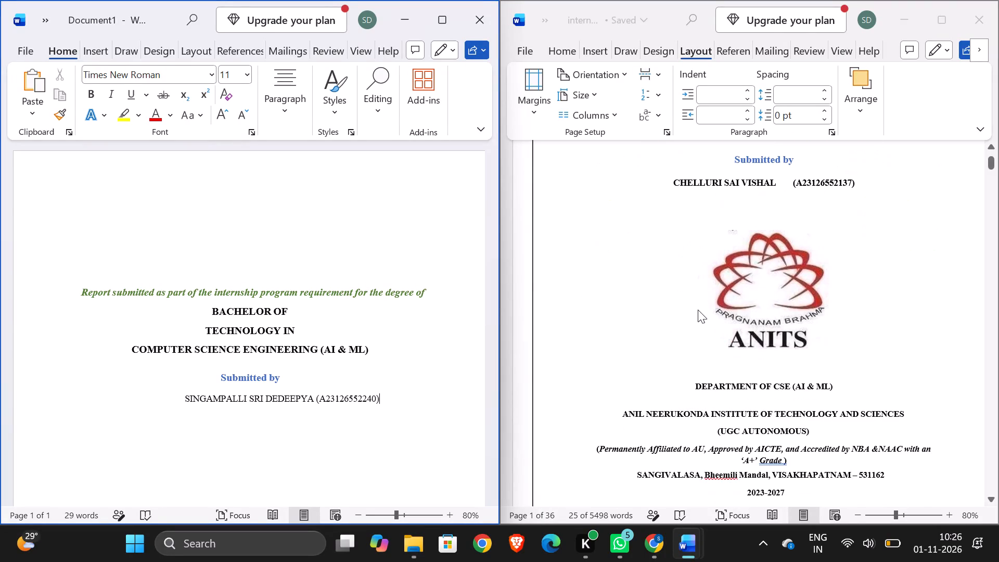
left_click(698, 310)
left_click(752, 296)
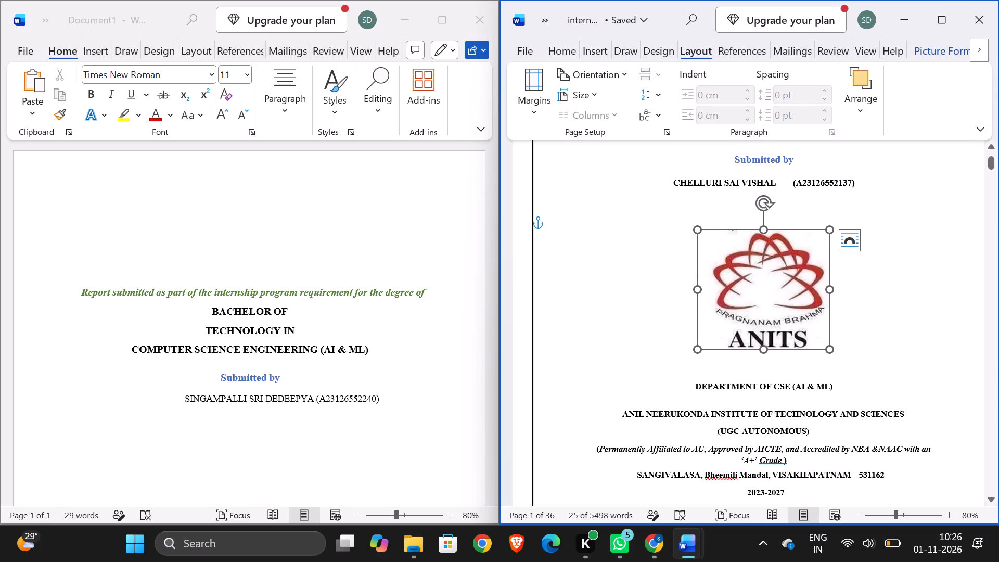
Copy the ANITS logo picture from the example report's cover page.
right_click(752, 296)
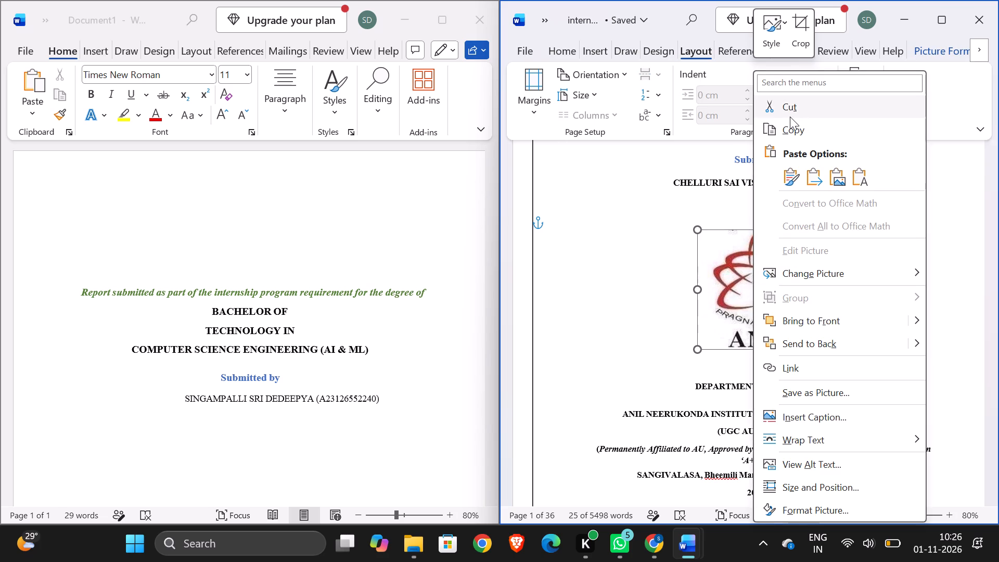
left_click(789, 130)
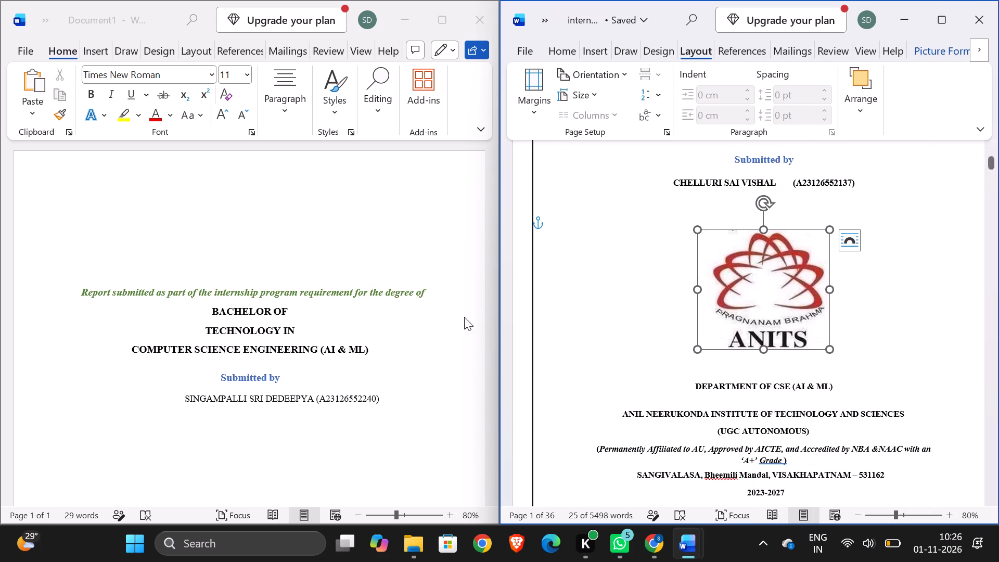
Delete leading spaces before the student name line in the new document to centre it under "Submitted by".
scroll(428, 343, "down", 1)
left_click(183, 379)
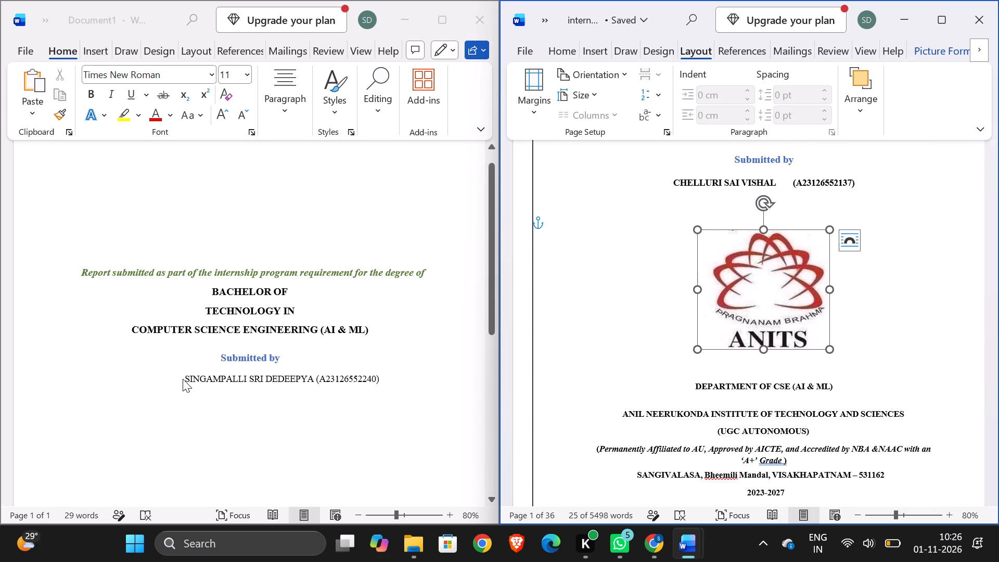
left_click(183, 379)
key("BackSpace")
key("BackSpace")
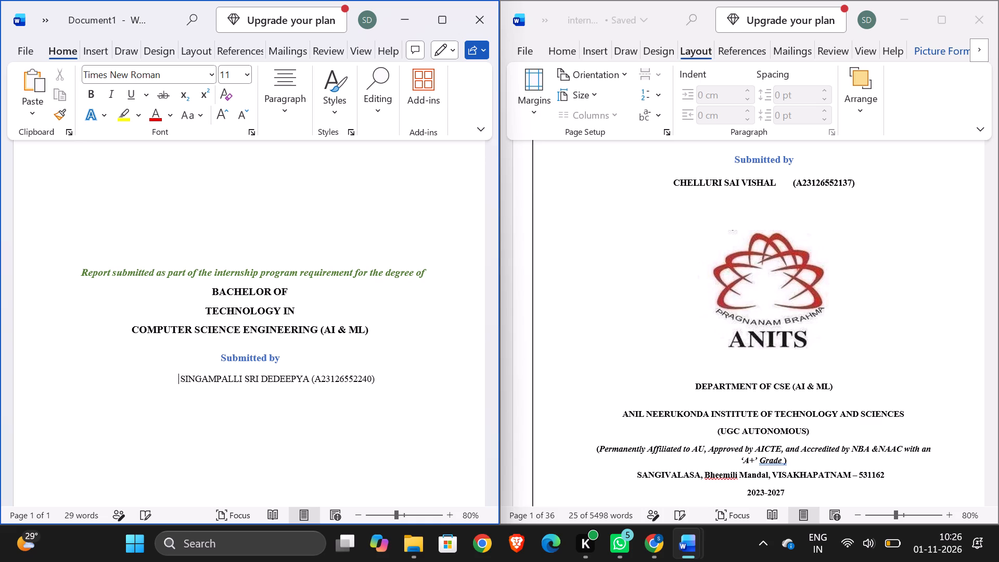
key("BackSpace")
key("BackSpace")
key("BackSpace")
key("BackSpace")
key("BackSpace")
key("BackSpace")
key("BackSpace")
key("BackSpace")
key("BackSpace")
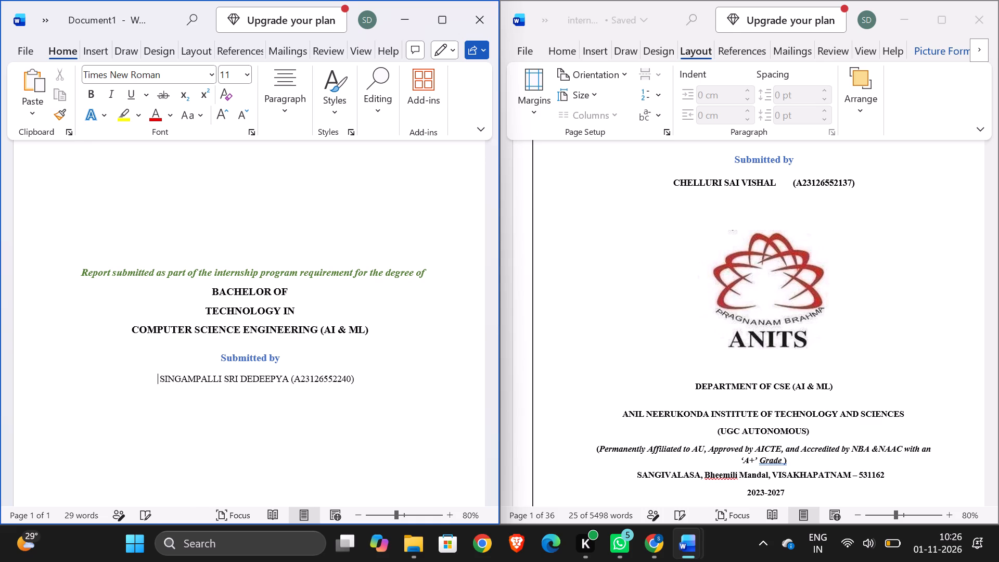
key("BackSpace")
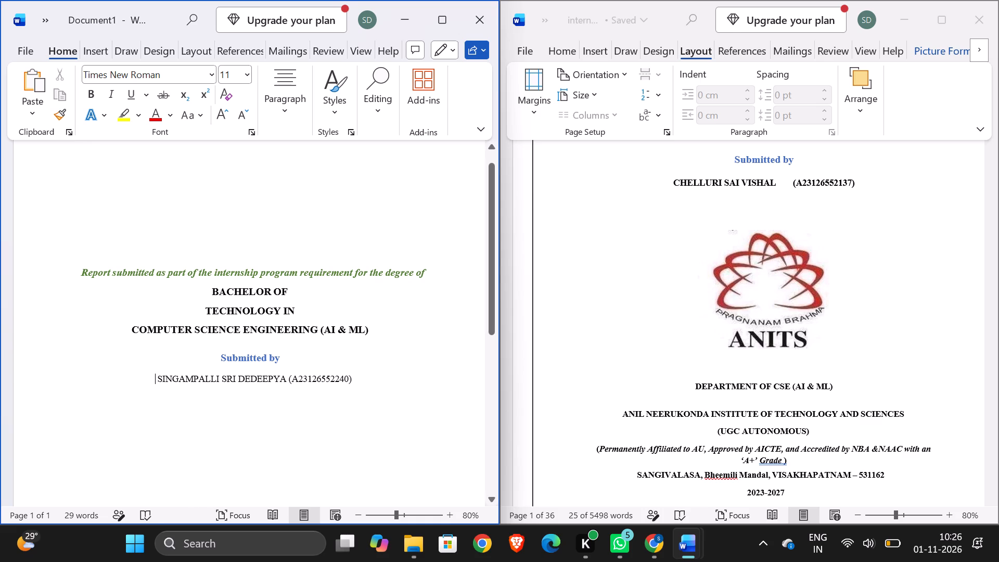
Add four line breaks after the student name line, paste the ANITS logo there and move it to the page centre.
left_click(387, 375)
key("Return")
key("Return")
key("Return")
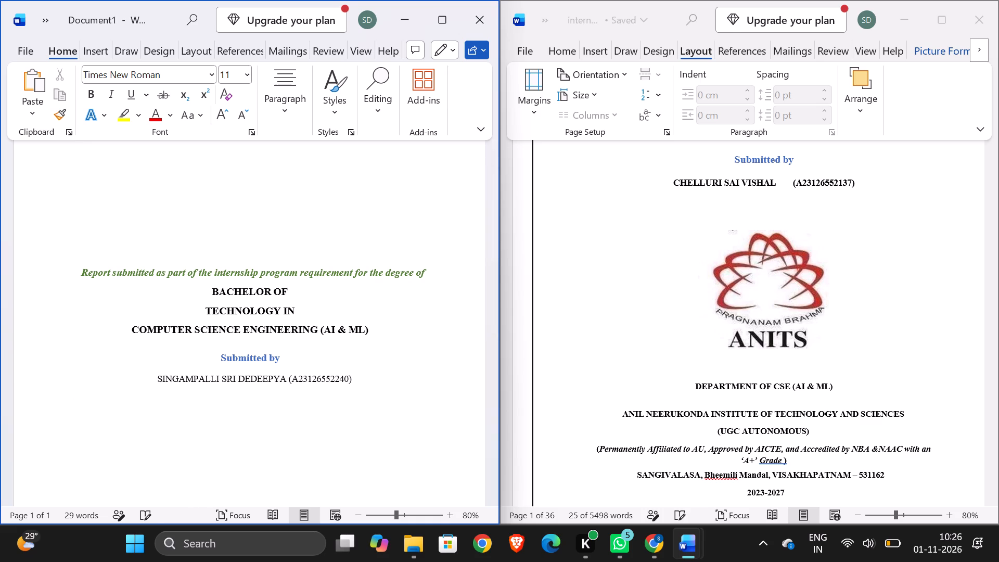
key("Return")
key("ctrl+v")
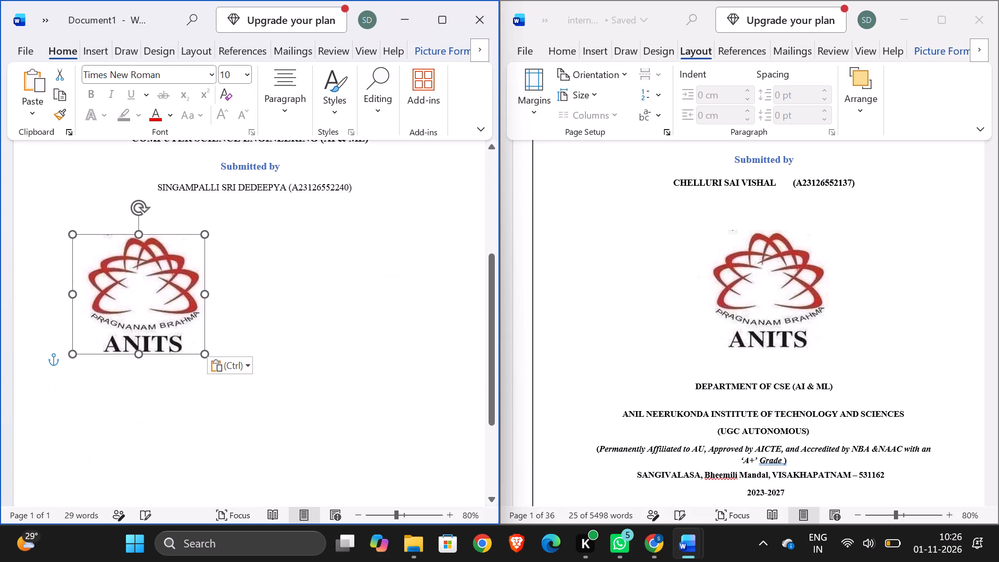
left_click_drag(147, 281, 250, 270)
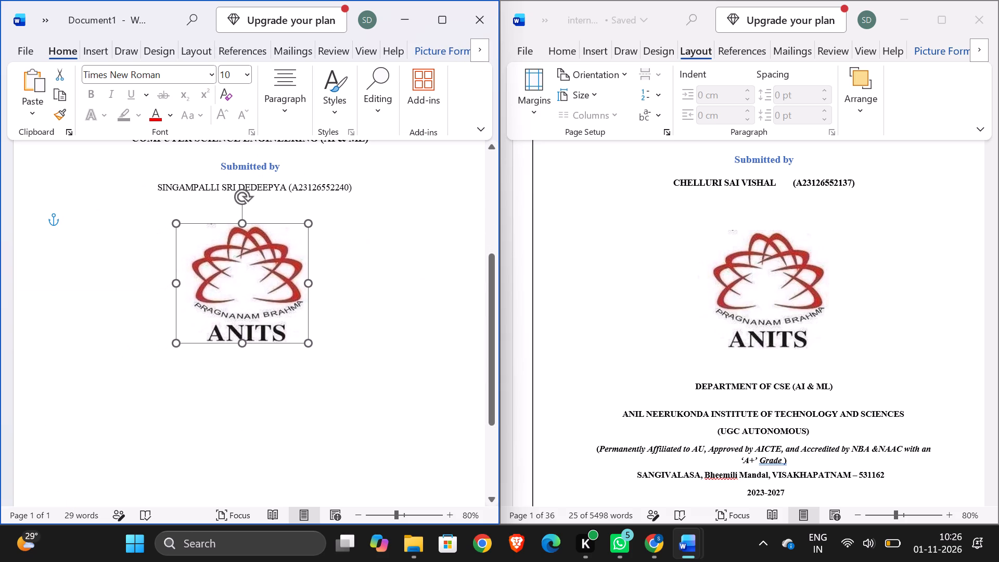
left_click_drag(250, 270, 250, 269)
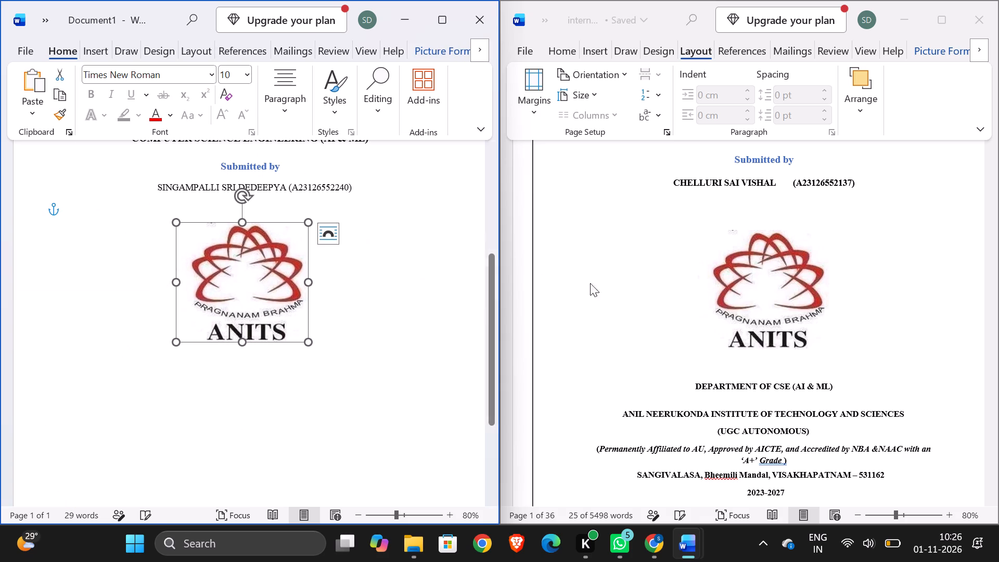
Copy the example cover's text block from "DEPARTMENT OF CSE (AI & ML)" through "2023-2027".
left_click(606, 284)
scroll(606, 284, "down", 2)
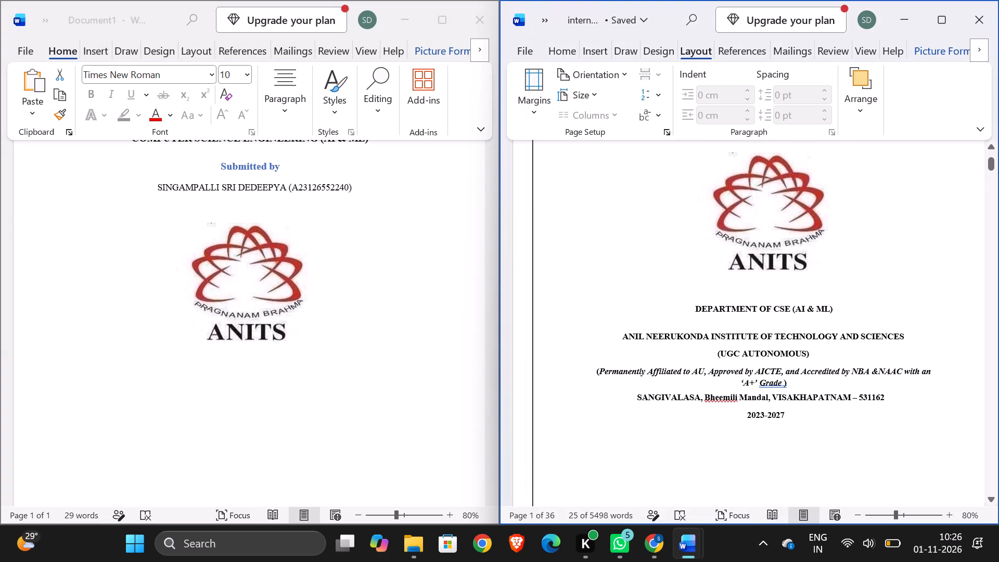
left_click(796, 407)
left_click(788, 415)
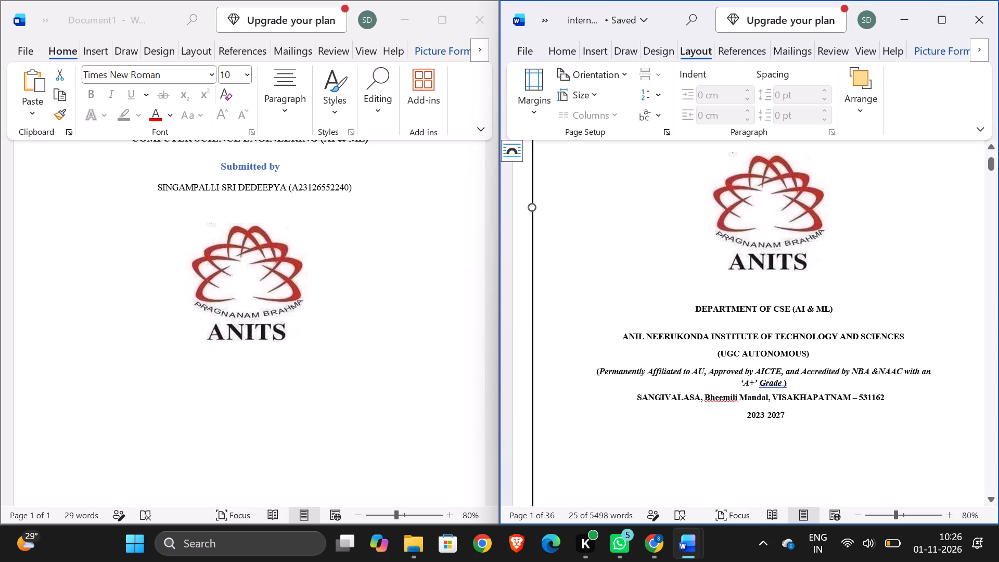
left_click_drag(788, 415, 691, 309)
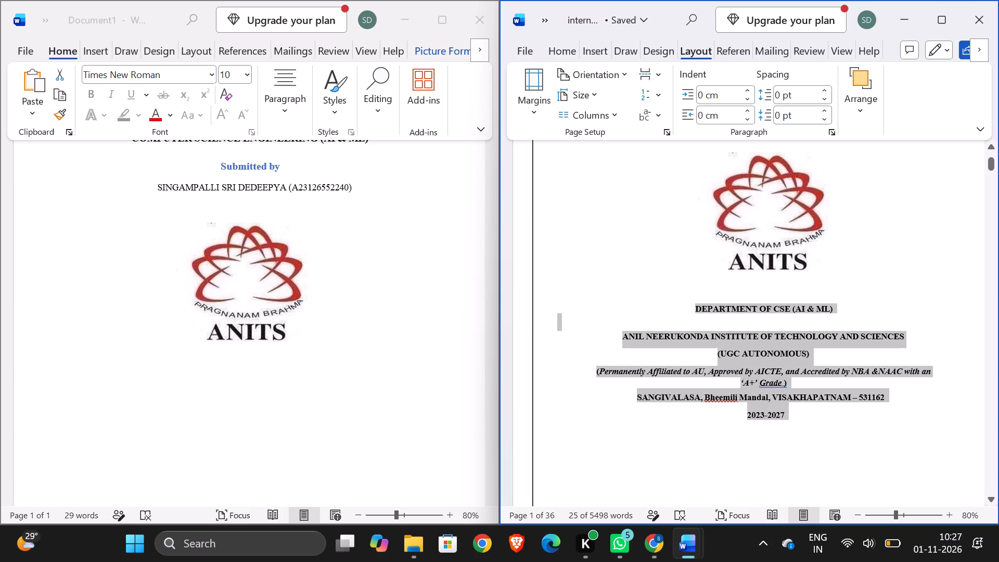
left_click_drag(691, 309, 691, 308)
key("ctrl+c")
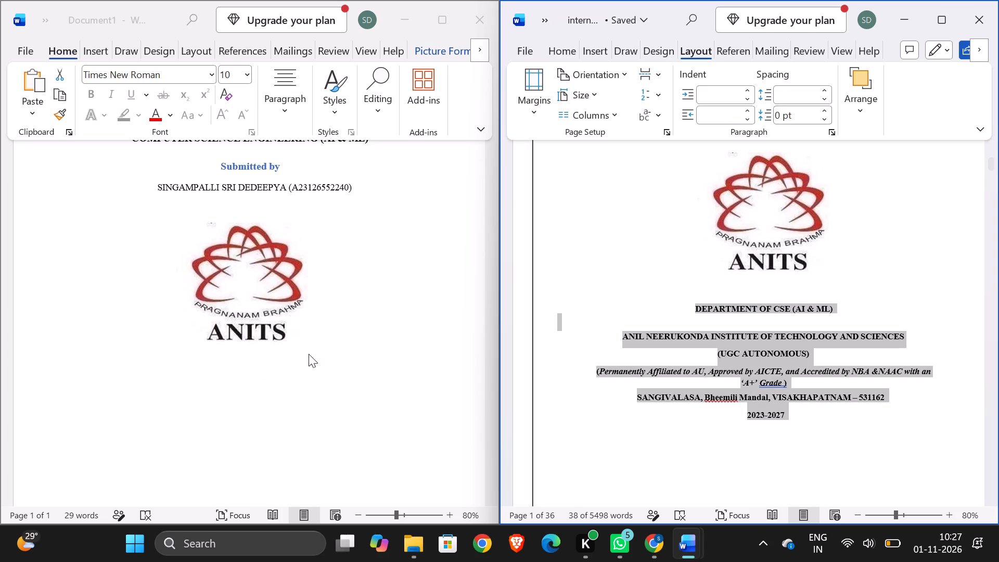
Paste the copied department and institute block below the logo, after three line breaks and 14 leading spaces.
left_click(314, 349)
left_click(340, 352)
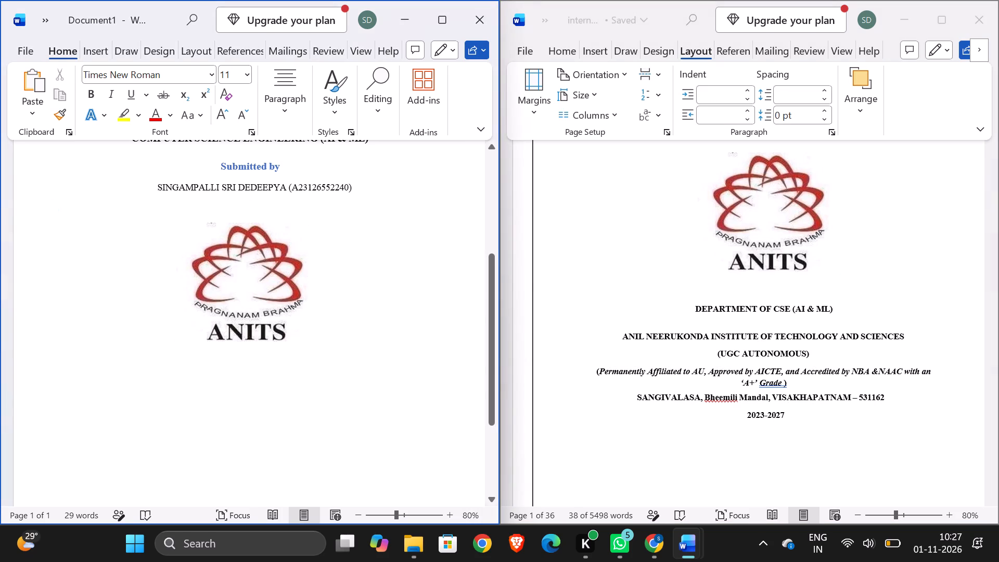
key("Return")
key("Return")
key("Return")
key("space")
key("space")
key("space")
key("space")
key("space")
key("space")
key("space")
key("space")
key("space")
key("space")
key("space")
key("space")
key("space")
key("space")
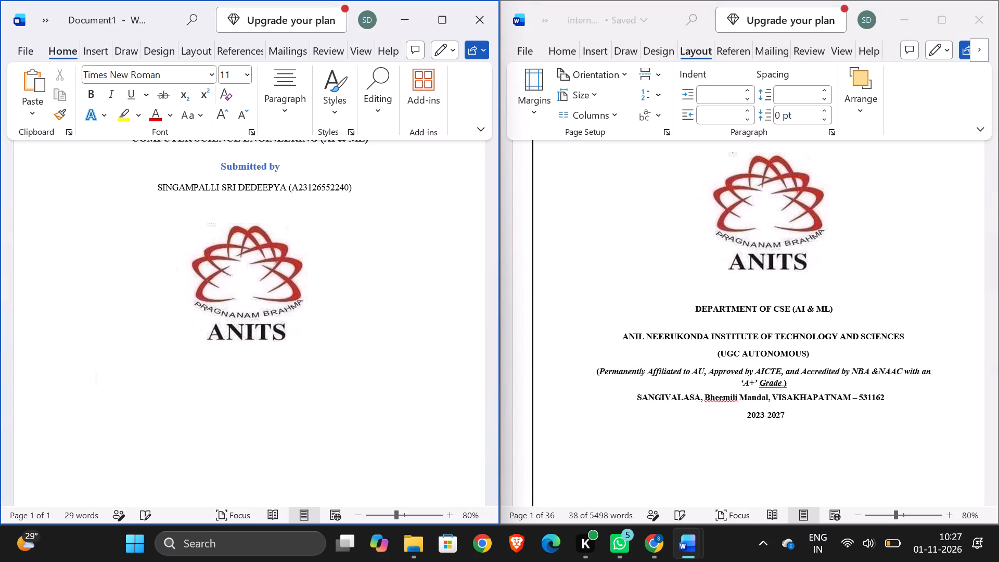
key("ctrl+v")
scroll(354, 316, "down", 1)
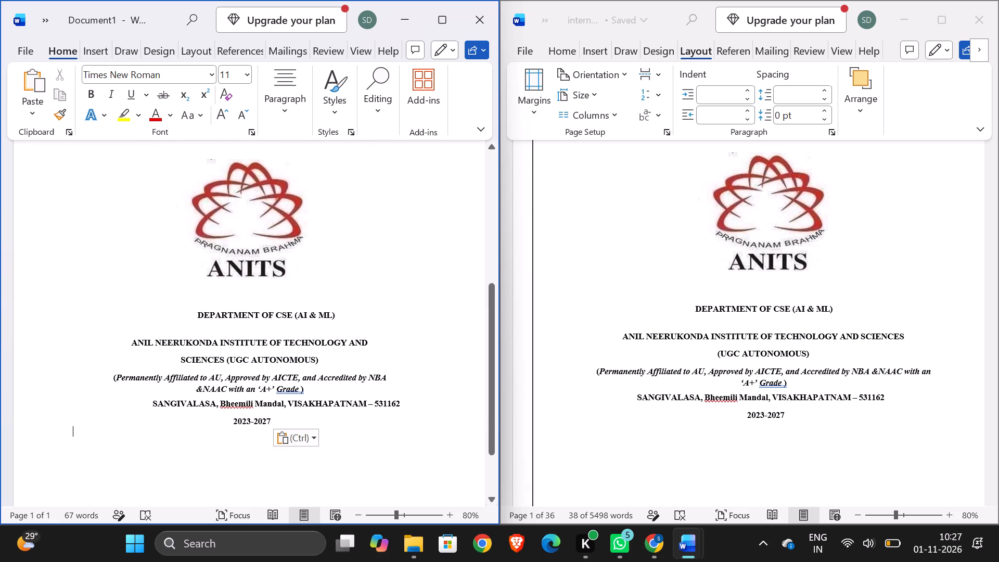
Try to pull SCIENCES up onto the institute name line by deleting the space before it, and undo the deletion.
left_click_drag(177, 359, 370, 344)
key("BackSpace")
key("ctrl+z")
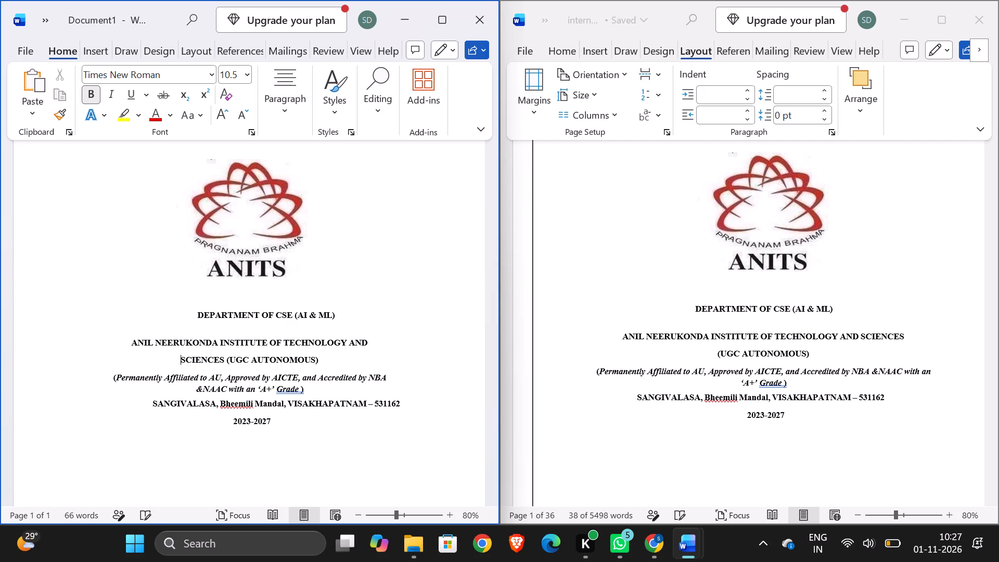
Remove the centring and indent from the "ANIL NEERUKONDA INSTITUTE OF TECHNOLOGY AND SCIENCES" paragraph so the name fits on one line.
left_click(131, 338)
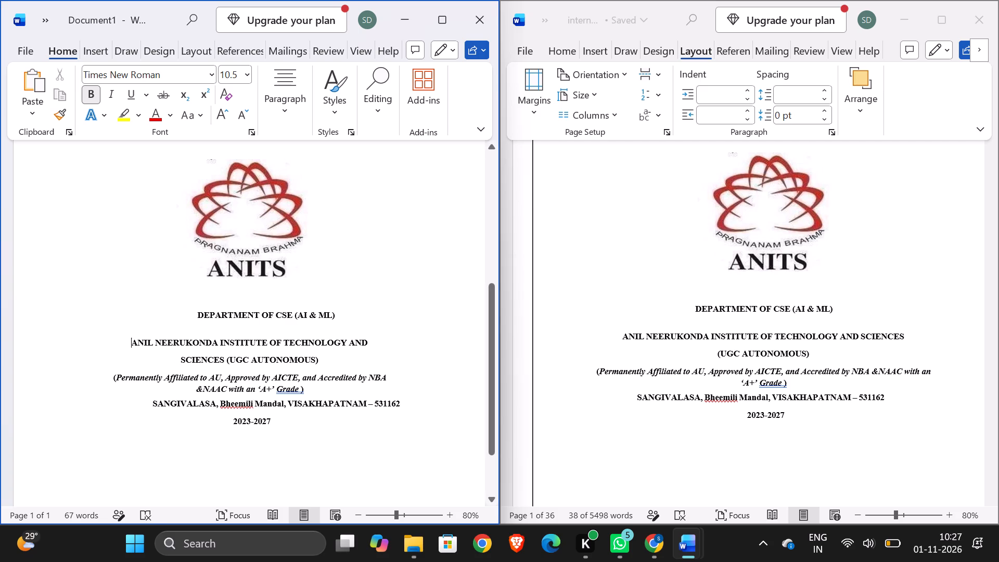
key("BackSpace")
key("BackSpace")
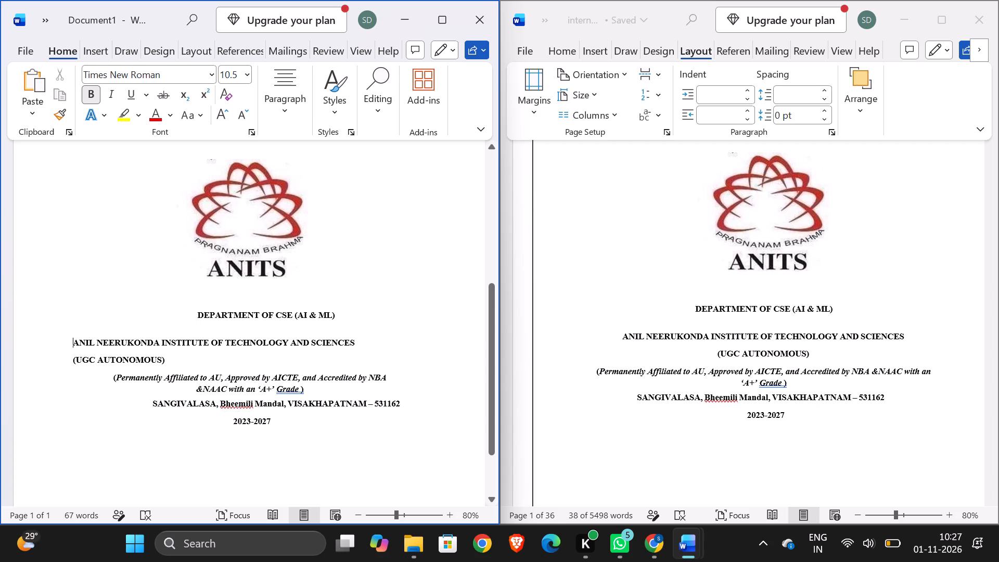
Maximize the new document's window and centre the paragraph containing "(UGC AUTONOMOUS)".
left_click_drag(71, 362, 166, 359)
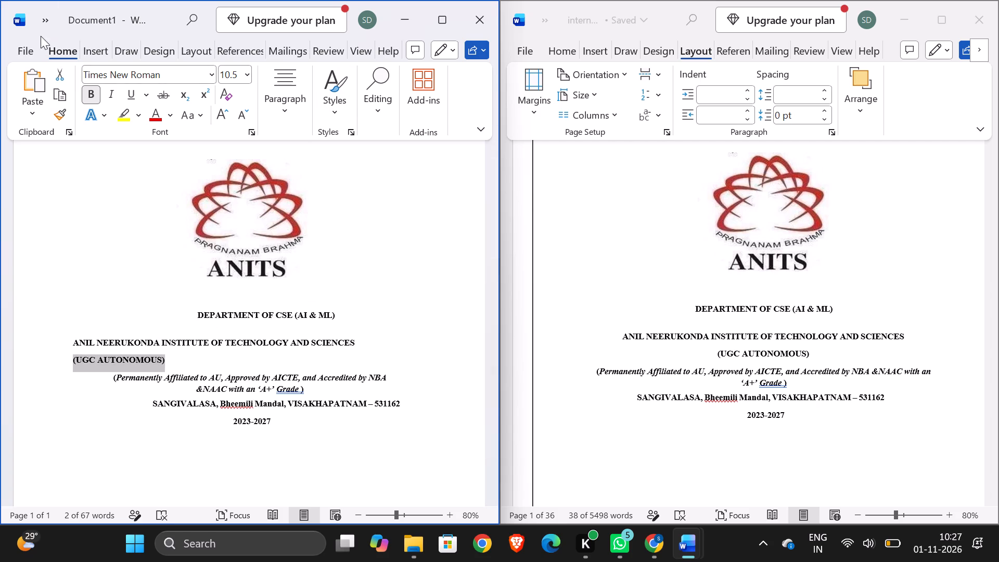
scroll(263, 91, "left", 1)
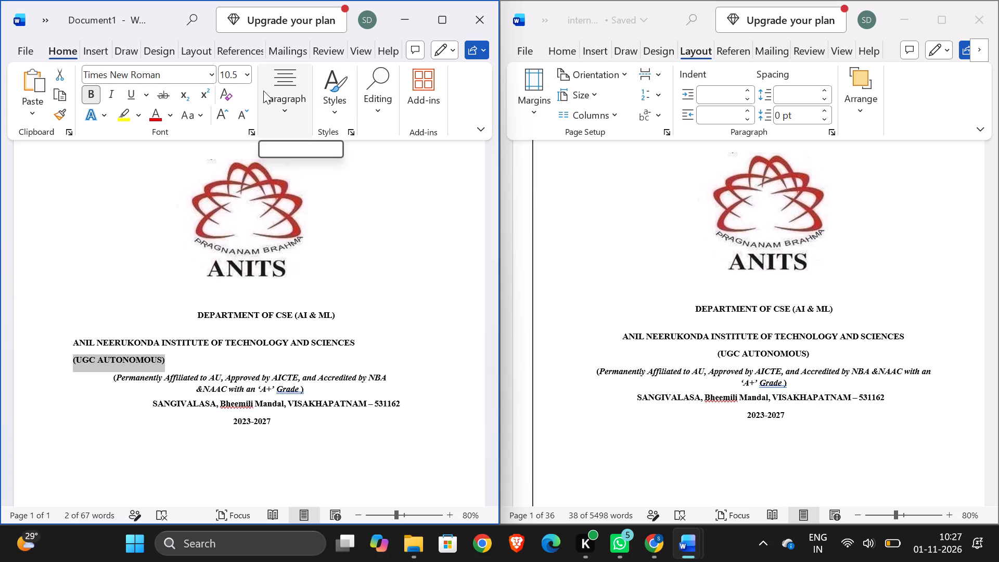
left_click(442, 25)
left_click(442, 25)
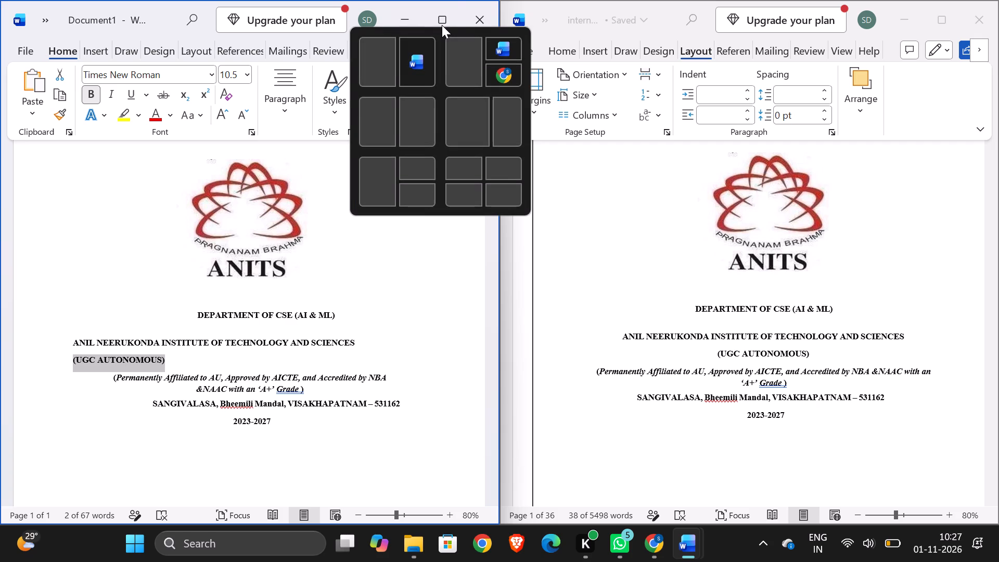
left_click(448, 16)
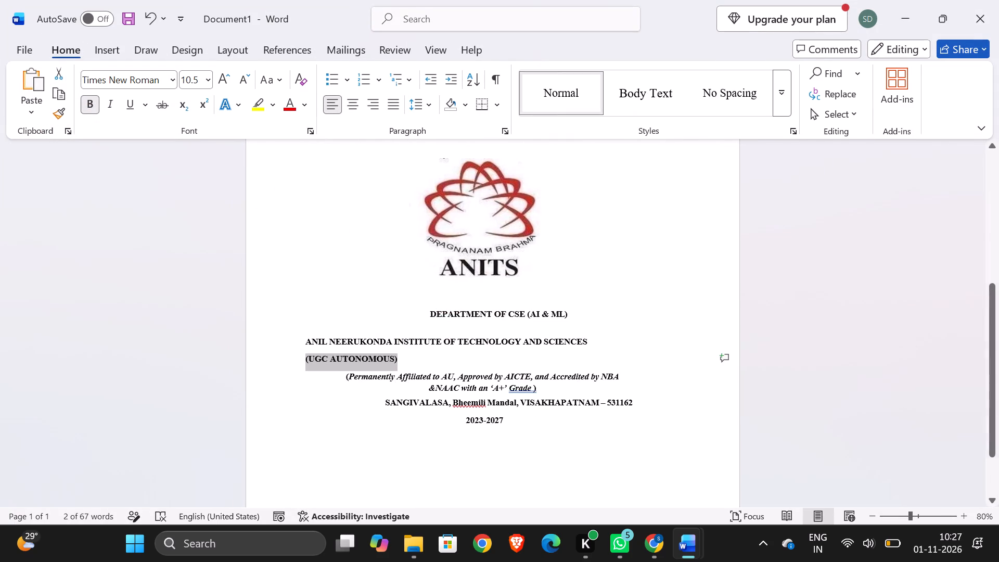
left_click(358, 104)
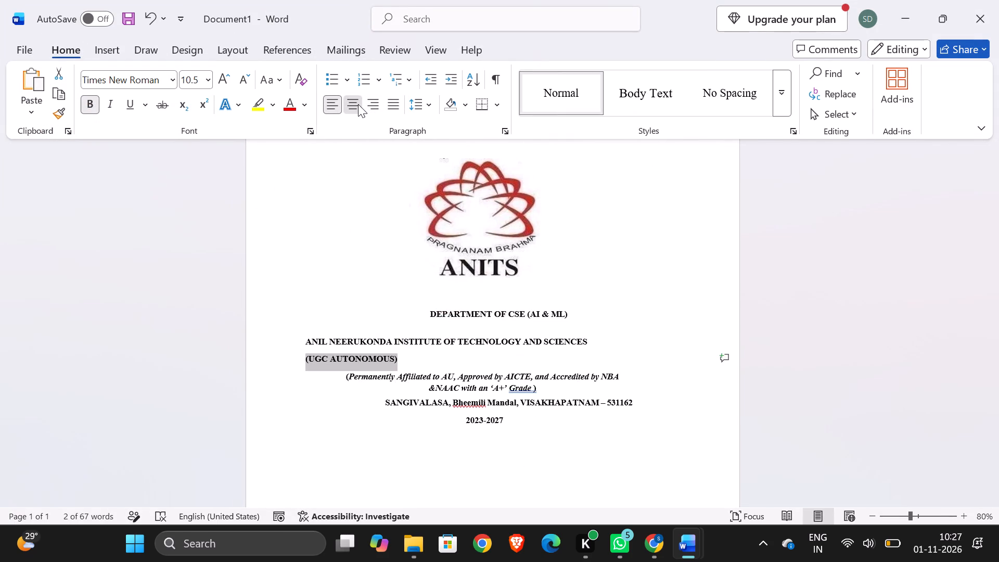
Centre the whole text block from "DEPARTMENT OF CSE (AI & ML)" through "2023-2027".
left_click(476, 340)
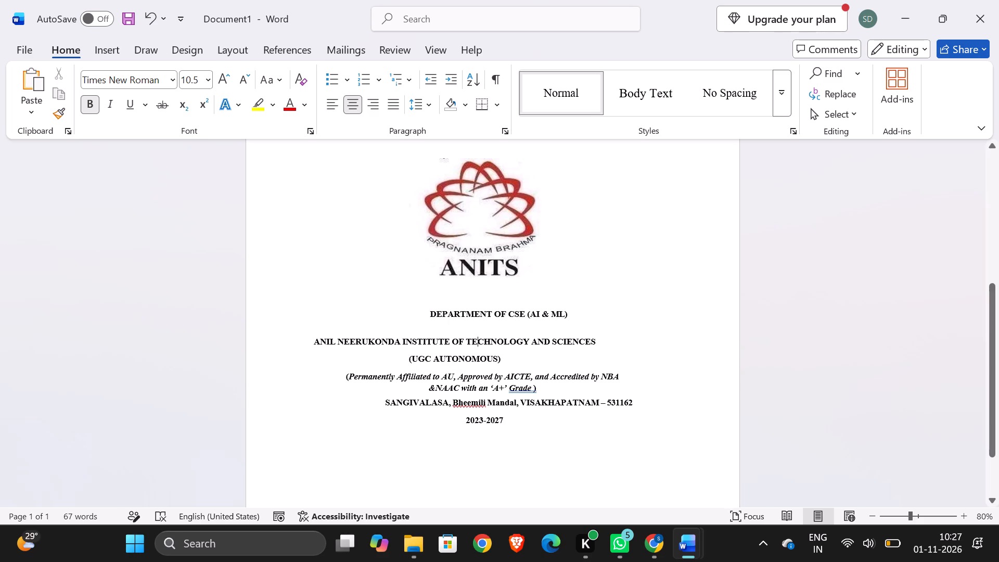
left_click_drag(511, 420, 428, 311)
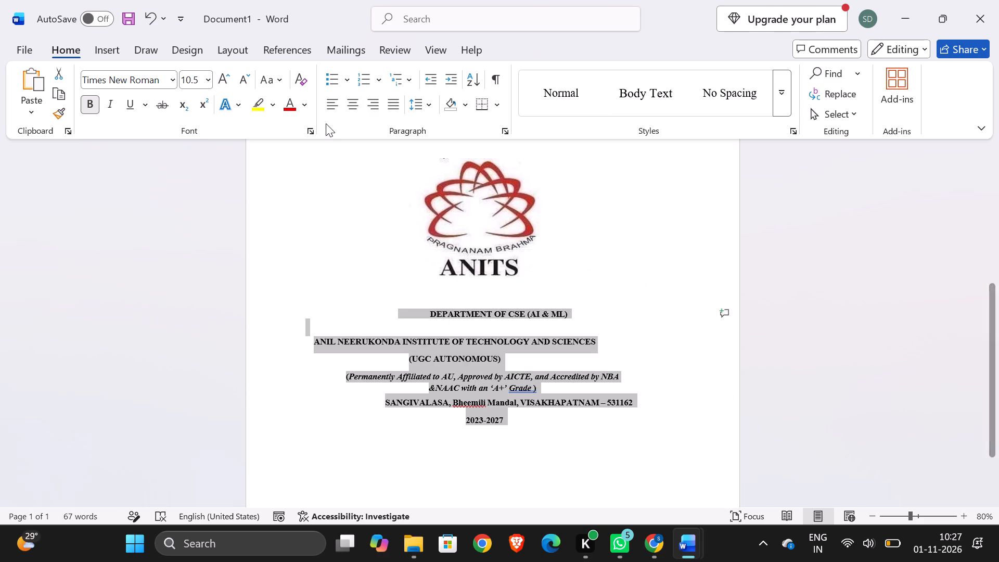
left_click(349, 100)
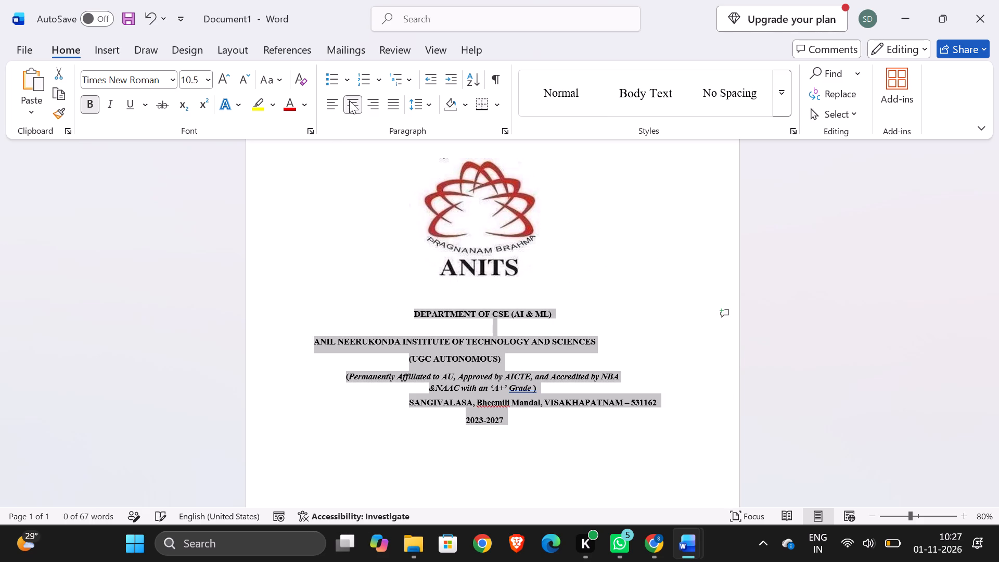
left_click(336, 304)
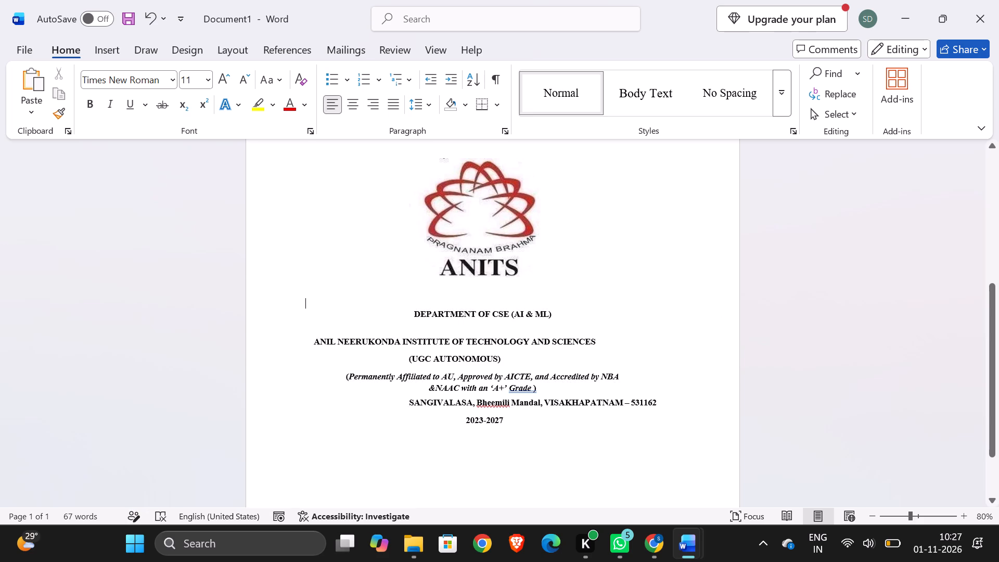
Undo the recent alignment and indent changes and the block's paste, and paste the department and institute block again below the logo.
key("ctrl+z")
key("ctrl+z")
key("ctrl+z")
key("ctrl+z")
key("ctrl+z")
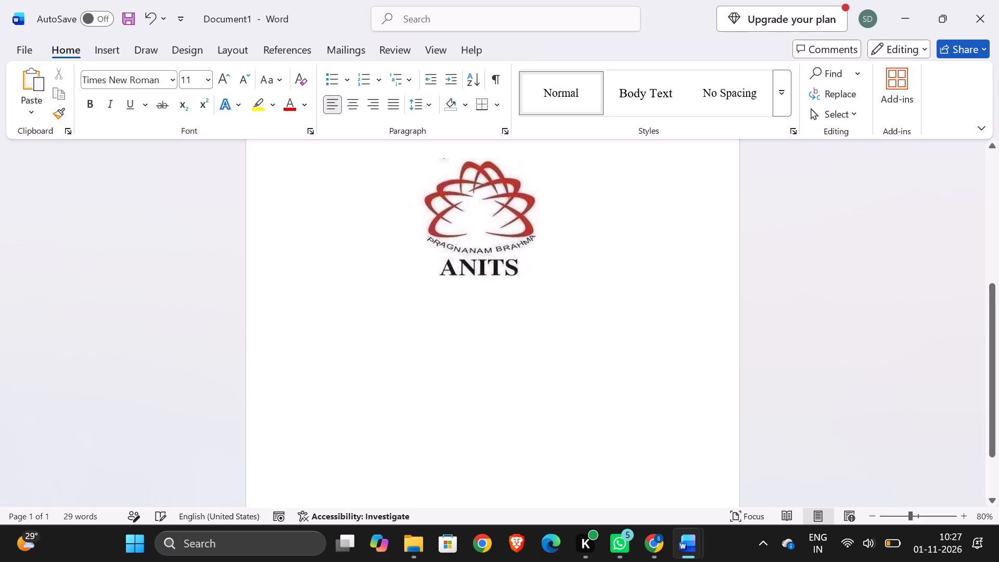
key("ctrl+v")
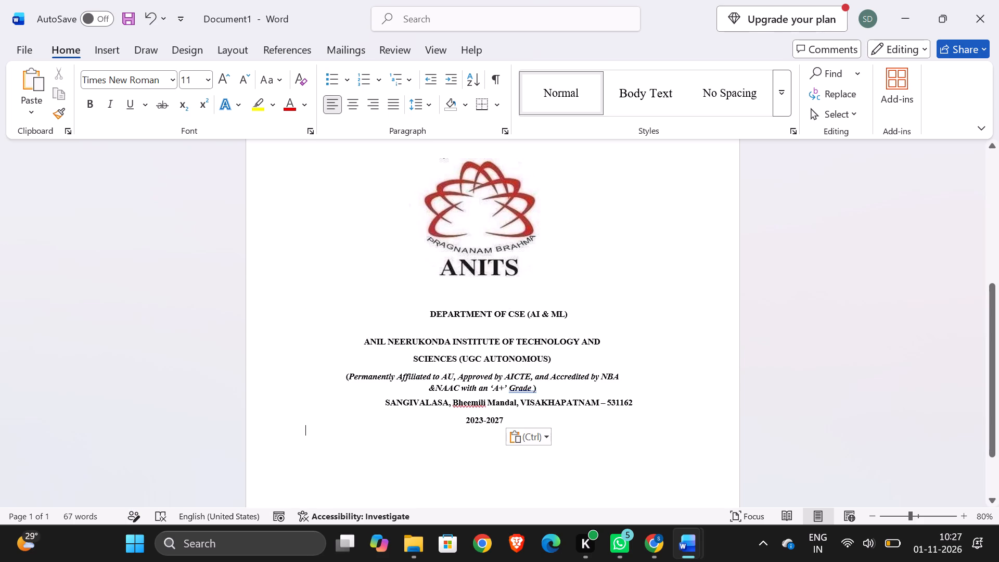
Centre the re-pasted block from "DEPARTMENT OF CSE (AI & ML)" through "2023-2027".
left_click_drag(522, 413, 429, 333)
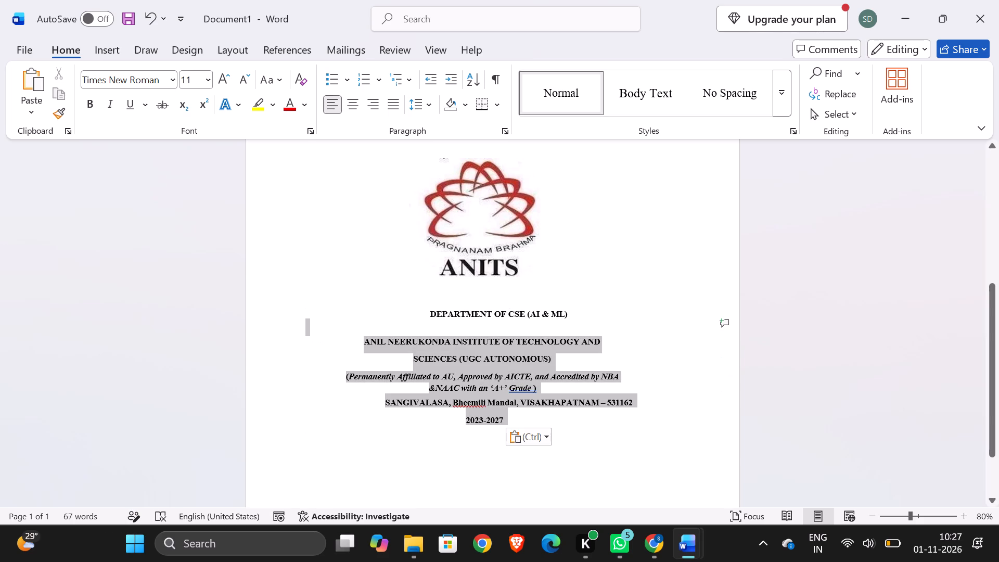
left_click_drag(429, 333, 418, 315)
left_click(348, 104)
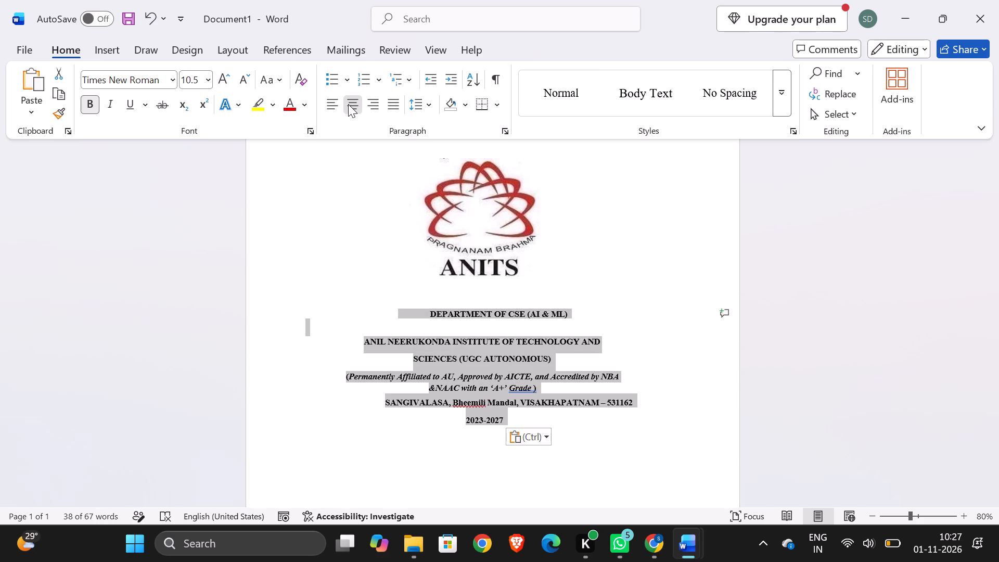
left_click(380, 264)
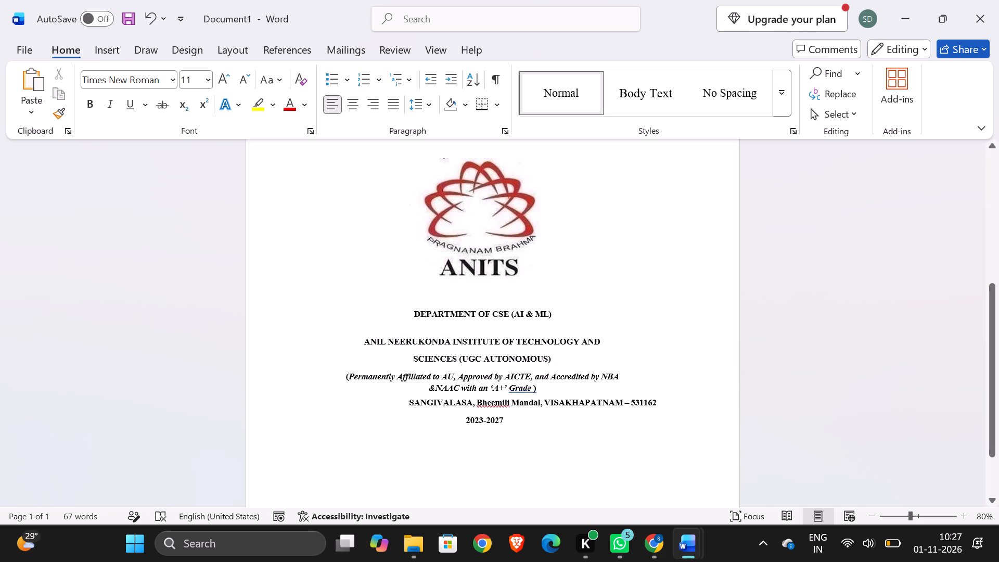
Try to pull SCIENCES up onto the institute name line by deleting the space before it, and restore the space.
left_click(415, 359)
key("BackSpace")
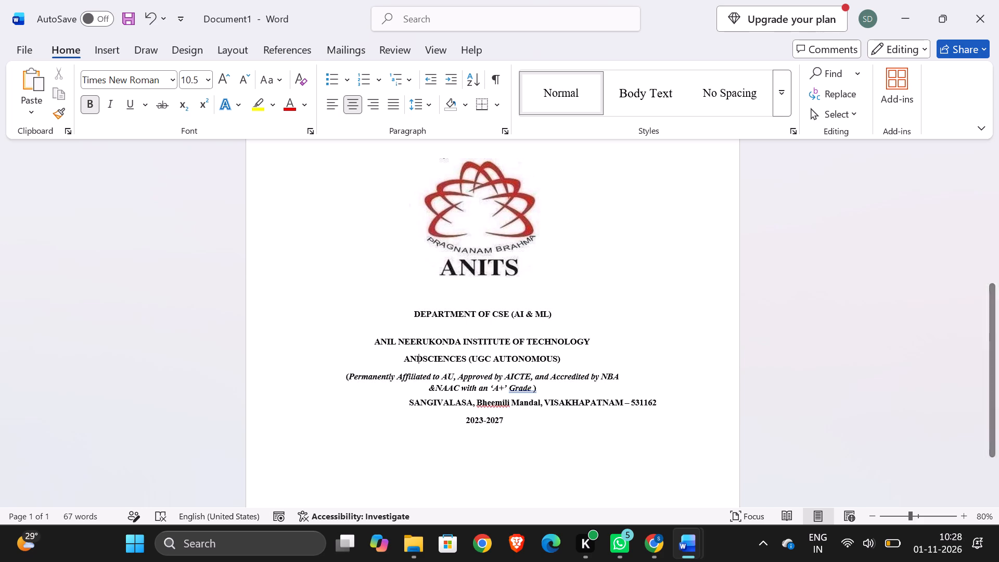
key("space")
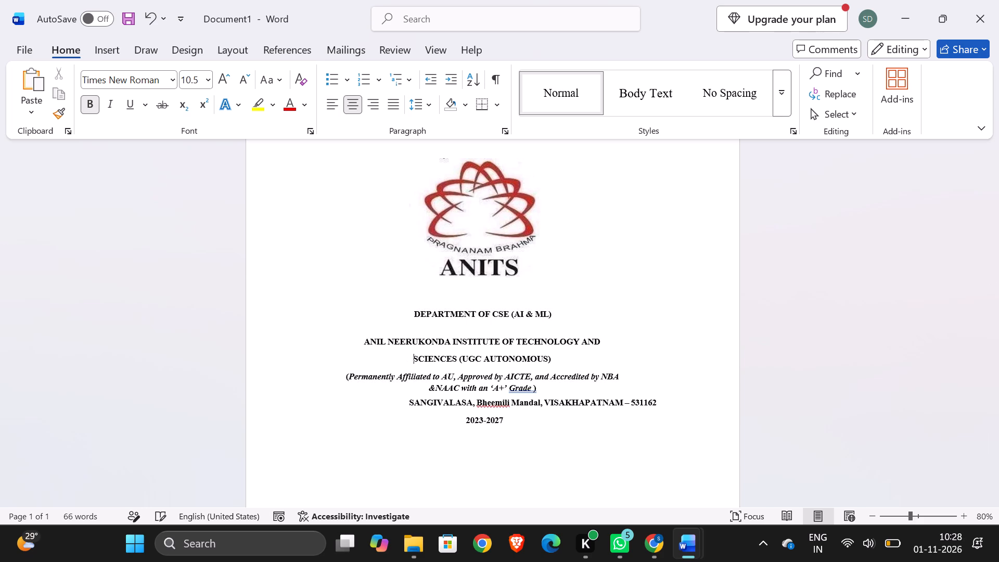
Remove the centring and indent from the "ANIL NEERUKONDA INSTITUTE OF TECHNOLOGY AND SCIENCES" paragraph.
left_click(363, 347)
key("BackSpace")
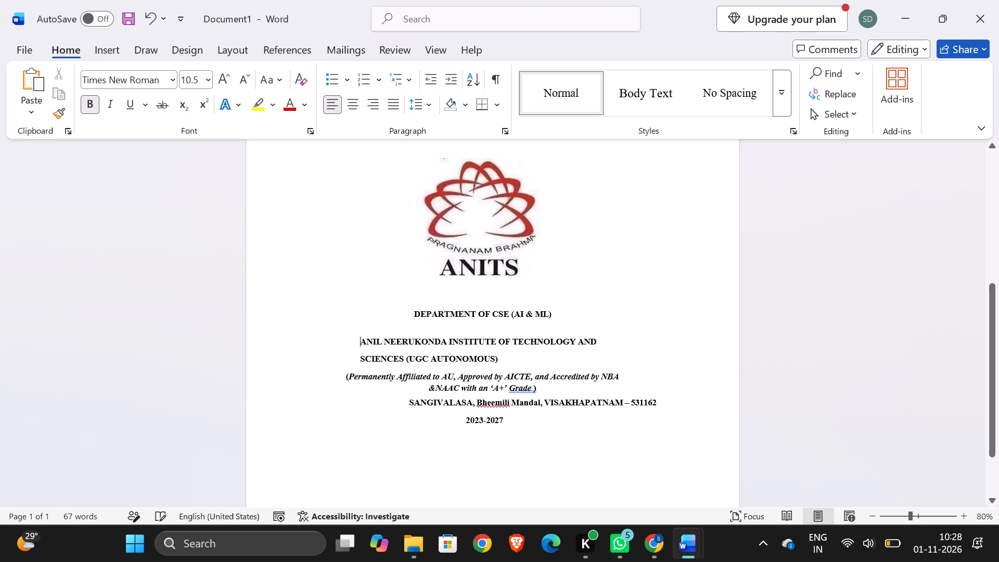
key("BackSpace")
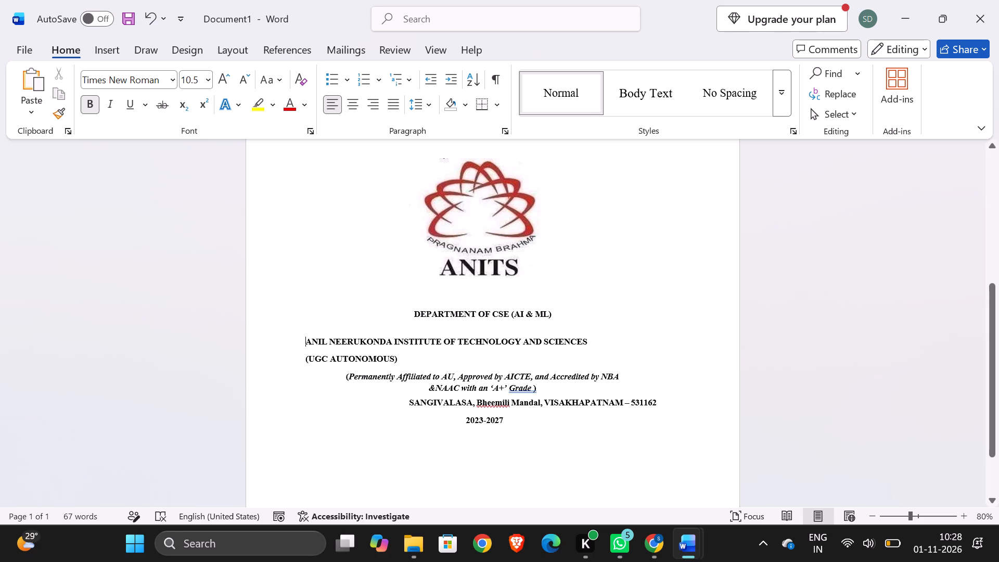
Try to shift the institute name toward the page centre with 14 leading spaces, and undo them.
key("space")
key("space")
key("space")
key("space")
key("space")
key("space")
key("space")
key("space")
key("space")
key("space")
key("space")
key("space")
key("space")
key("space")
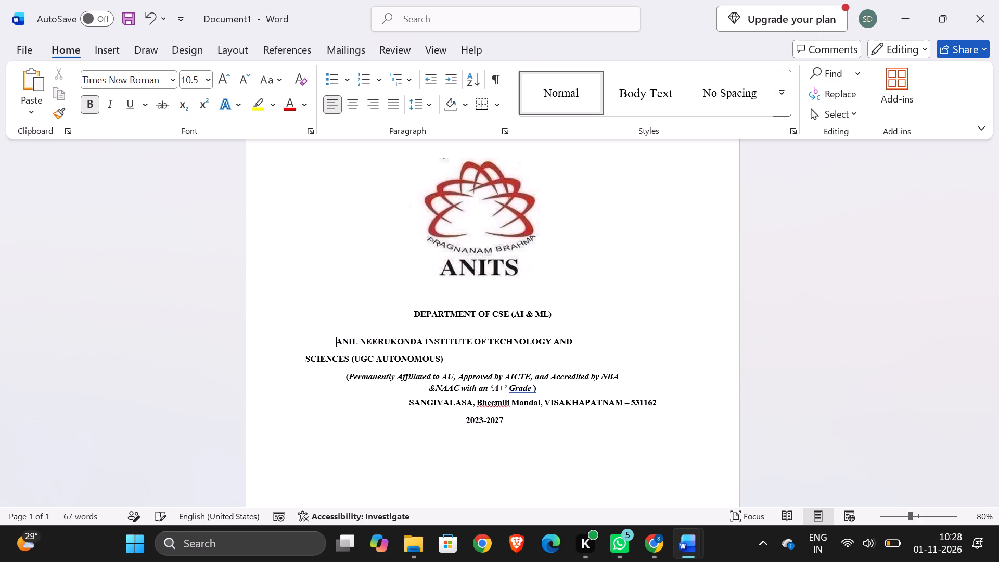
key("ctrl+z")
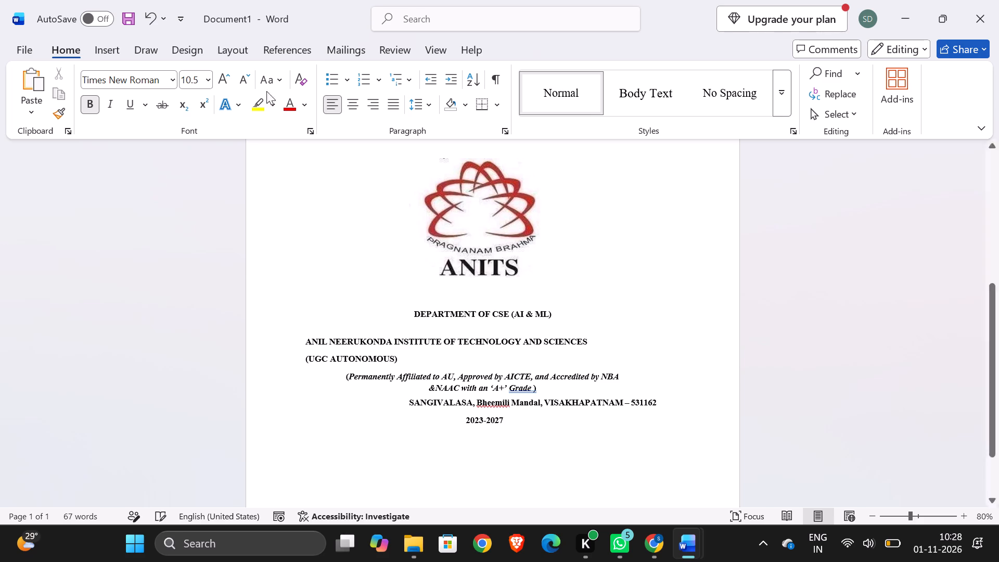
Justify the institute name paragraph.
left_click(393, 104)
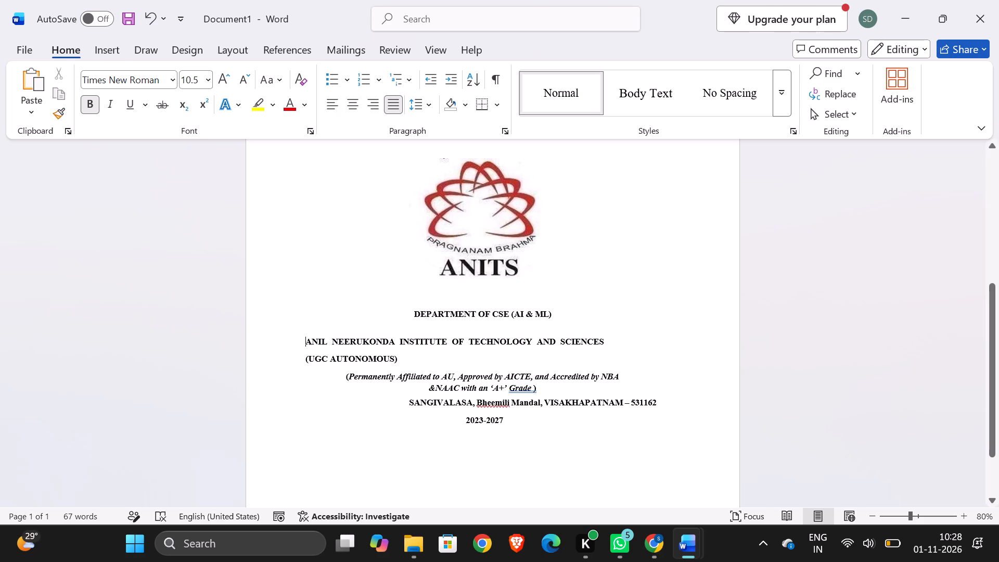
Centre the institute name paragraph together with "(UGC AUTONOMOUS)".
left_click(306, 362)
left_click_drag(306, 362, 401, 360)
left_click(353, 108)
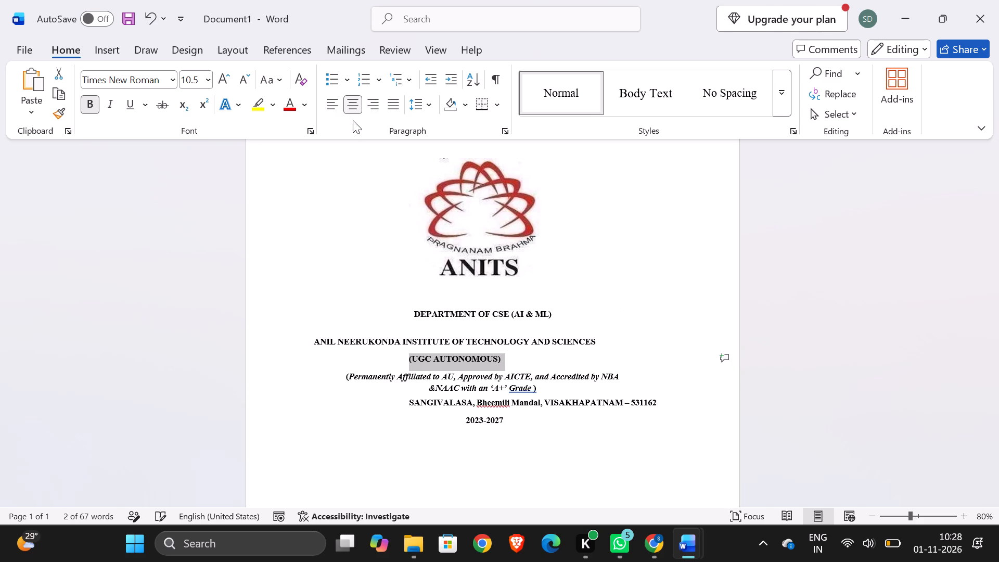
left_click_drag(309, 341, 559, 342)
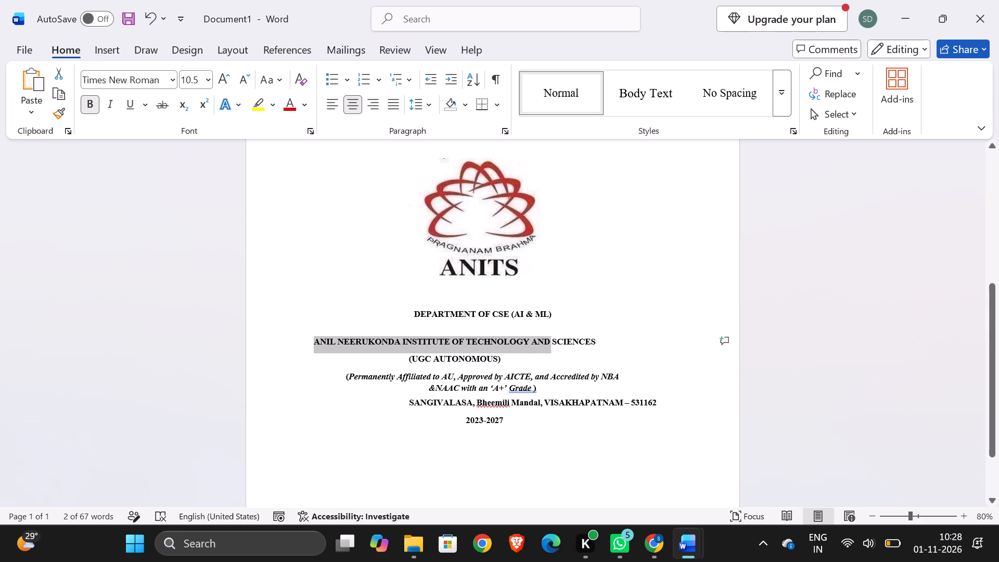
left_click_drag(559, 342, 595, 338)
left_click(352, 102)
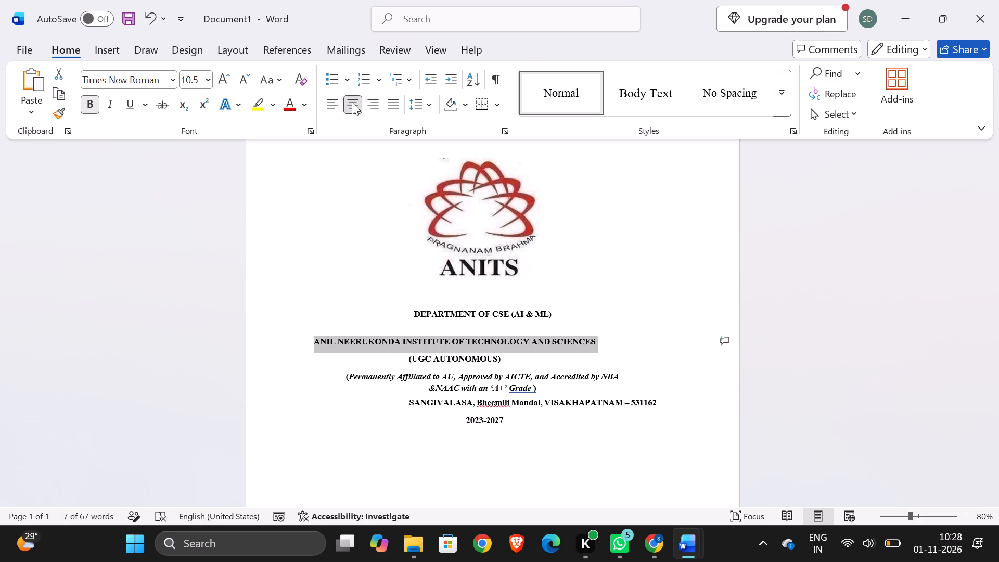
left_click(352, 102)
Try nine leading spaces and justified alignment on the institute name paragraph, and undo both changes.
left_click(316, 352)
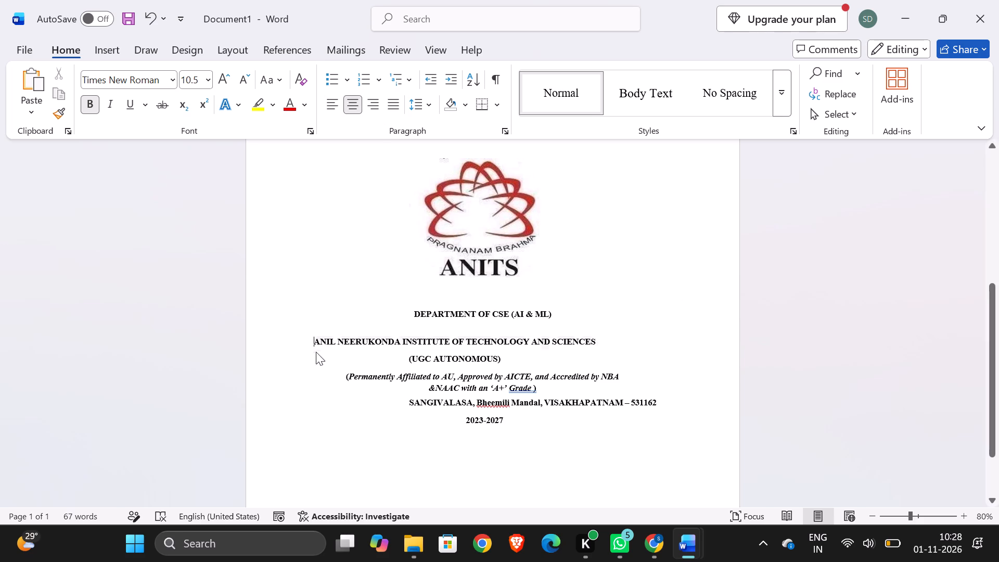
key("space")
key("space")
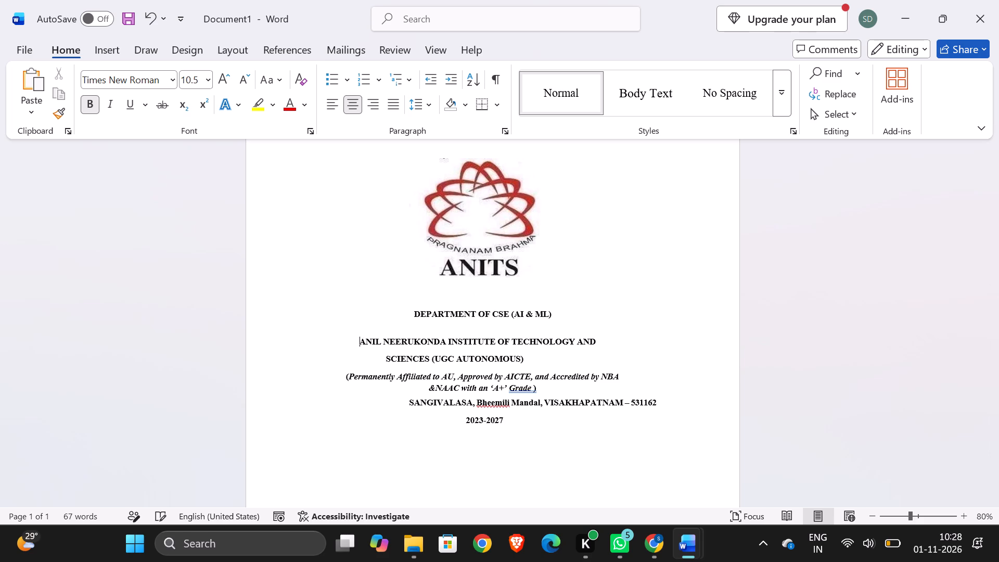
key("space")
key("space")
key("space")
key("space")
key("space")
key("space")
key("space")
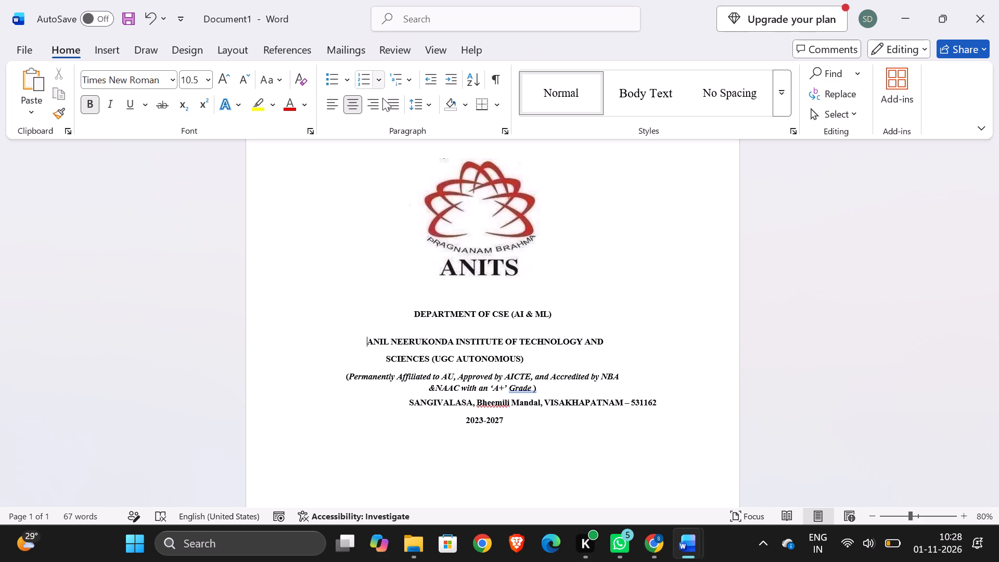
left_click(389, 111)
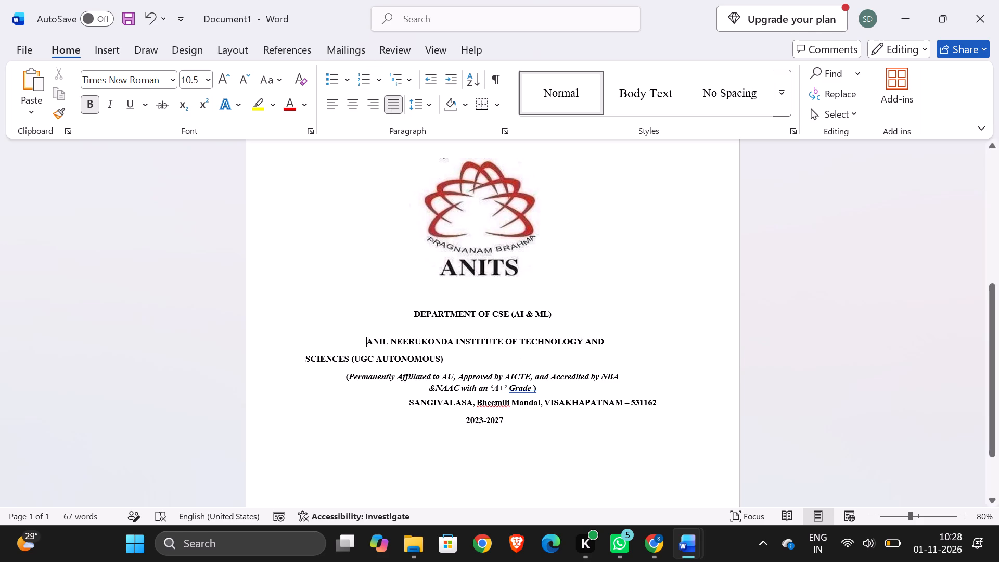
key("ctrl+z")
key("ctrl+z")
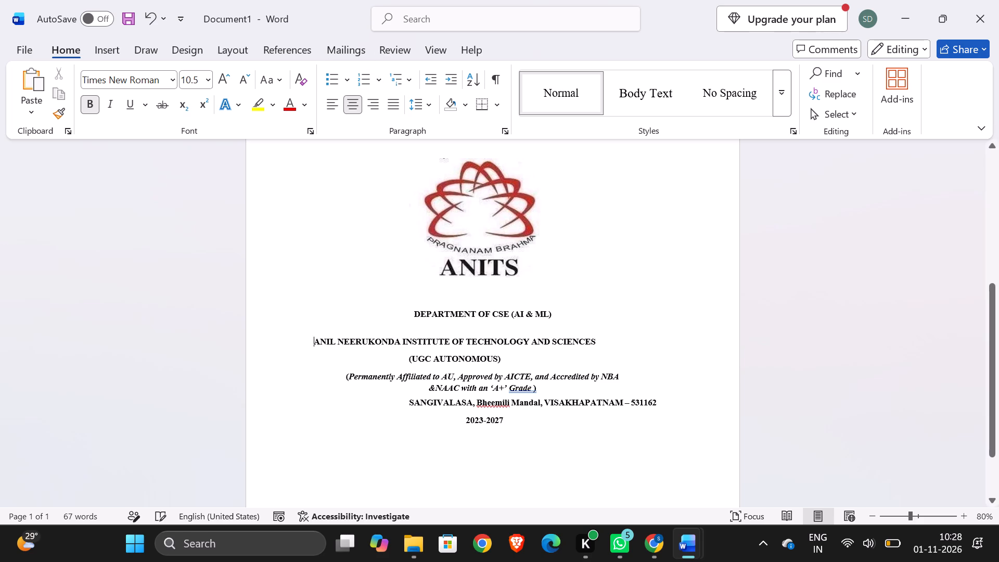
Justify the institute name paragraph and insert 20 spaces before "ANIL".
left_click(393, 107)
key("space")
key("space")
key("space")
key("space")
key("space")
key("space")
key("space")
key("space")
key("space")
key("space")
key("space")
key("space")
key("space")
key("space")
key("space")
key("space")
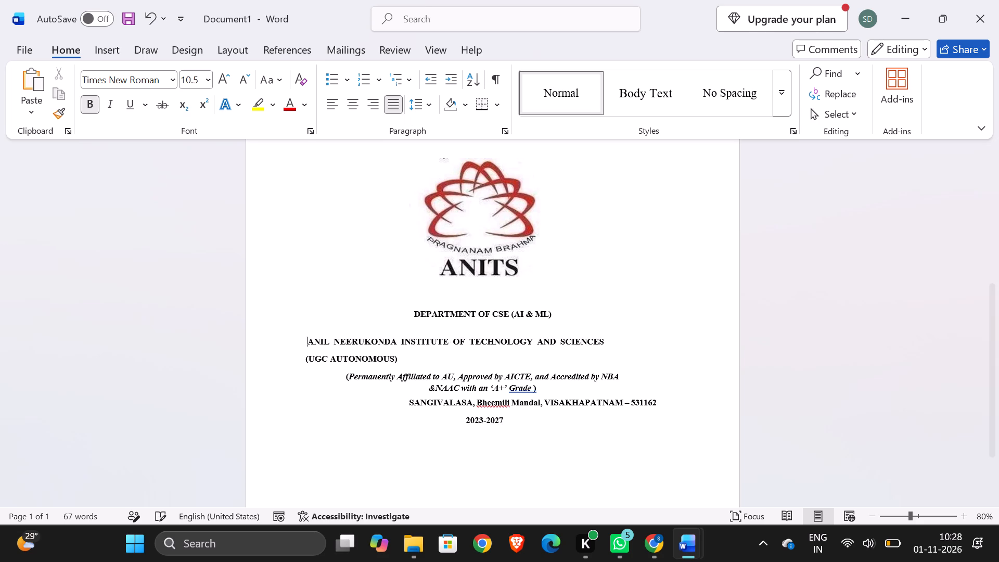
key("space")
key("space")
key("space")
key("space")
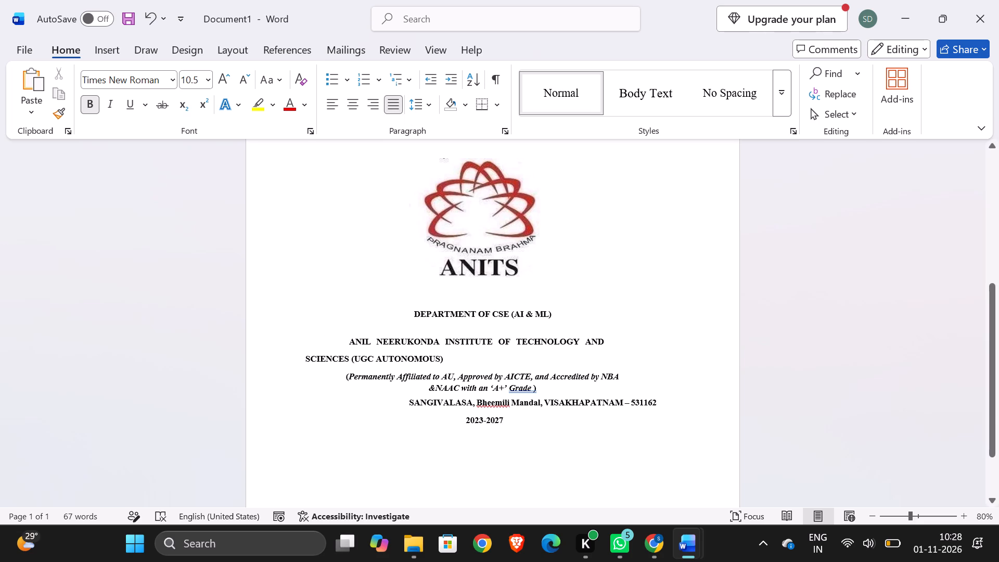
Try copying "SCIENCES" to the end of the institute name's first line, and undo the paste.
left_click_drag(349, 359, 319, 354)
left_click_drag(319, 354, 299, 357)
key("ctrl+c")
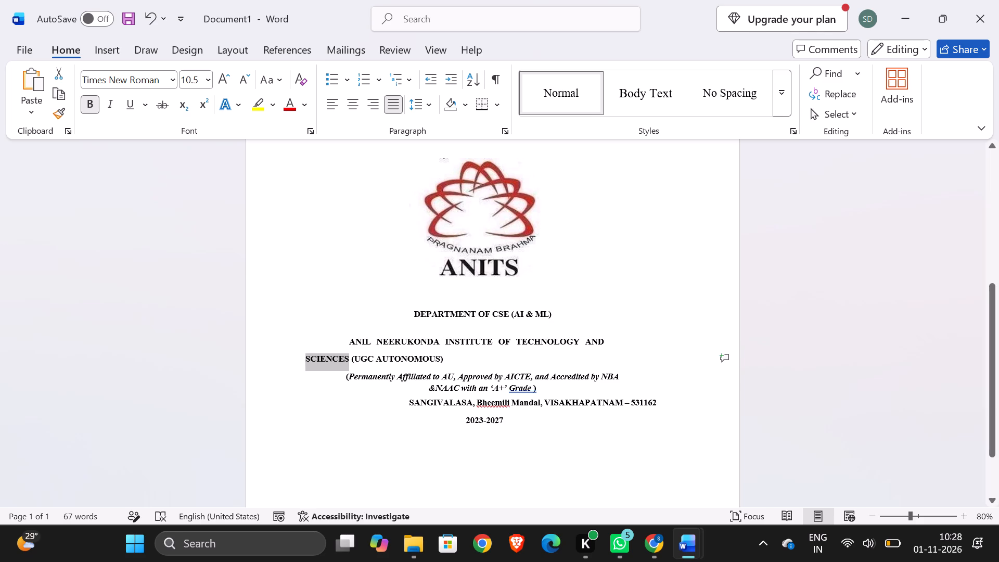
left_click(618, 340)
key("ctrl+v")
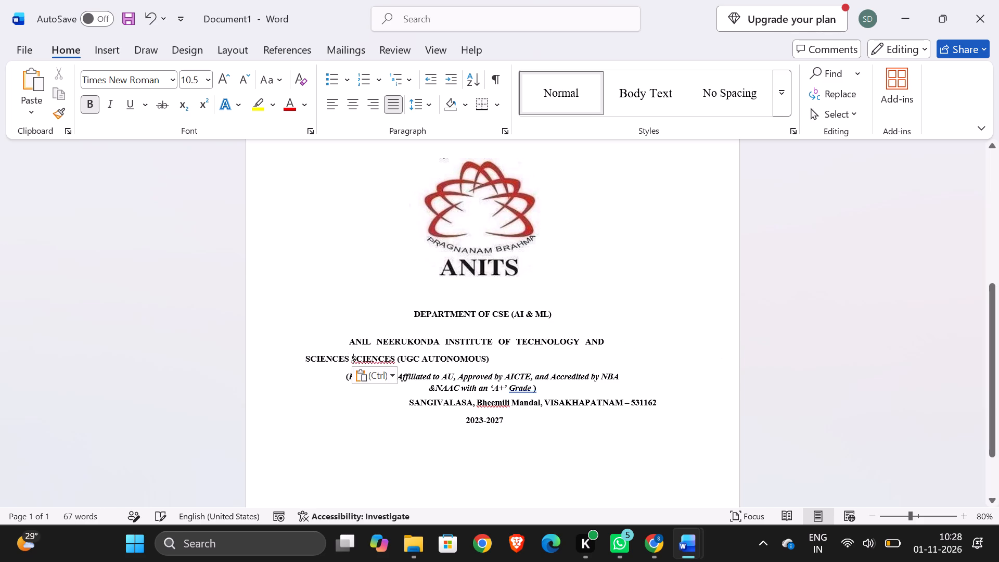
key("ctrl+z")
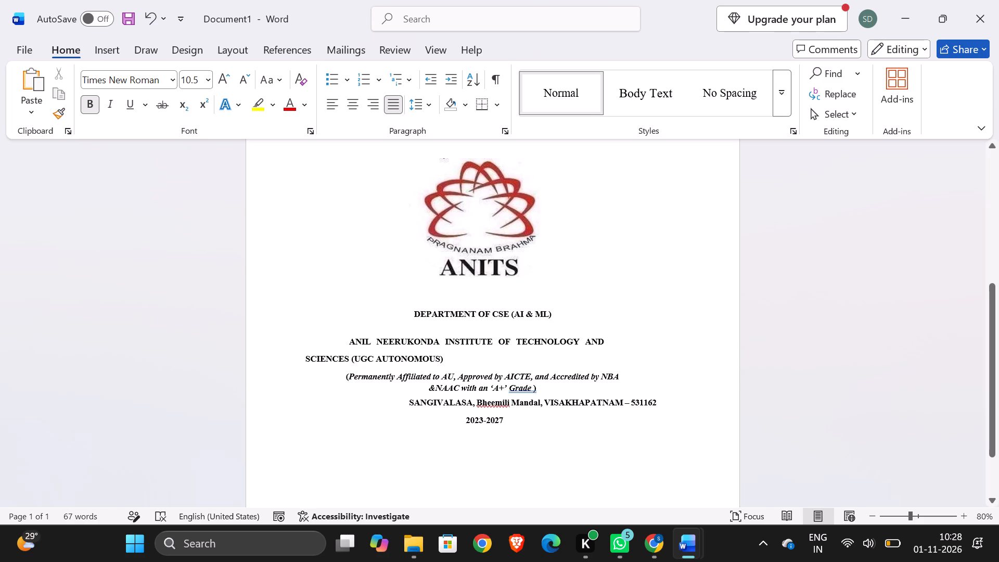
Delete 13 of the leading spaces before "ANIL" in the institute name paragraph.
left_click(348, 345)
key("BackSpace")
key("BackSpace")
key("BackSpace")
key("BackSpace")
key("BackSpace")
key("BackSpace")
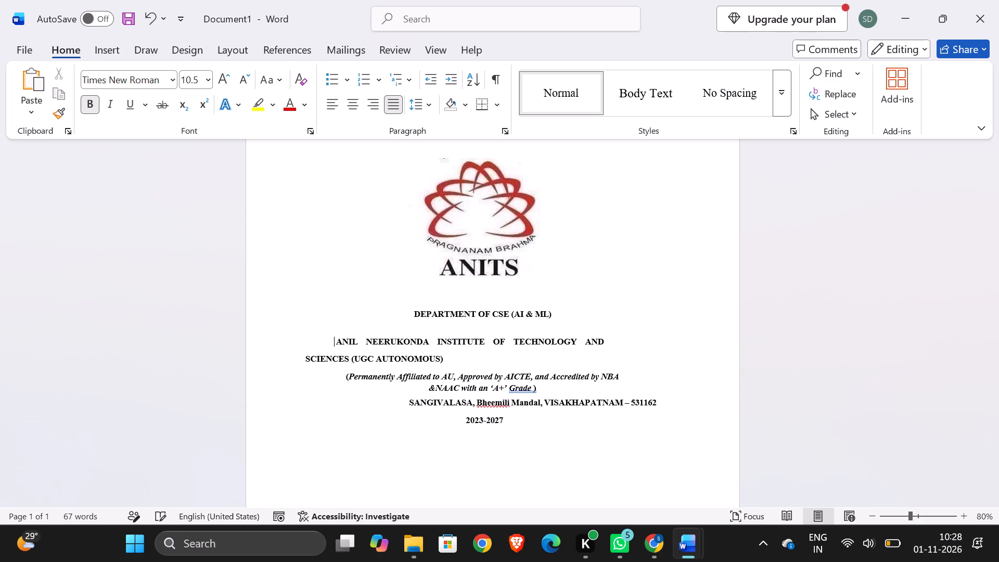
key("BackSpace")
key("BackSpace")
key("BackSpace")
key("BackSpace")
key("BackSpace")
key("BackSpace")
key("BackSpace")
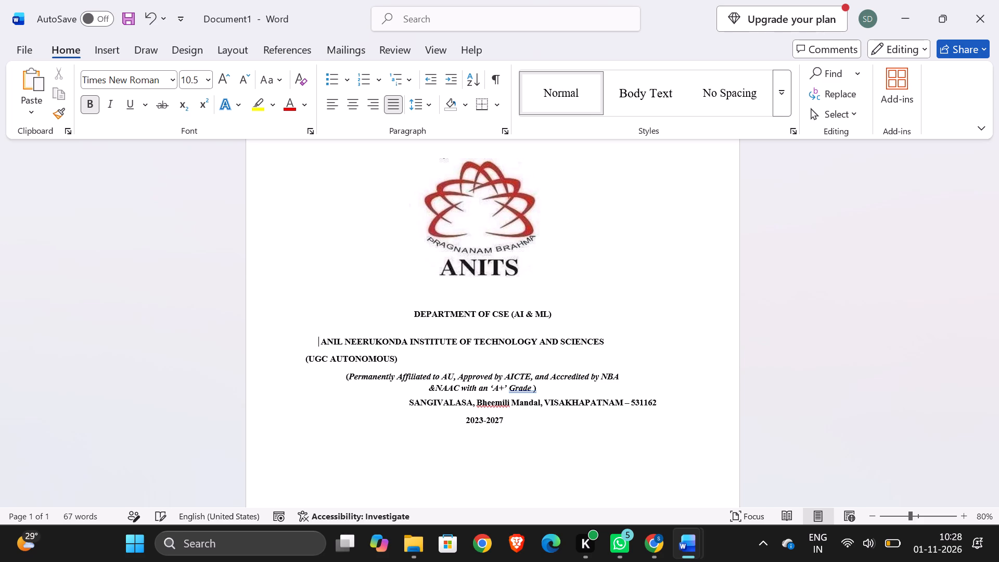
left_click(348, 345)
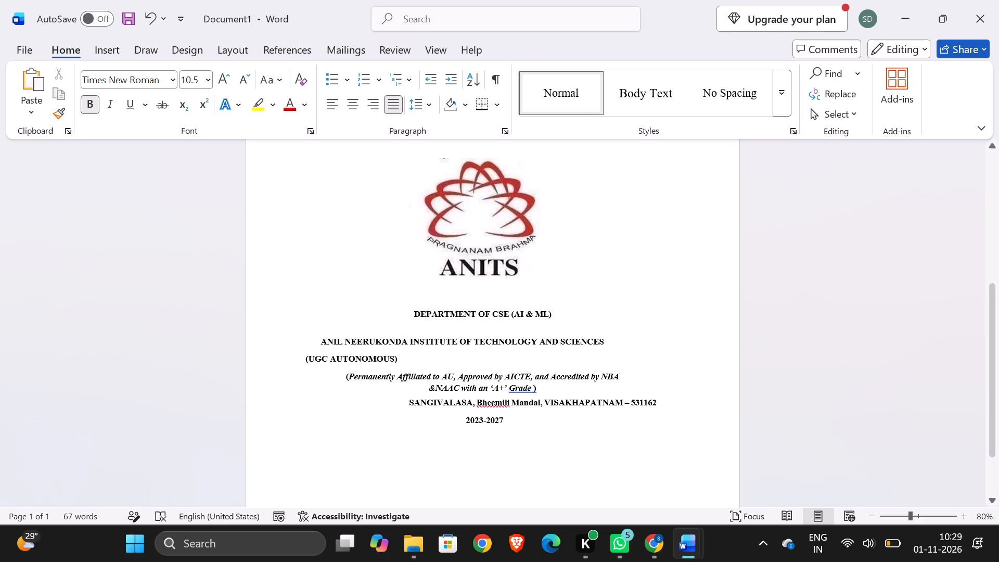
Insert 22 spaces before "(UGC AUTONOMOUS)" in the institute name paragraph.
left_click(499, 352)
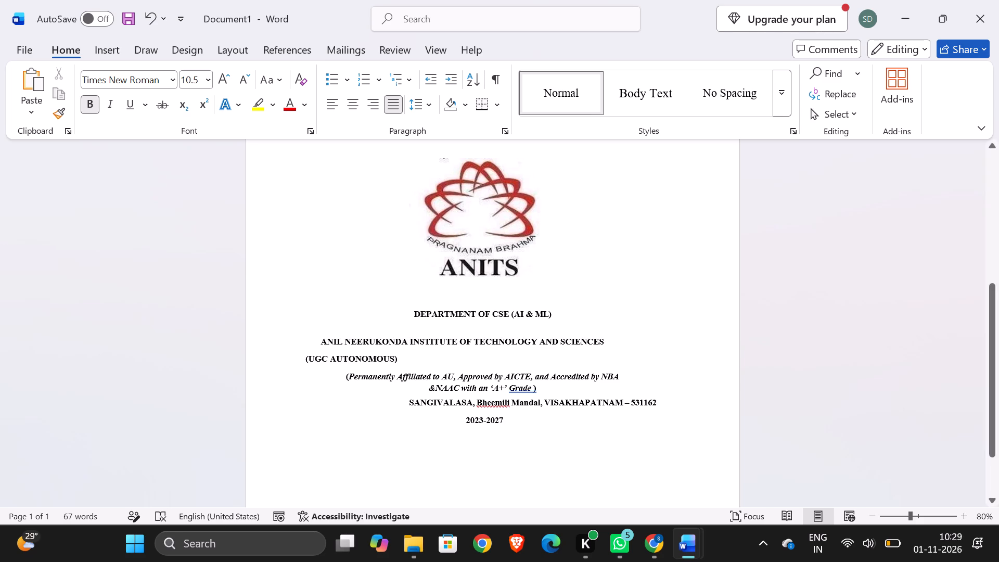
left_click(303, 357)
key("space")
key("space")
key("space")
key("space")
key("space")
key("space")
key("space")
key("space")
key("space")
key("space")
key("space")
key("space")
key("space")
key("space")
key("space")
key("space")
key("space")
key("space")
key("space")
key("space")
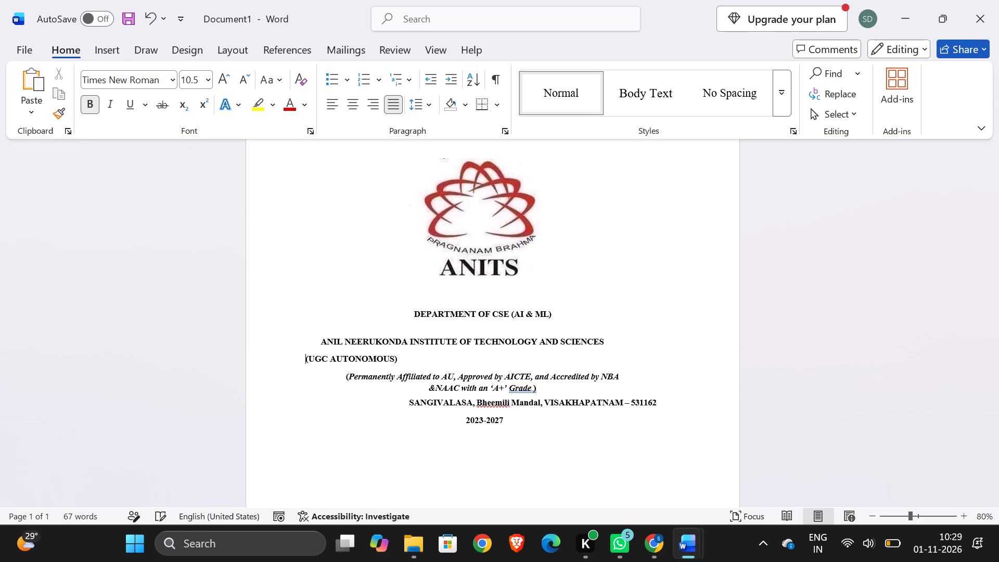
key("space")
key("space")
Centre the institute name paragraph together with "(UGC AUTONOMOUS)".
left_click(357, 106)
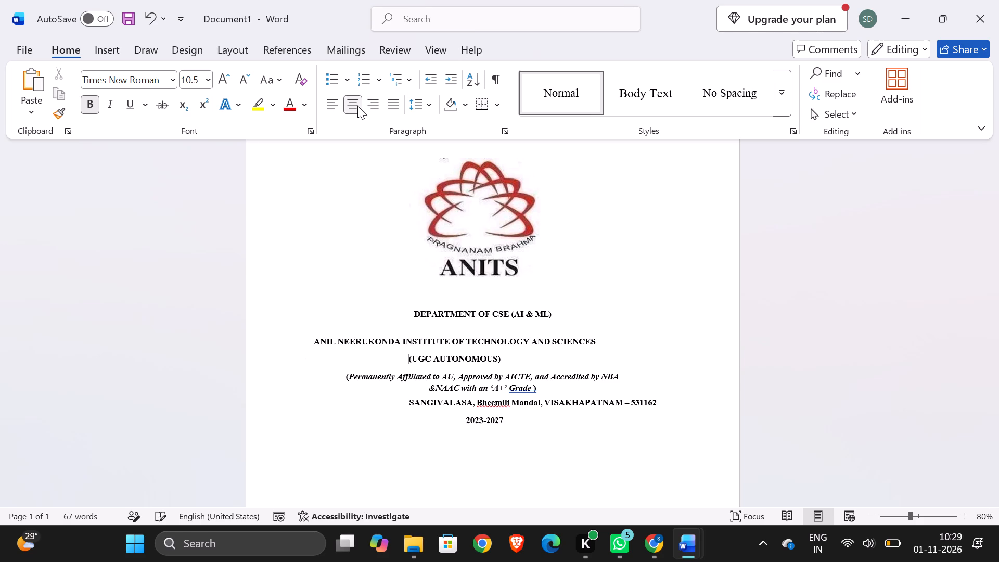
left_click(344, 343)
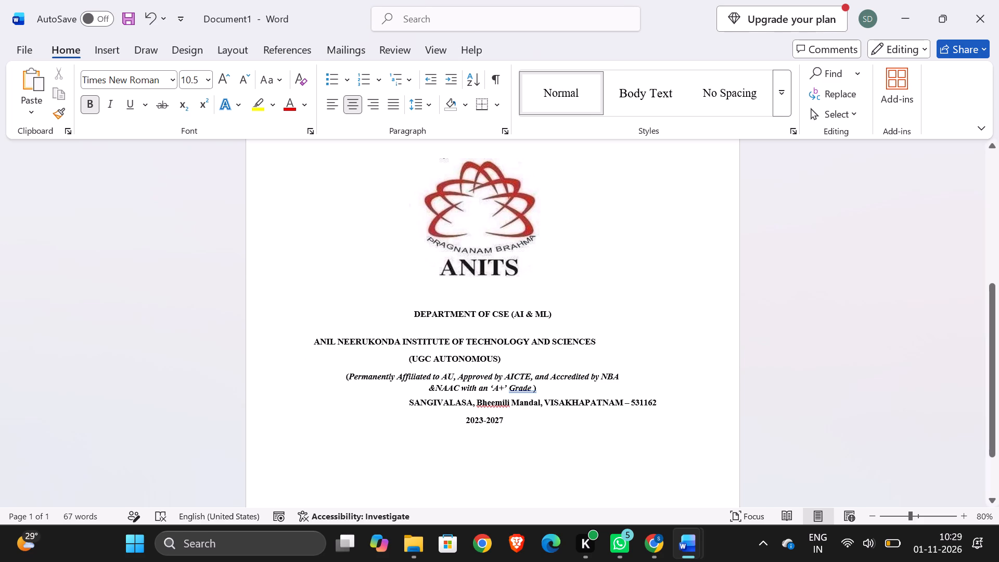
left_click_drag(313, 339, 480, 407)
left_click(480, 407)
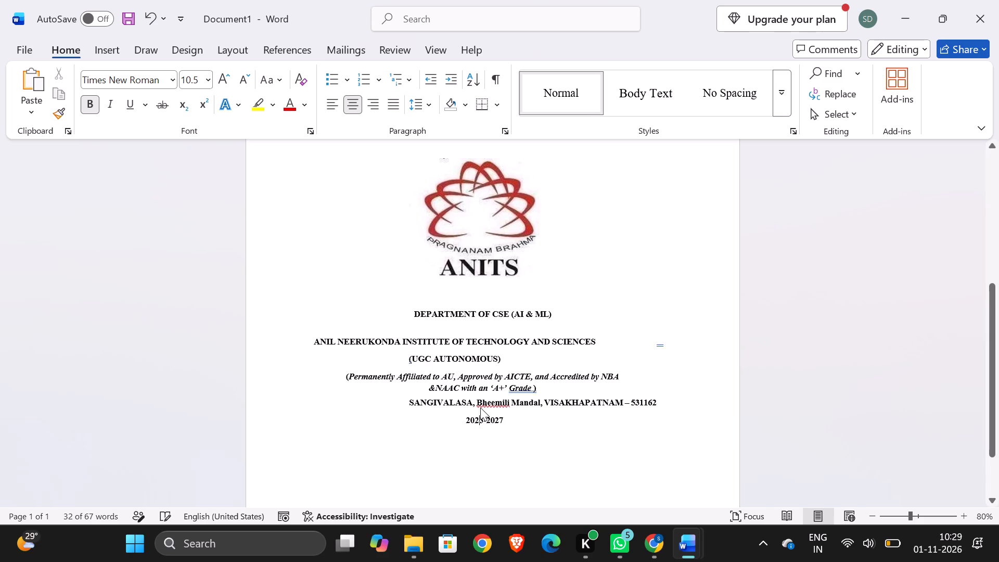
Undo the cover page edits back to the point before the logo and the department and institute block were added.
key("ctrl+z")
left_click(480, 407, "ctrl")
key("ctrl+z")
key("ctrl+z")
key("ctrl+z")
key("ctrl+z")
key("ctrl+z")
key("ctrl+z")
key("ctrl+z")
key("ctrl+z")
key("ctrl+z")
key("ctrl+z")
key("ctrl+z")
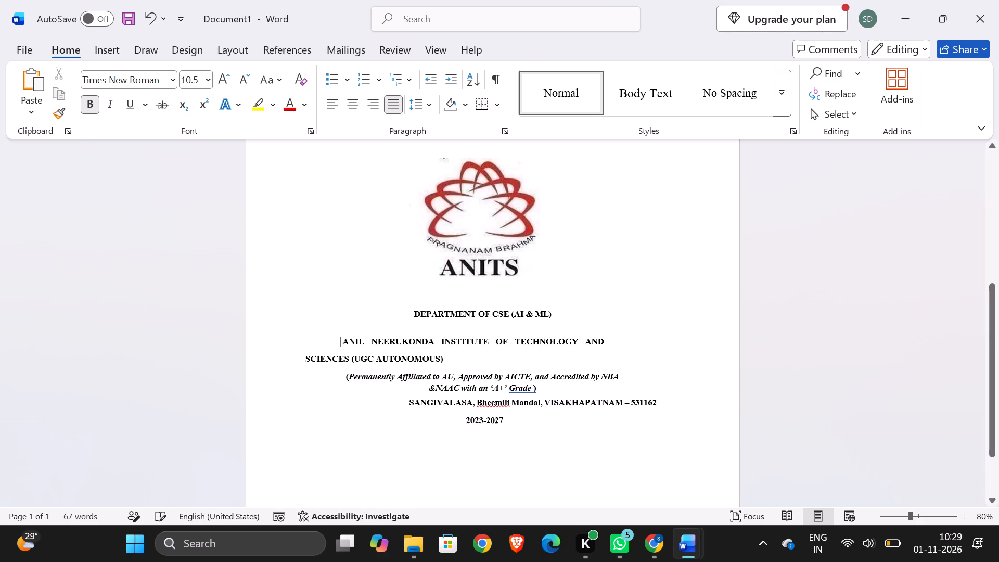
key("ctrl+z")
key("ctrl+z")
key("ctrl+z")
key("ctrl+z")
key("ctrl+z")
key("ctrl+z")
key("ctrl+z")
key("ctrl+z")
key("ctrl+z")
key("ctrl+z")
key("ctrl+z")
key("ctrl+z")
key("ctrl+z")
key("ctrl+z")
key("ctrl+z")
key("ctrl+z")
key("ctrl+z")
key("ctrl+z")
key("ctrl+z")
key("ctrl+z")
key("ctrl+z")
key("ctrl+z")
key("ctrl+z")
key("ctrl+z")
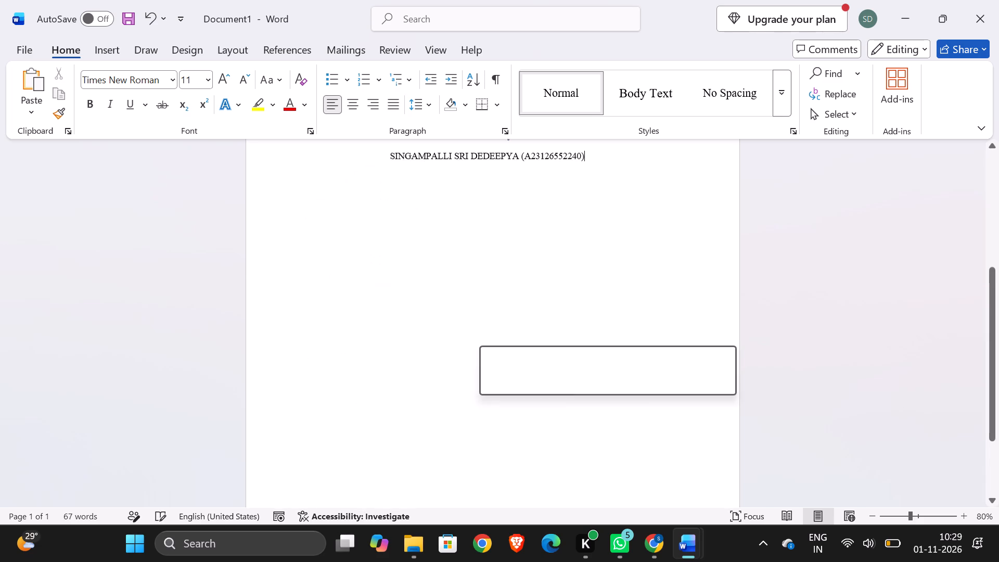
scroll(480, 407, "up", 3)
scroll(480, 407, "down", 1)
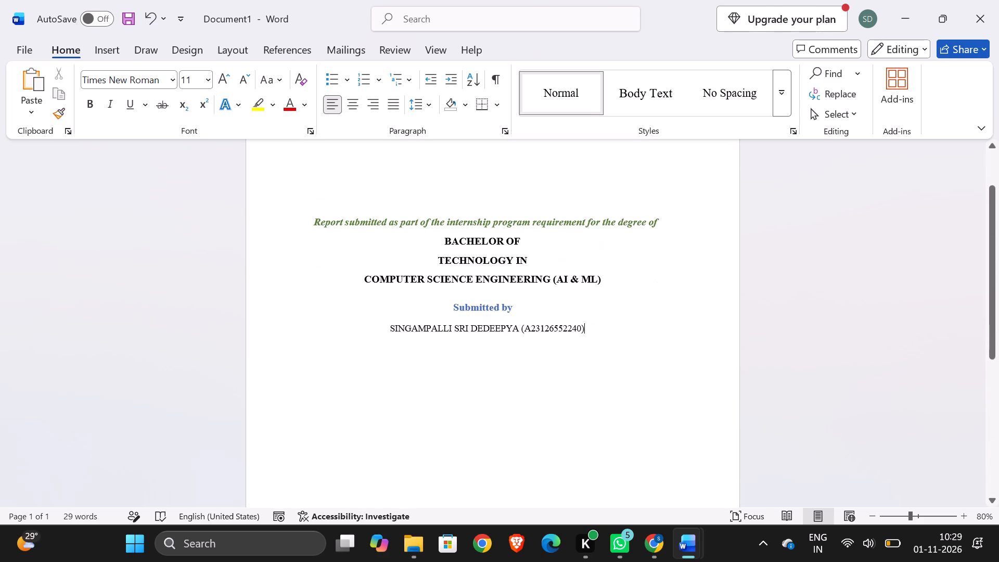
Arrange the example internship report and Document1 side by side.
left_click(658, 539)
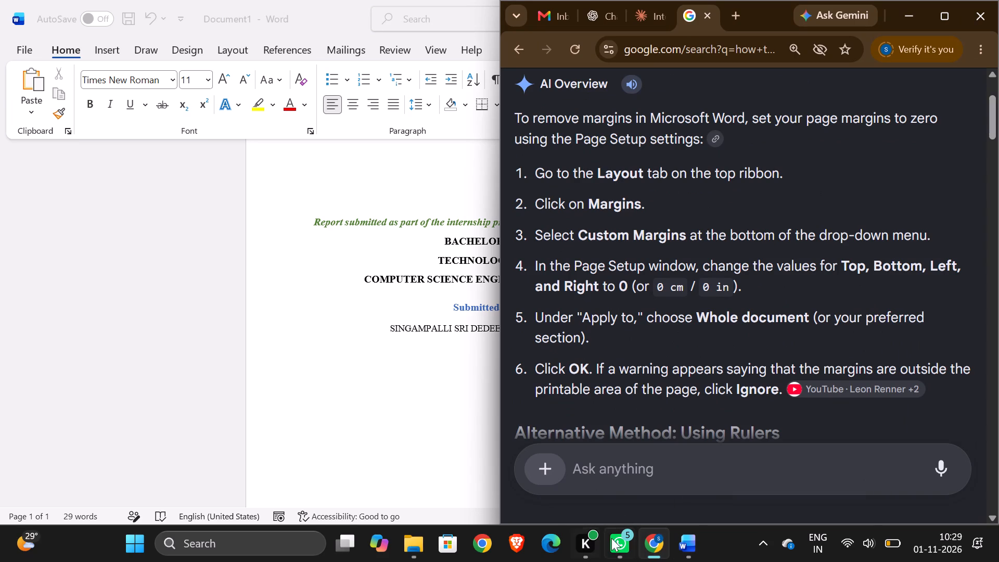
left_click(693, 532)
left_click(680, 451)
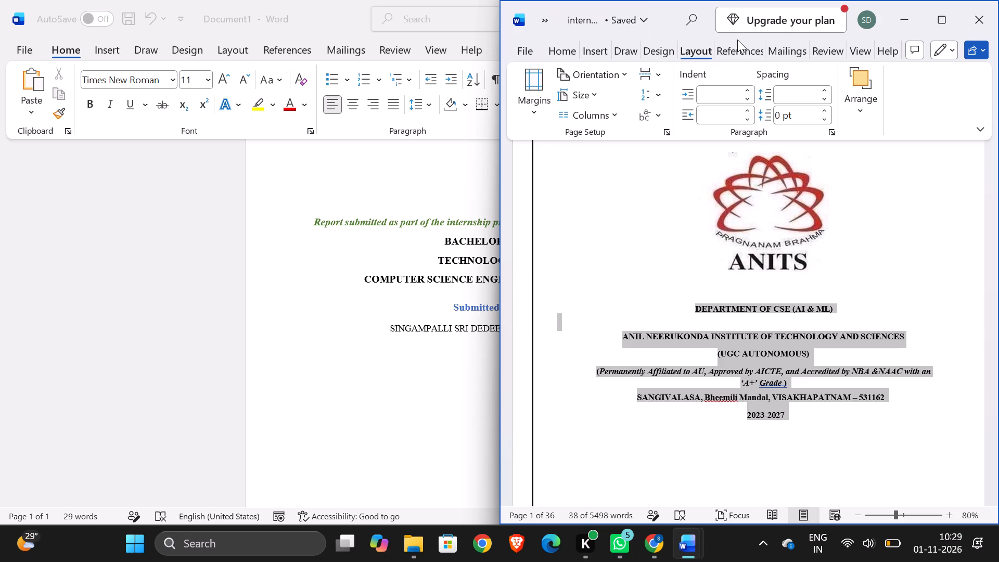
key("super+Left")
key("super+Right")
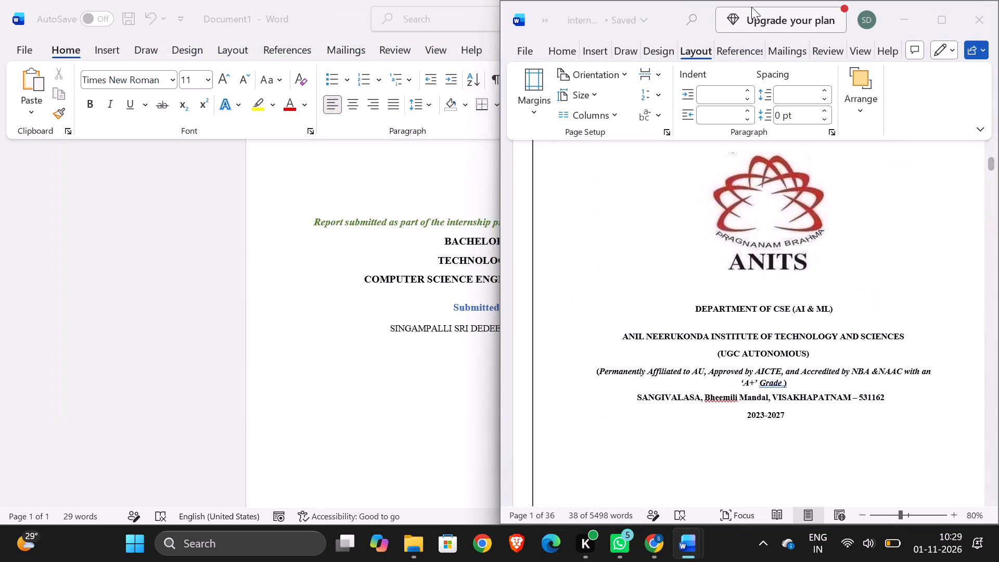
left_click(294, 133)
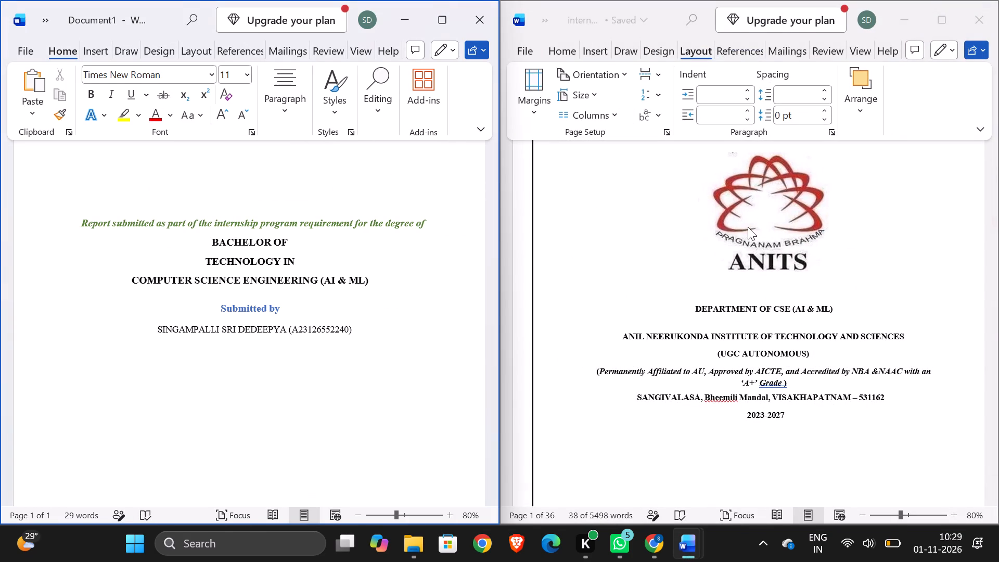
Copy the ANITS logo from the example report and paste it after two line breaks below the student's name in Document1.
left_click(748, 227)
left_click(787, 194)
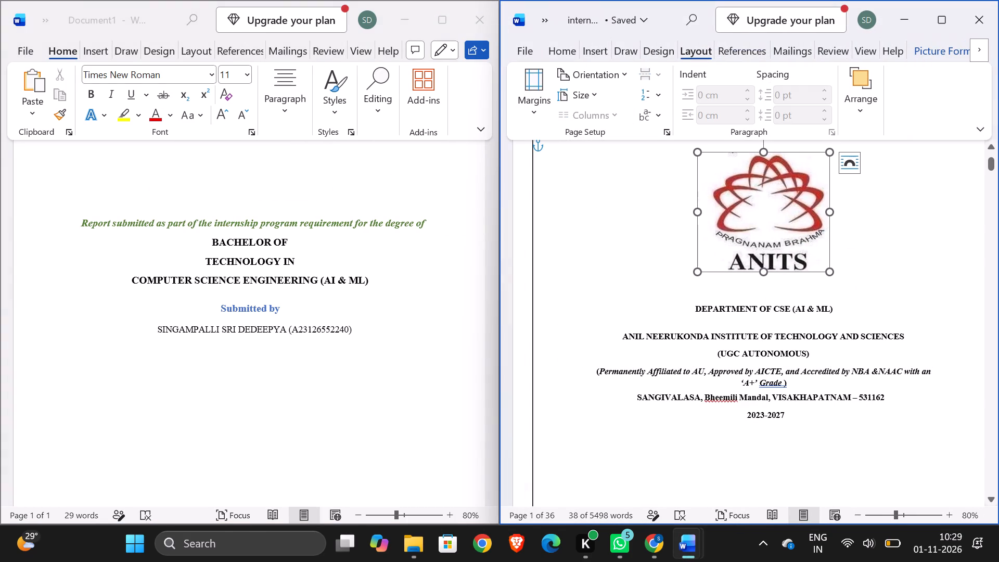
right_click(787, 194)
left_click(812, 129)
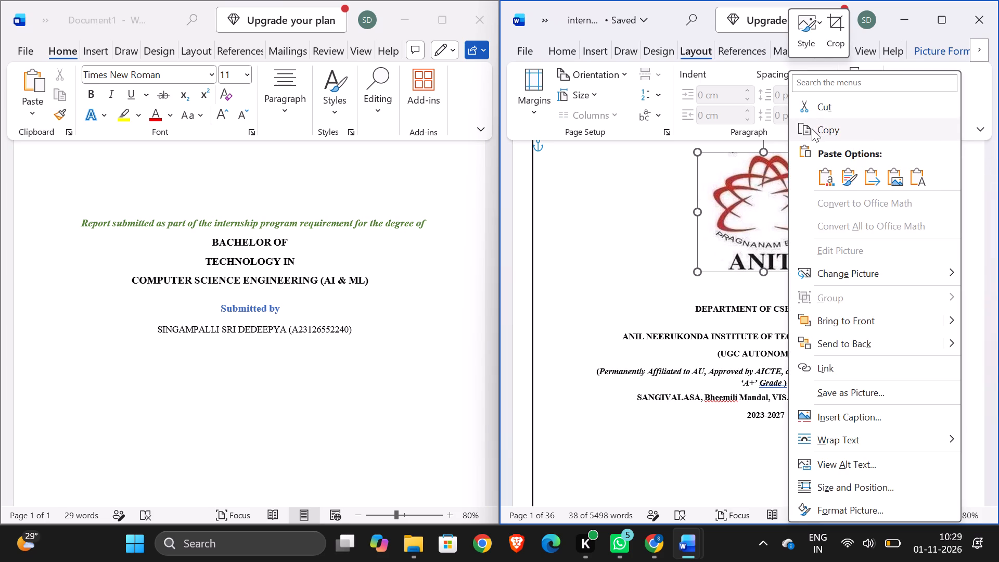
left_click(272, 433)
left_click(230, 374)
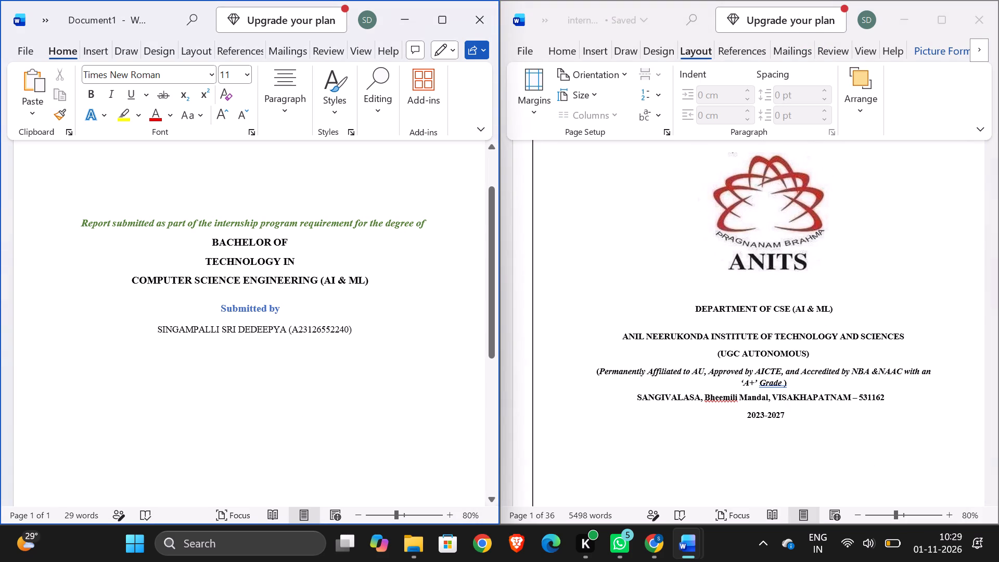
key("Down")
key("Right")
key("Right")
key("Right")
key("Right")
key("Right")
key("Right")
key("Right")
key("Right")
key("Right")
key("Right")
key("Right")
key("Right")
key("Right")
key("Right")
key("Right")
key("Right")
key("Right")
key("Right")
key("Right")
key("Right")
key("Right")
key("Return")
key("Return")
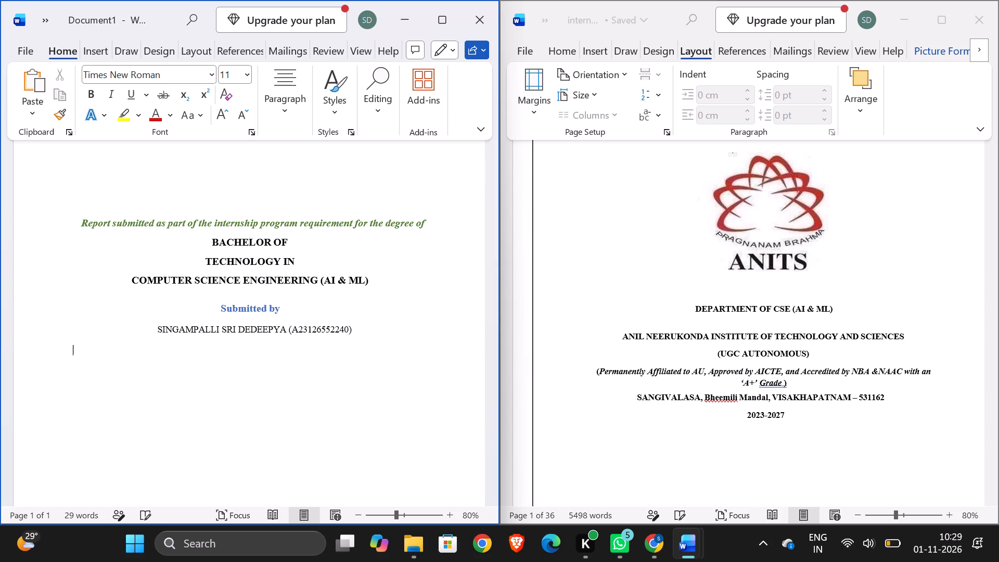
key("ctrl+v")
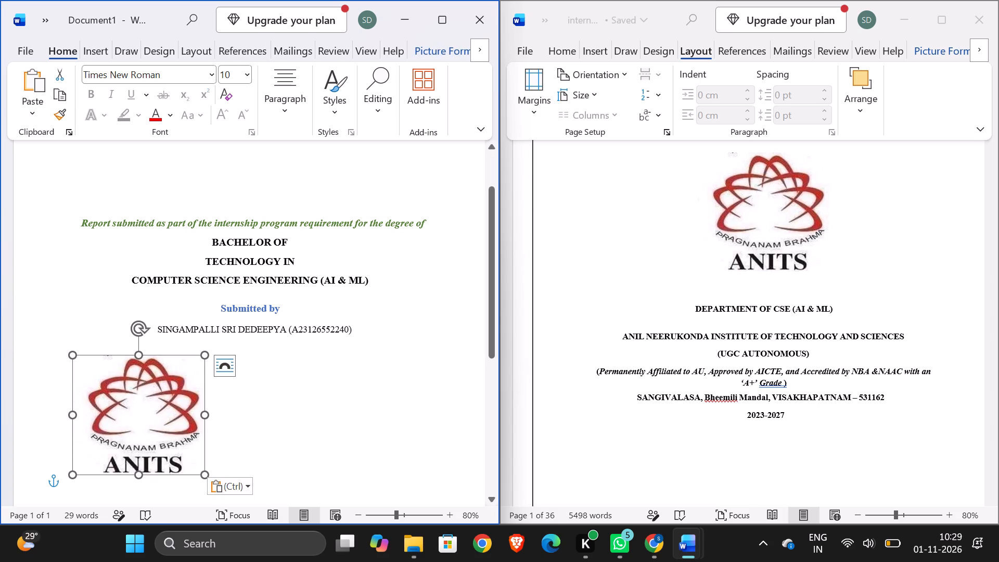
Move the pasted ANITS logo horizontally so it sits centred beneath the student's name line.
left_click_drag(144, 412, 249, 411)
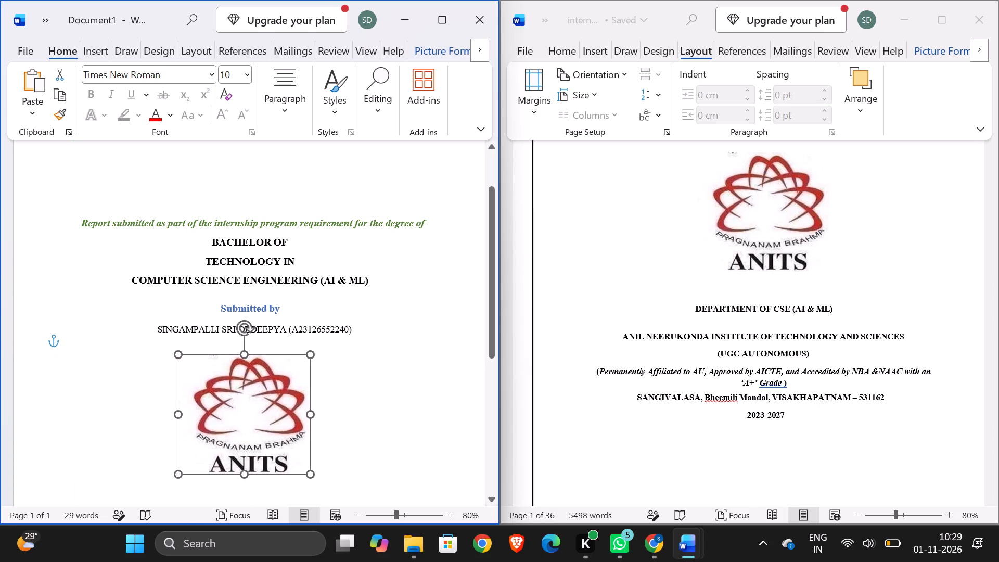
left_click_drag(249, 411, 253, 411)
left_click(434, 239)
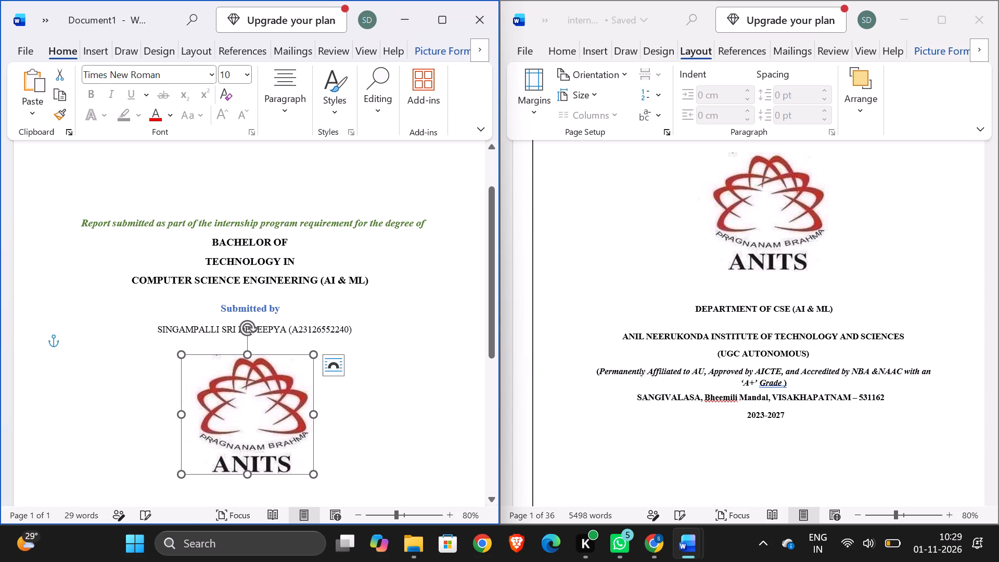
Copy the department, institute, affiliation, address and 2023-2027 lines from the example report and paste them three line breaks below the logo in Document1.
scroll(434, 239, "down", 1)
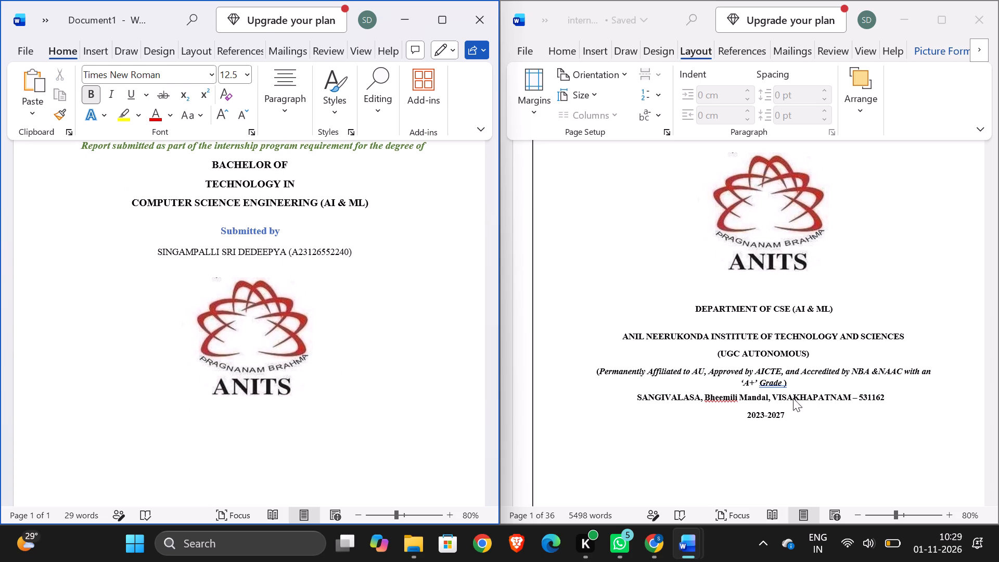
left_click_drag(695, 308, 780, 350)
left_click(780, 350)
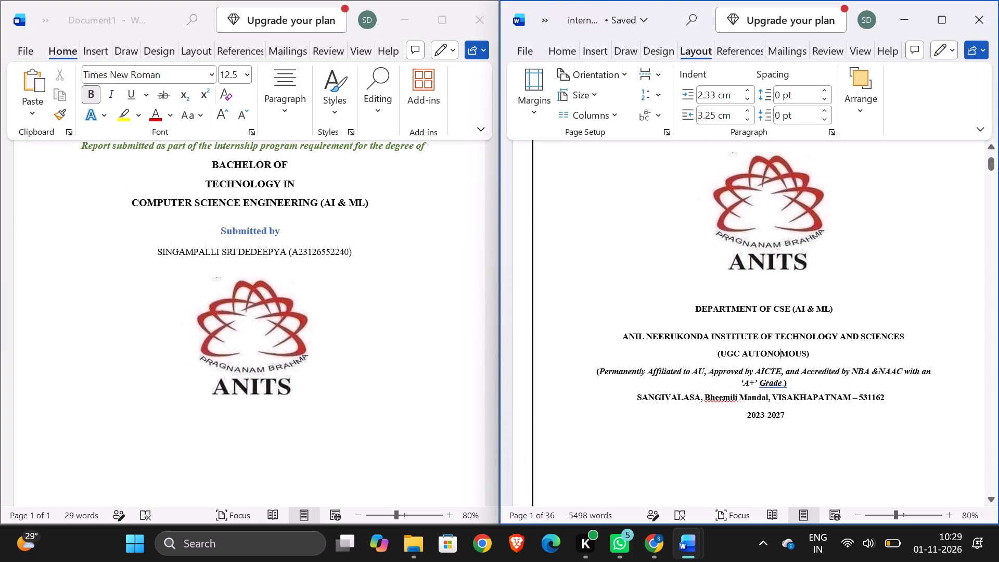
left_click_drag(808, 356, 624, 337)
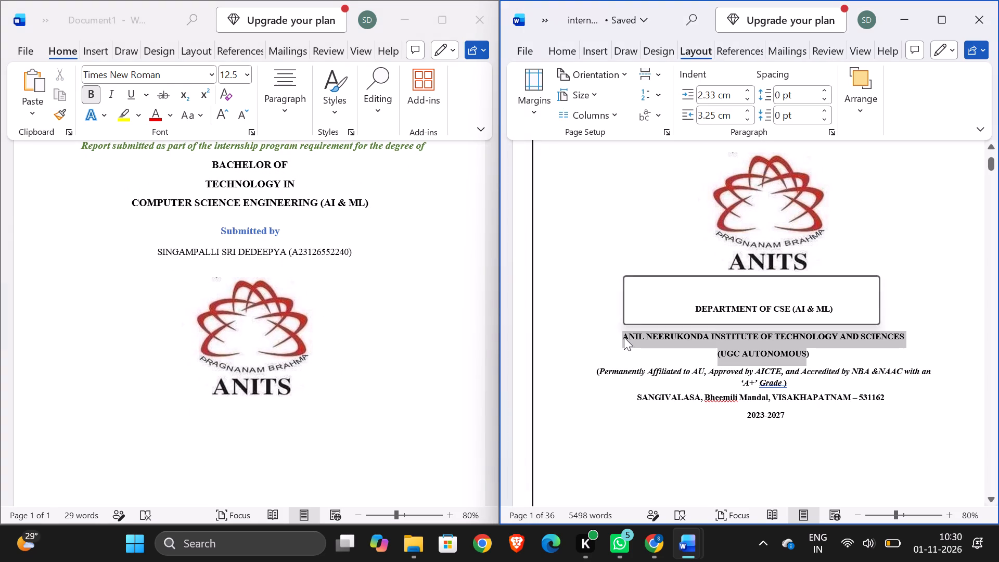
key("ctrl+c")
scroll(300, 388, "down", 2)
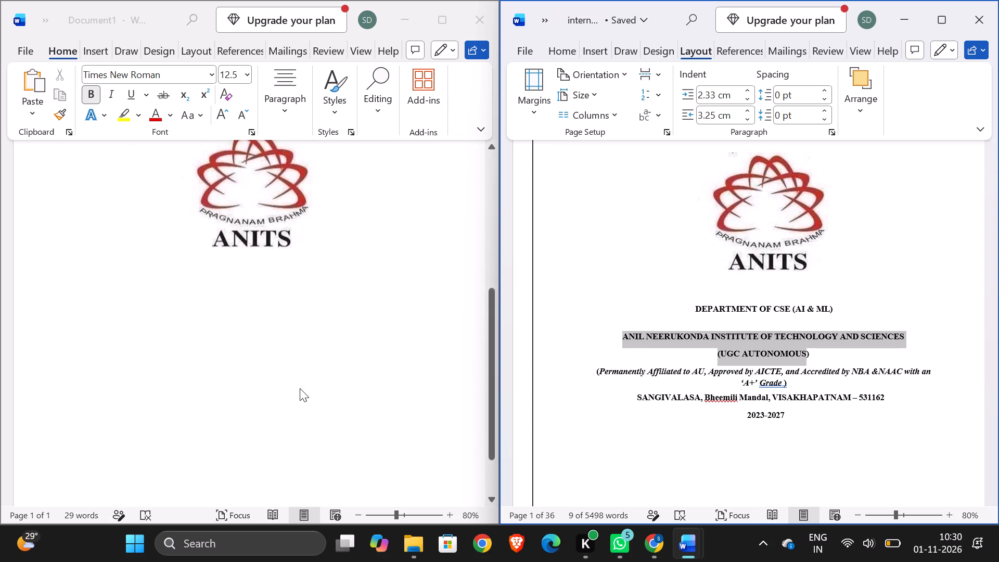
left_click(714, 338)
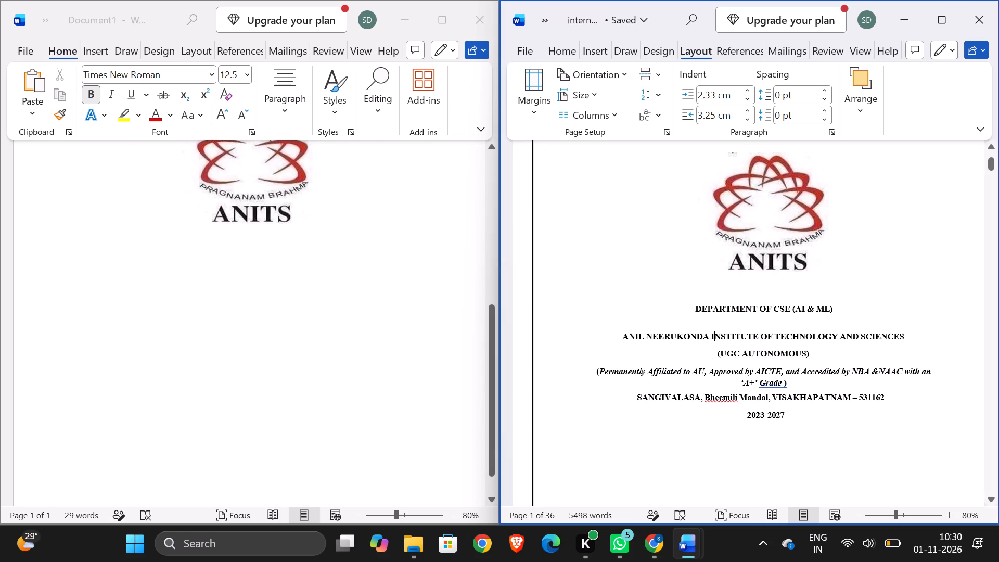
left_click_drag(787, 411, 684, 309)
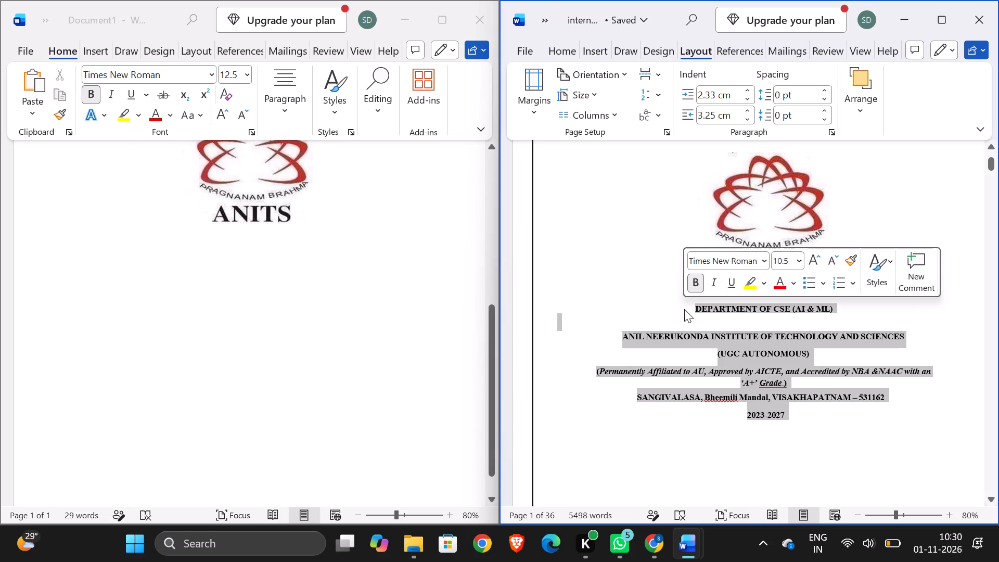
key("ctrl+c")
left_click(177, 319)
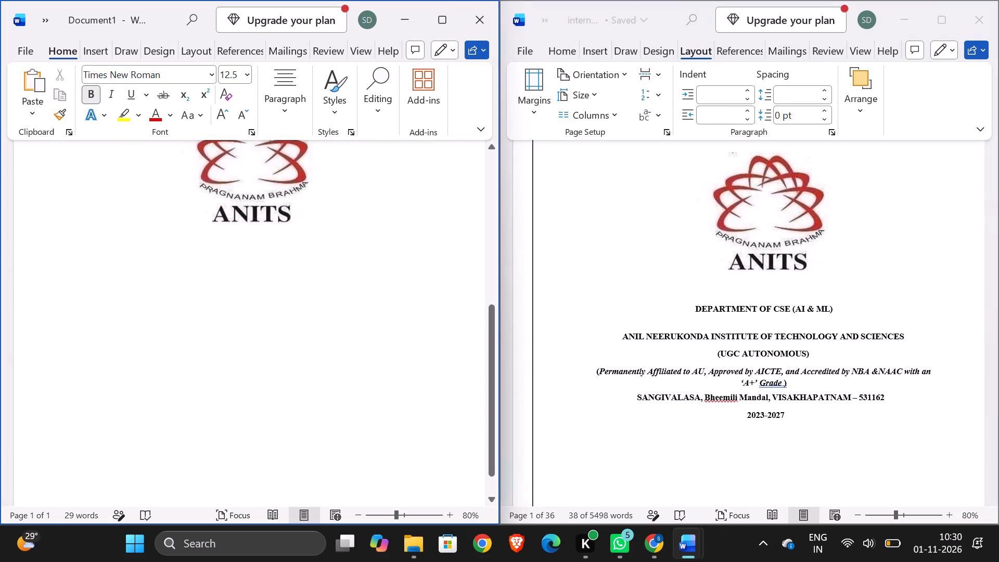
left_click(146, 237)
key("Return")
key("Return")
key("Return")
key("ctrl+v")
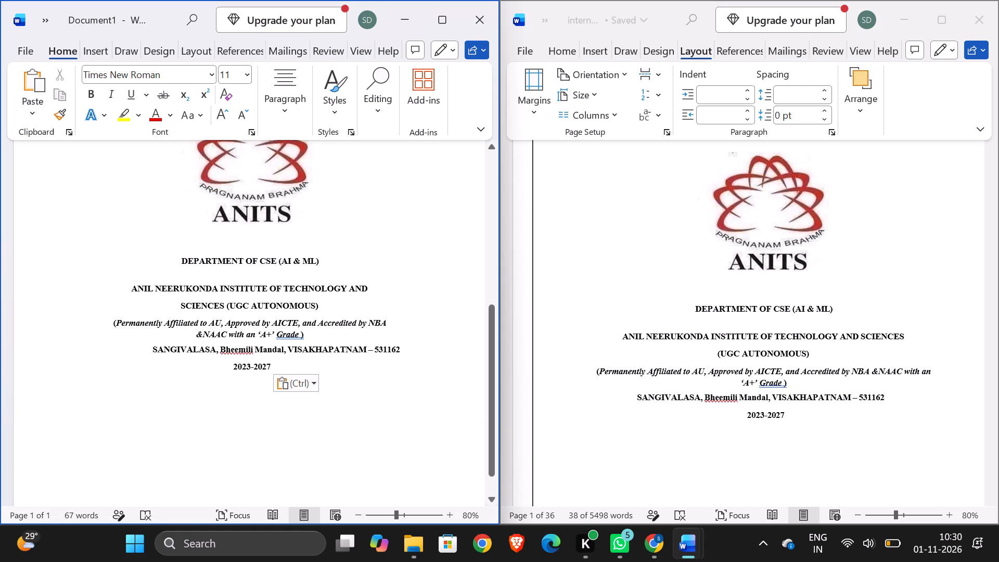
Maximize Document1 and centre-align the whole pasted department and institute block.
left_click(390, 352)
left_click_drag(280, 364, 169, 253)
left_click(438, 17)
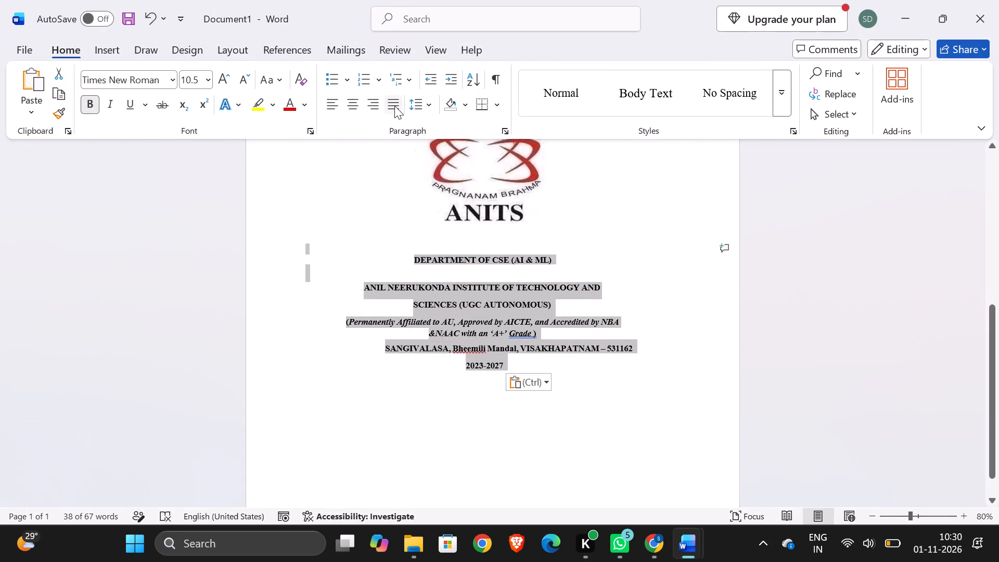
left_click(395, 106)
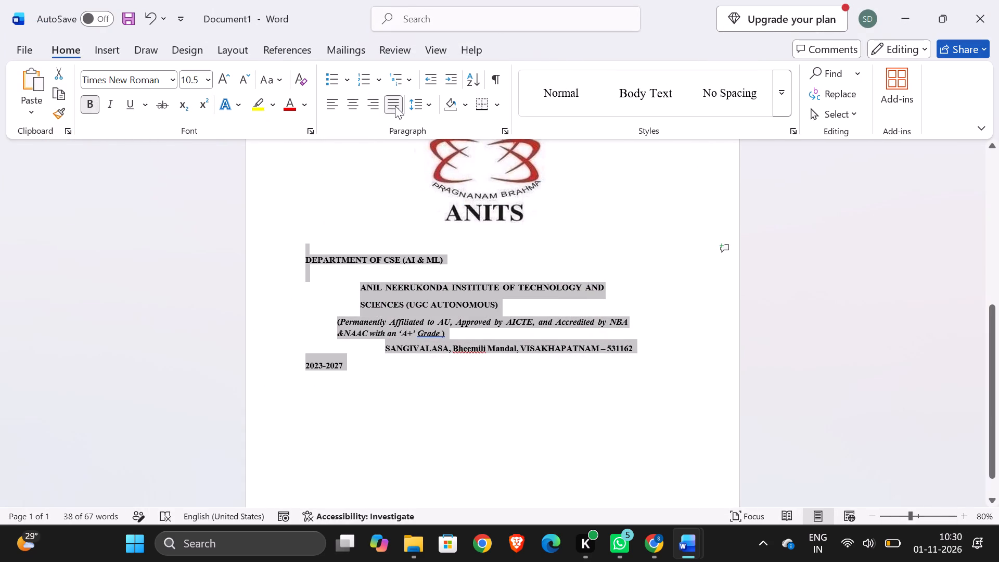
left_click(349, 110)
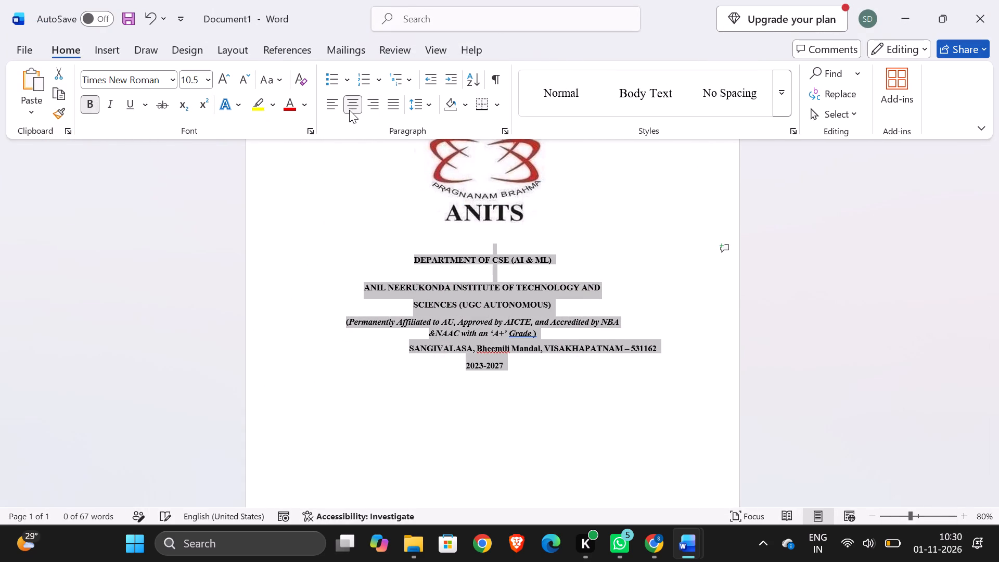
left_click(349, 110)
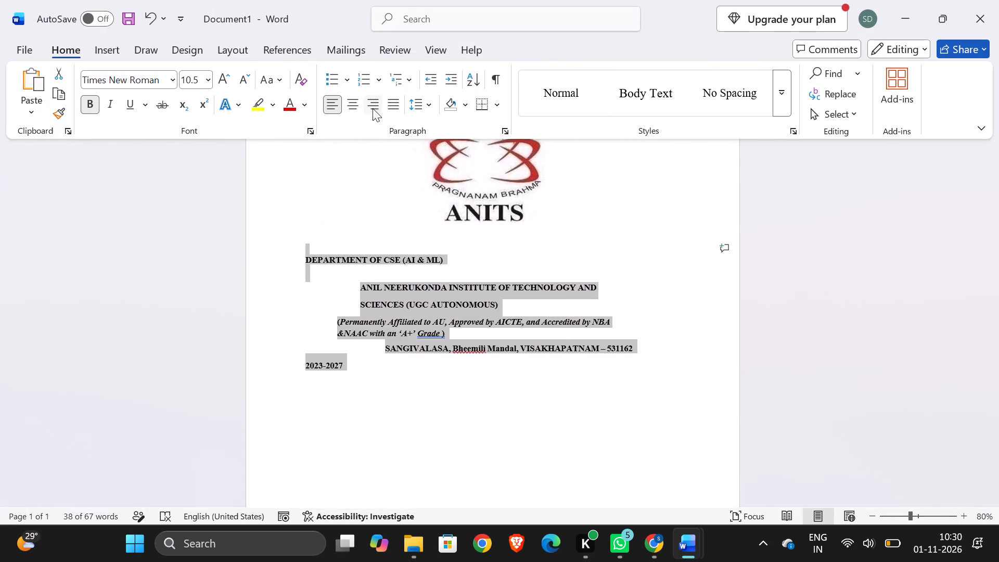
left_click(350, 106)
left_click(423, 278)
Remove the centring and left indent from the institute name paragraph so it starts at the page margin.
scroll(571, 324, "up", 1)
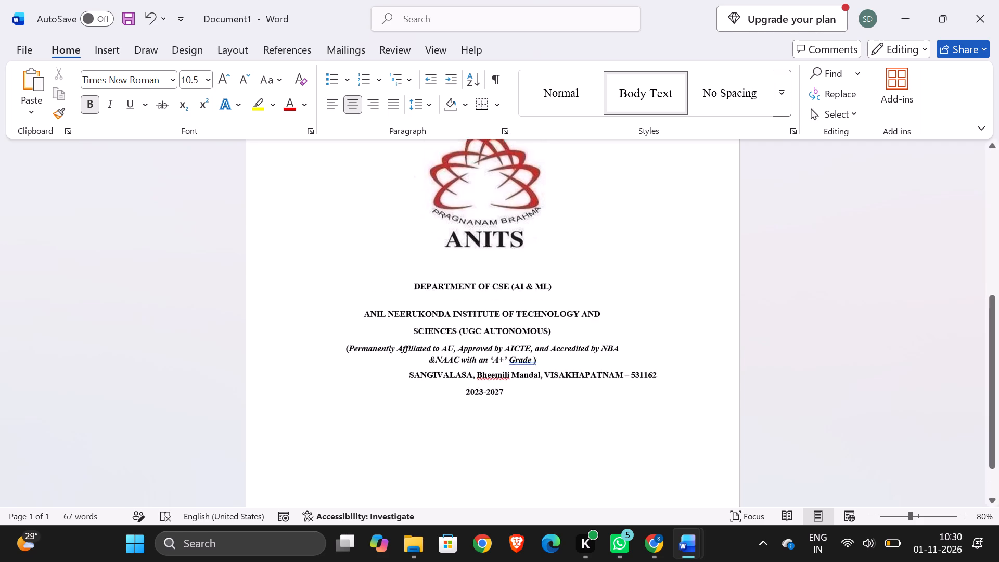
scroll(571, 324, "up", 2)
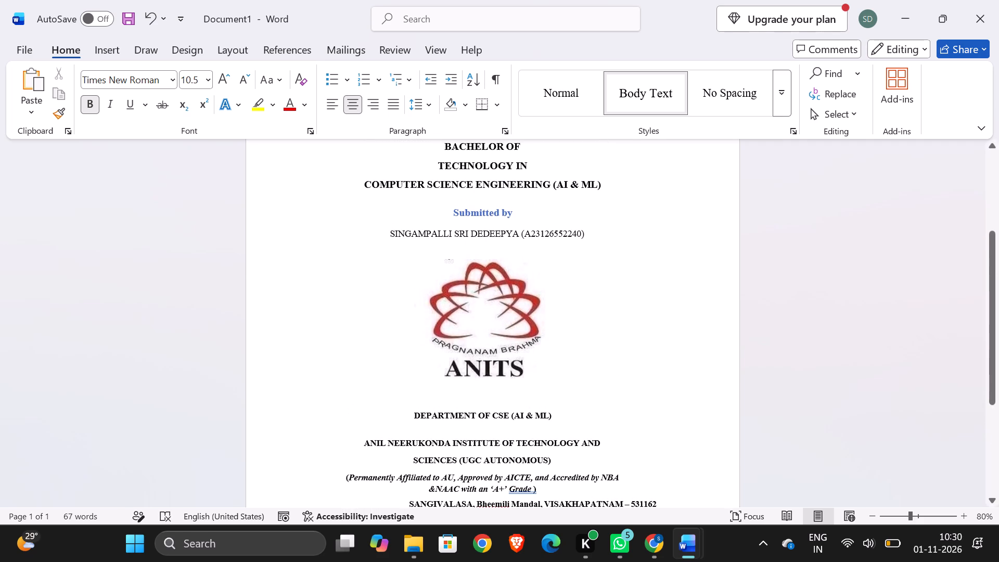
left_click(357, 444)
key("BackSpace")
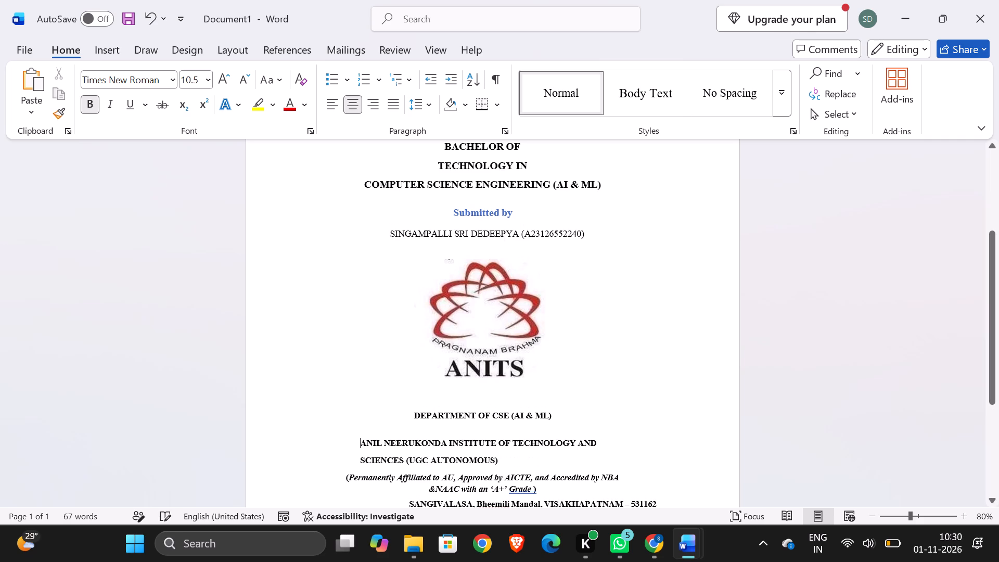
key("BackSpace")
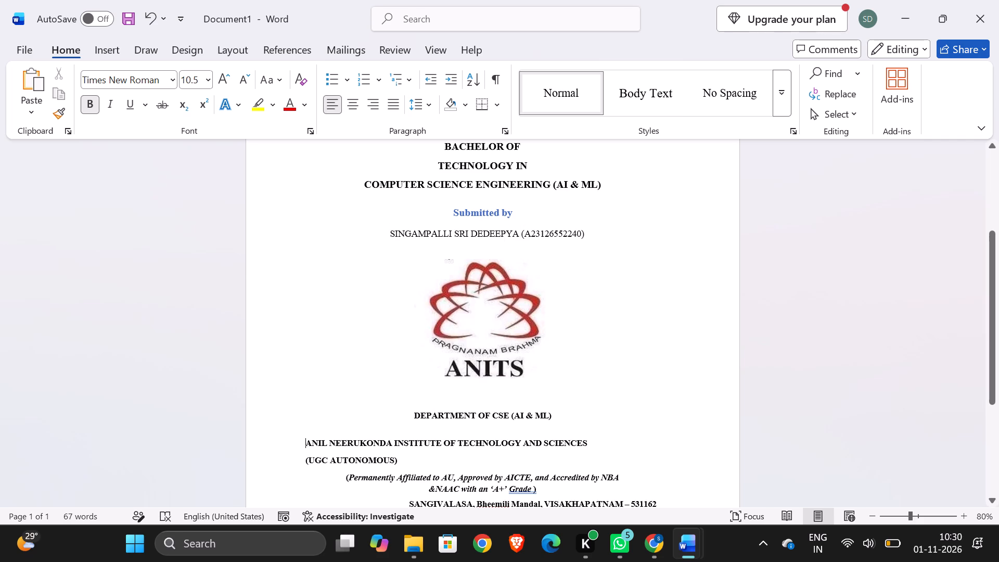
Delete the (UGC AUTONOMOUS) text beneath the institute name and leave an empty line there.
left_click_drag(399, 461, 308, 460)
key("BackSpace")
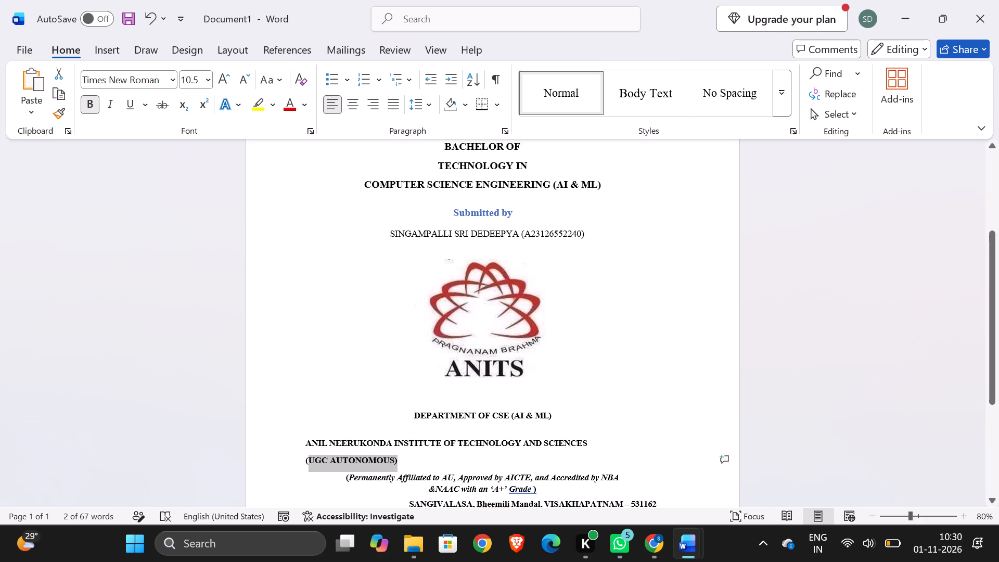
key("BackSpace")
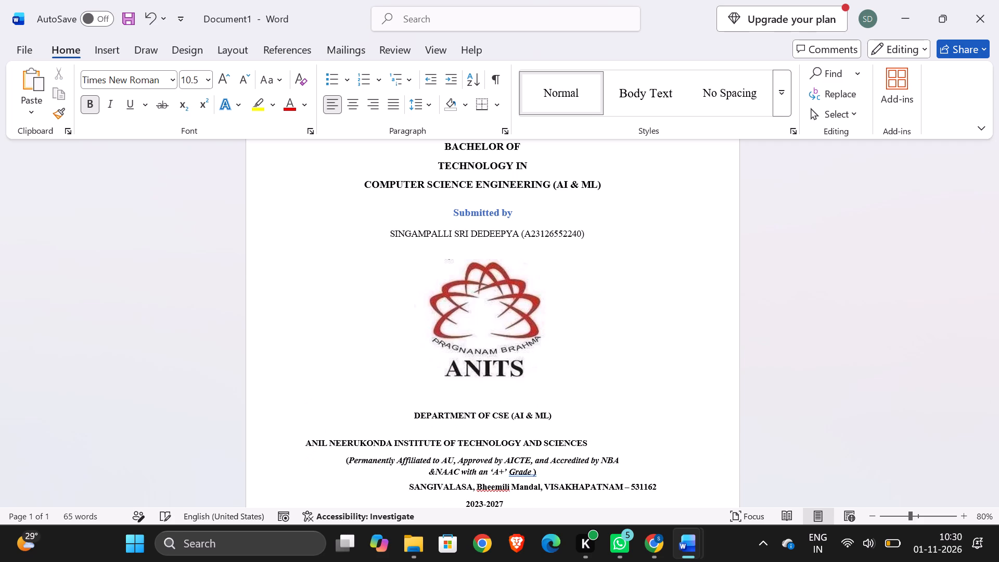
key("Return")
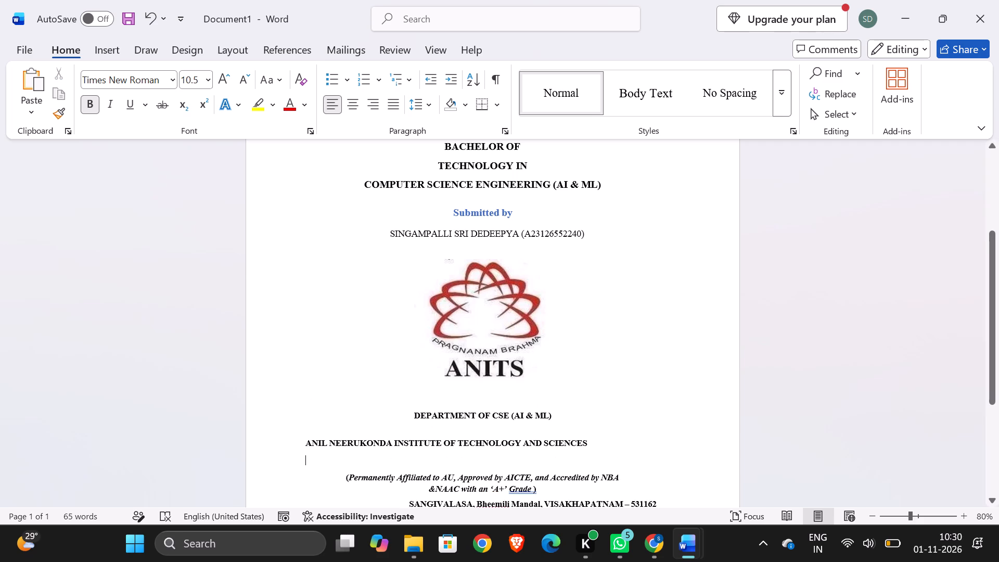
Shift the institute name line inward with eight leading spaces and justify it.
left_click(305, 440)
key("space")
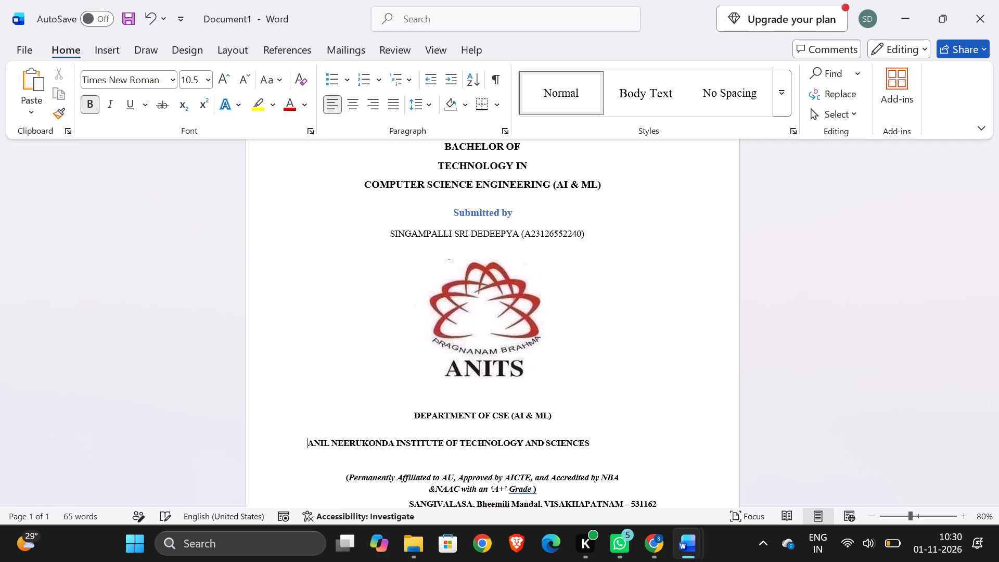
key("space")
key("space")
key("space")
key("space")
key("space")
key("space")
key("space")
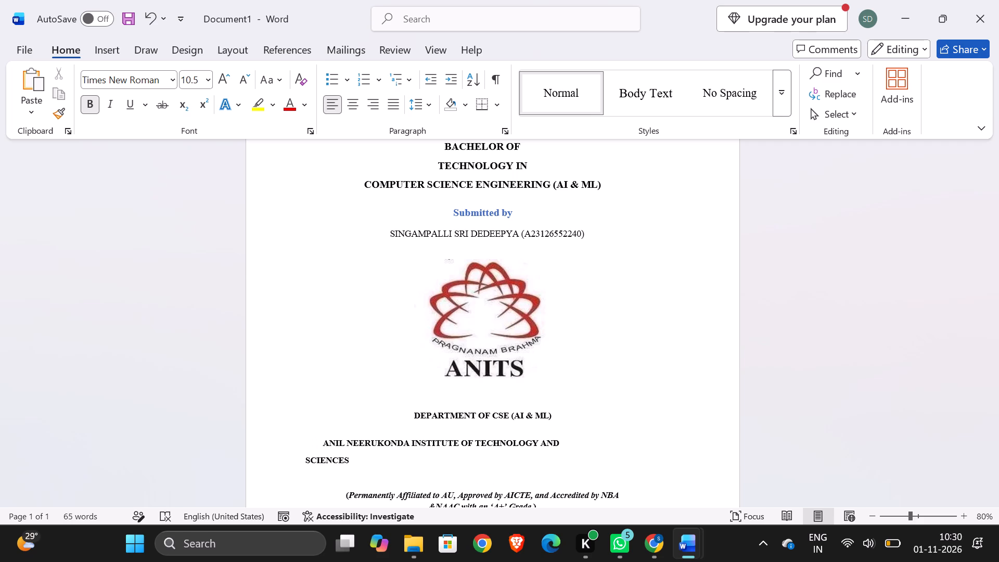
left_click(386, 109)
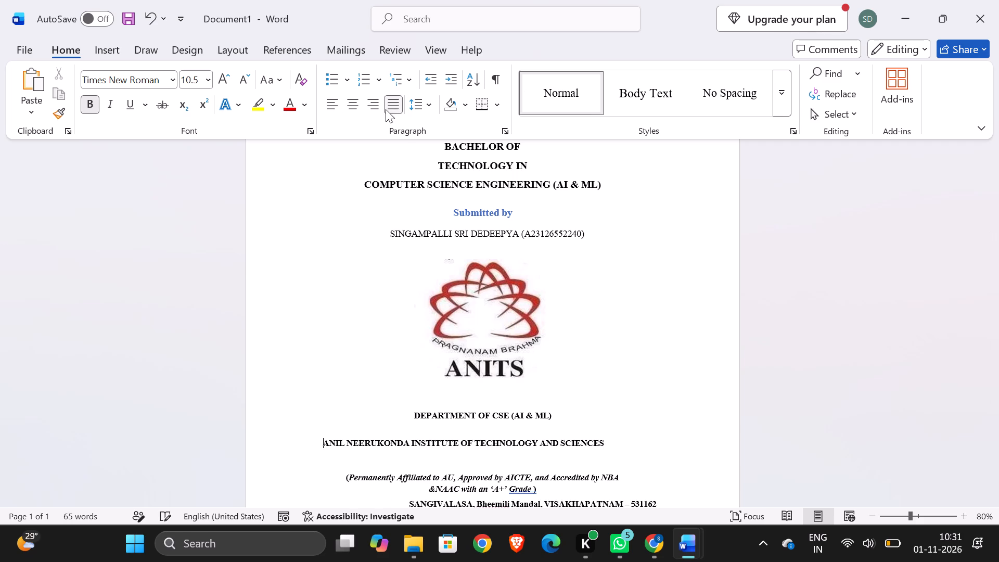
key("space")
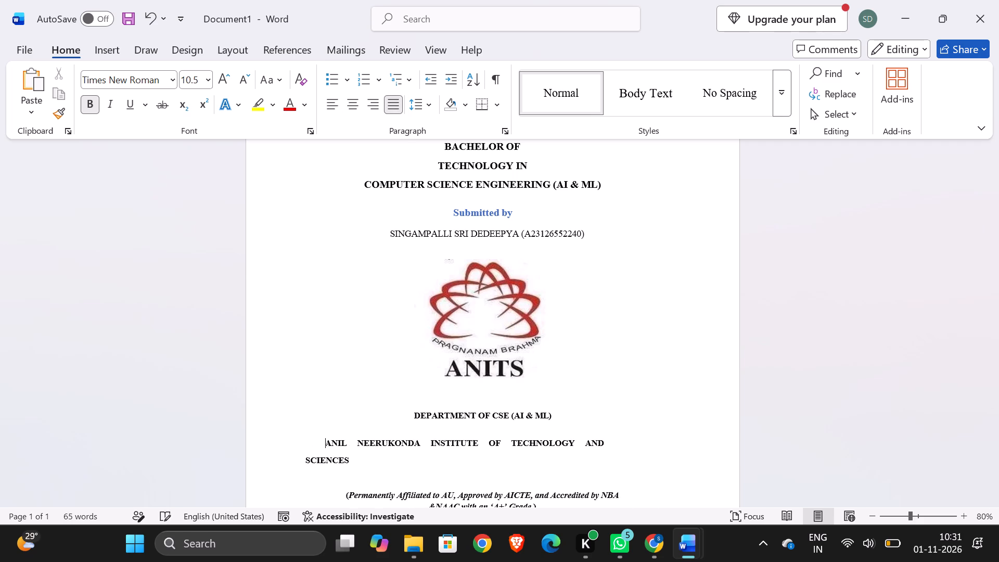
key("BackSpace")
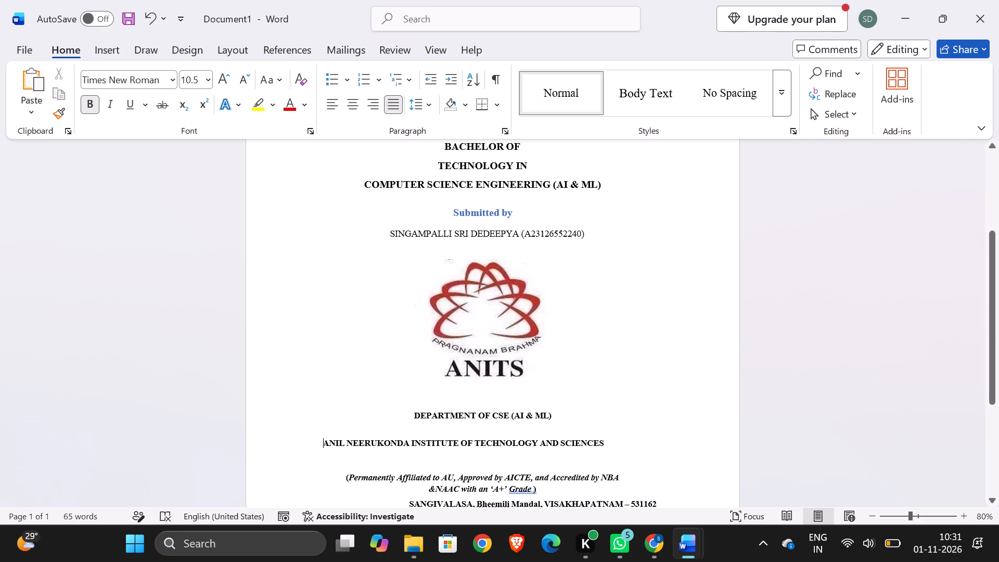
Remove the empty line between the institute name and the affiliation text.
left_click(616, 439)
key("Right")
key("Right")
key("Right")
key("Right")
key("space")
type("lko")
key("BackSpace")
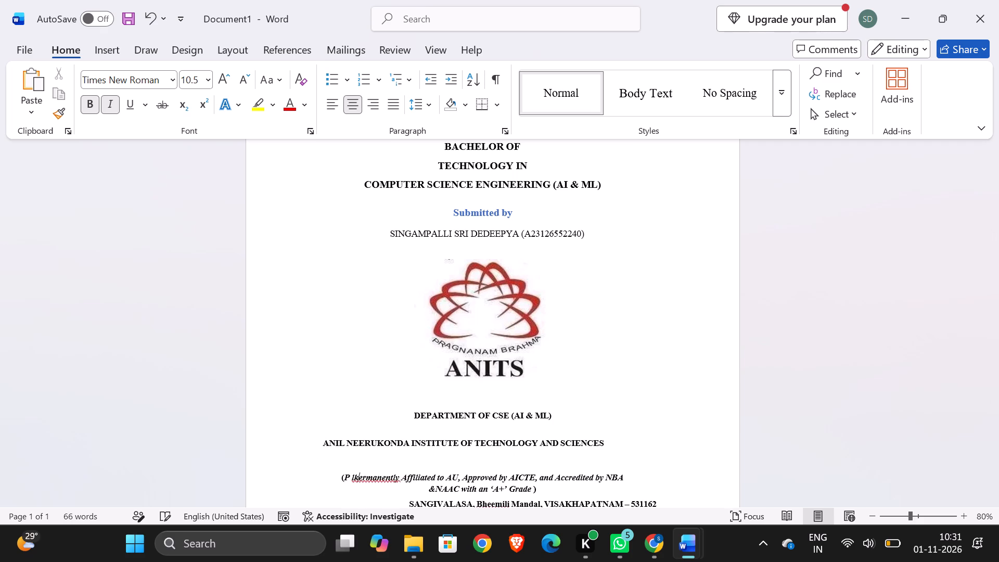
key("BackSpace")
key("BackSpace")
key("BackSpace")
key("Up")
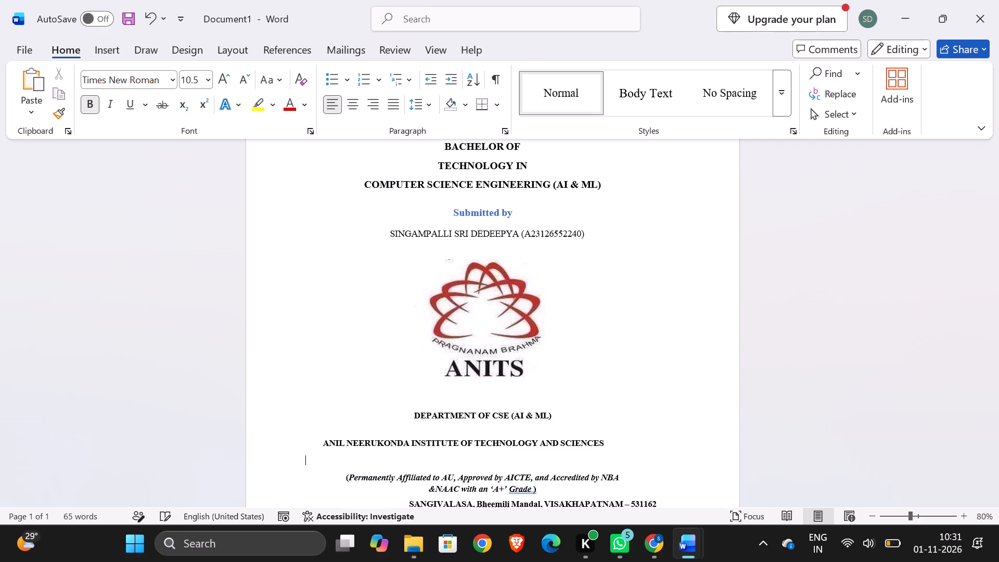
key("BackSpace")
type("dfm")
key("BackSpace")
key("BackSpace")
key("BackSpace")
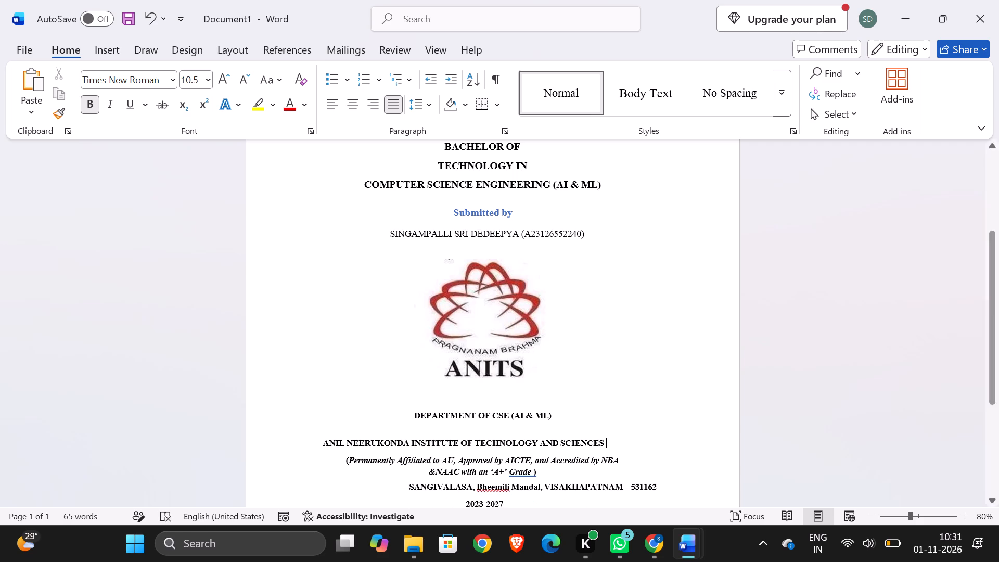
Capture a screenshot of the cover page from the ANITS logo down to the 2023-2027 line.
scroll(848, 327, "down", 1)
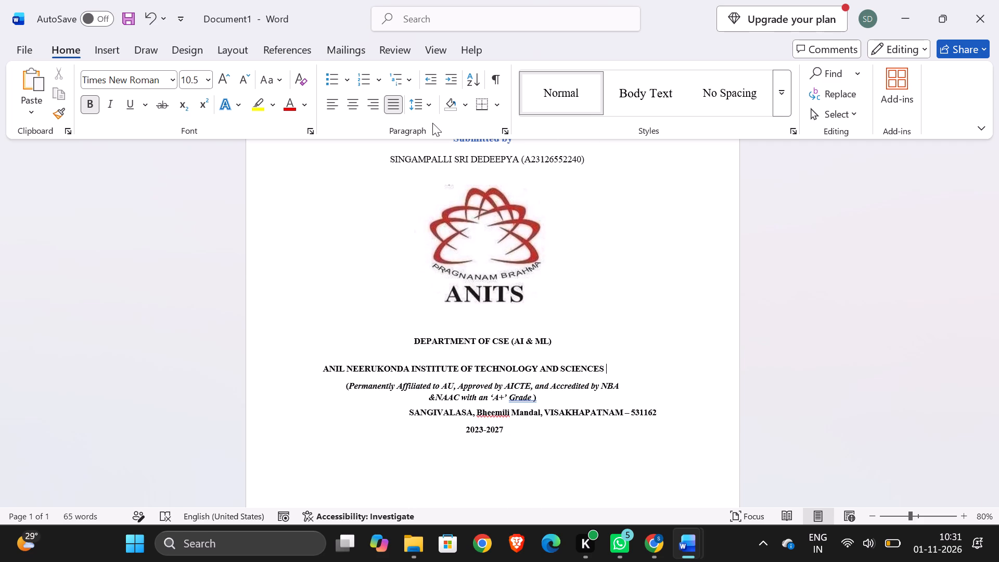
key("Print")
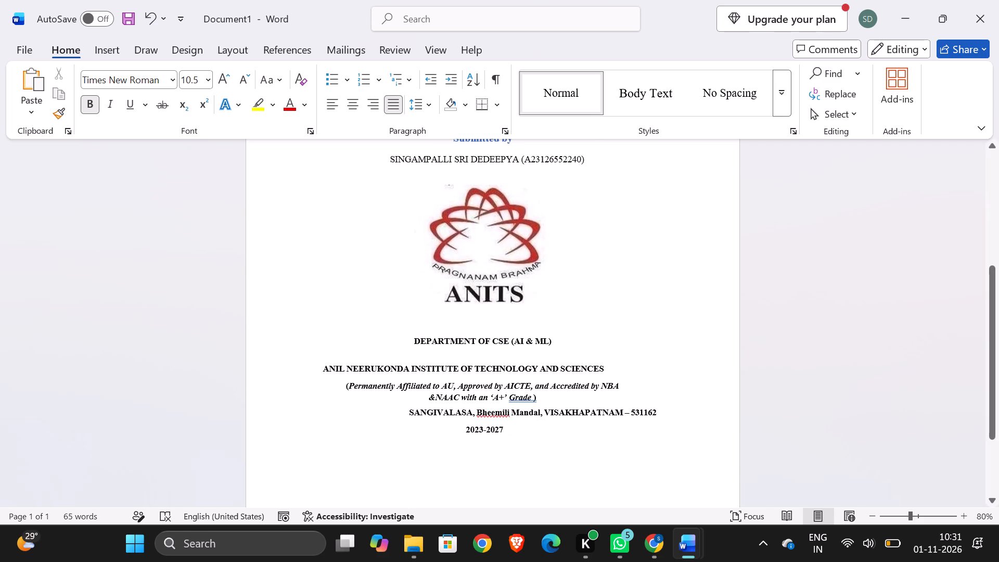
left_click_drag(289, 493, 816, 276)
left_click(644, 546)
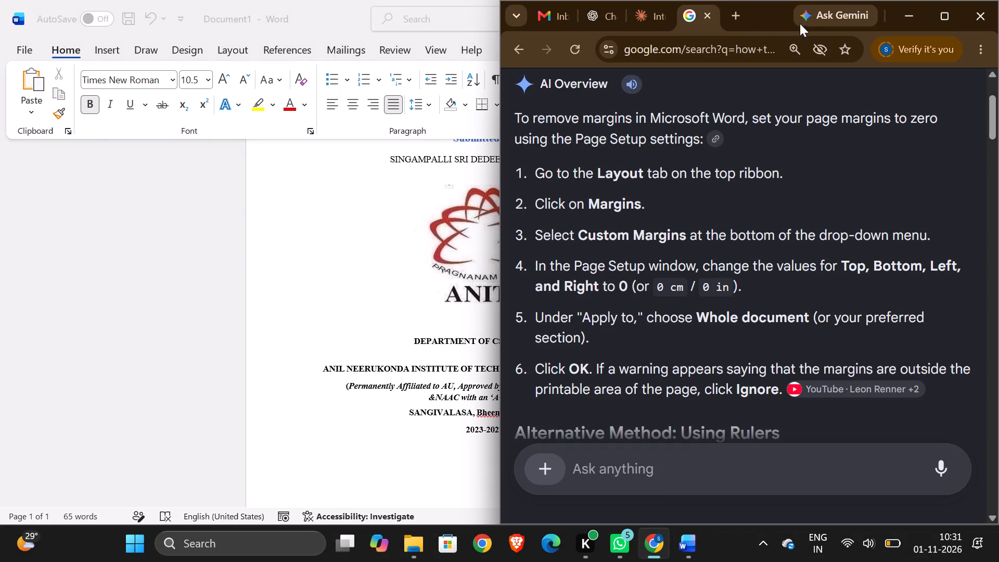
left_click(736, 18)
left_click(816, 47)
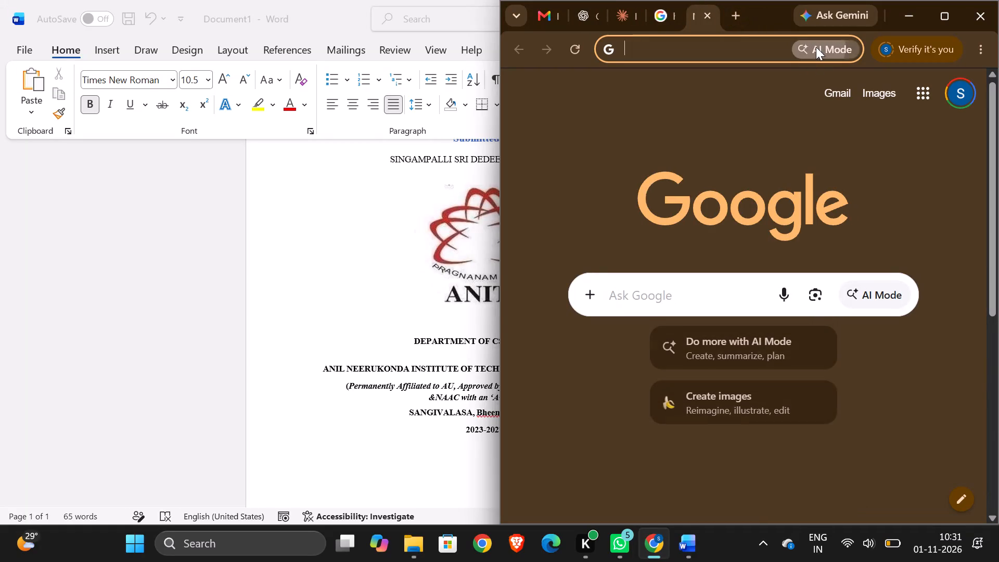
key("ctrl+v")
type("i am unabe")
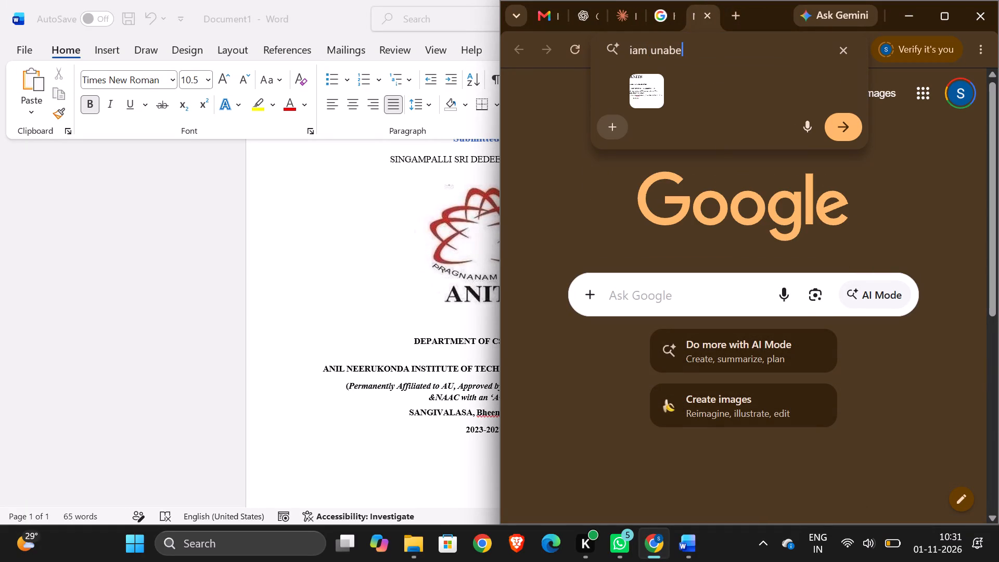
key("BackSpace")
type("le to write after the cursor")
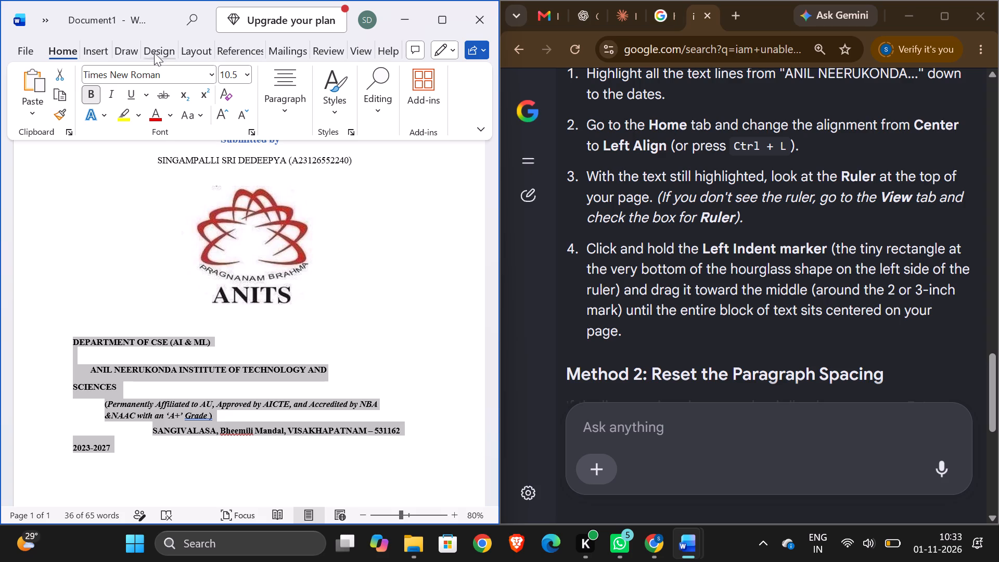
left_click(360, 56)
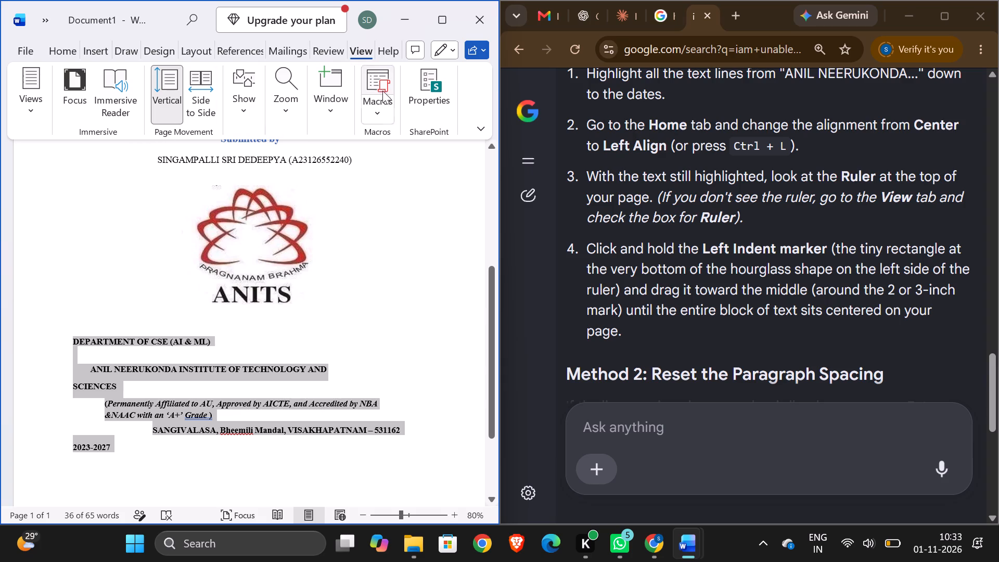
left_click(443, 12)
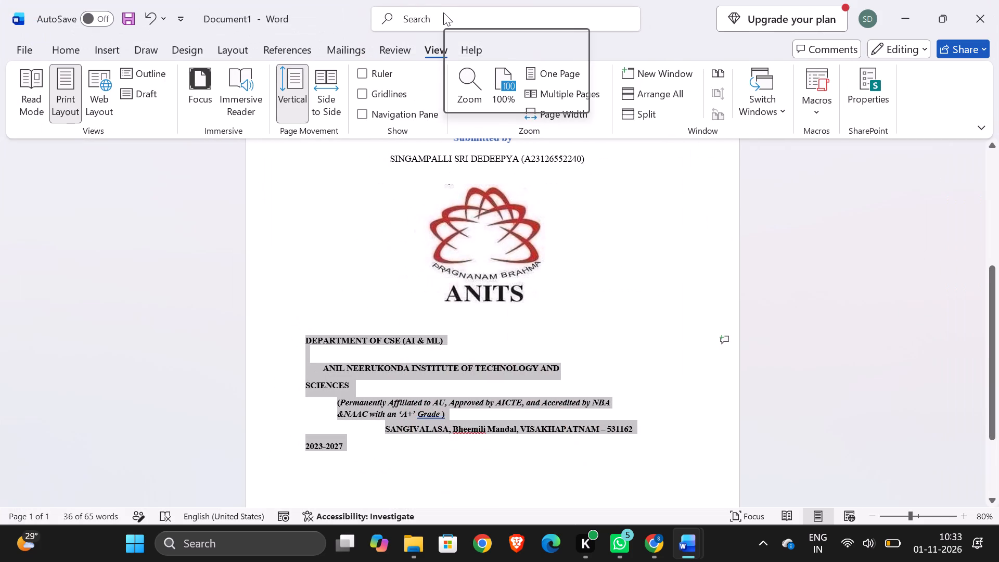
left_click(364, 75)
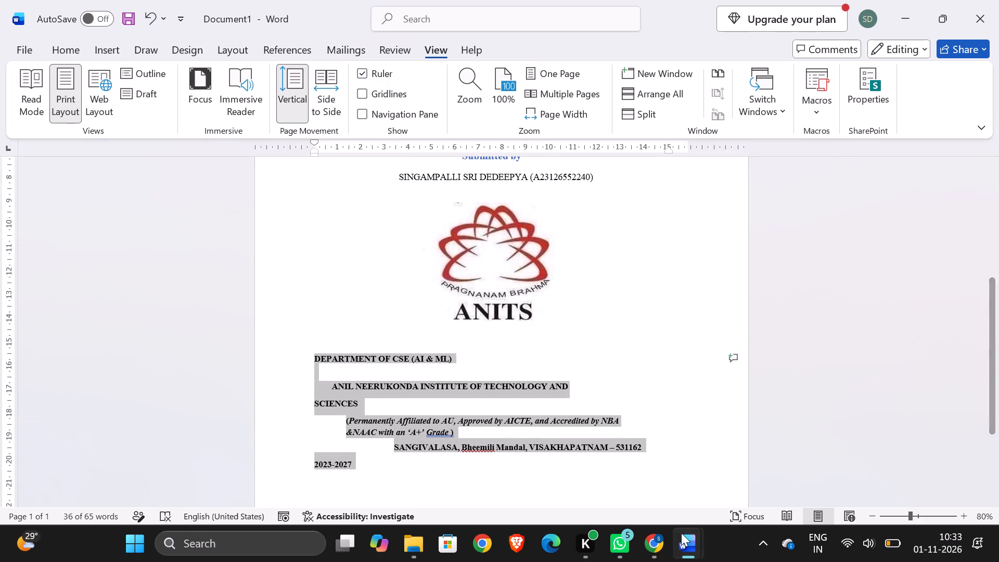
Re-read the AI's fourth instruction about moving the Left Indent marker, comparing it with the cover page in Word.
left_click(659, 548)
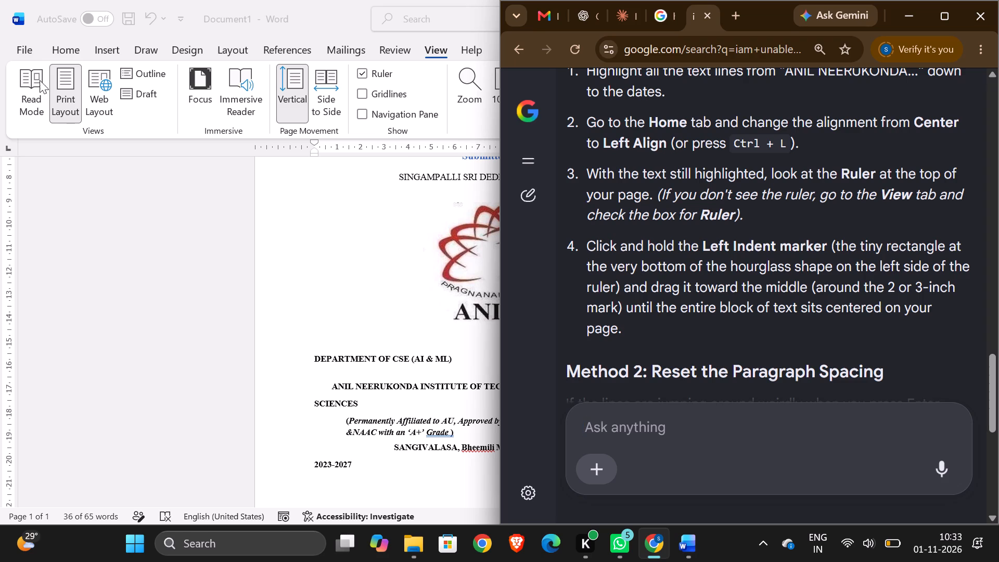
left_click(60, 42)
left_click(63, 49)
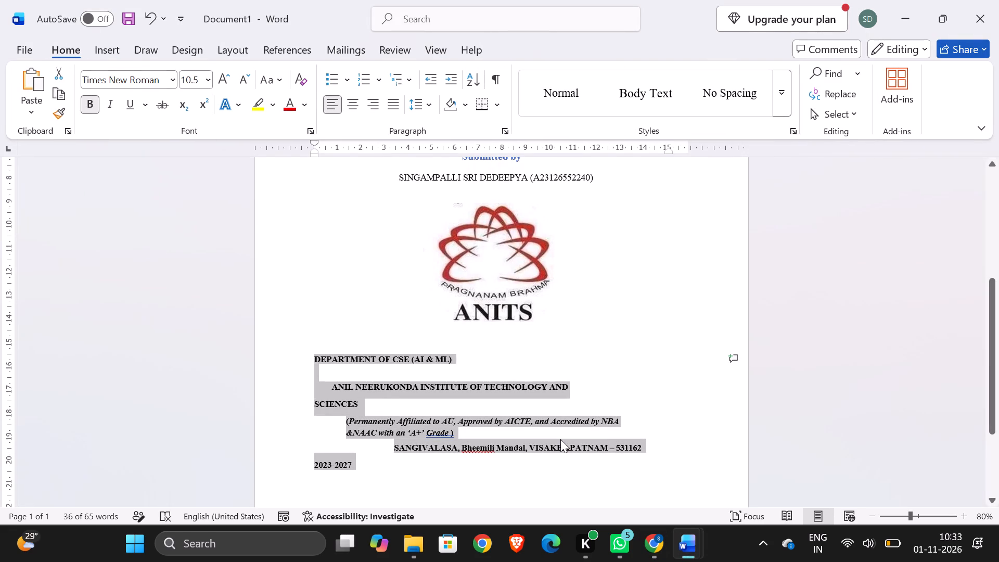
left_click(640, 550)
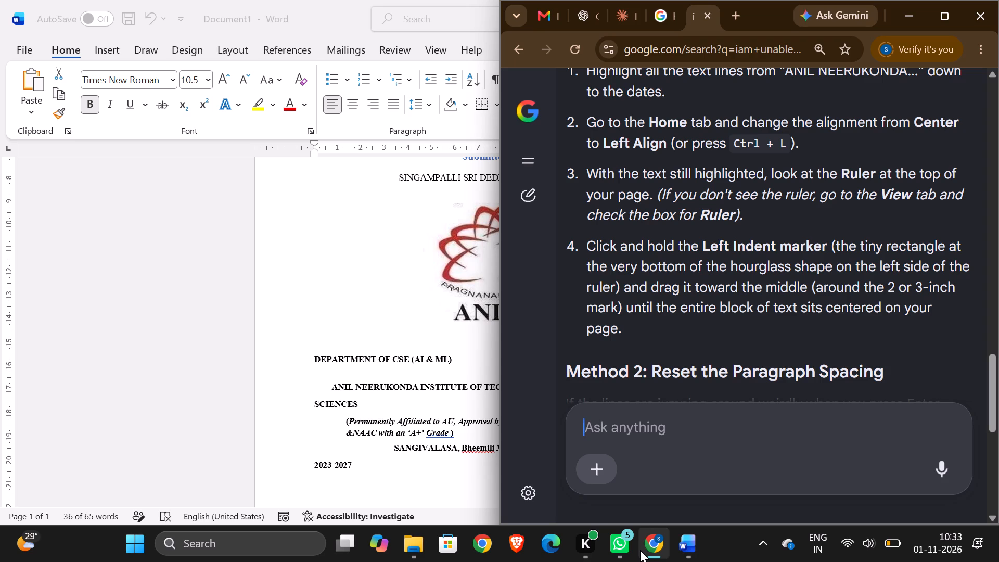
left_click(392, 470)
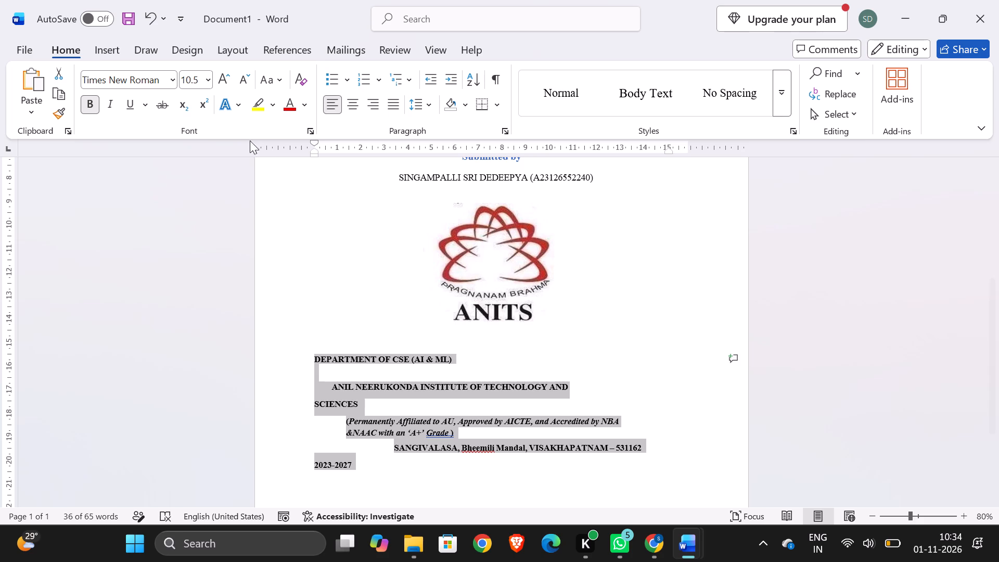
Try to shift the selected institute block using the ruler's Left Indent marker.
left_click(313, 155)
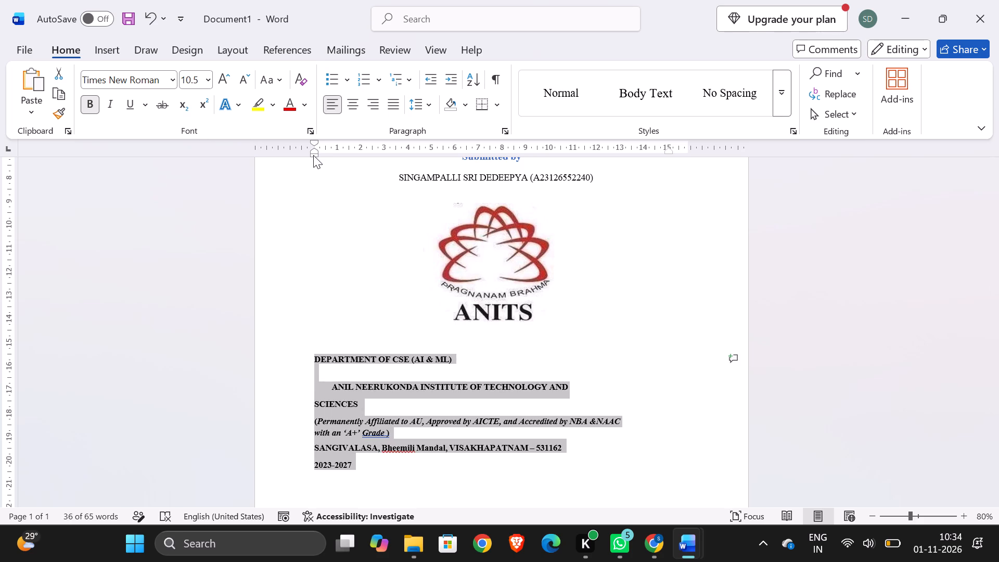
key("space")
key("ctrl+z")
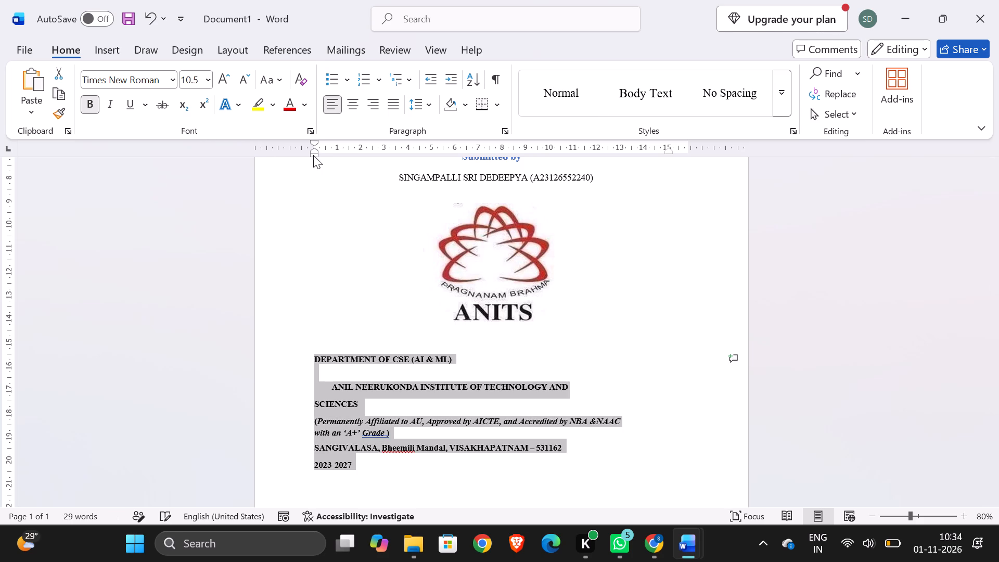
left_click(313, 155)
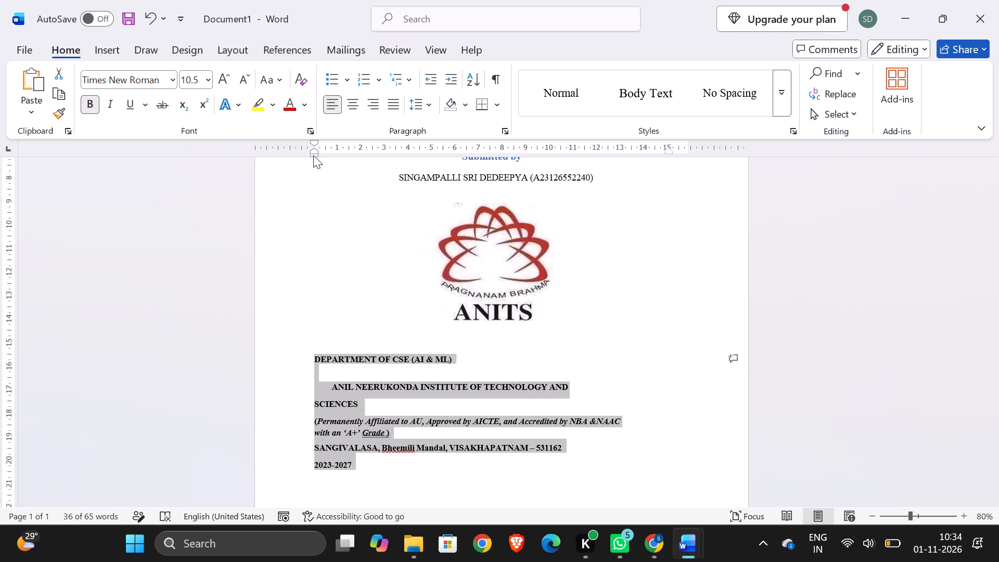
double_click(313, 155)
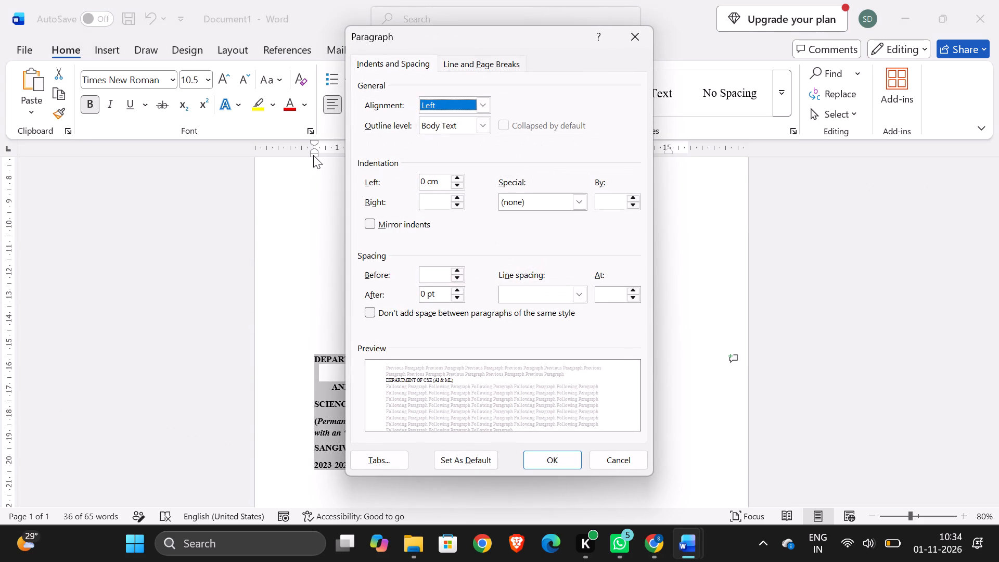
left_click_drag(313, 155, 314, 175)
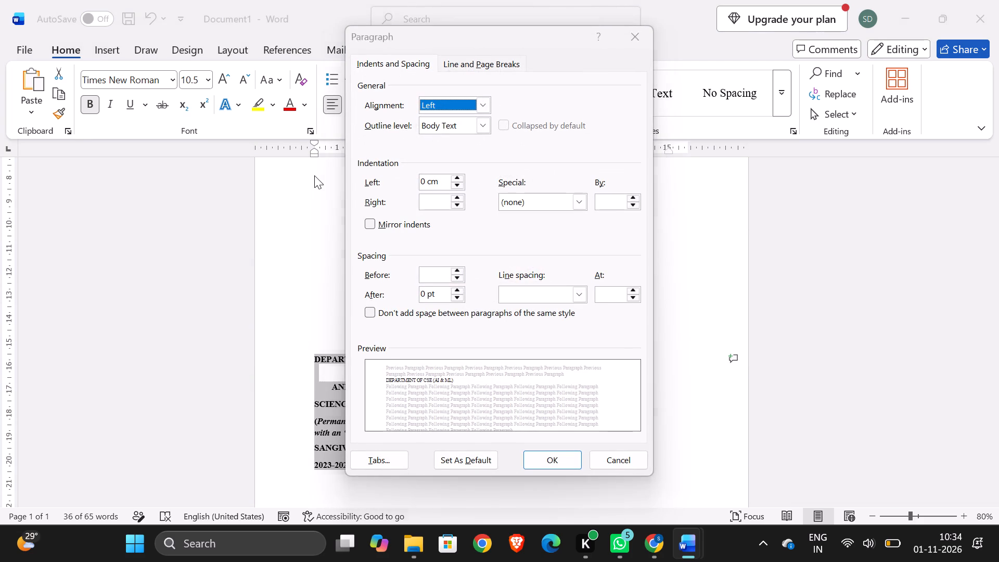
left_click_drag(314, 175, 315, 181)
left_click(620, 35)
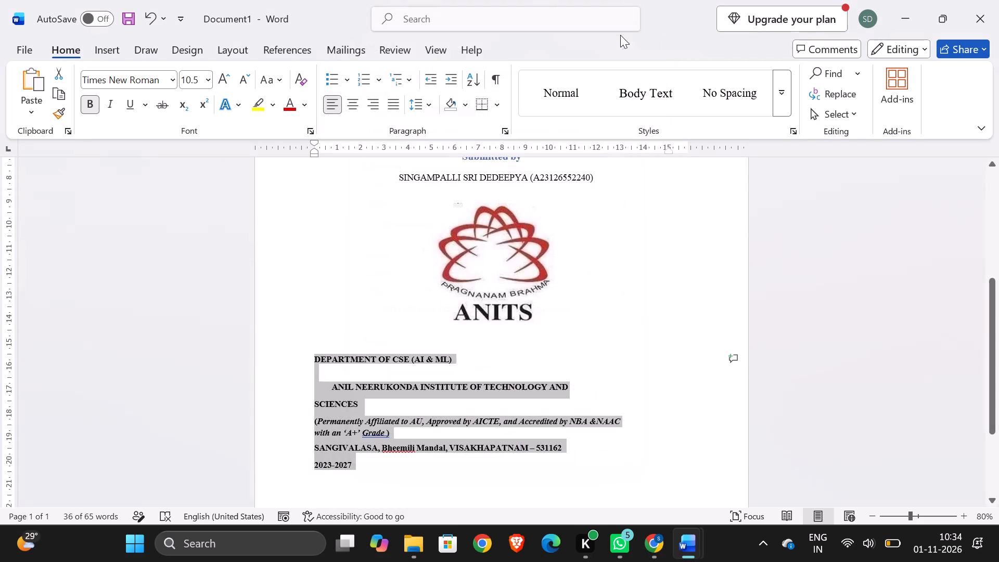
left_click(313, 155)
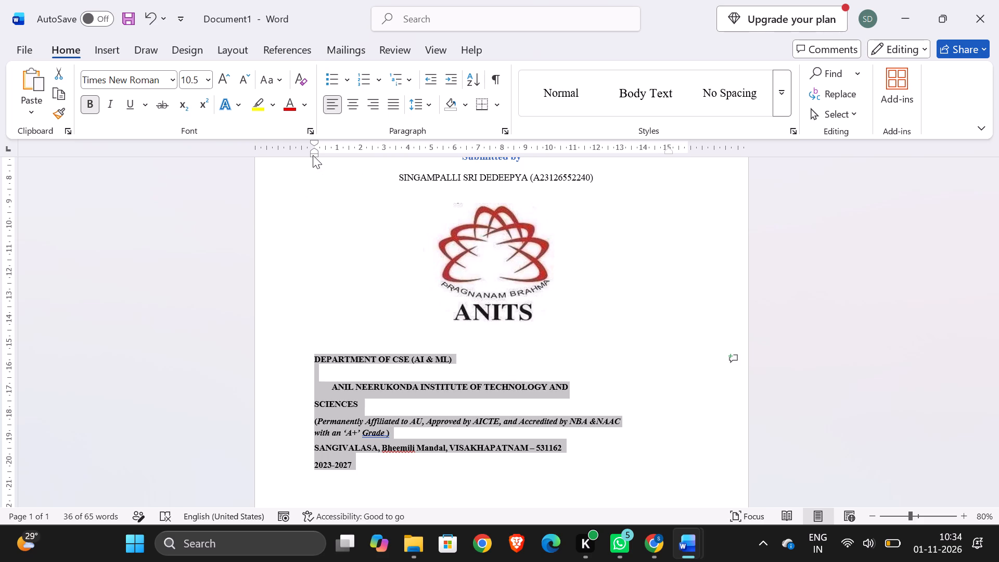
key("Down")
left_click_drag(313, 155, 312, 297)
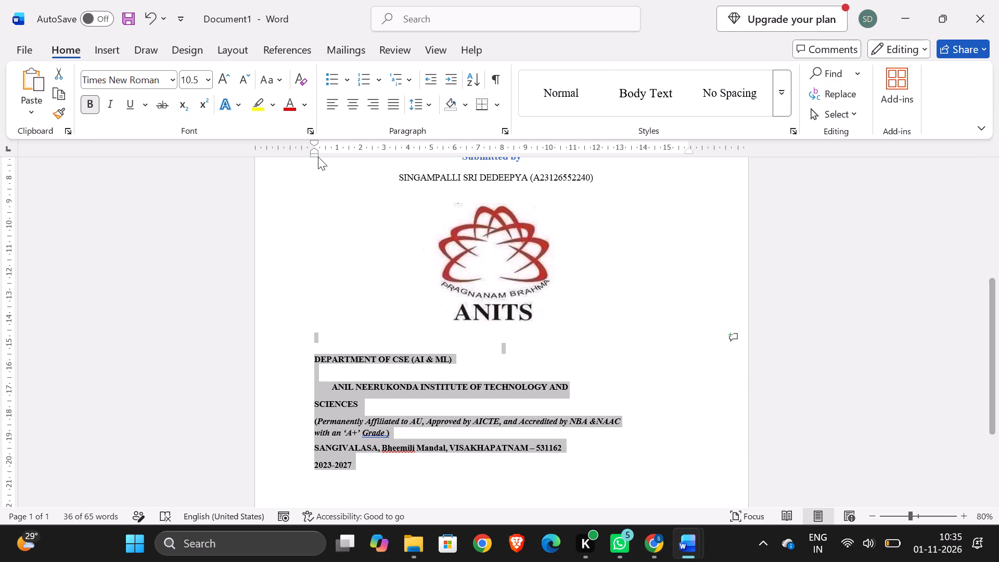
left_click_drag(316, 154, 425, 286)
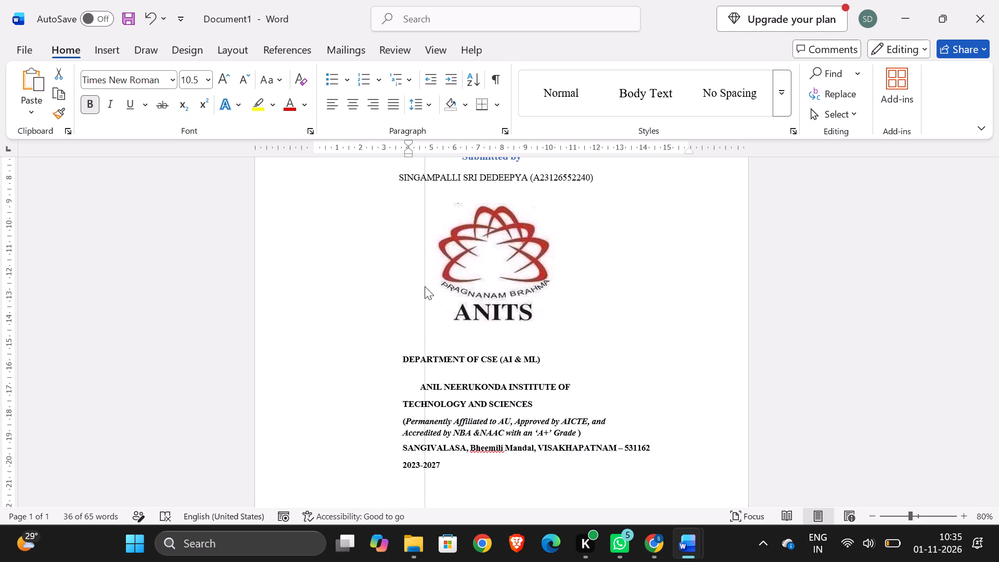
left_click_drag(425, 286, 385, 298)
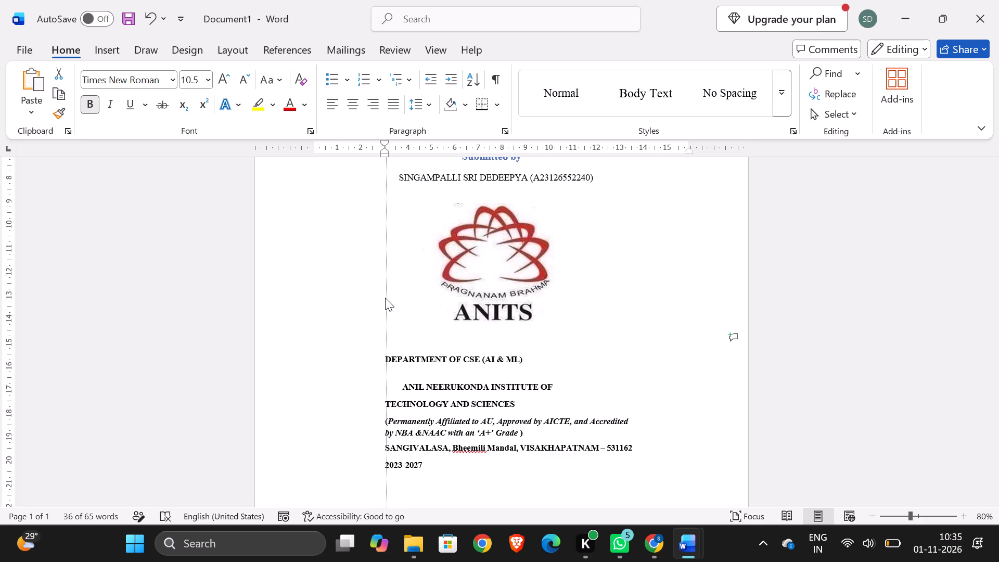
left_click_drag(385, 298, 391, 299)
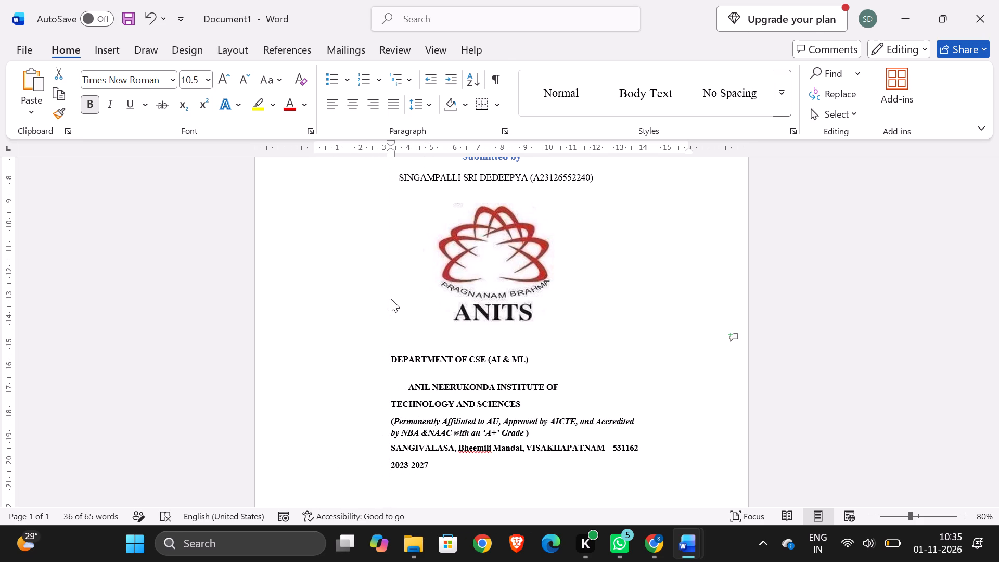
left_click_drag(391, 299, 378, 302)
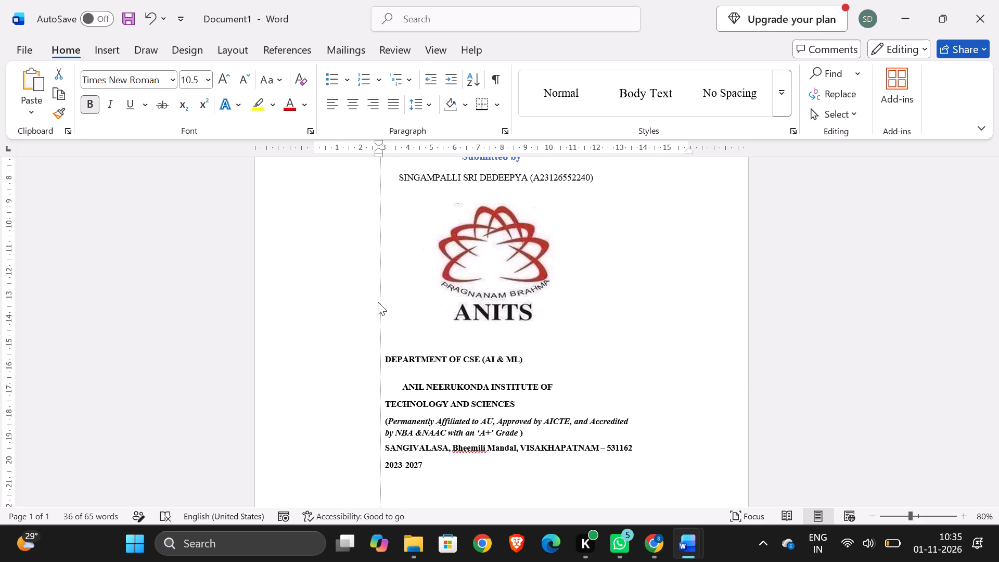
left_click_drag(378, 302, 408, 305)
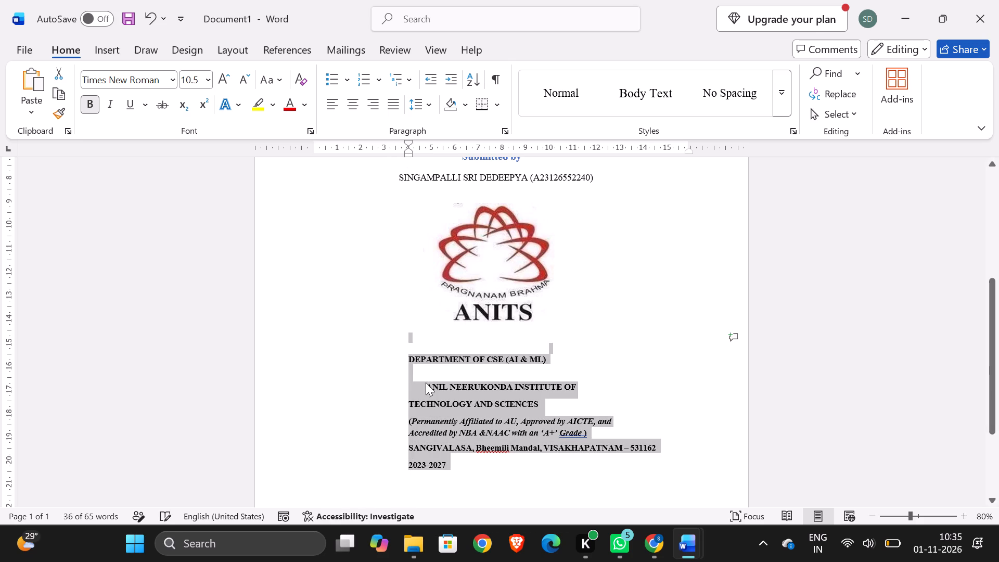
Remove the leading spaces and left indent from the ANIL NEERUKONDA INSTITUTE line, keeping one blank line below the department line.
left_click(426, 386)
left_click(426, 386)
key("BackSpace")
key("BackSpace")
key("BackSpace")
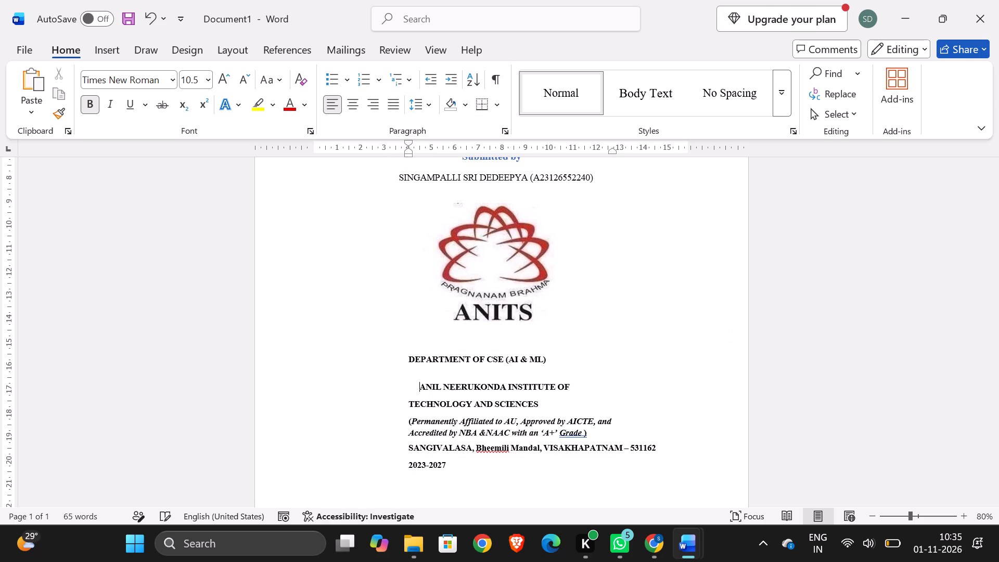
key("BackSpace")
key("BackSpace")
key("BackSpace")
key("BackSpace")
key("BackSpace")
key("BackSpace")
key("BackSpace")
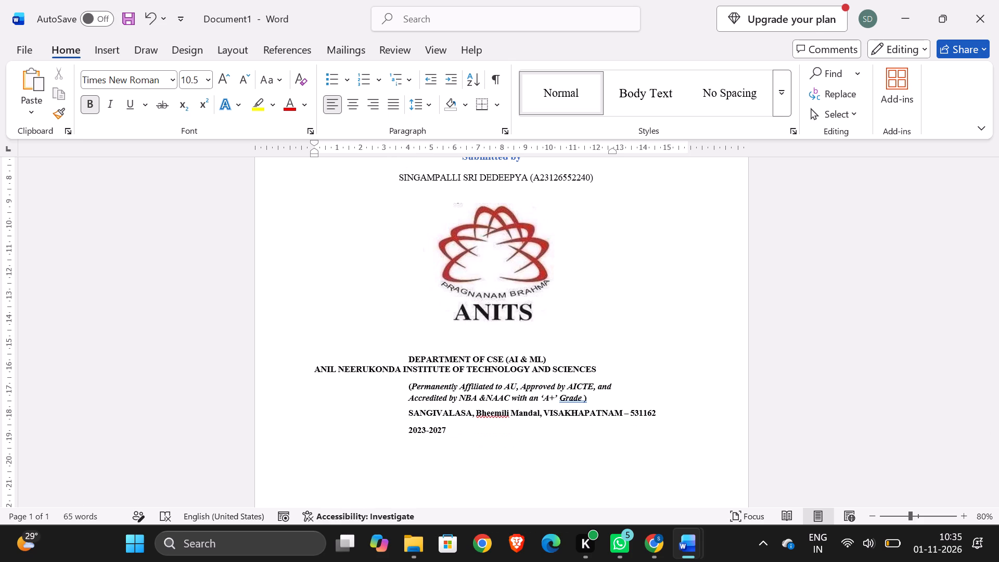
key("Return")
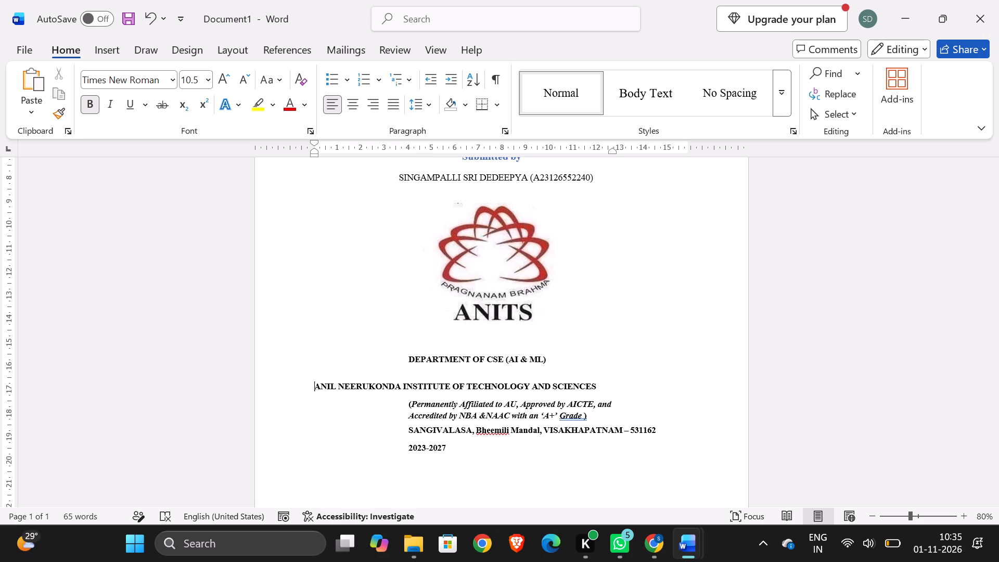
Remove the left indent from the "Permanently Affiliated to AU" paragraph and the SANGIVALASA address line.
left_click(407, 409)
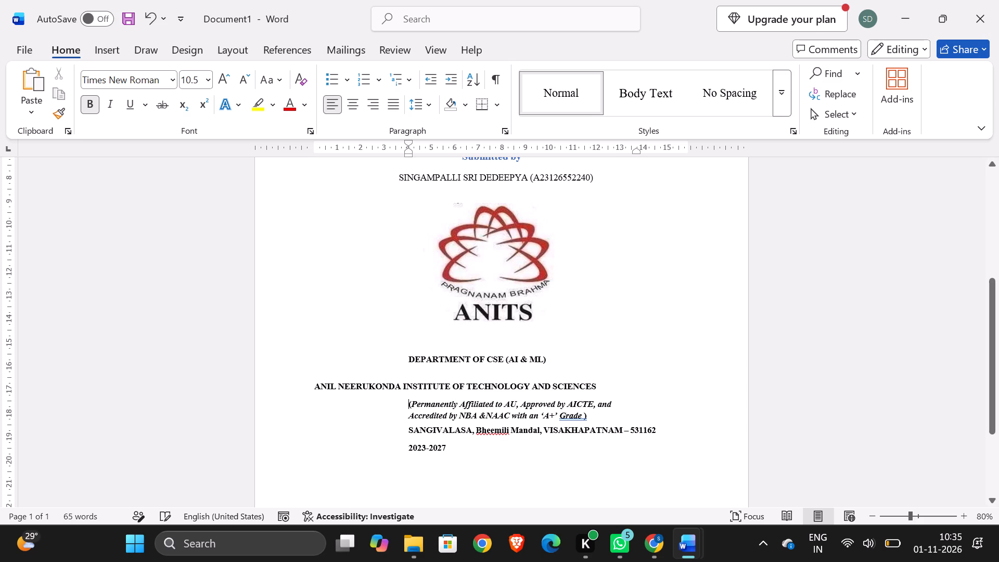
key("BackSpace")
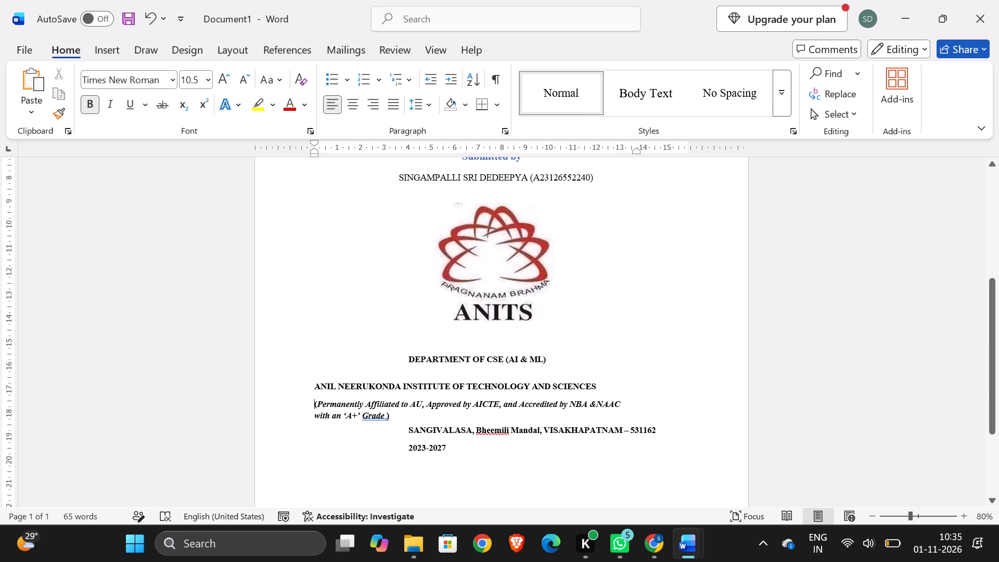
left_click(409, 432)
key("BackSpace")
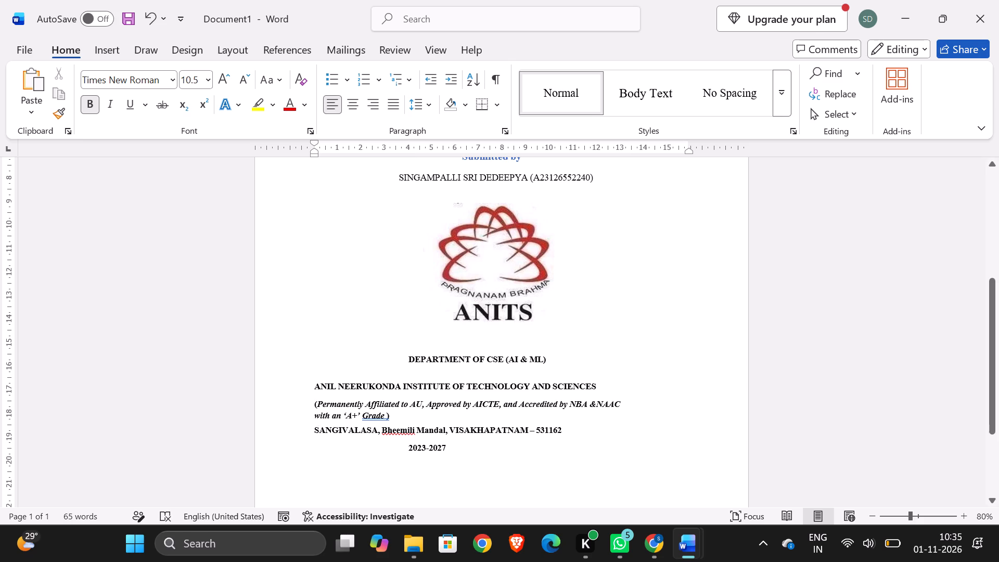
left_click(314, 417)
Center the whole block of text from the DEPARTMENT OF CSE (AI & ML) line to the 2023-2027 line.
left_click_drag(475, 443, 394, 335)
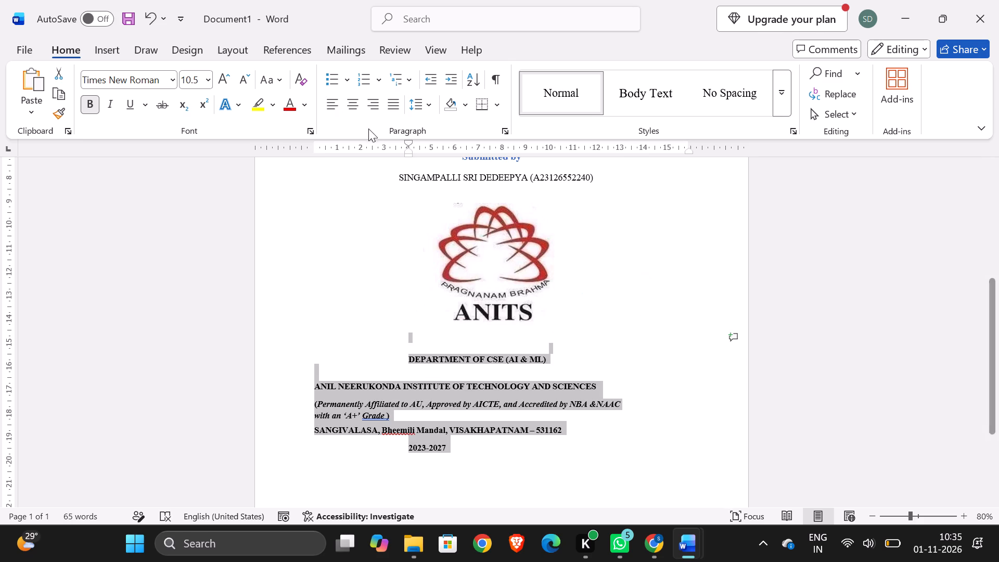
left_click(357, 105)
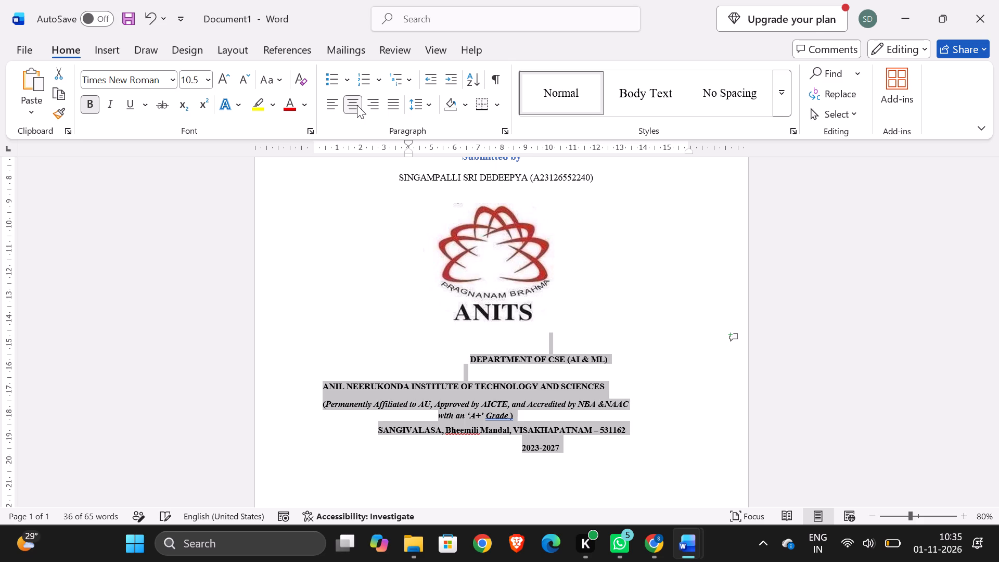
left_click(481, 302)
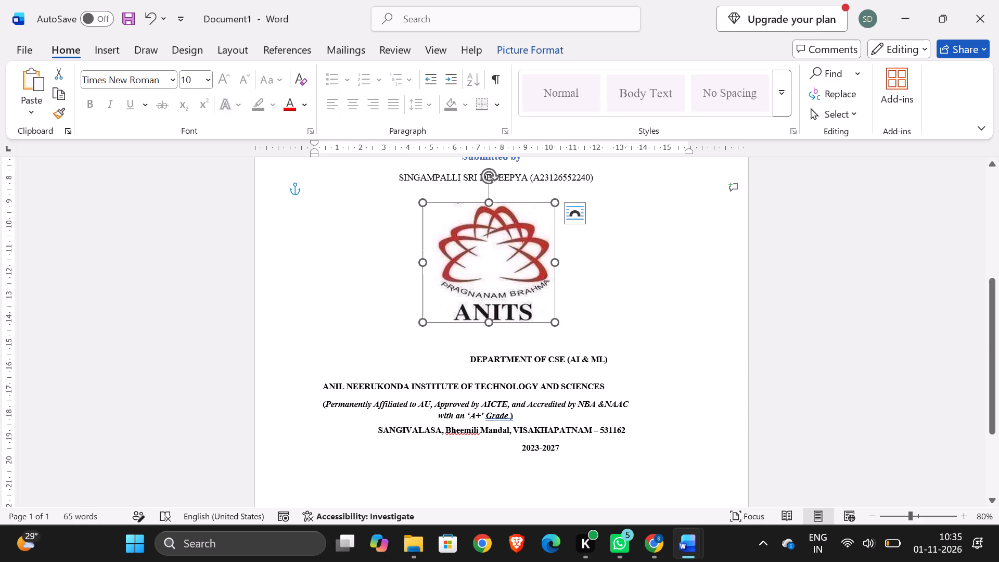
Remove the centering and left indent from the DEPARTMENT OF CSE (AI & ML) line and shift it with leading spaces until it sits beneath the logo.
left_click(473, 354)
left_click(467, 356)
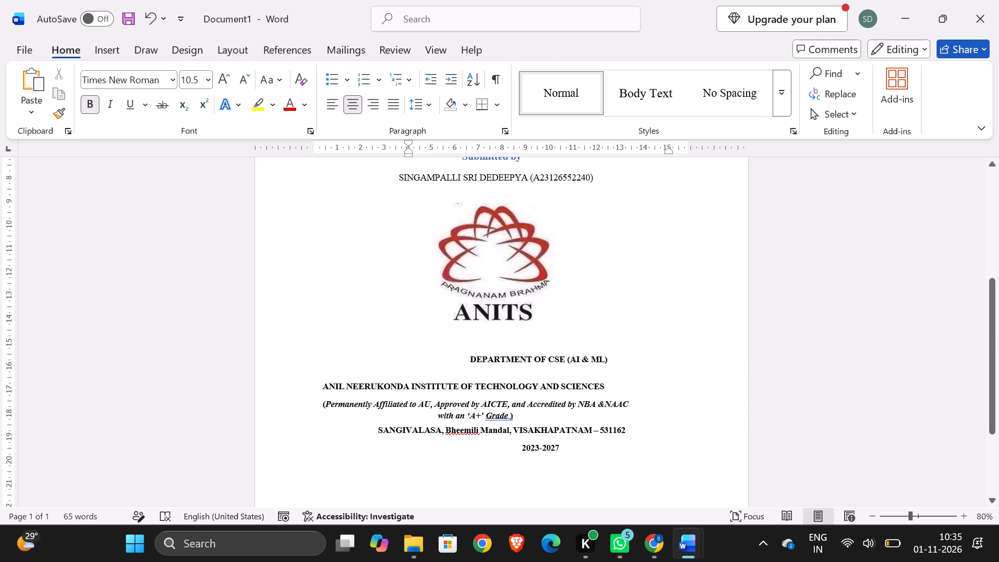
key("BackSpace")
key("BackSpace")
key("space")
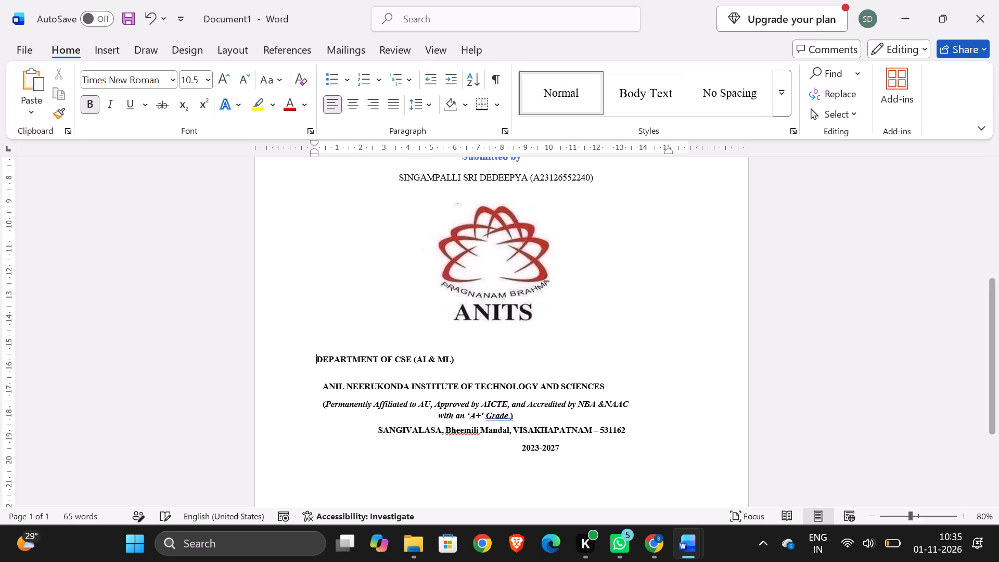
key("space")
key("space")
key("space")
key("space")
key("space")
key("space")
key("space")
key("space")
key("space")
key("space")
key("space")
key("space")
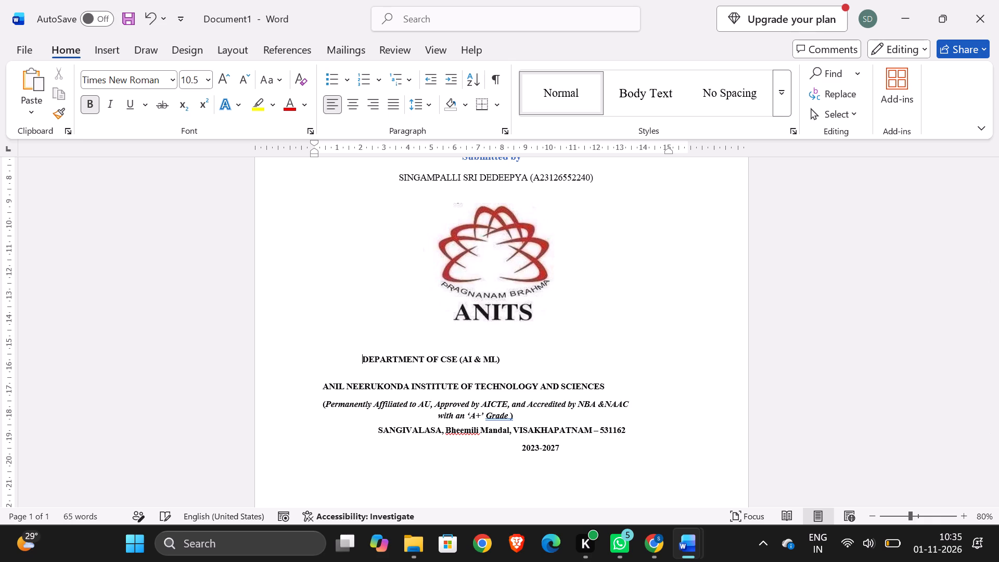
key("space")
key("space")
key("space")
key("space")
key("space")
key("space")
key("space")
key("space")
key("space")
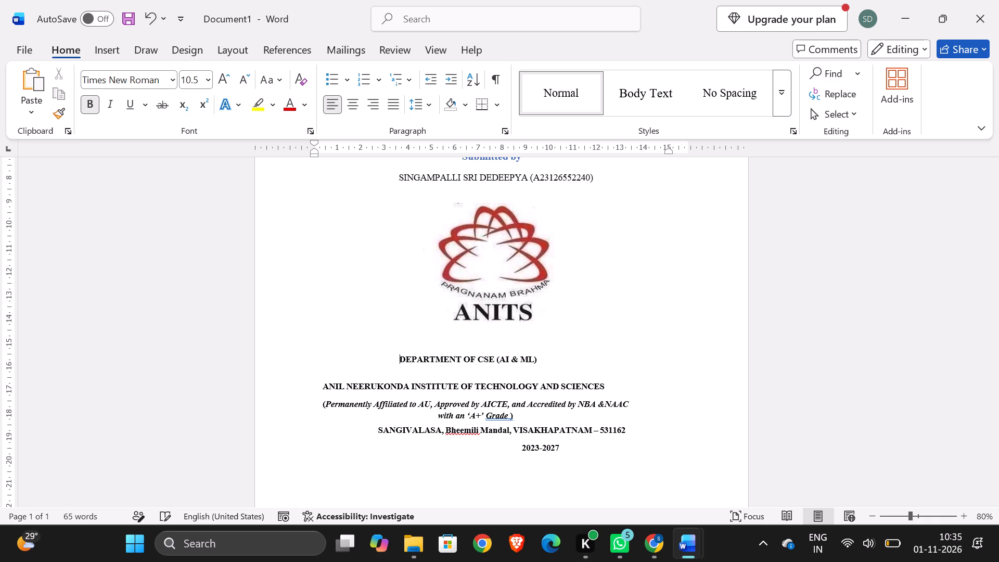
key("space")
key("space")
key("space")
key("space")
key("space")
key("space")
key("space")
key("space")
key("space")
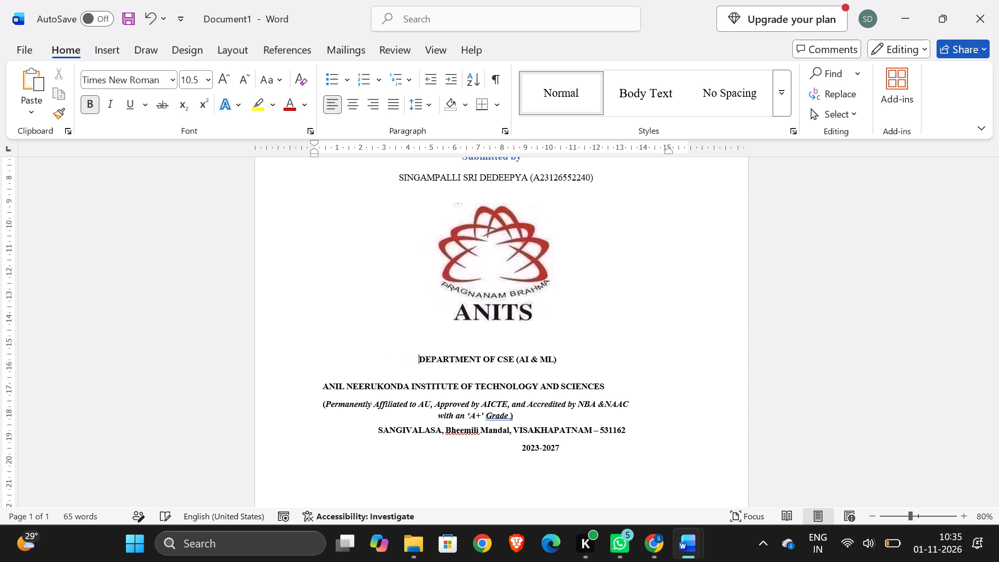
key("space")
key("space")
key("space")
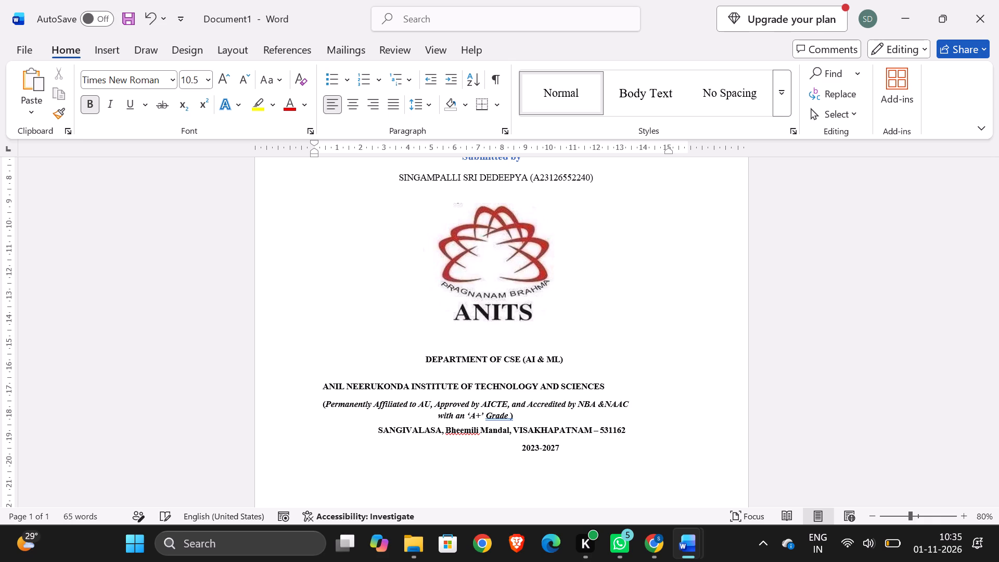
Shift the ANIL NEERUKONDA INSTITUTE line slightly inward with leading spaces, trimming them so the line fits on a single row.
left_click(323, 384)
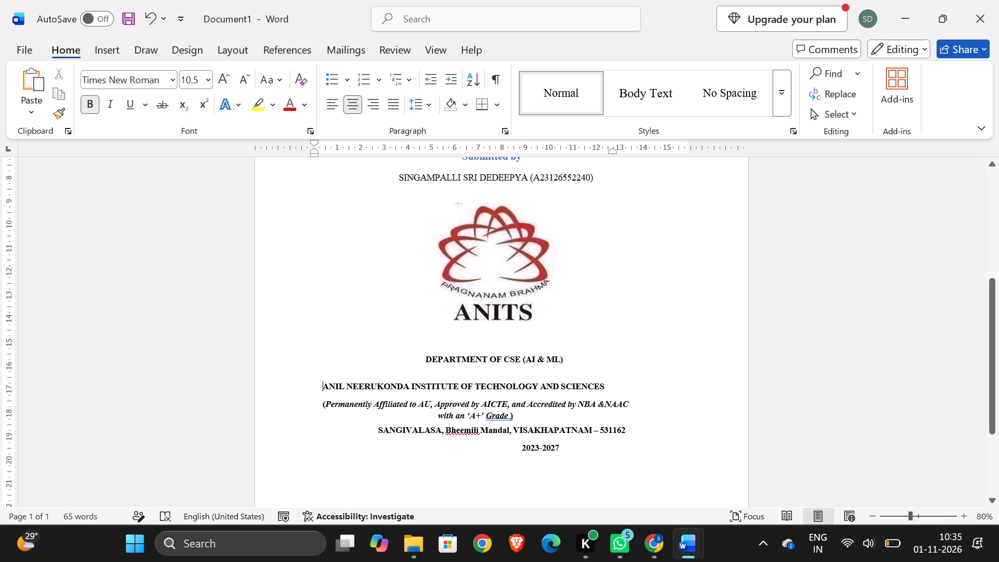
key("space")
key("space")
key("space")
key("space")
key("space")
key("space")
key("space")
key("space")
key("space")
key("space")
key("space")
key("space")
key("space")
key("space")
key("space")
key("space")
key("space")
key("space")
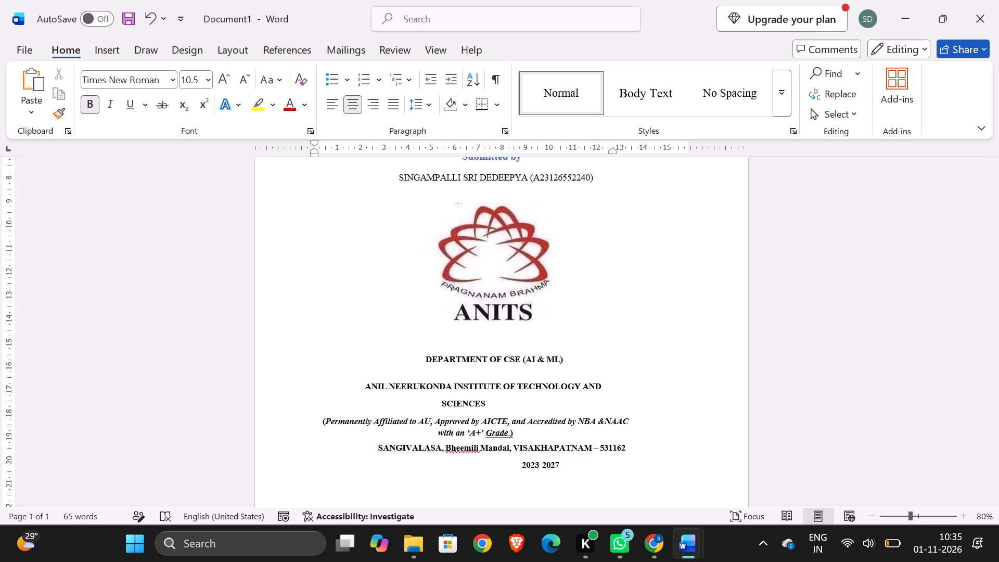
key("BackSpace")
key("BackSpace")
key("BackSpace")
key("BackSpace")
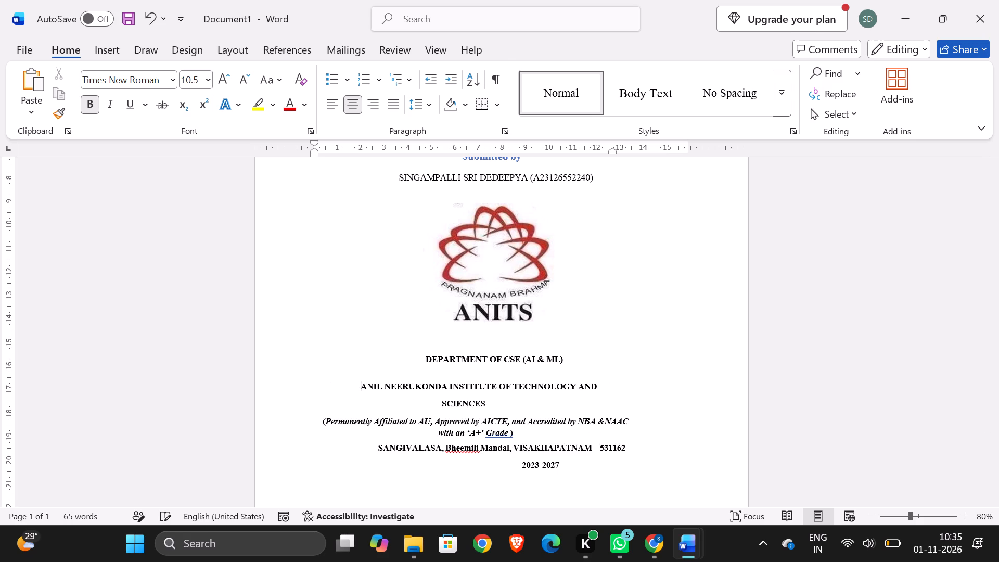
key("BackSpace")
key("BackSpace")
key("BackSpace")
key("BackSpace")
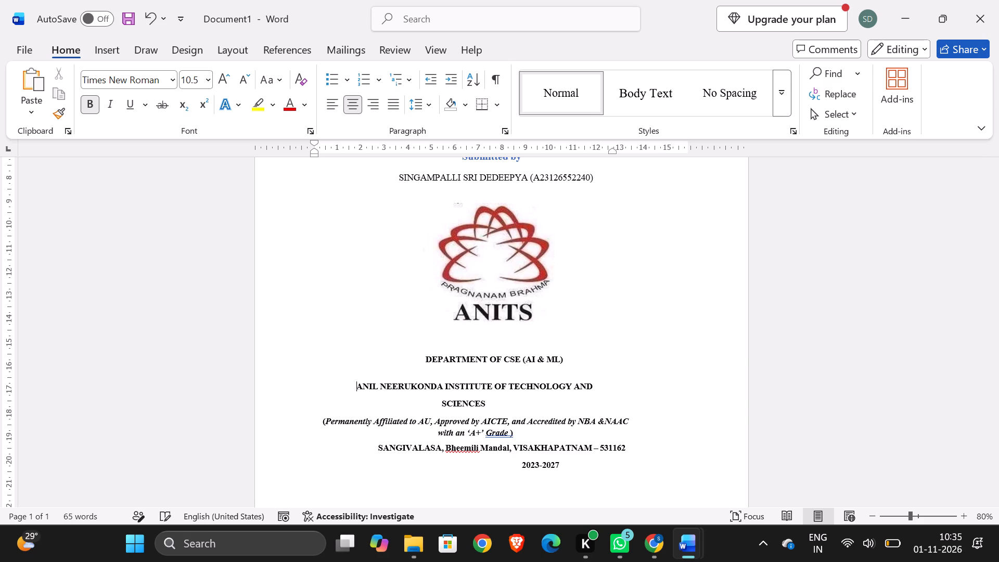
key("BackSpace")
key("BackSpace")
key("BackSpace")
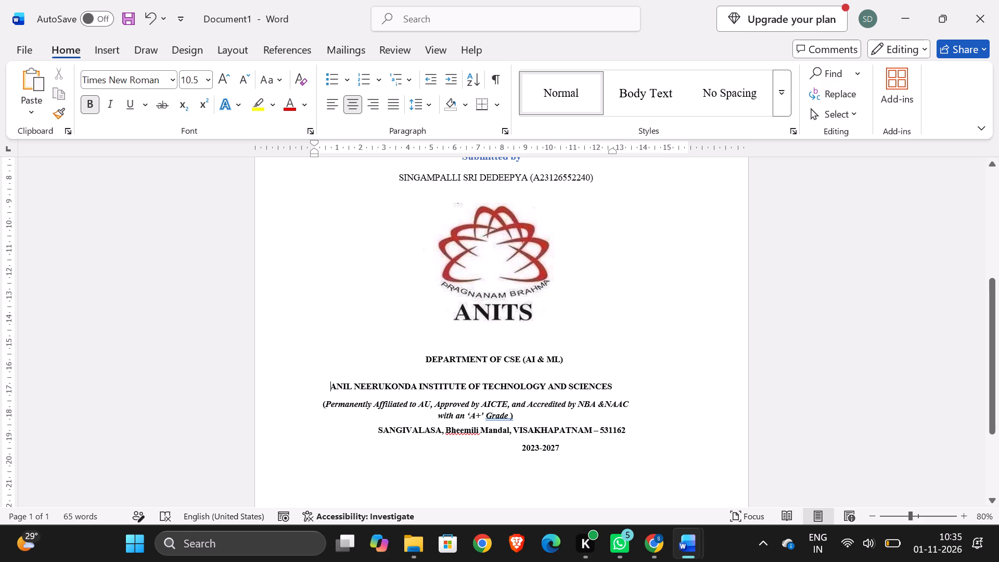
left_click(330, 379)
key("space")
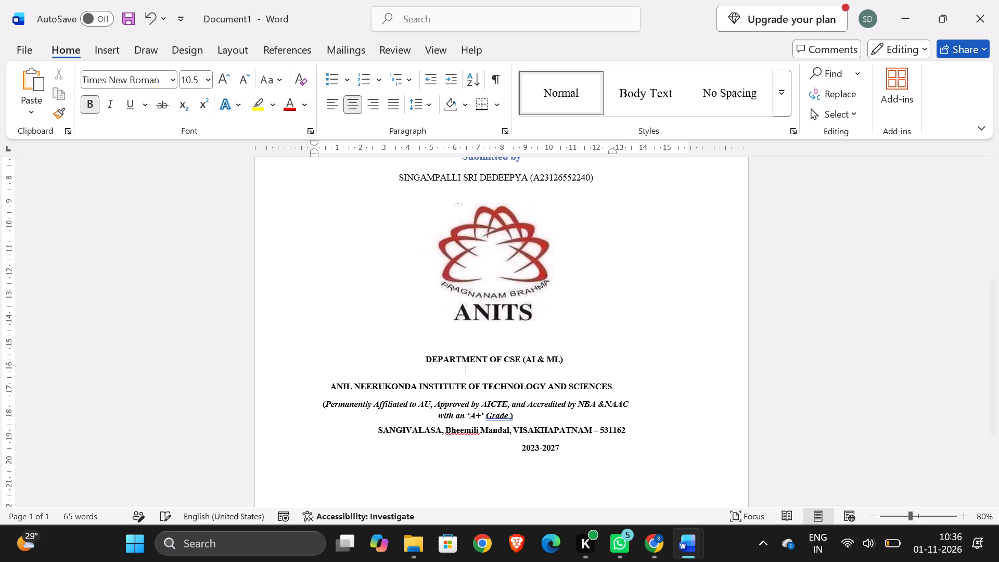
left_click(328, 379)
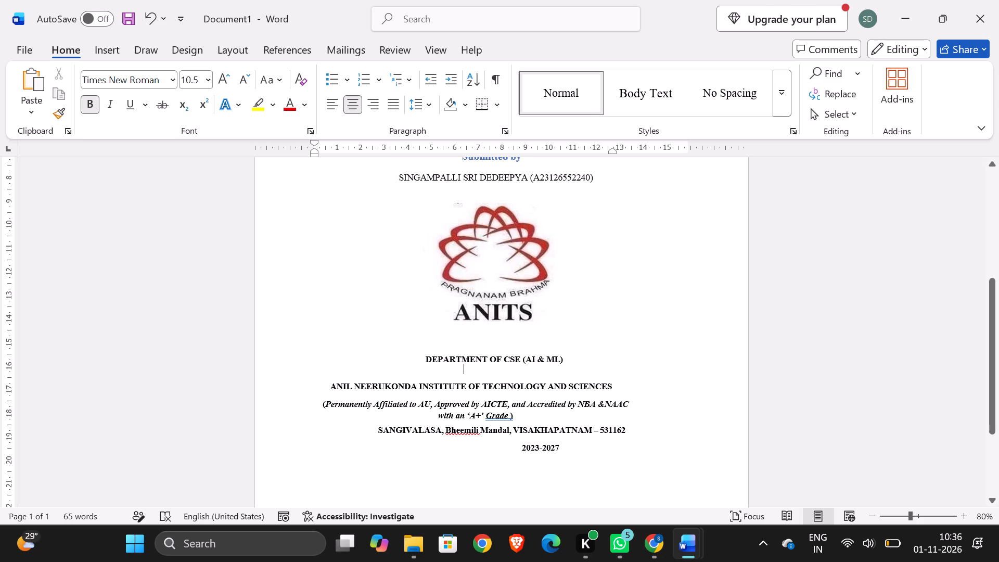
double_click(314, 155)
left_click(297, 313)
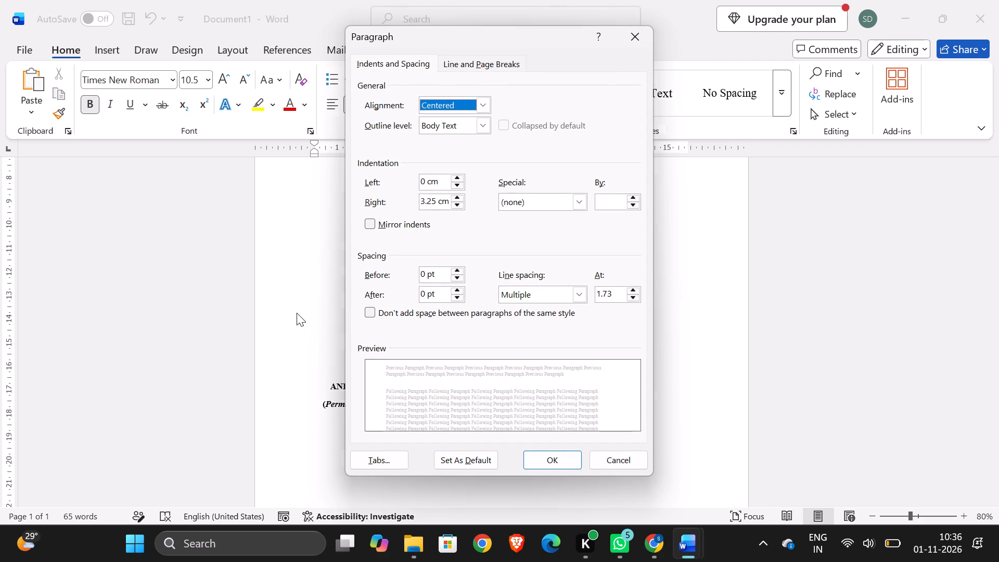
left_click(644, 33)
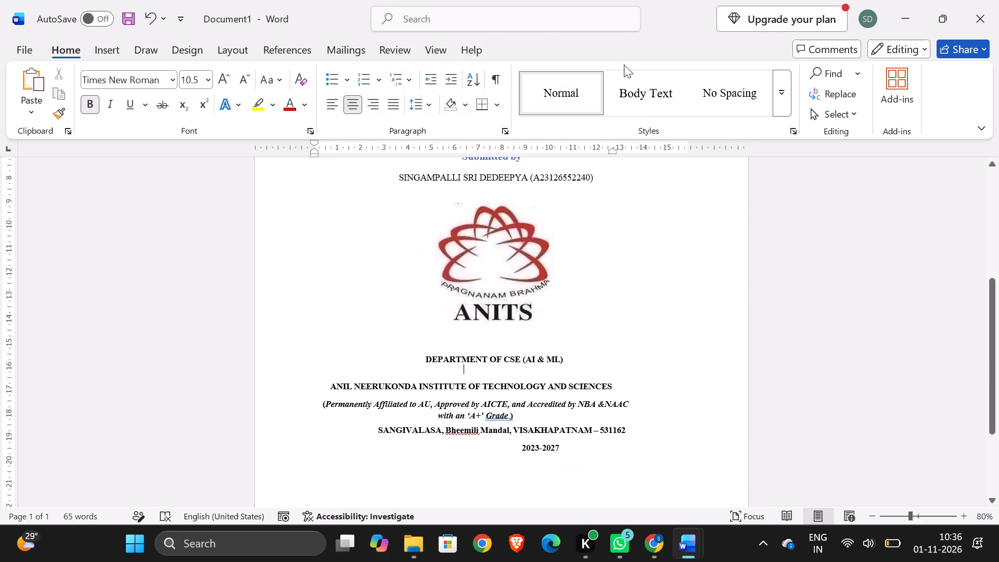
Set the left indent of the whole block from DEPARTMENT OF CSE (AI & ML) to 2023-2027 to about 1.2 cm.
left_click_drag(561, 450, 442, 363)
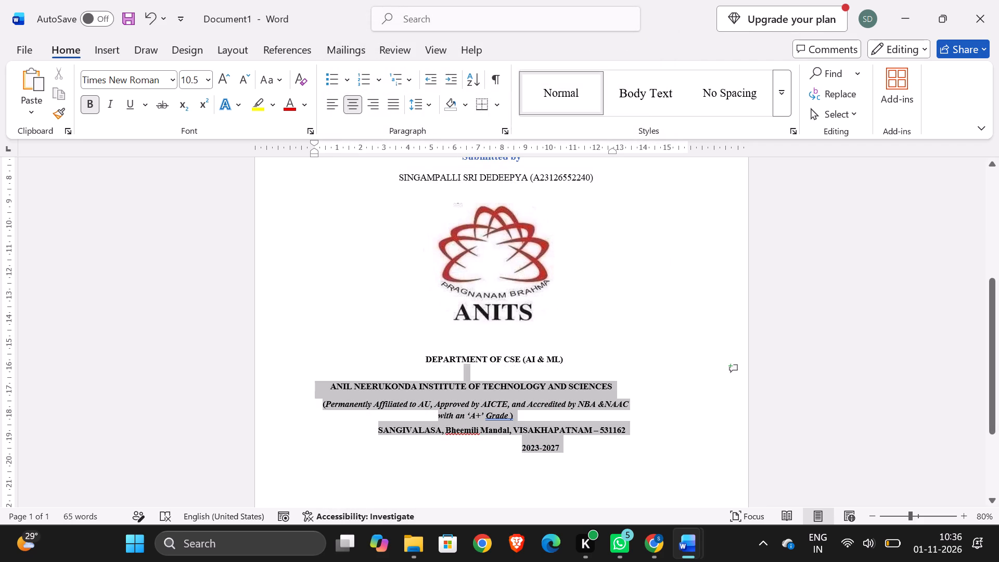
left_click_drag(442, 363, 422, 358)
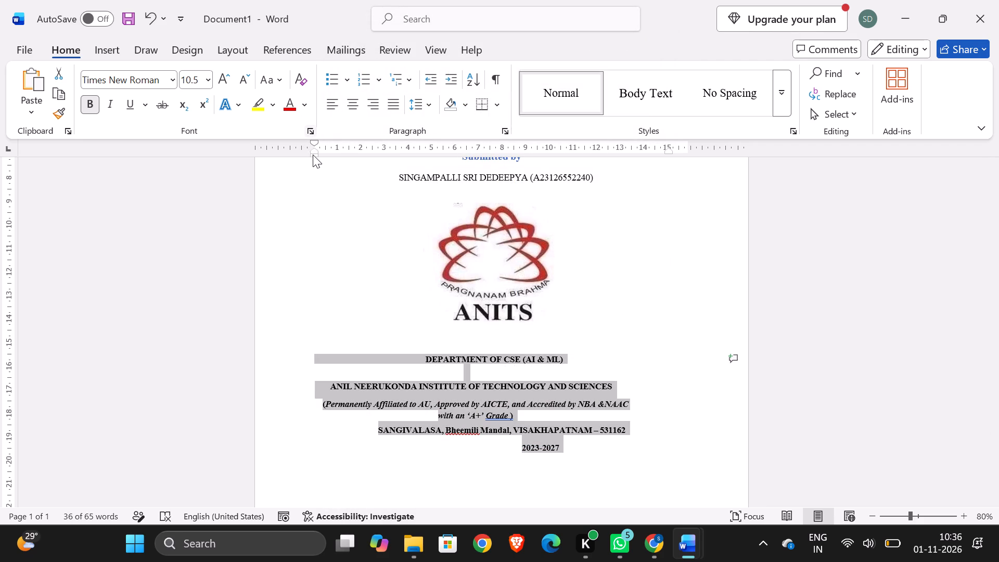
left_click_drag(315, 156, 334, 156)
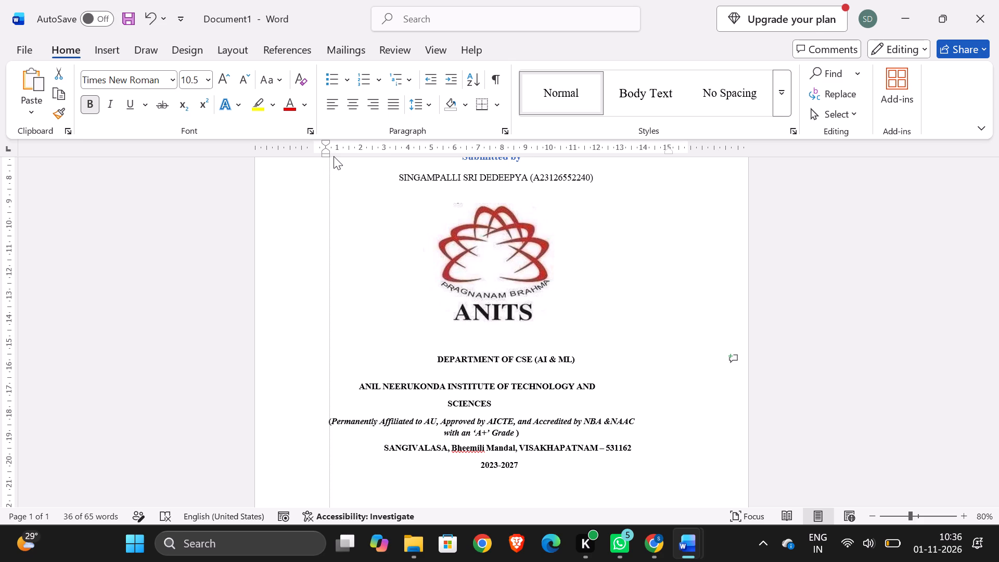
left_click_drag(334, 156, 342, 157)
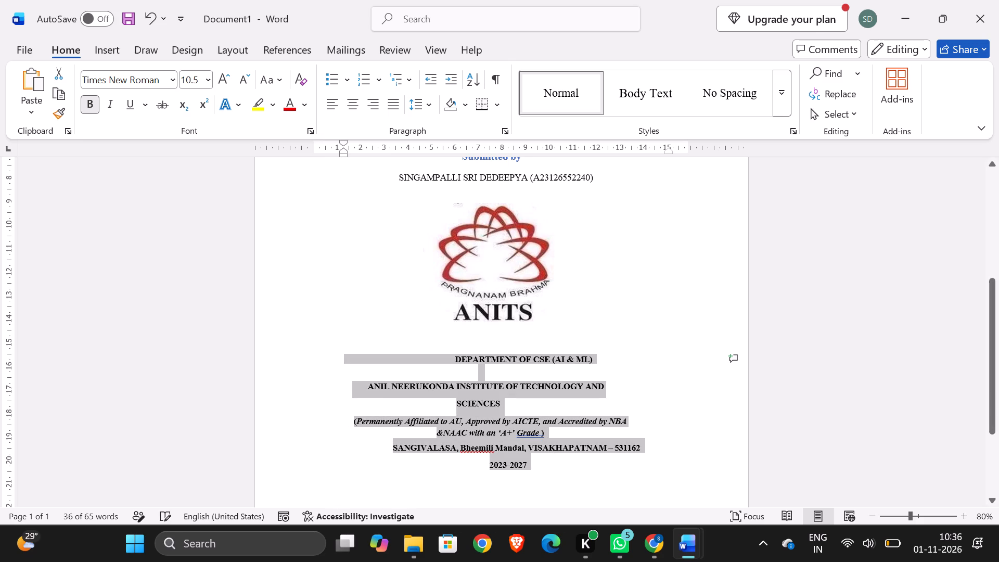
Remove the leading spaces and the centering from the ANIL NEERUKONDA INSTITUTE line.
left_click(368, 377)
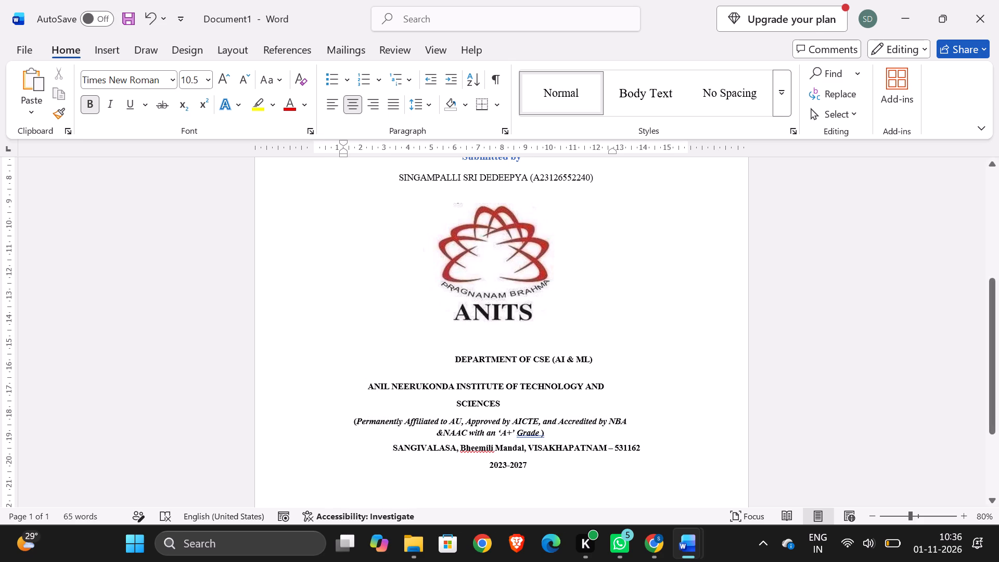
left_click(369, 396)
key("BackSpace")
key("BackSpace")
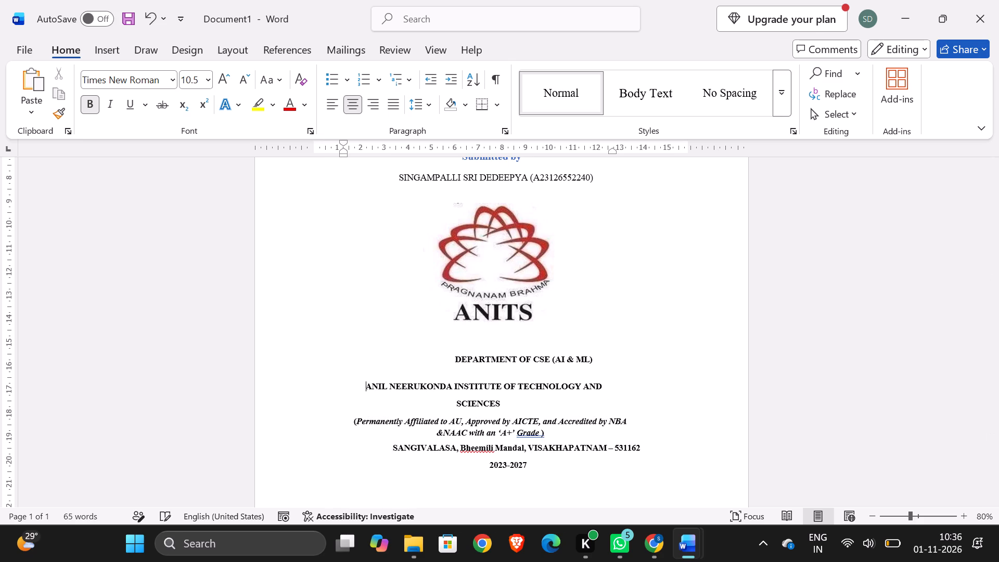
key("BackSpace")
key("BackSpace")
key("BackSpace")
key("BackSpace")
key("BackSpace")
key("BackSpace")
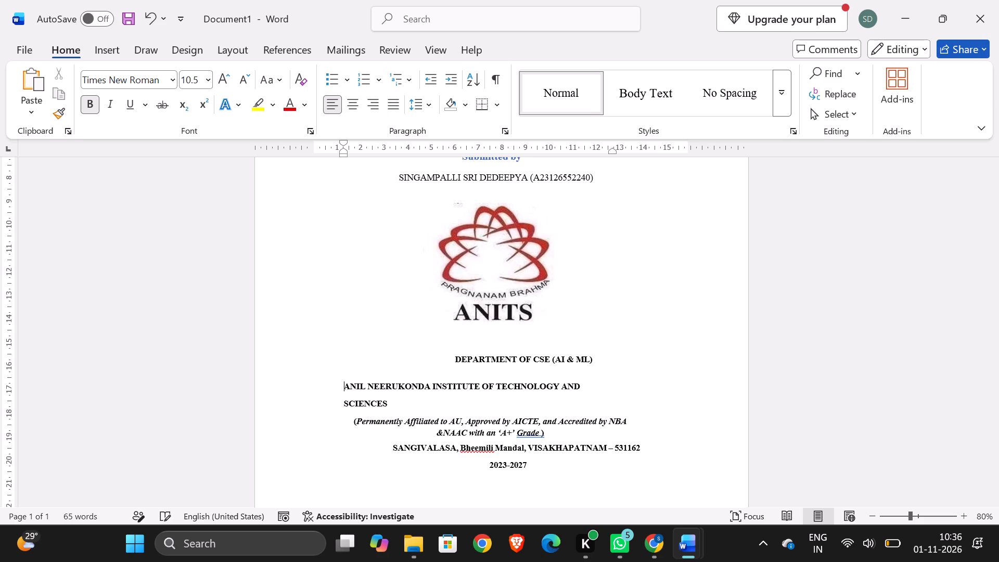
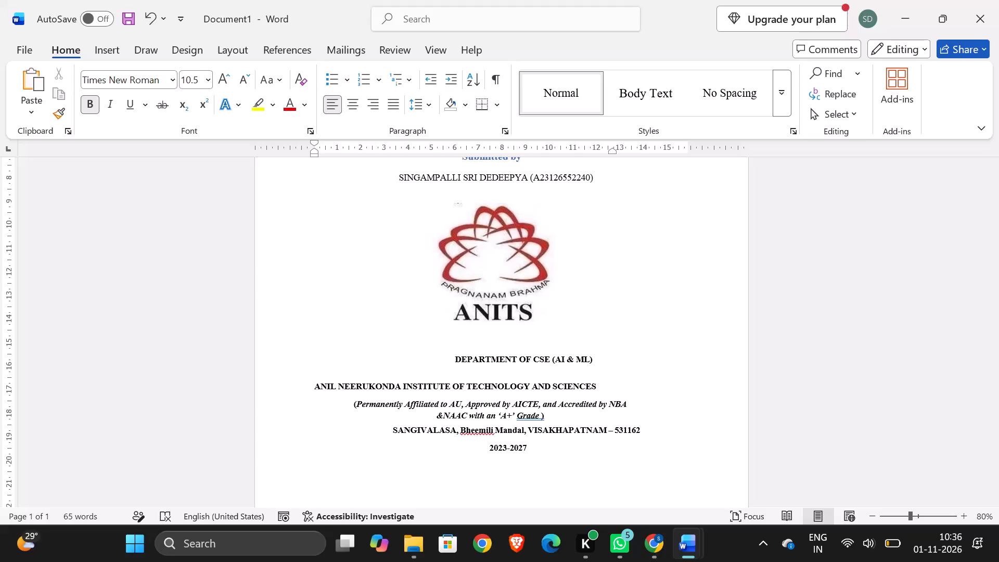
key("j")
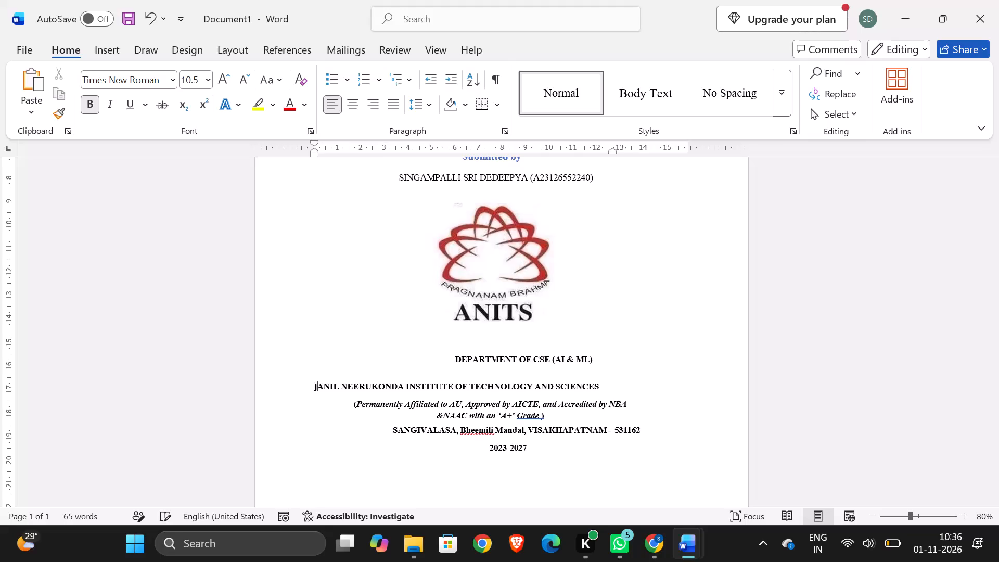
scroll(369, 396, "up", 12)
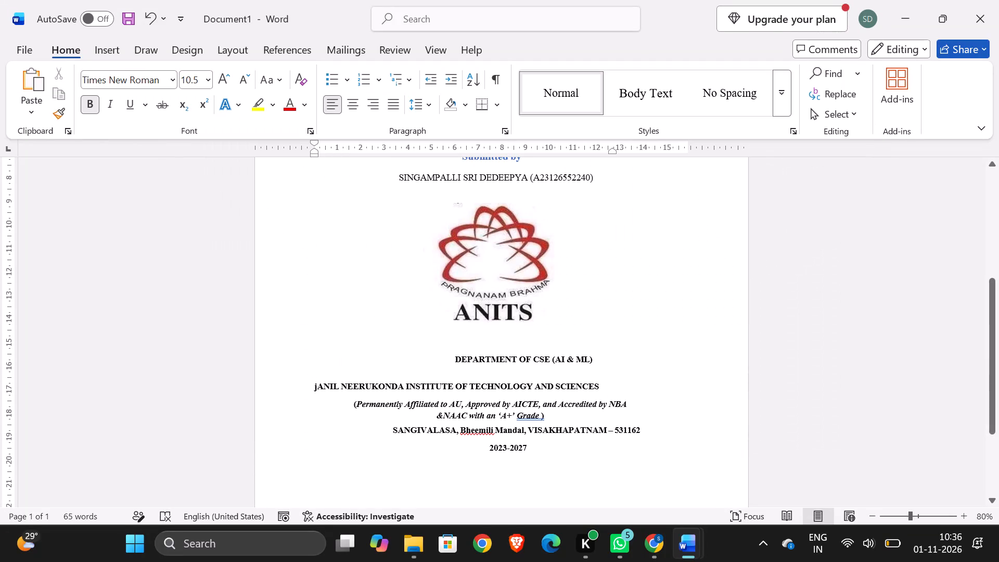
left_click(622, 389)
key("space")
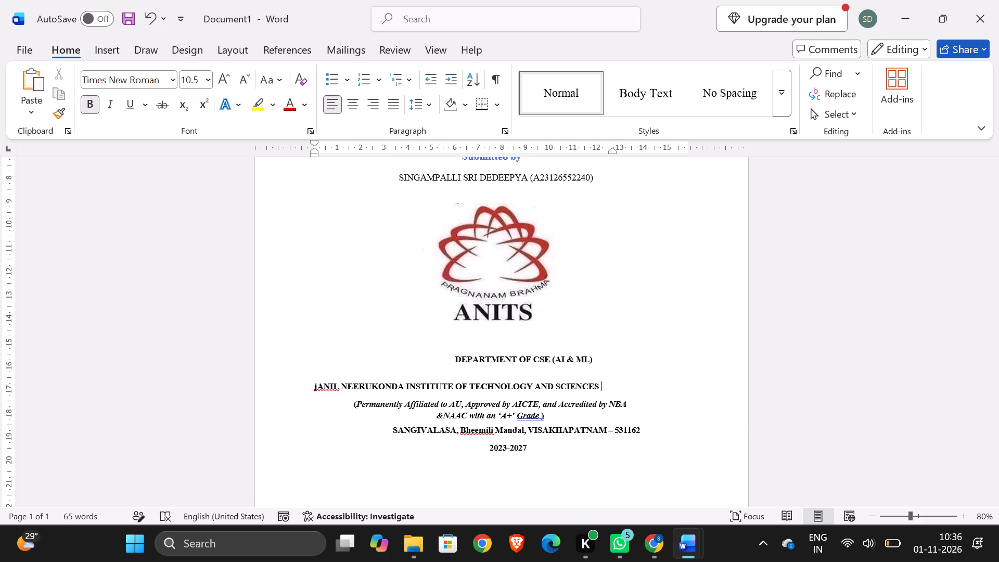
Start a Snipping Tool screen recording of the page area containing the logo and the institute block.
key("Print")
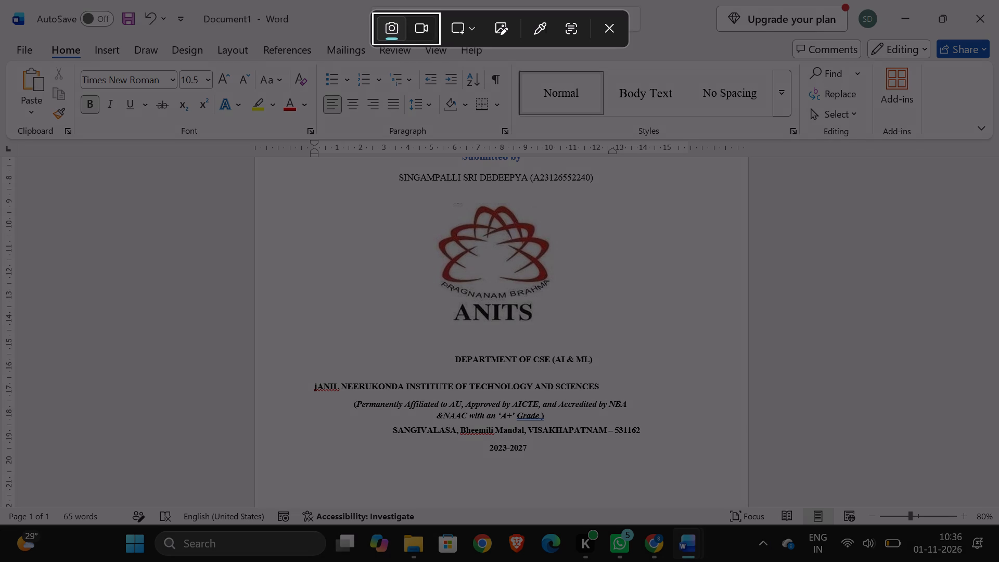
left_click(427, 35)
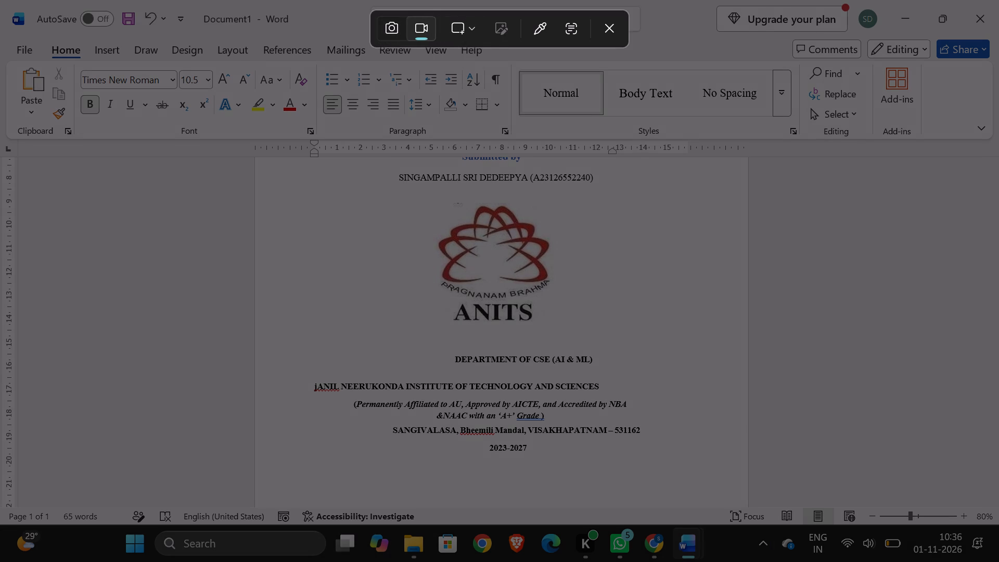
left_click_drag(74, 508, 851, 249)
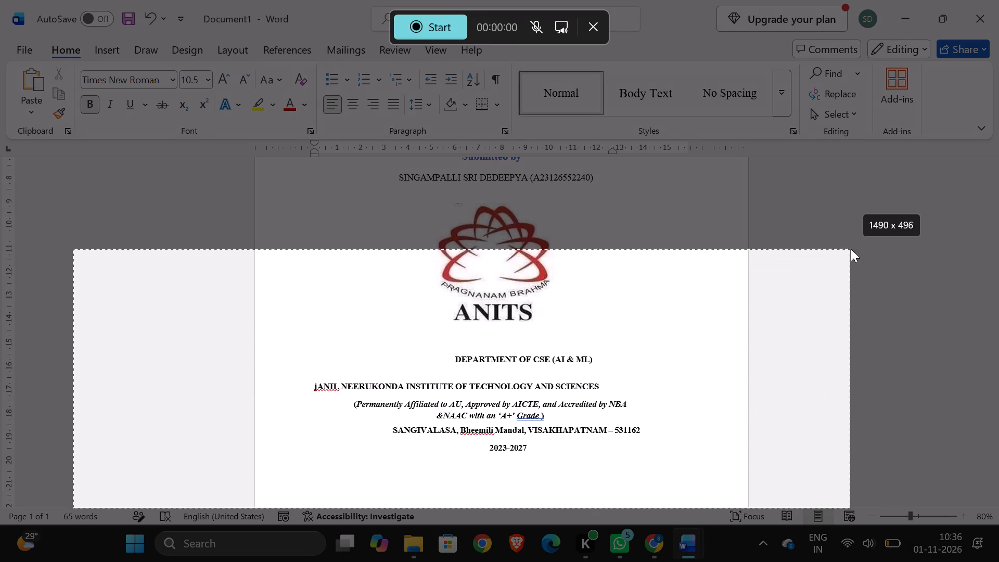
left_click_drag(851, 249, 889, 172)
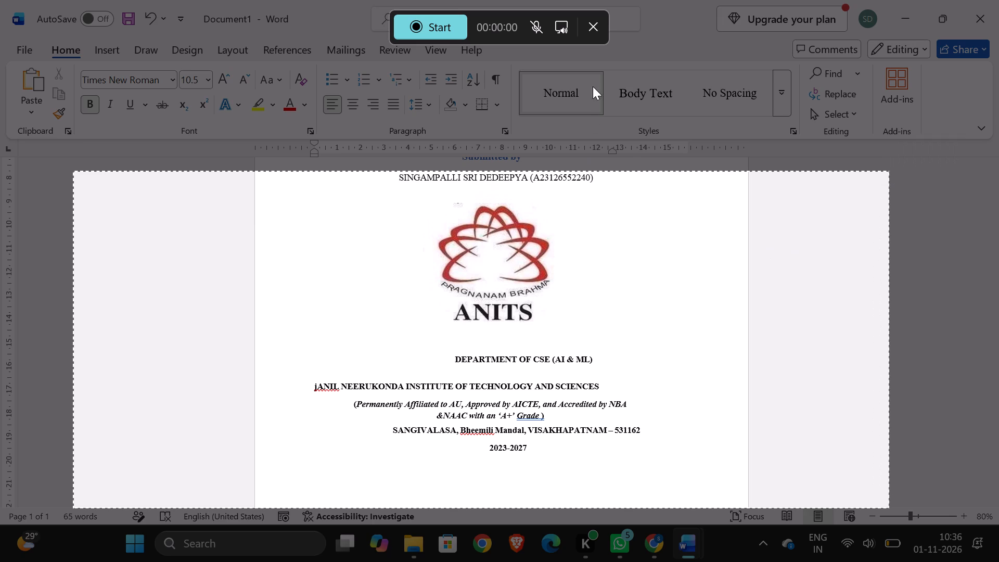
left_click(439, 27)
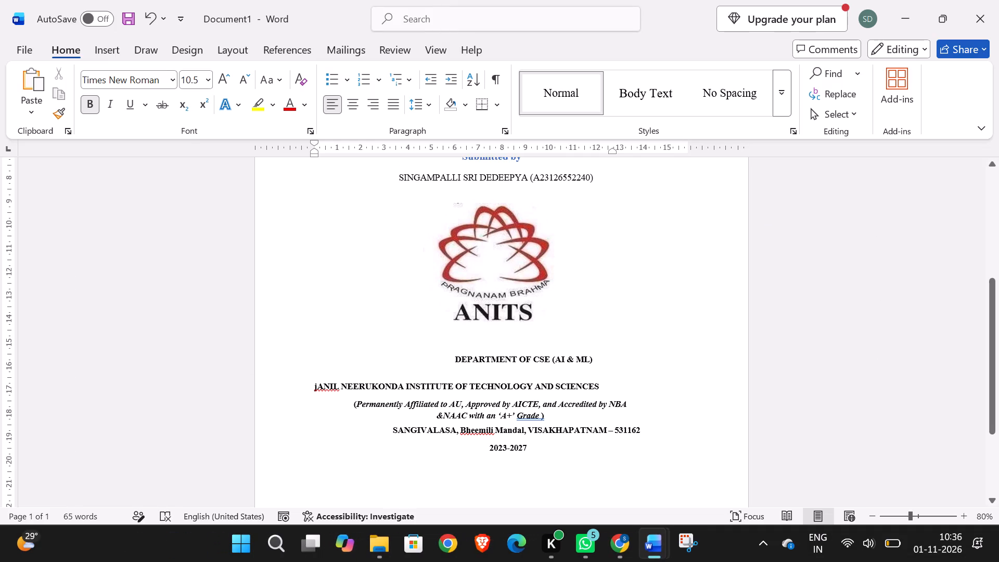
Delete the stray j before the ANIL NEERUKONDA INSTITUTE line and push the line inward with nine leading spaces.
left_click(317, 386)
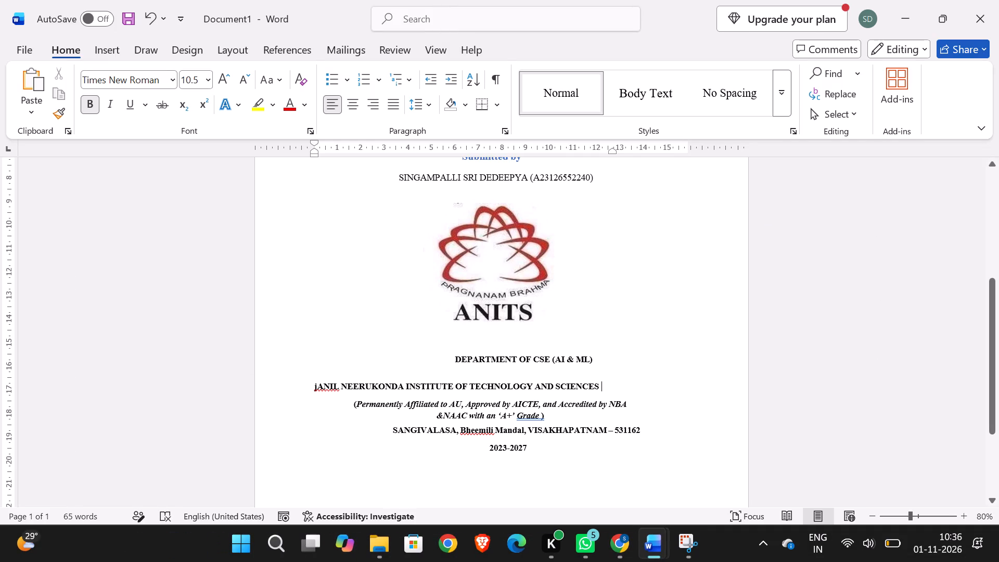
key("BackSpace")
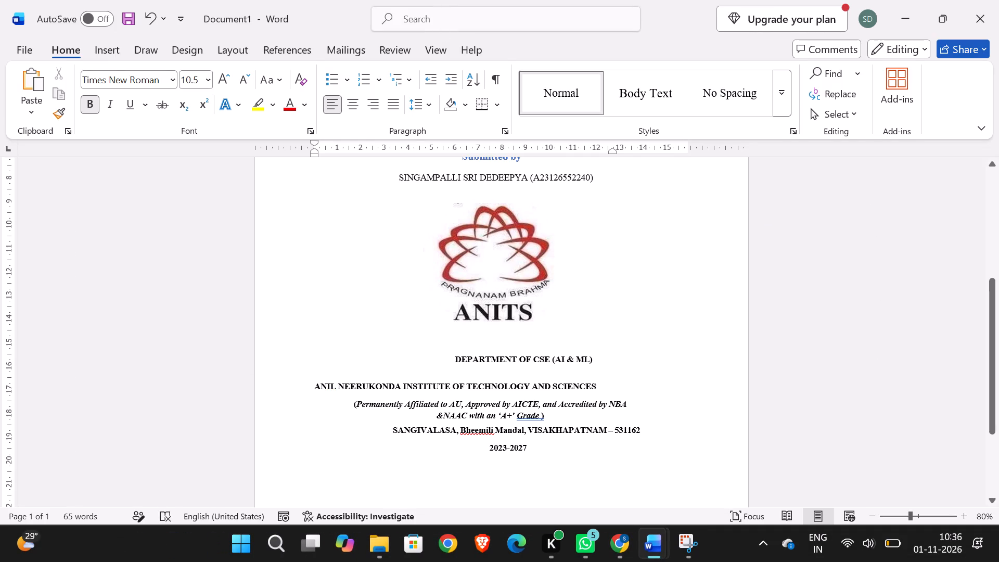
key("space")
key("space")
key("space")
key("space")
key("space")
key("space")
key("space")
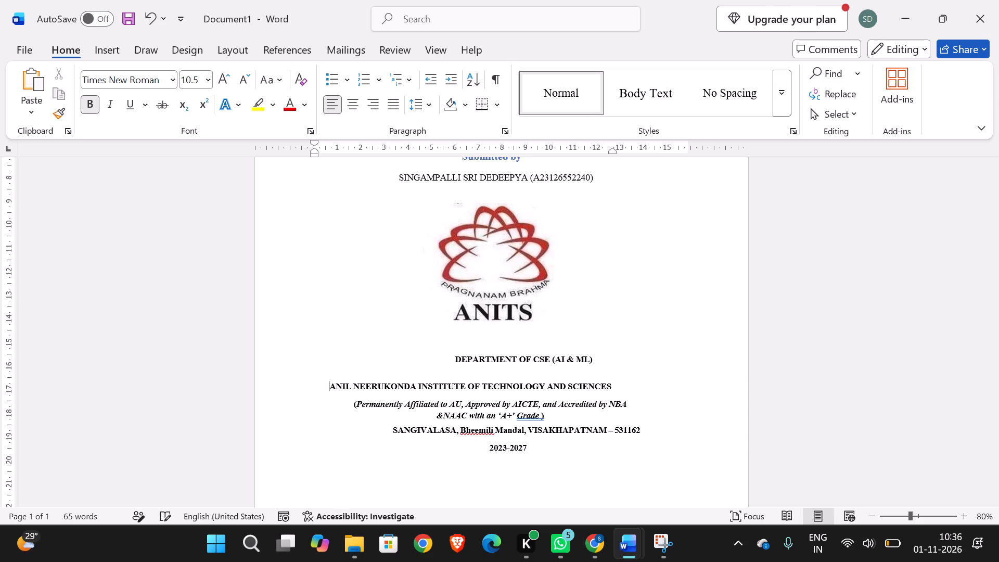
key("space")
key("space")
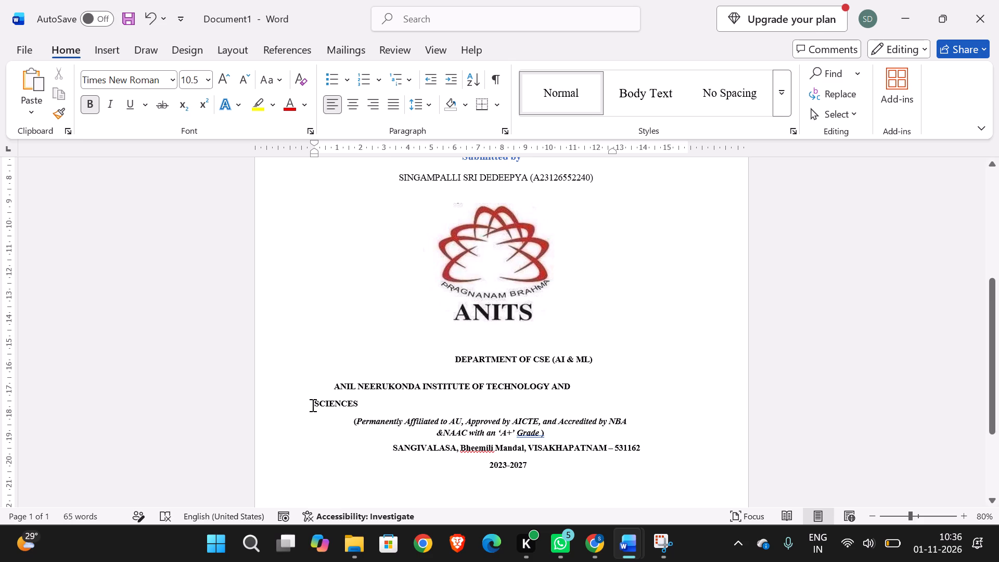
Pull SCIENCES back onto the institute line by cutting AND to AN and leaving two spaces before SCIENCES.
left_click(312, 405)
key("BackSpace")
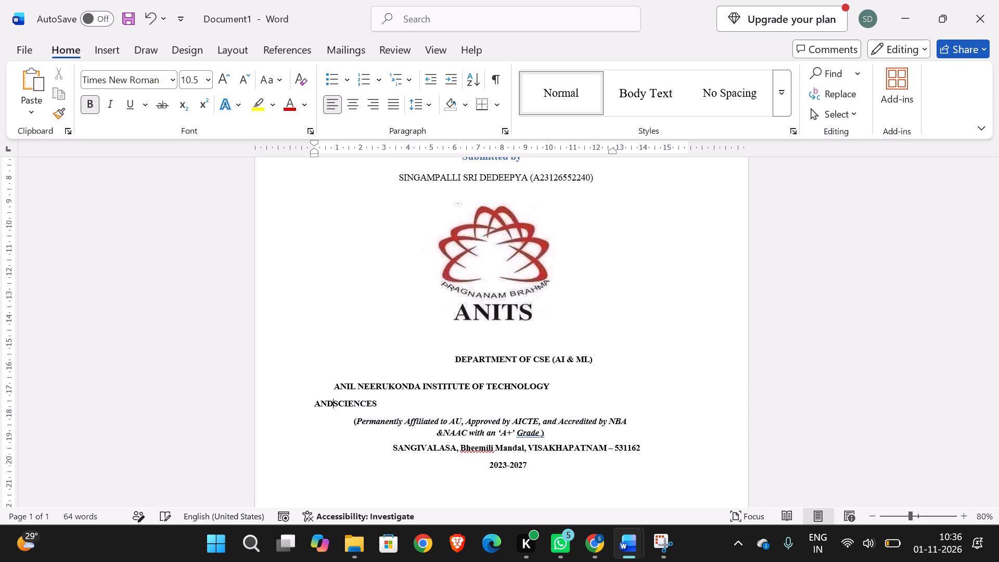
key("BackSpace")
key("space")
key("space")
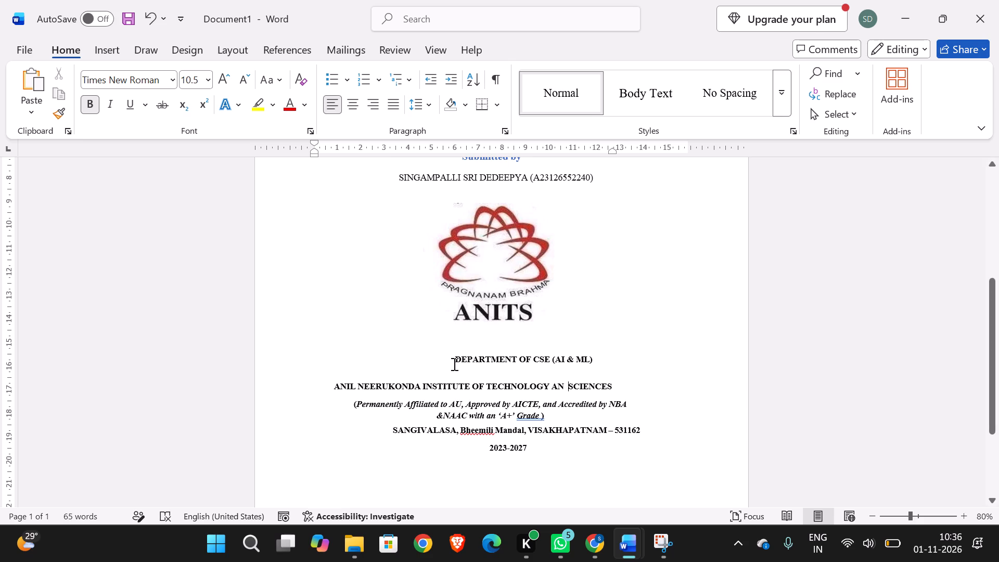
left_click(334, 387)
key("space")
key("BackSpace")
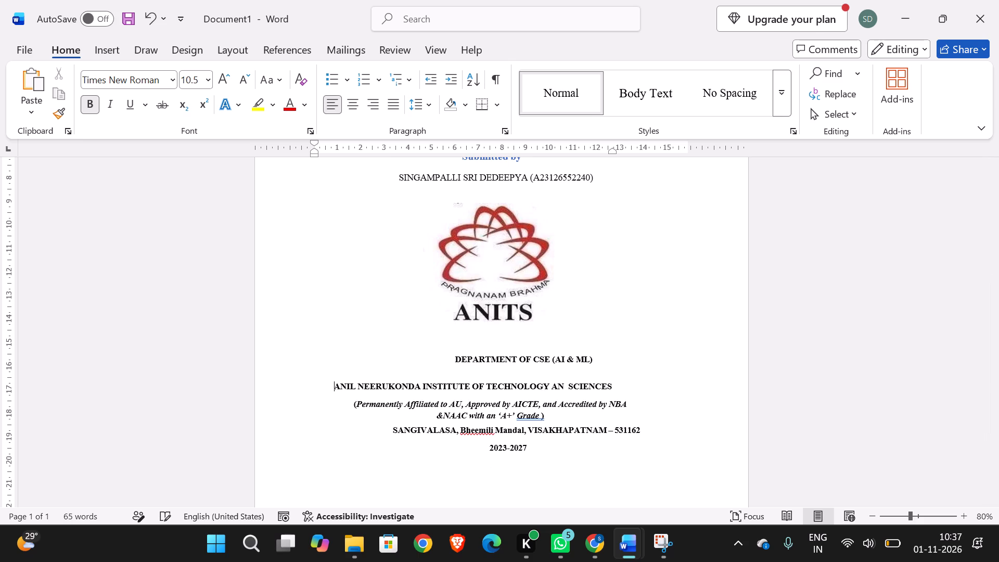
Point out the empty space after SCIENCES, stop the screen recording and return to the document.
left_click(630, 382)
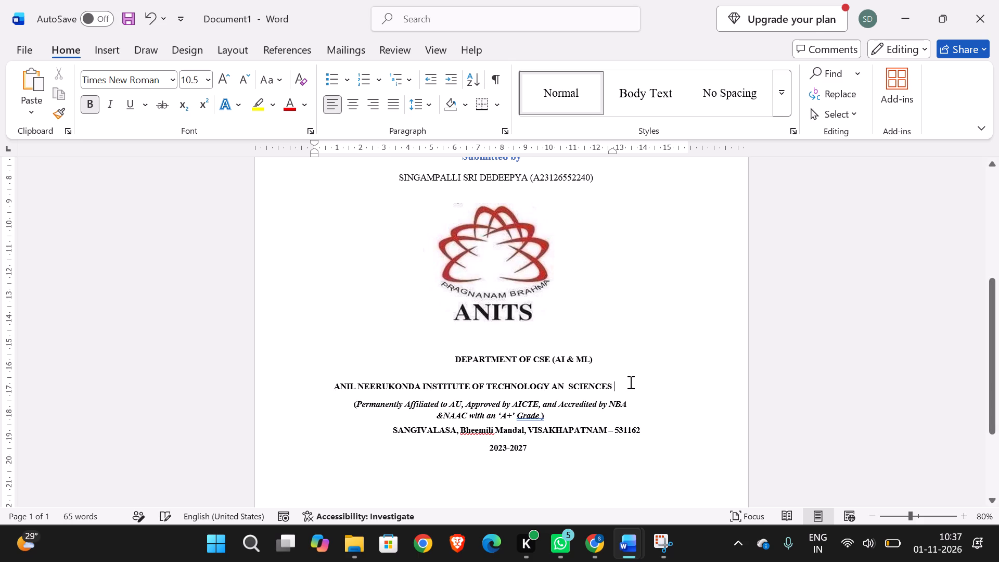
left_click_drag(630, 382, 718, 391)
left_click_drag(718, 391, 602, 0)
left_click(442, 25)
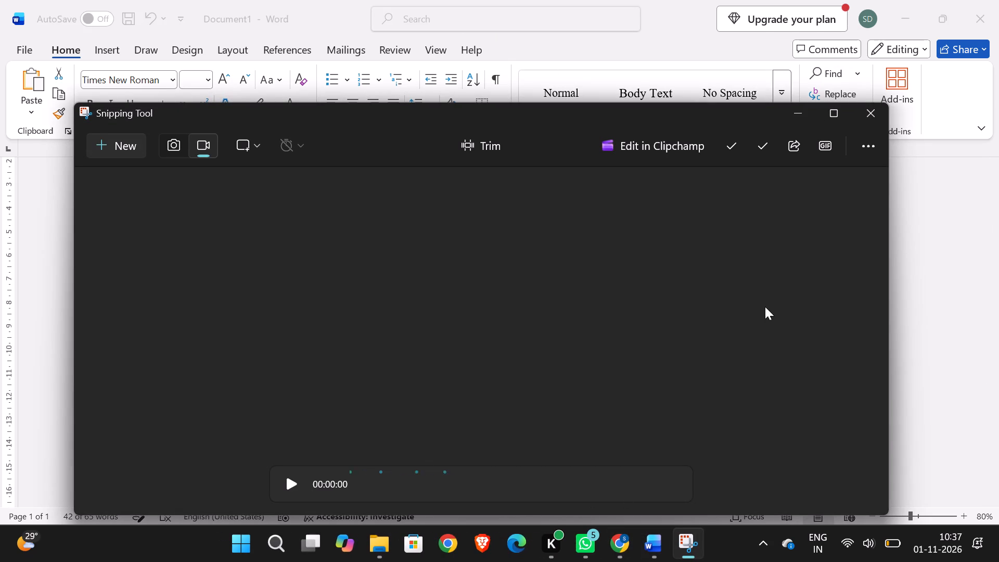
left_click(798, 102)
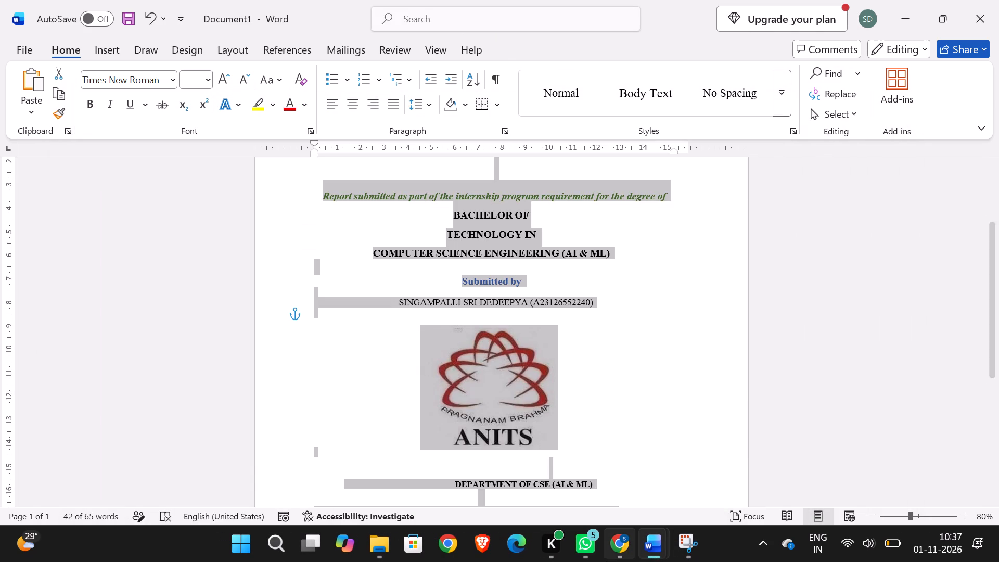
In Chrome's Google AI chat, attach the recording and draft a question about using the space after the line and aligning the whole text like the image.
left_click(617, 538)
key("ctrl+v")
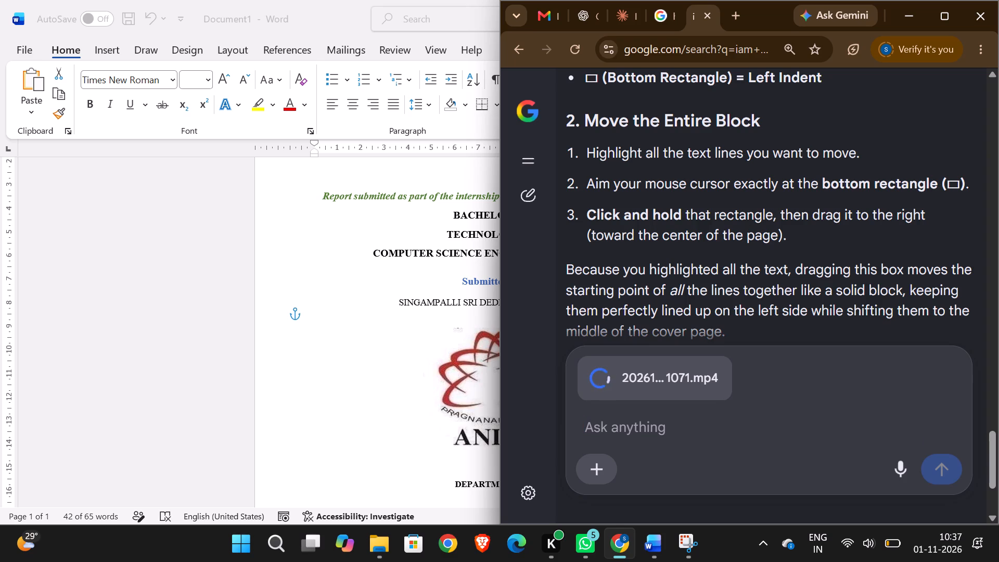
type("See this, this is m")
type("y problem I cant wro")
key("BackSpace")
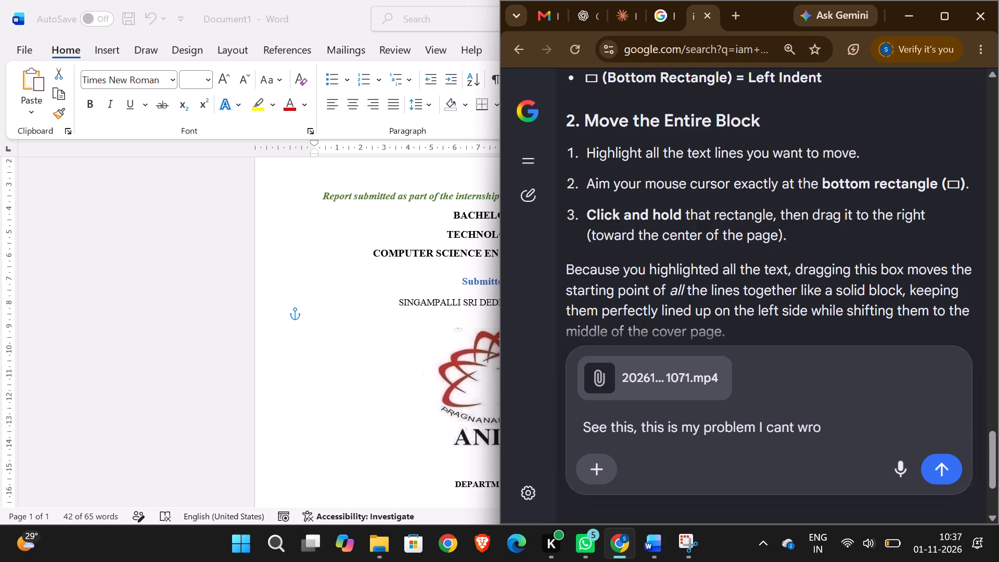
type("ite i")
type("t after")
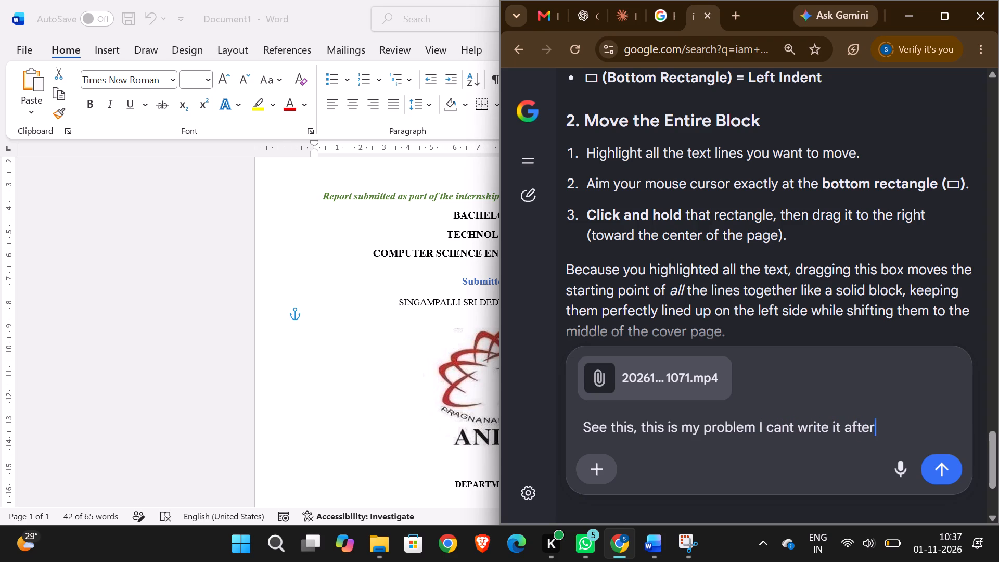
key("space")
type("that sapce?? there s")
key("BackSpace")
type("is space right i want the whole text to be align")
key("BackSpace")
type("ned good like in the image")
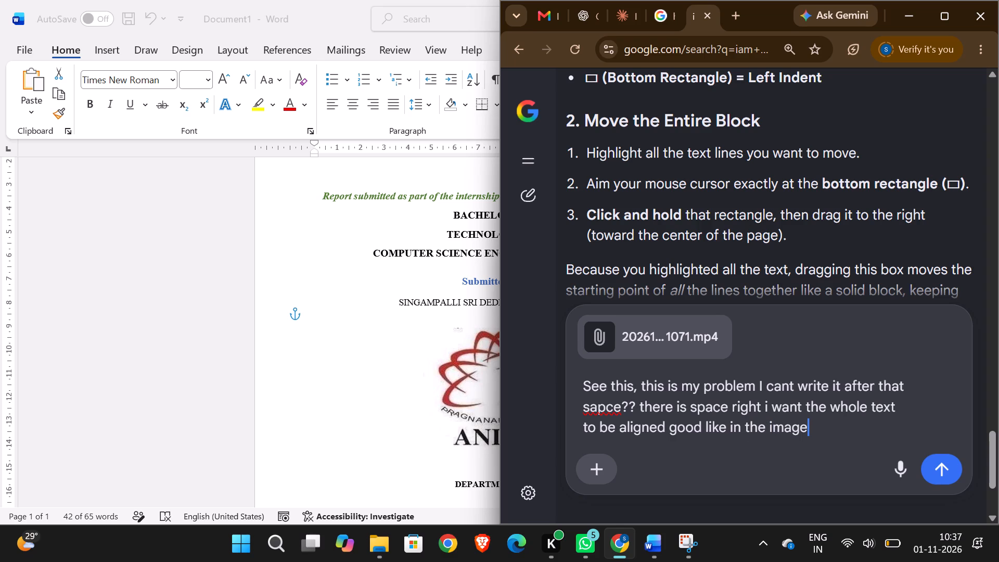
Switch to the example internship report in Word and capture a screenshot of its logo and institute block.
left_click(650, 542)
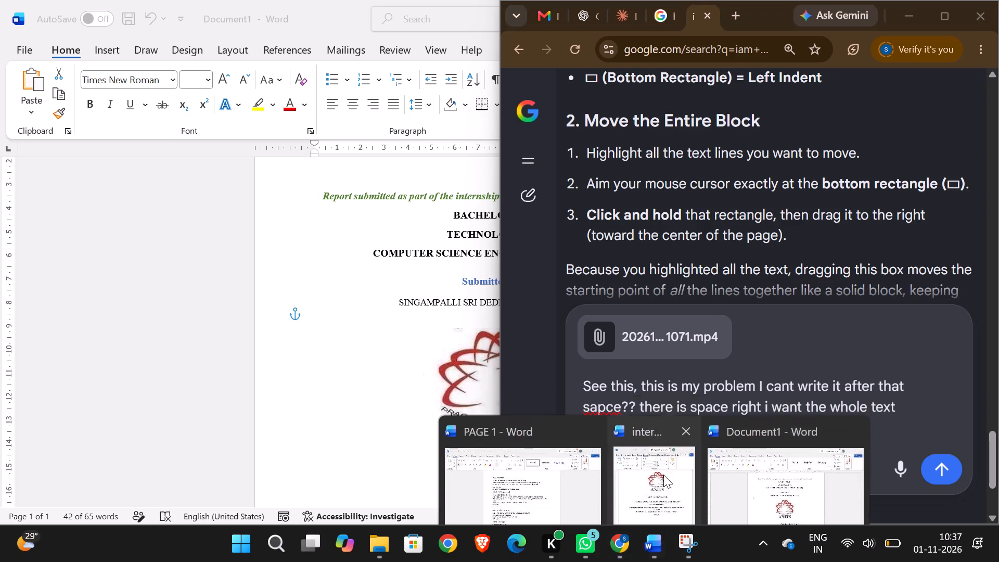
left_click(663, 475)
left_click(646, 547)
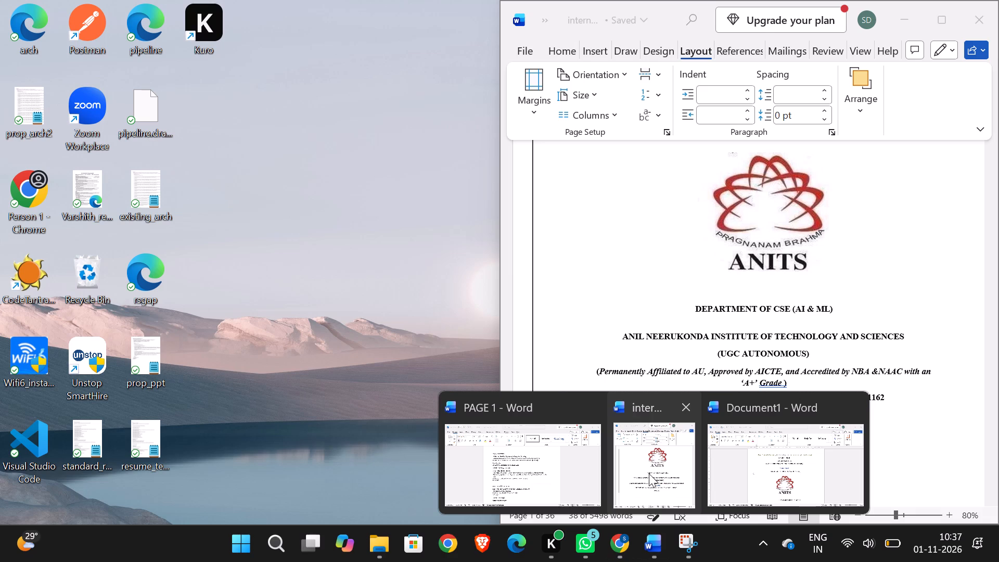
left_click(648, 466)
left_click(723, 313)
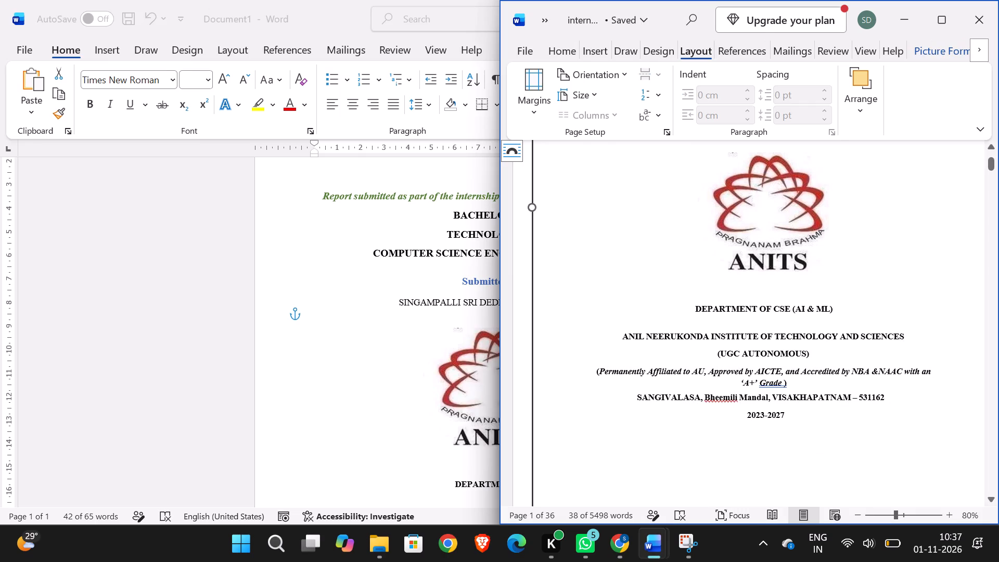
key("Print")
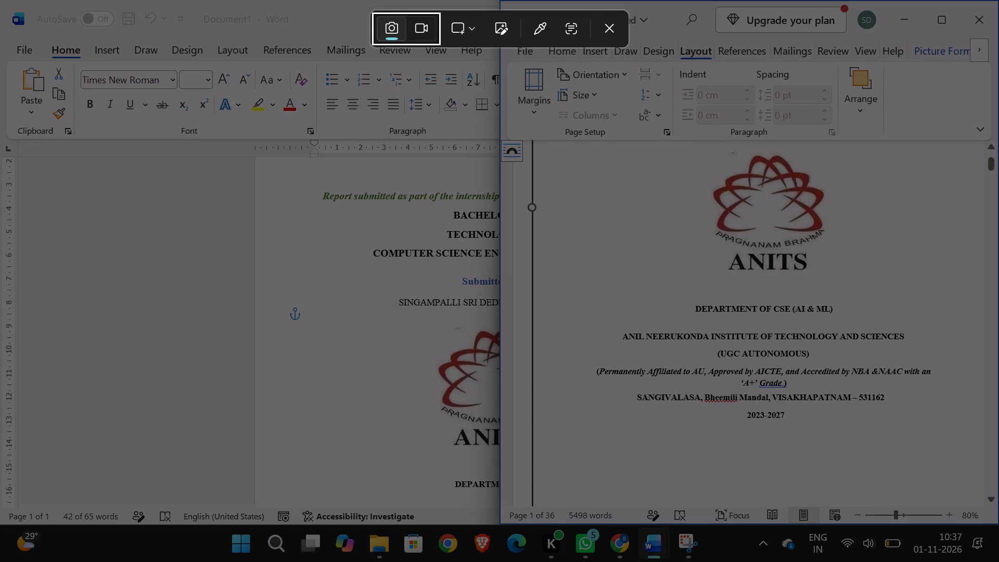
left_click_drag(532, 476, 998, 159)
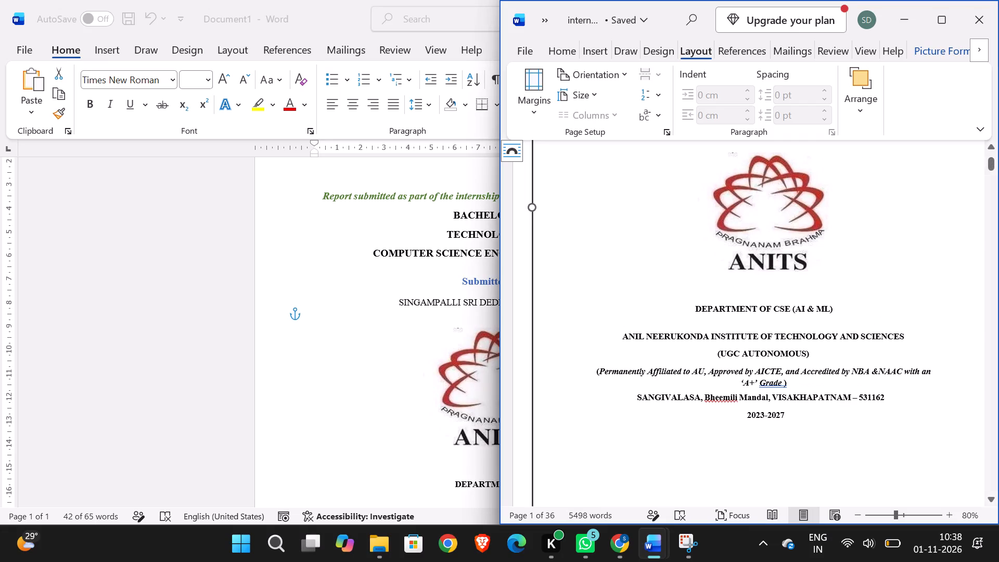
Attach the example screenshot to the drafted question in the Google AI chat in Chrome and send it.
left_click(621, 548)
key("ctrl+v")
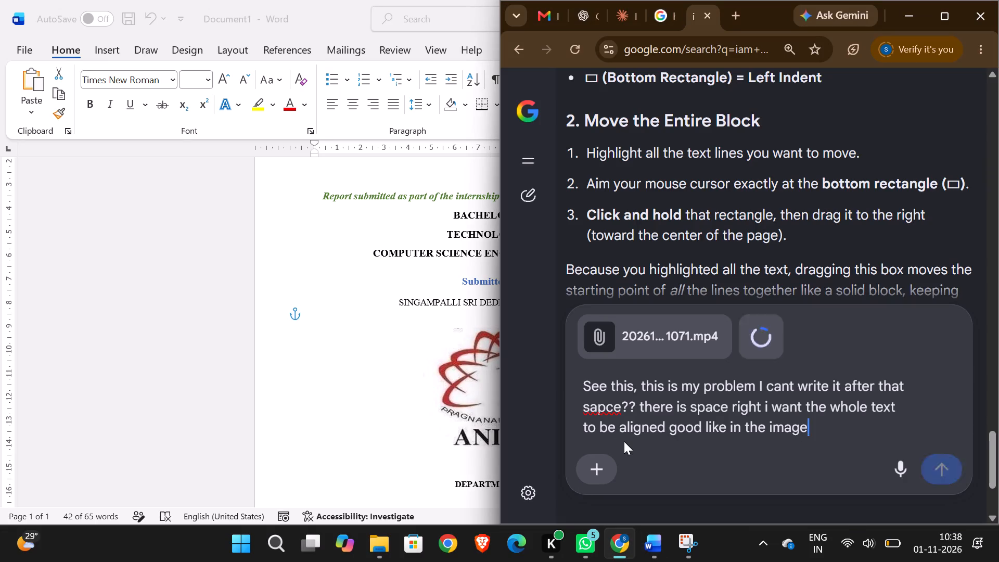
key("Return")
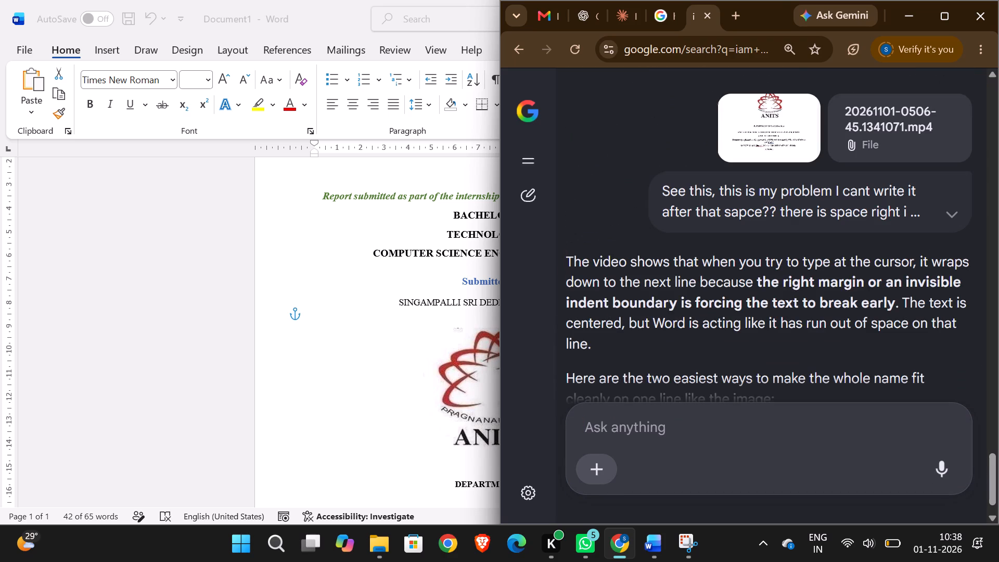
Read the AI reply's two methods for fitting the institute name on one line.
scroll(740, 427, "down", 1)
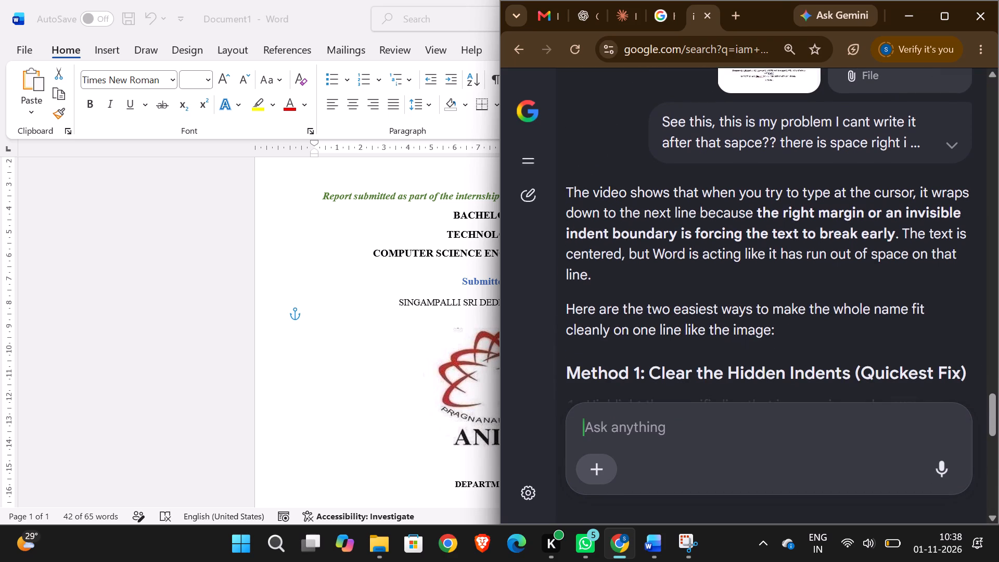
scroll(740, 427, "down", 3)
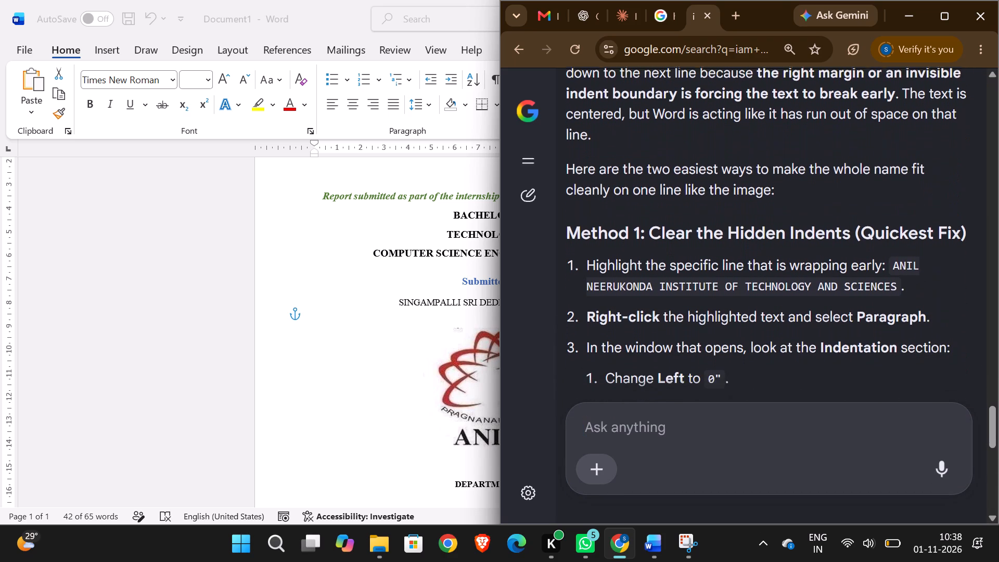
scroll(740, 427, "down", 1)
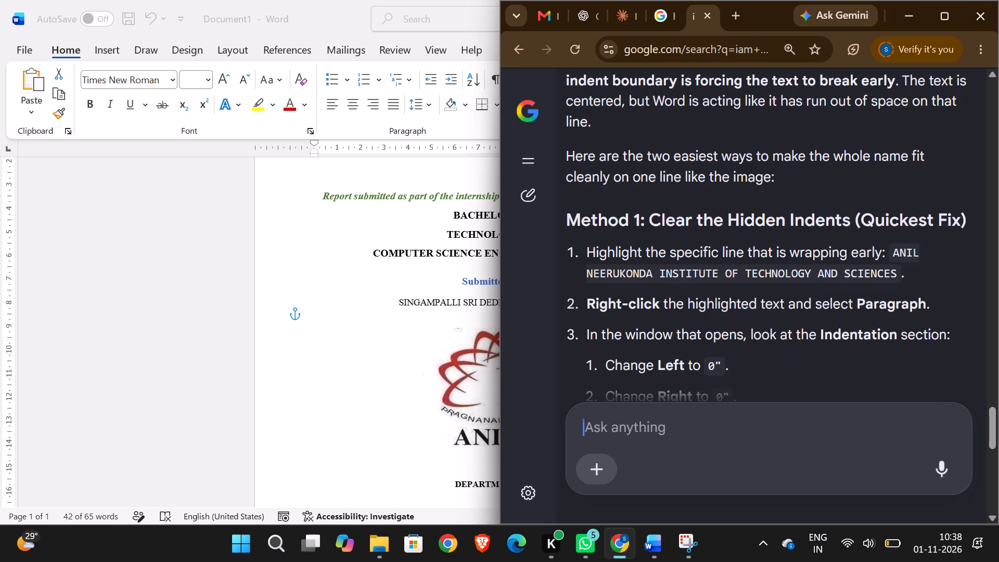
scroll(740, 427, "down", 1)
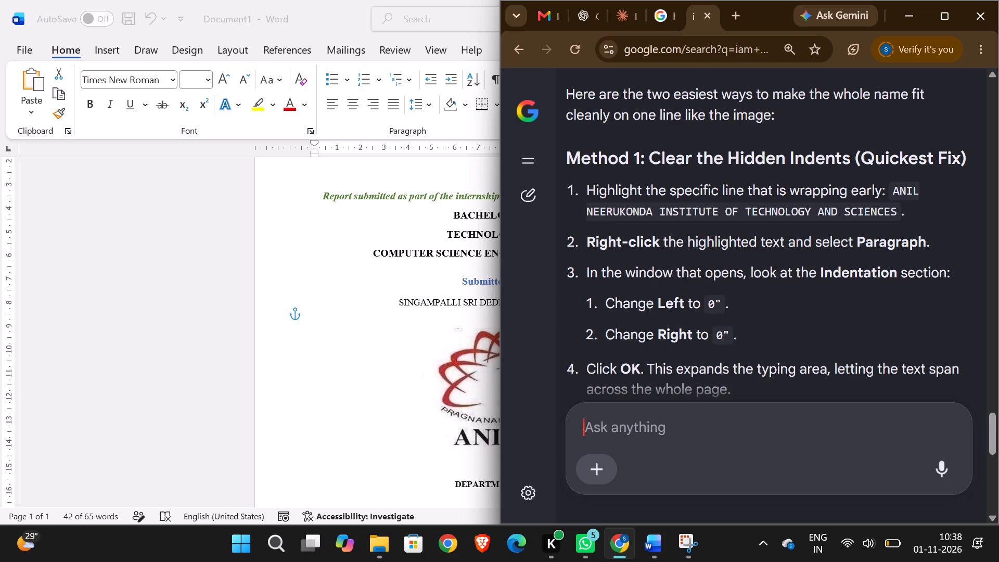
scroll(665, 301, "down", 1)
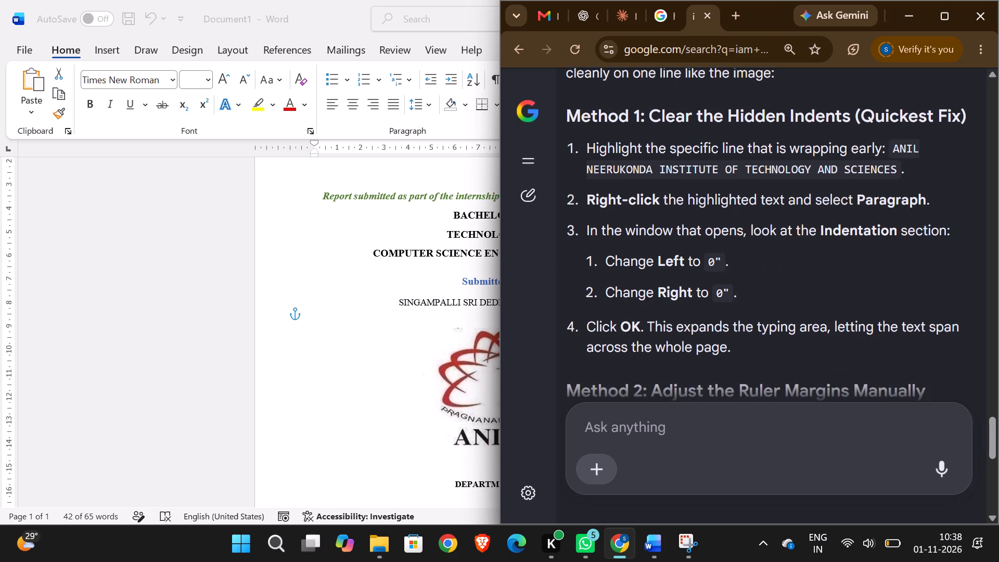
scroll(665, 301, "down", 2)
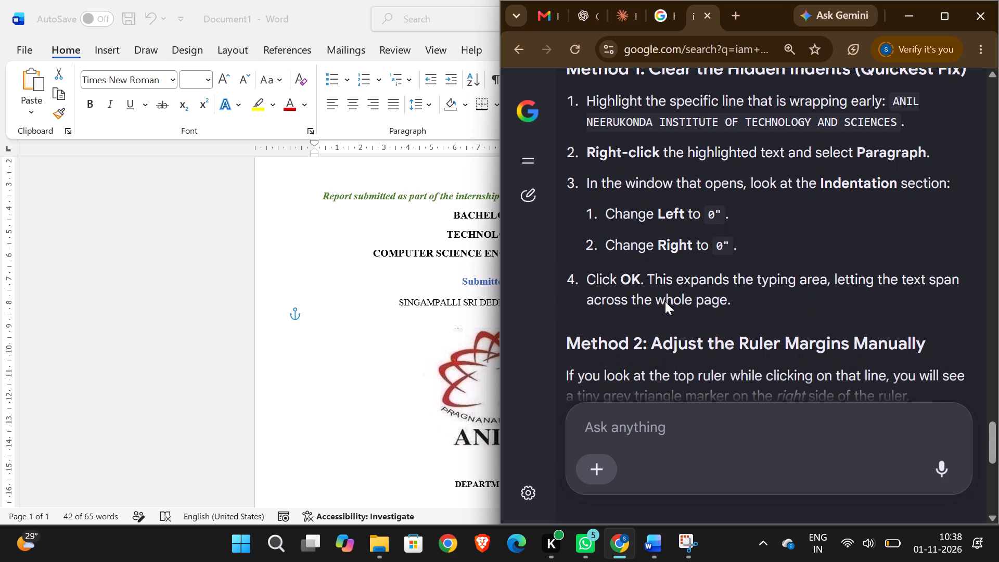
scroll(665, 301, "down", 2)
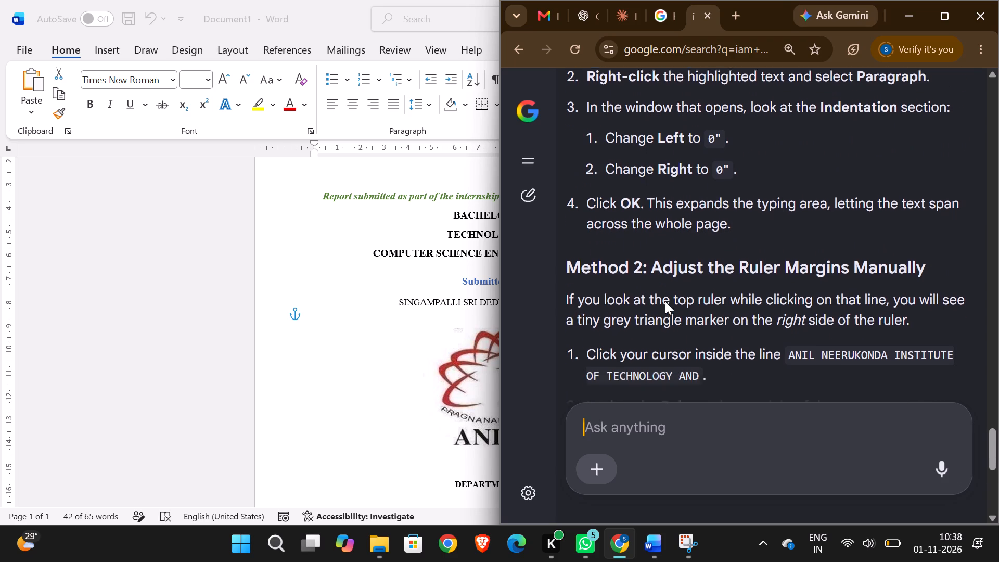
scroll(665, 301, "down", 2)
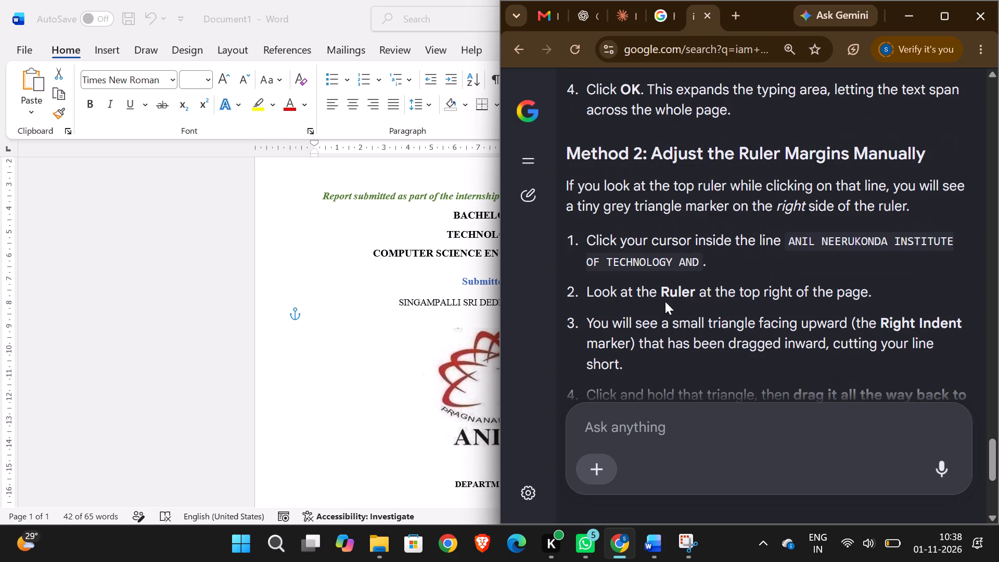
scroll(665, 301, "down", 3)
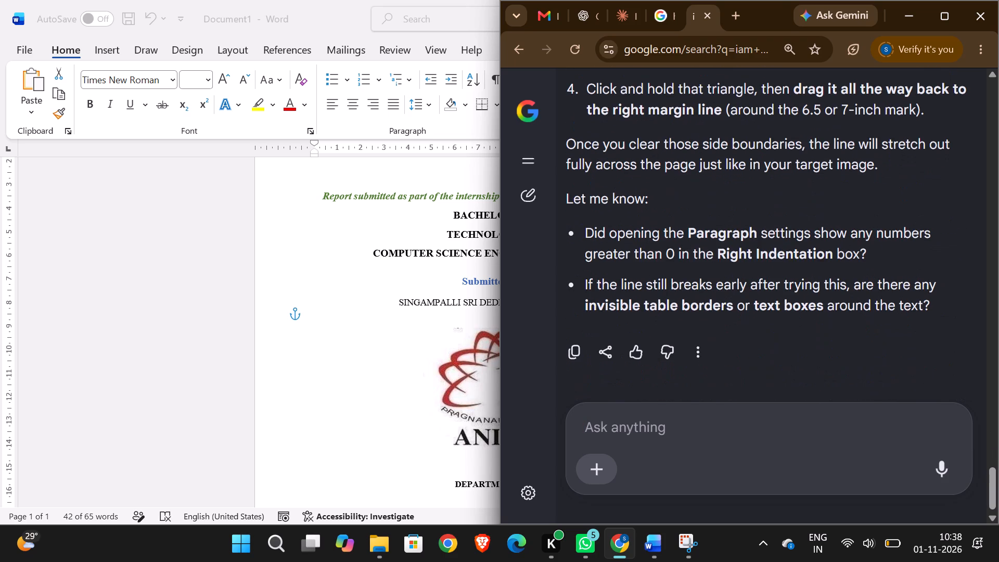
scroll(665, 301, "down", 1)
scroll(665, 301, "up", 5)
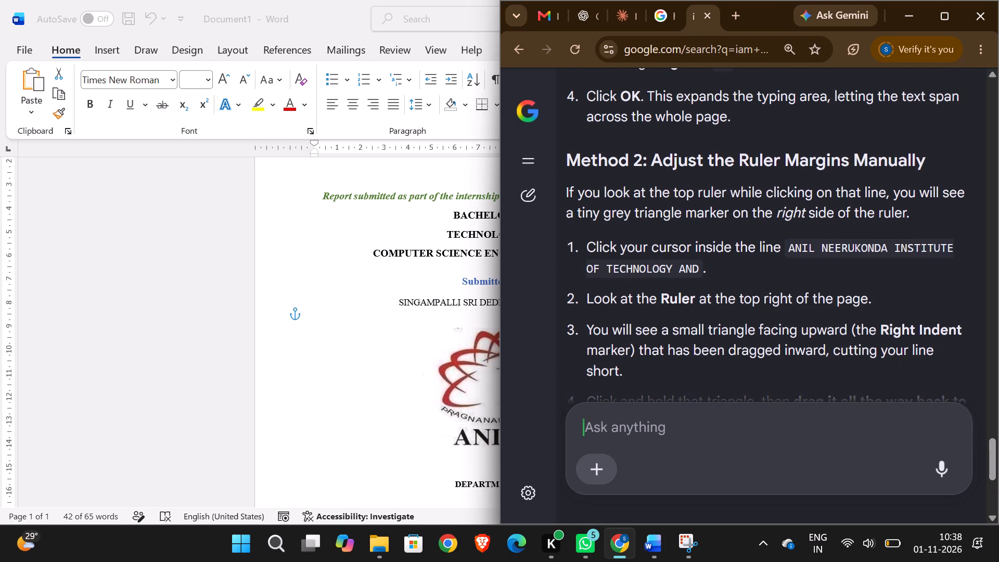
Send the follow-up "I want the whole para to be like in the image" in the Google AI chat.
left_click(692, 417)
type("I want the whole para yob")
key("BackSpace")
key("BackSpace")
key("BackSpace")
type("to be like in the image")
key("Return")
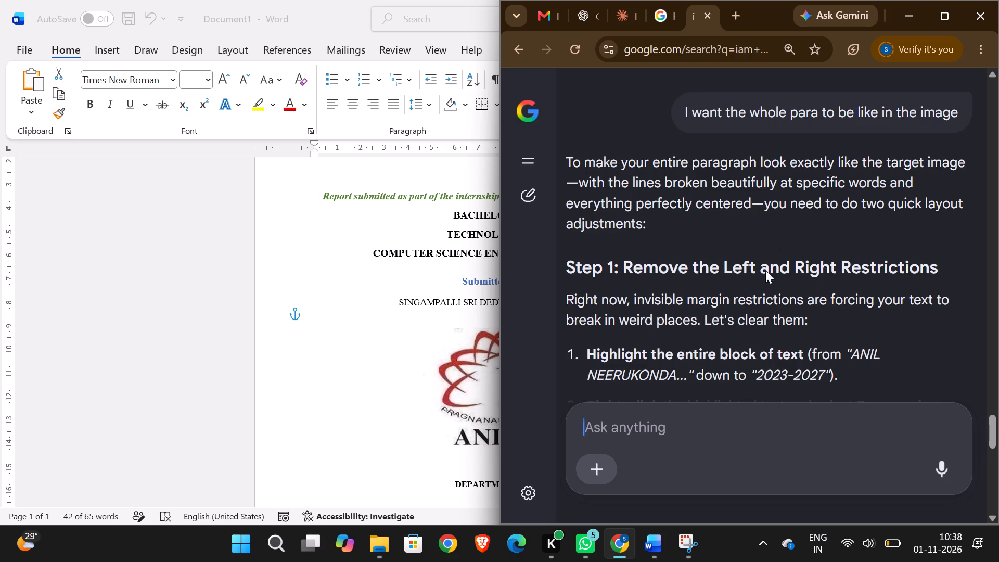
Read the new AI reply's instructions for clearing indents and adding line breaks to the institute block.
scroll(765, 300, "down", 2)
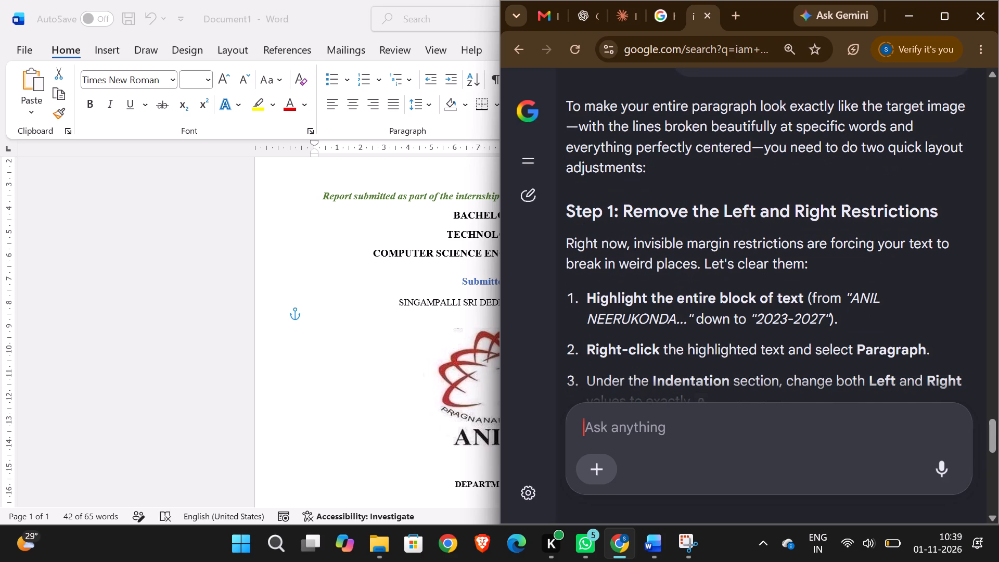
scroll(878, 184, "down", 1)
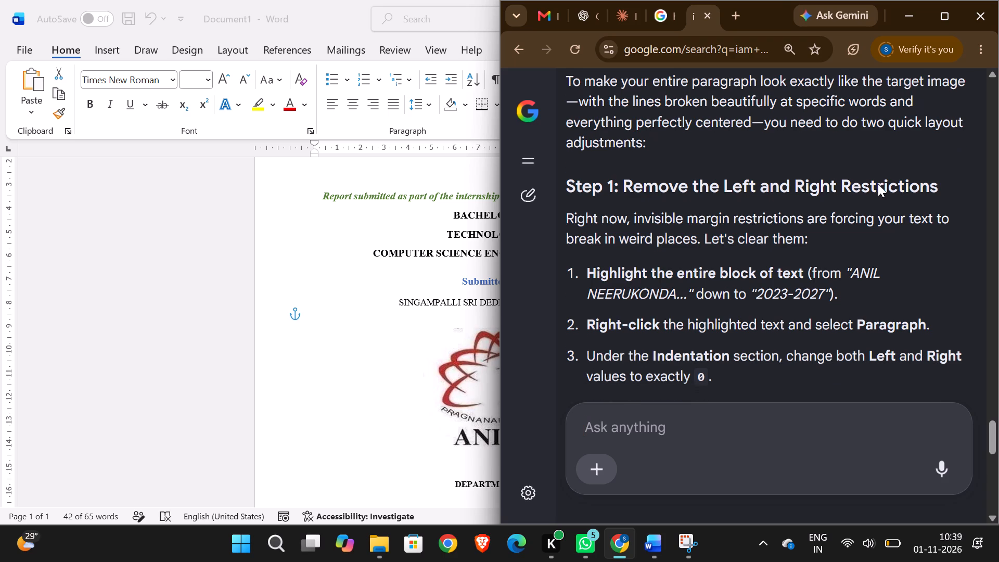
scroll(878, 184, "down", 2)
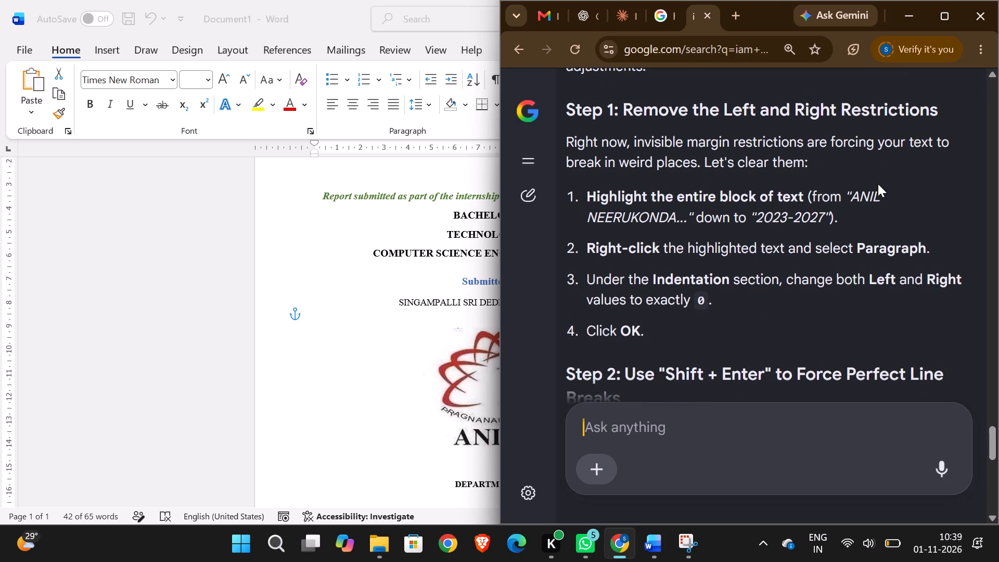
scroll(878, 184, "down", 2)
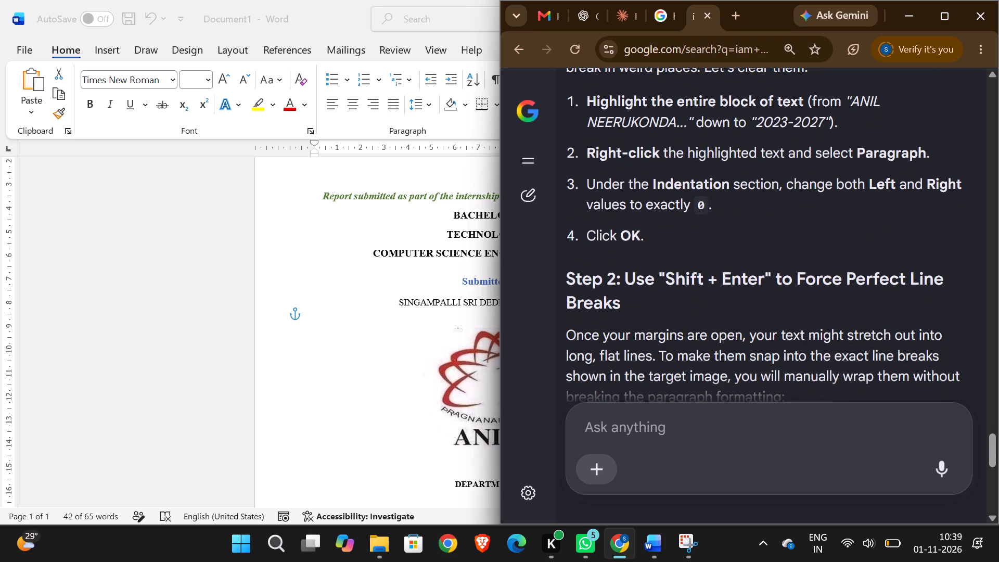
Arrange Document1 in Word side by side with the Chrome AI chat, with the institute block in view.
left_click(418, 352)
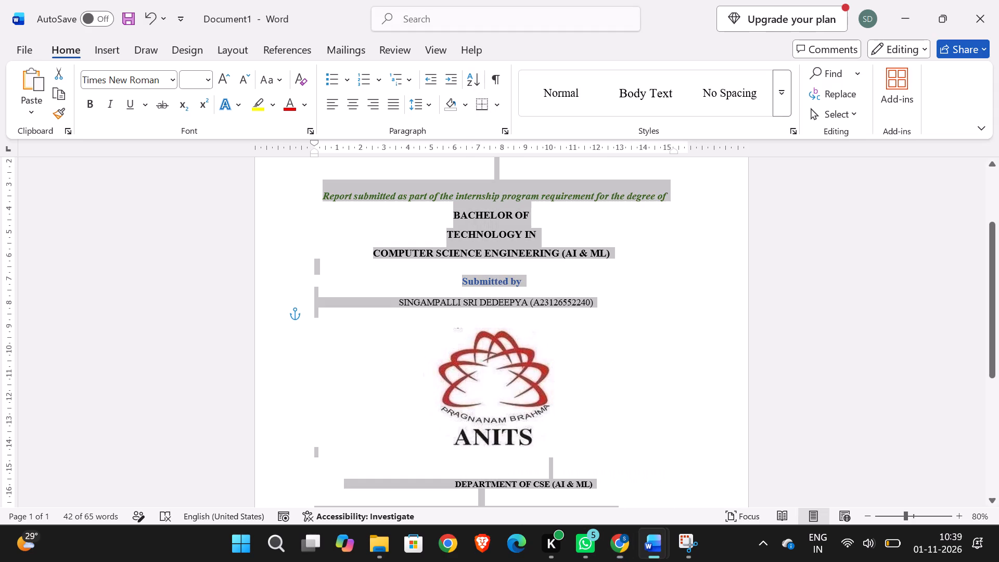
key("super+Right")
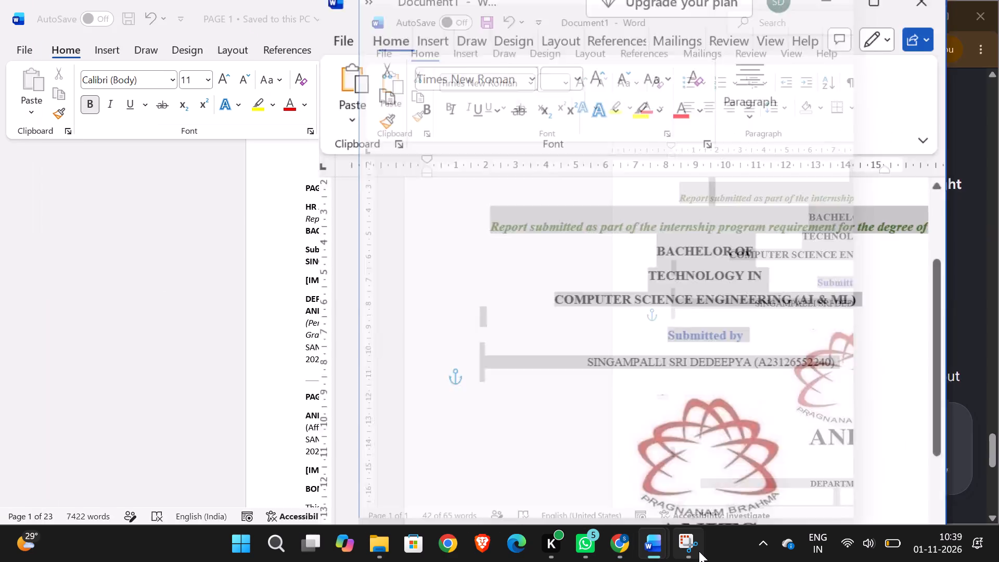
left_click(185, 160)
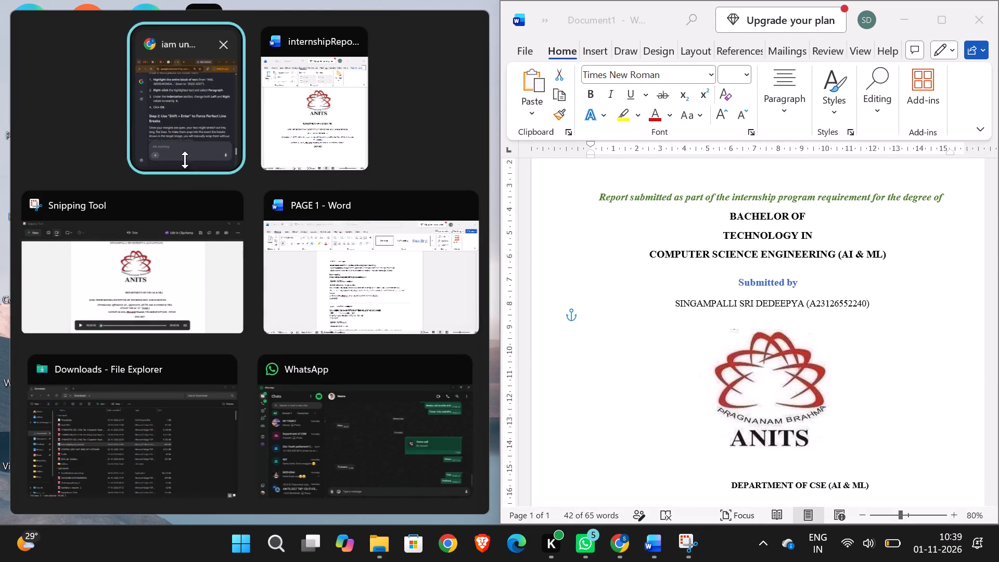
scroll(688, 379, "down", 2)
scroll(688, 379, "up", 1)
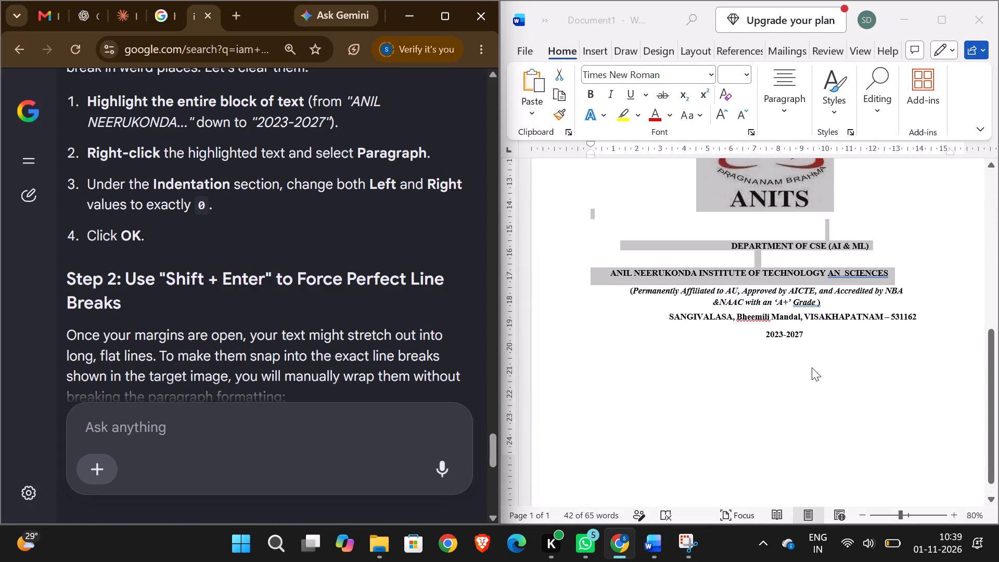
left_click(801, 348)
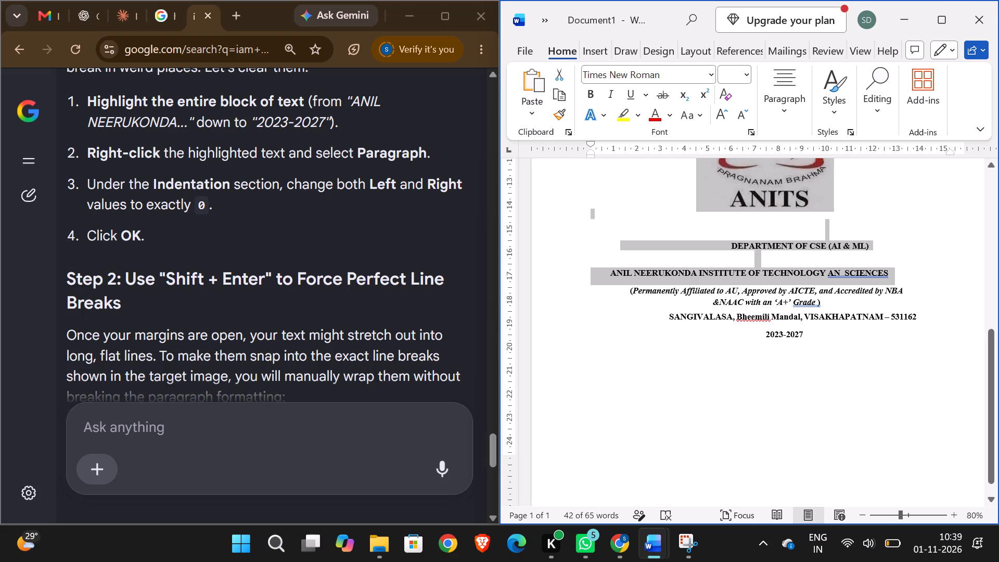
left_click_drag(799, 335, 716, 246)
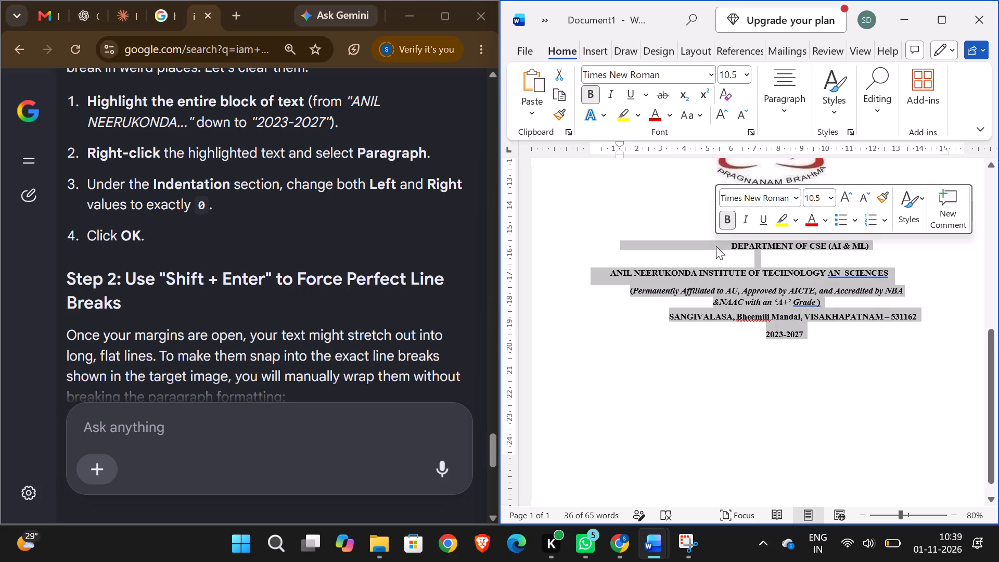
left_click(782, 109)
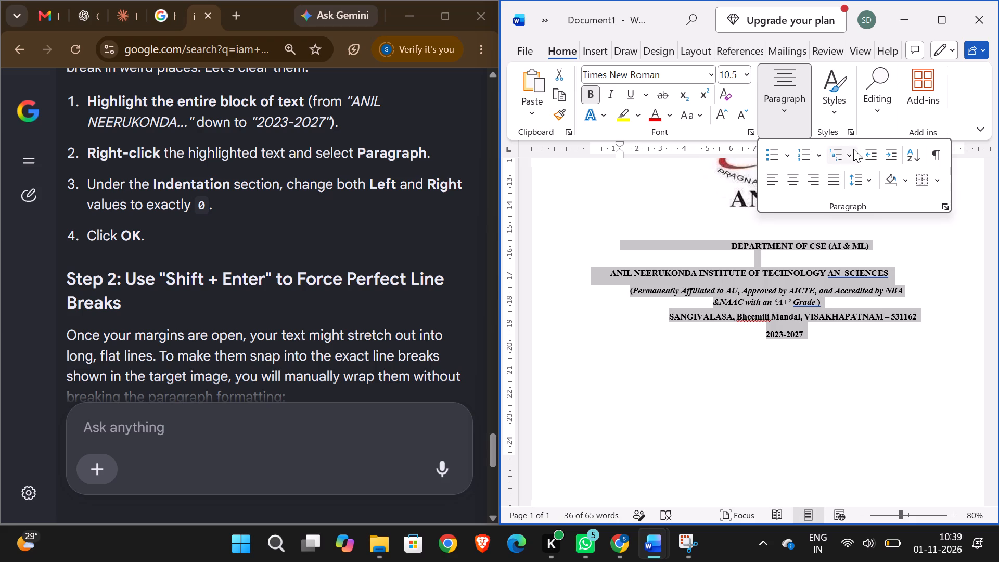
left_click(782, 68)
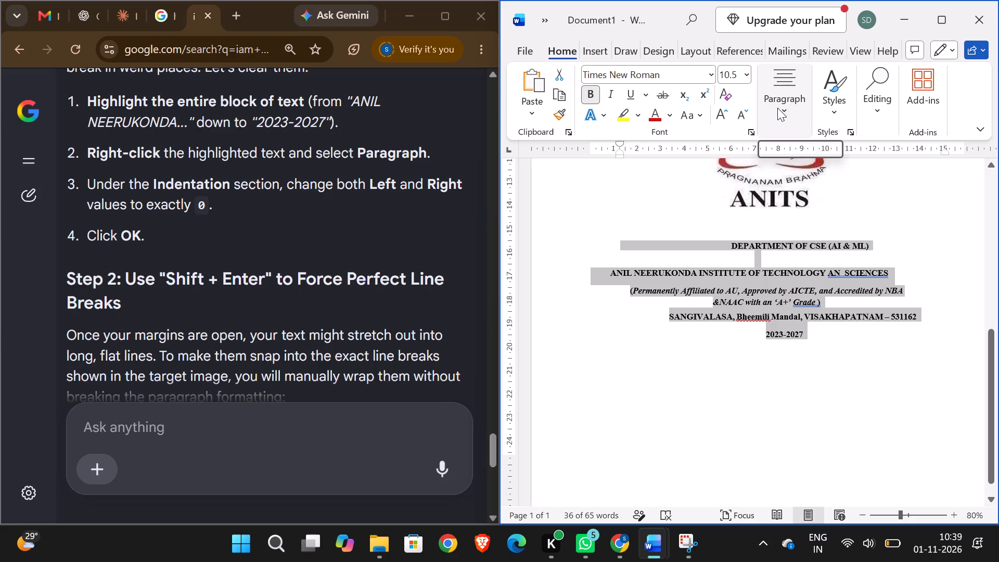
Open the paragraph settings for the 2023-2027 line and set its left indentation to 0 cm.
right_click(627, 411)
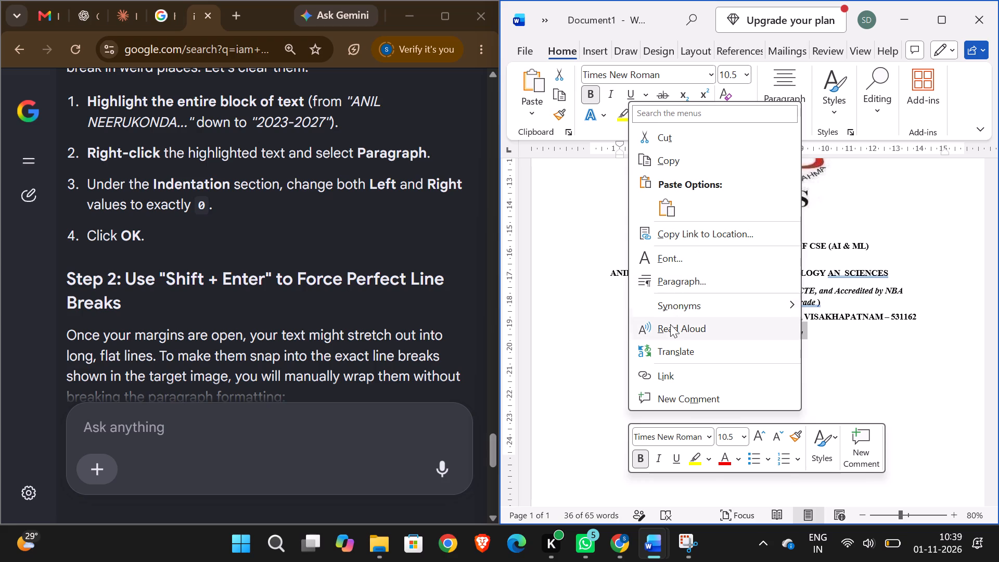
left_click(675, 289)
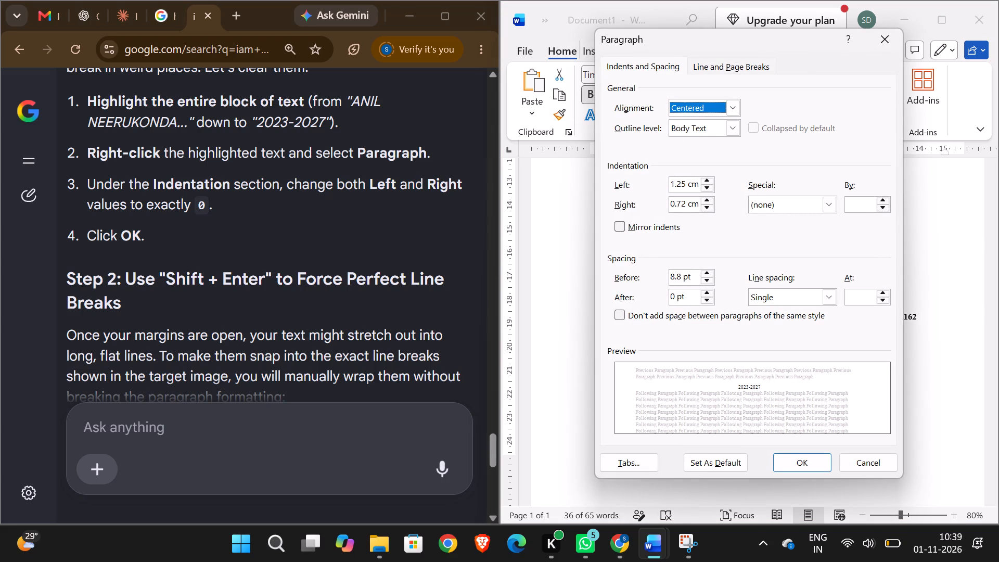
triple_click(709, 188)
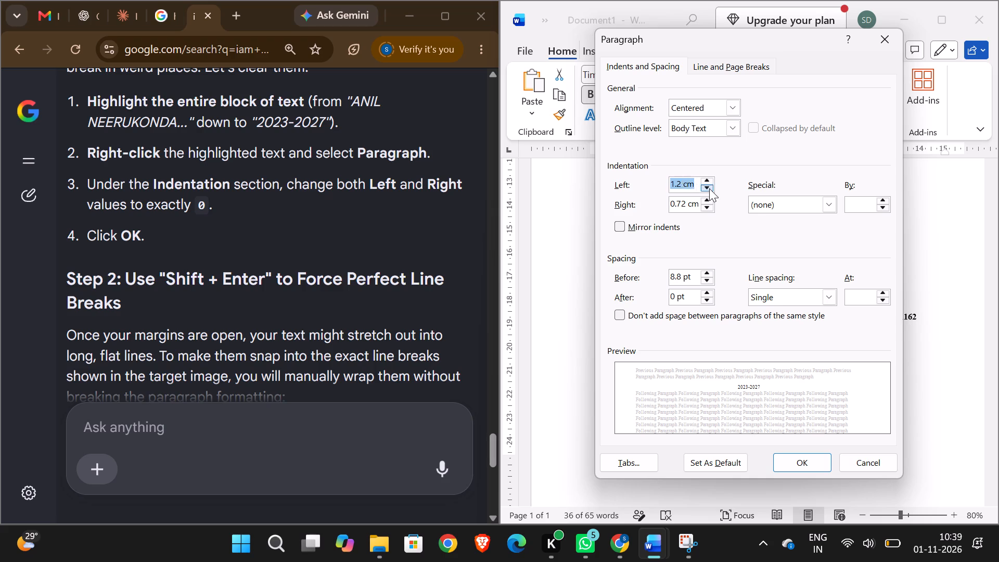
left_click(709, 188)
triple_click(709, 188)
triple_click(709, 188)
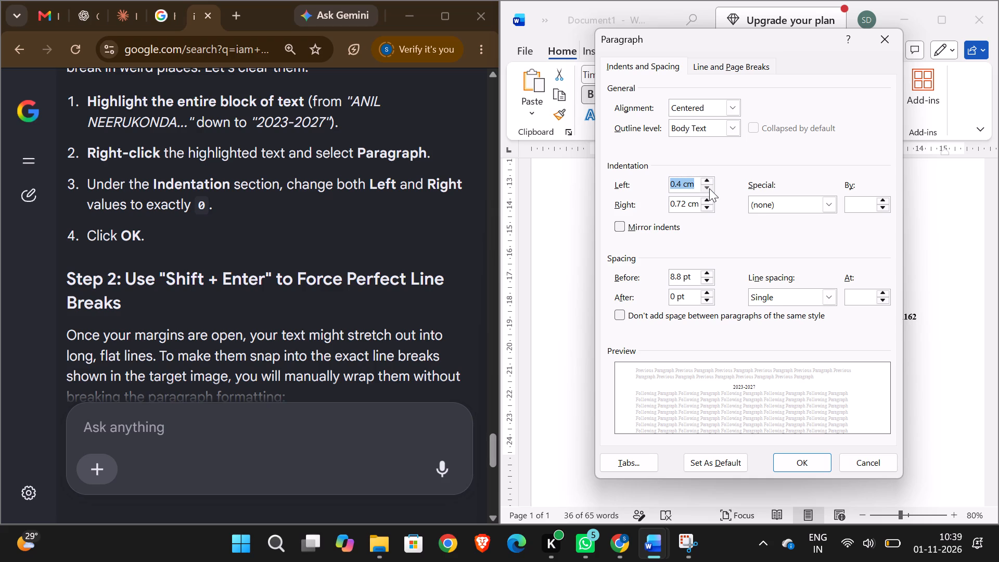
left_click(709, 188)
left_click(709, 188)
left_click(709, 188)
Set the right indentation of the 2023-2027 line to 0 cm and apply the paragraph settings.
left_click(708, 211)
triple_click(708, 211)
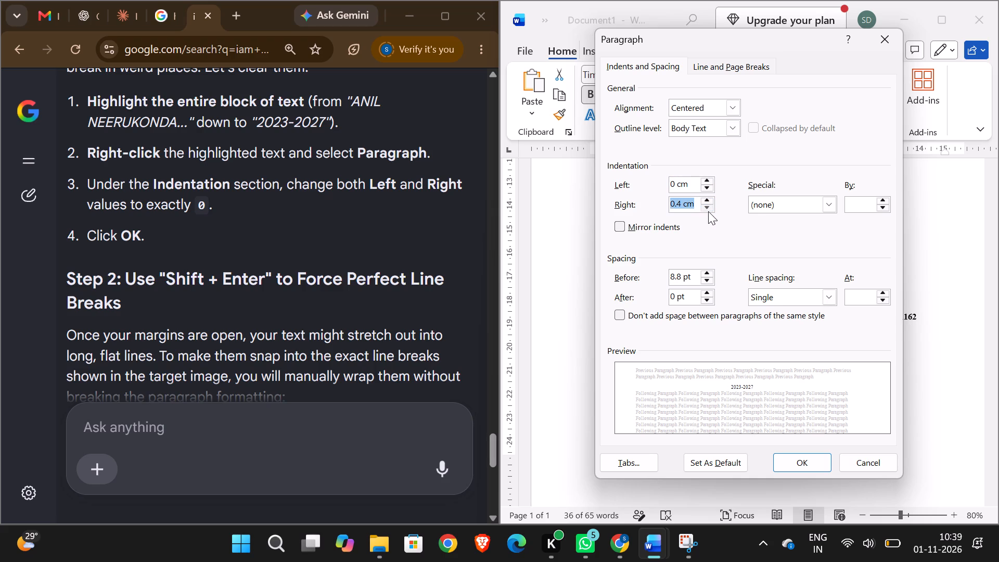
left_click(708, 211)
left_click(708, 211)
left_click(708, 211)
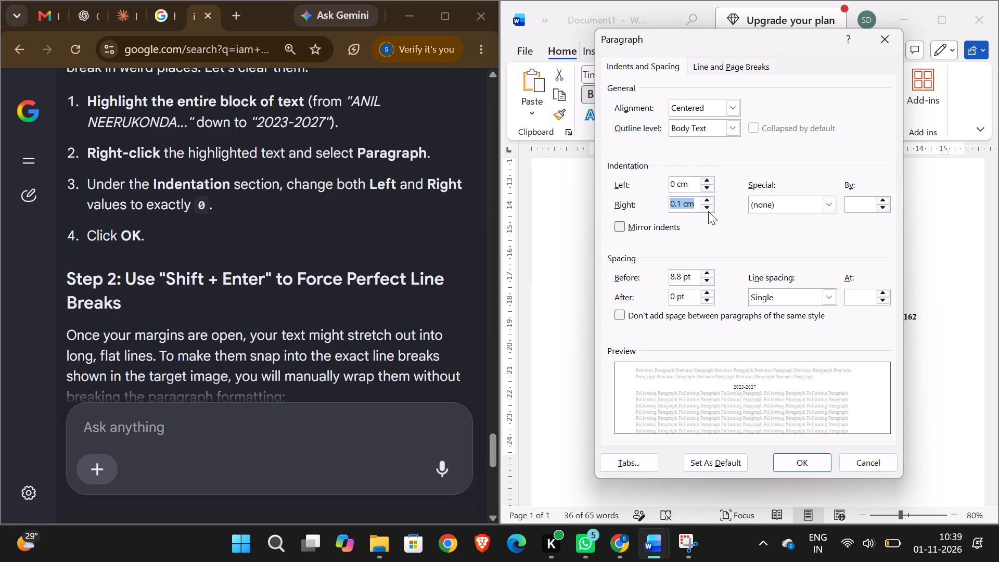
left_click(708, 211)
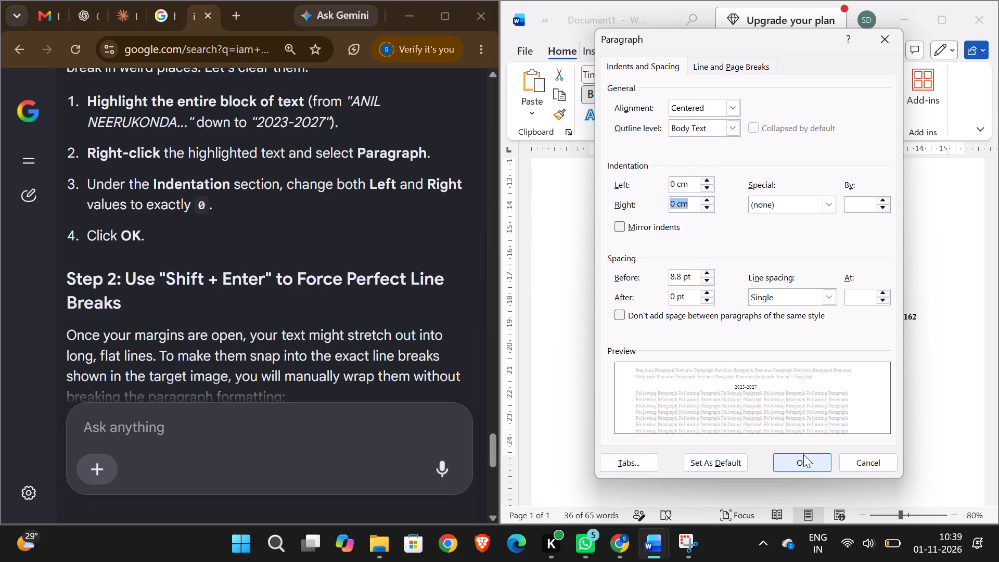
left_click(804, 456)
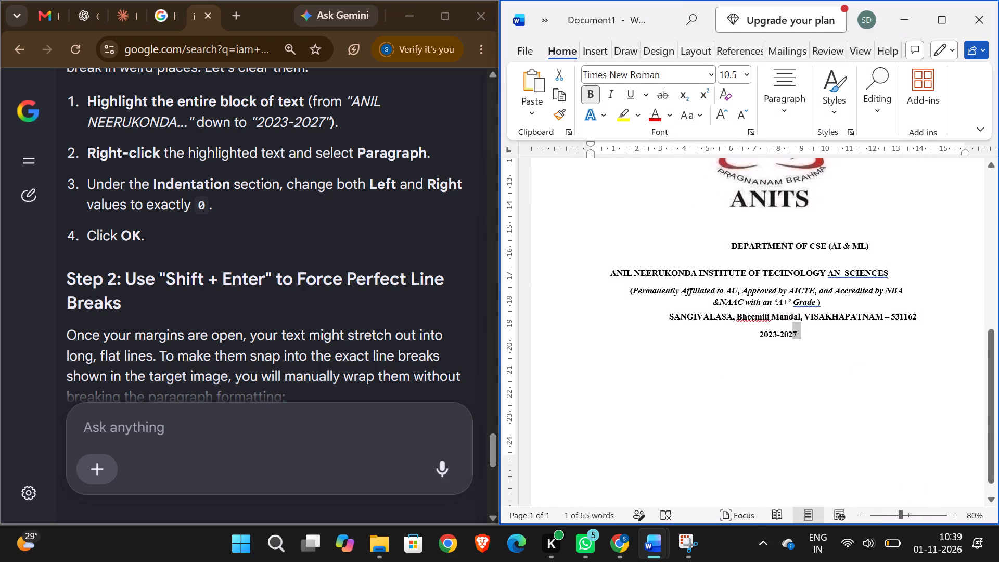
scroll(358, 305, "down", 2)
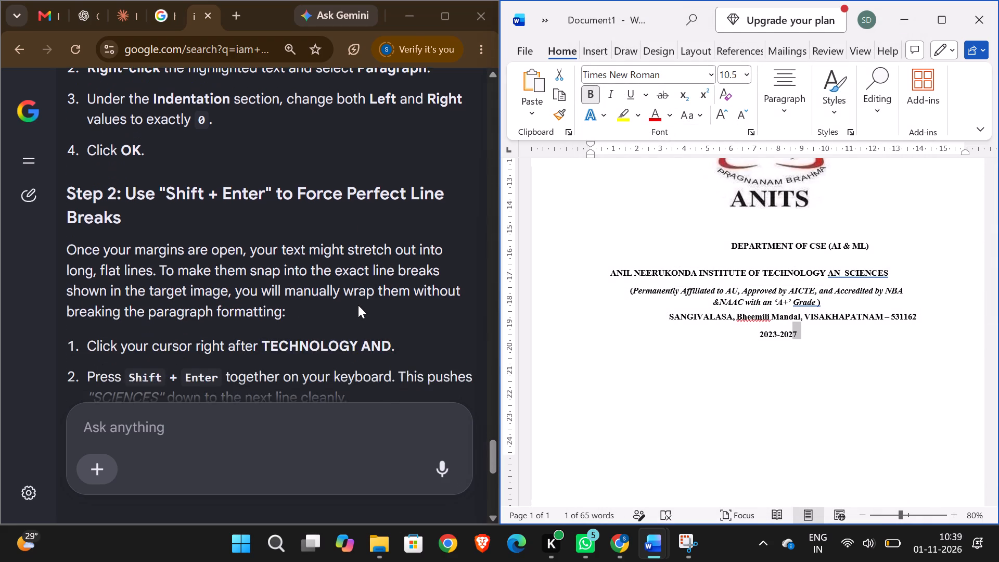
scroll(358, 305, "down", 3)
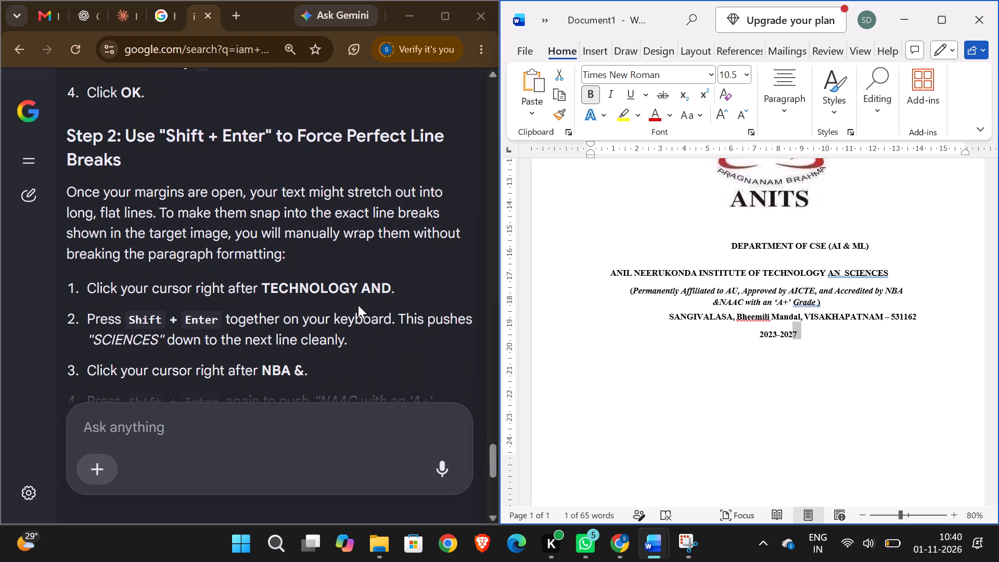
scroll(358, 305, "down", 1)
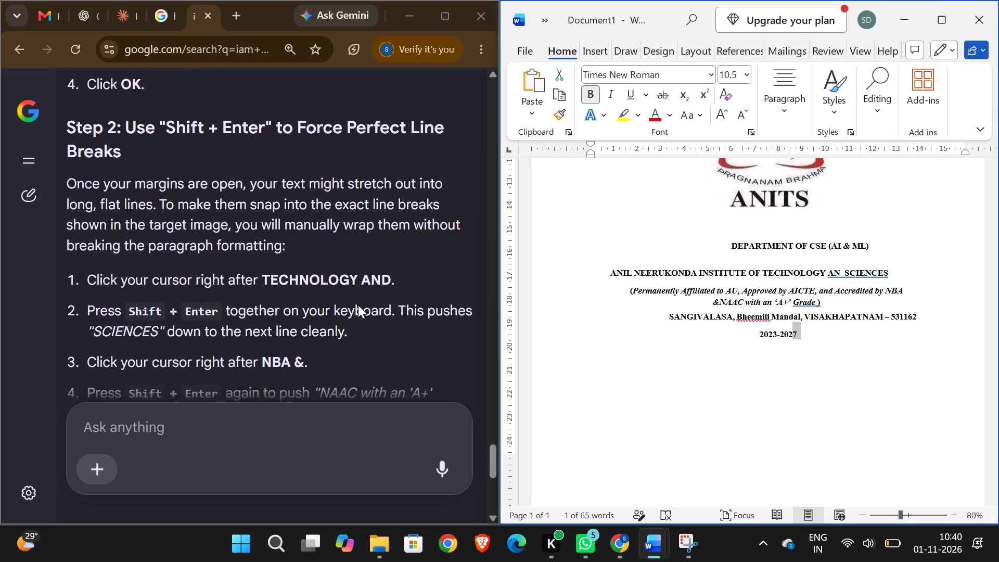
scroll(358, 305, "down", 1)
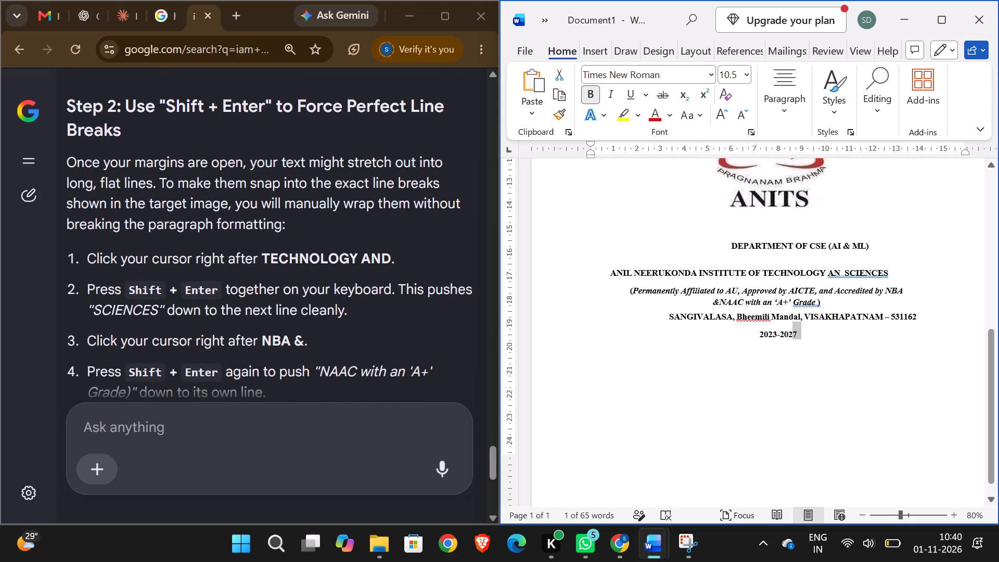
left_click(825, 276)
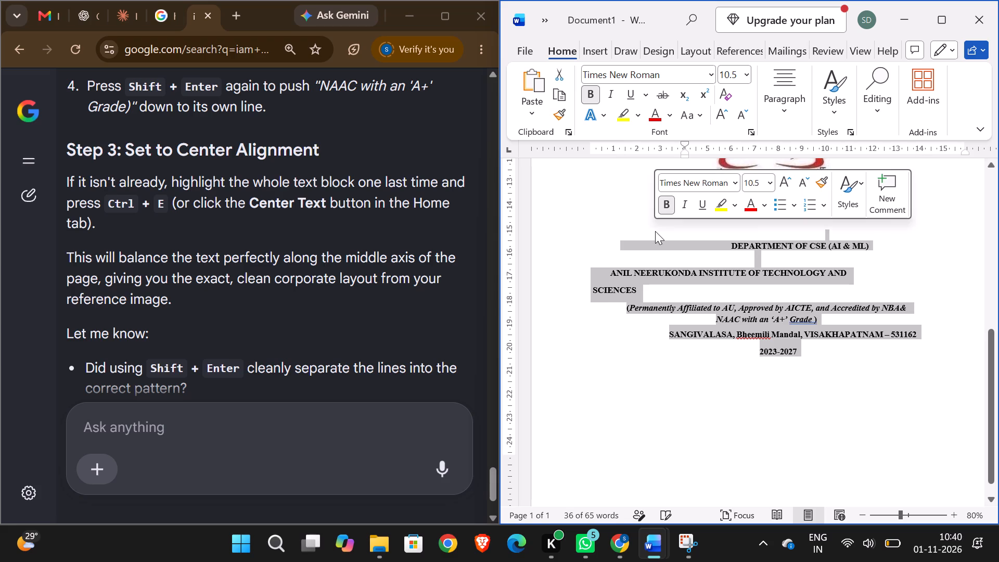
key("ctrl+e")
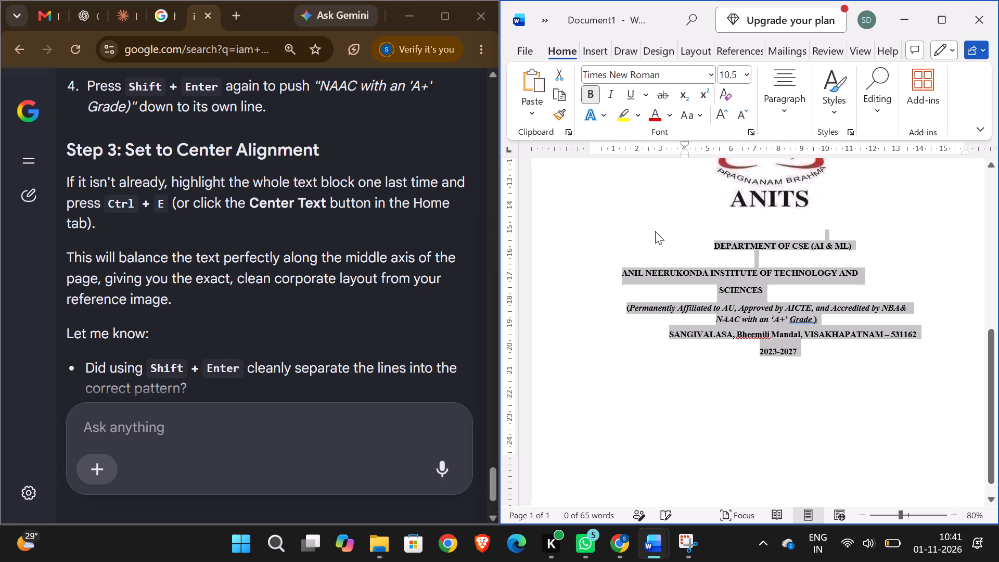
left_click(655, 231)
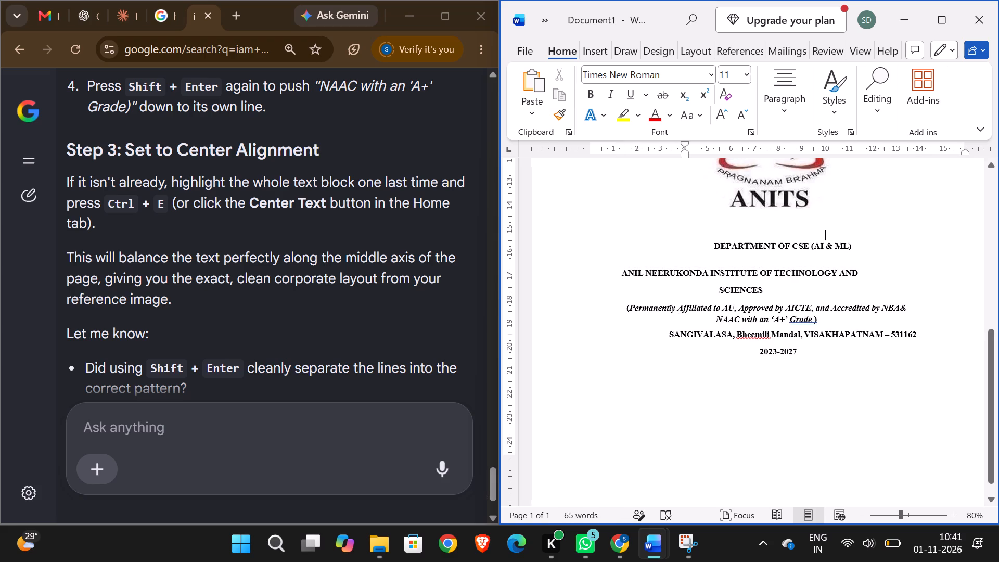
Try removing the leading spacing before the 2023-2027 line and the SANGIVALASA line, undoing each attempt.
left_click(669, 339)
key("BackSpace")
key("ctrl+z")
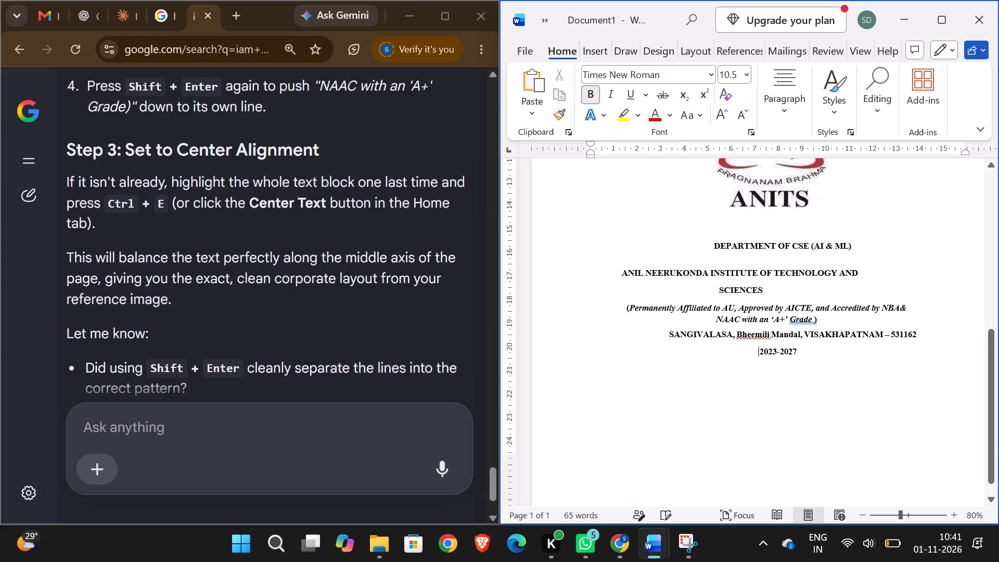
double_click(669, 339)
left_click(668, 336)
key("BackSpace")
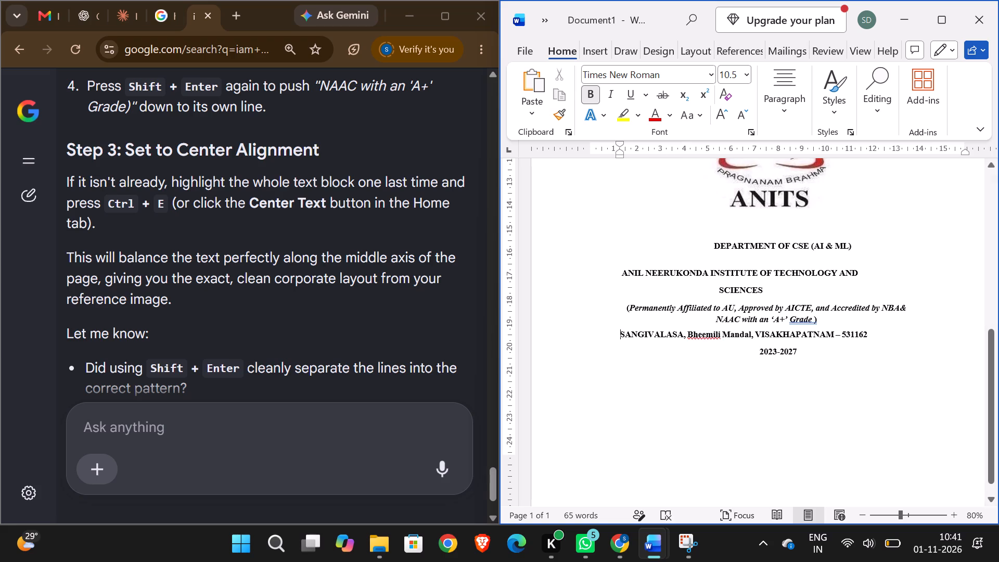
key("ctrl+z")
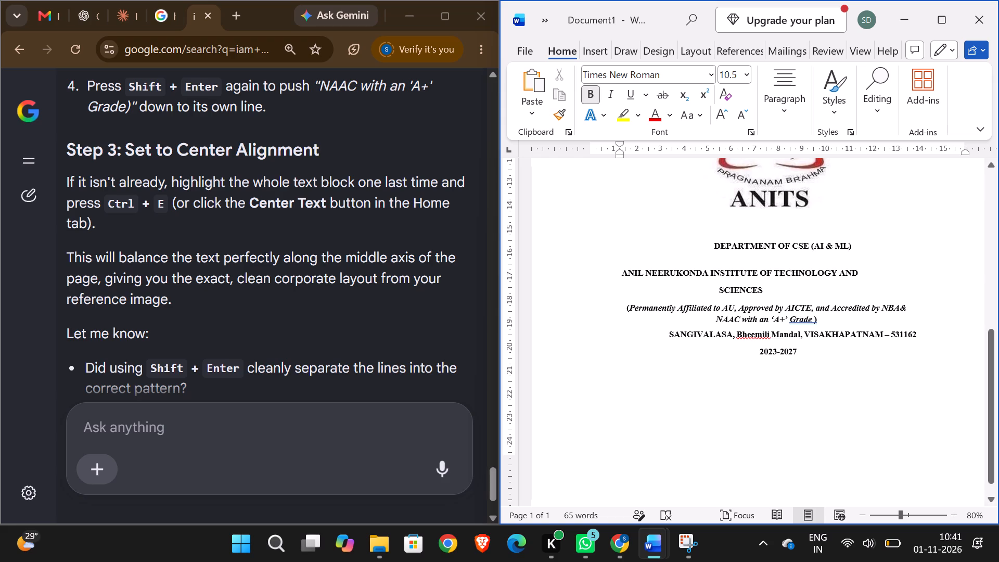
Remove the manual line break between NBA& and NAAC in the affiliation text.
left_click(739, 318)
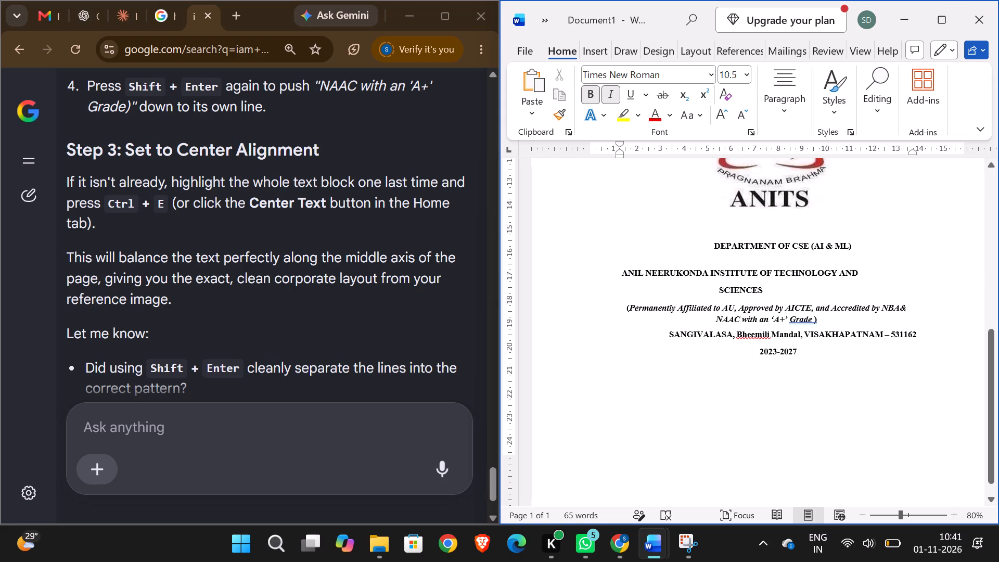
left_click(717, 323)
key("BackSpace")
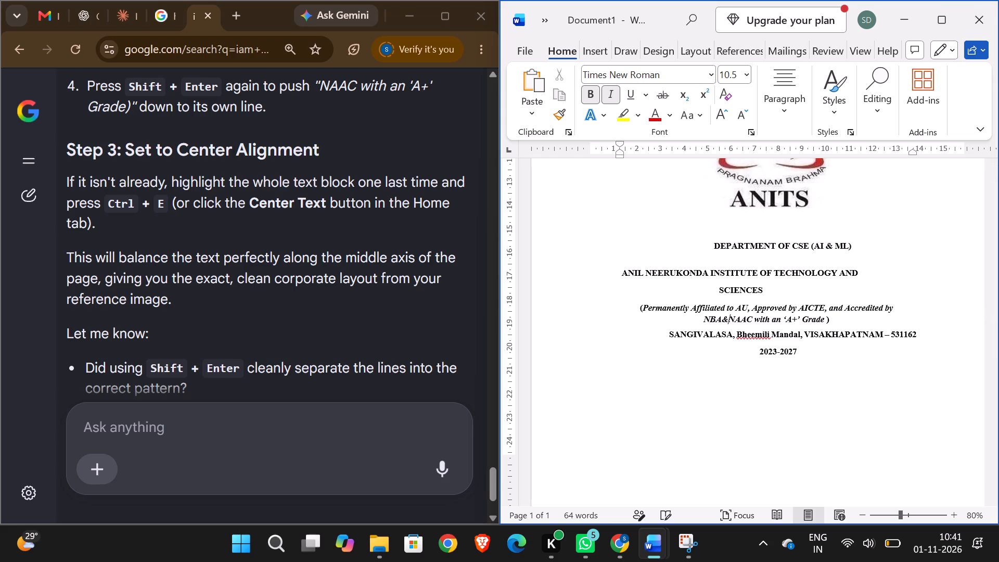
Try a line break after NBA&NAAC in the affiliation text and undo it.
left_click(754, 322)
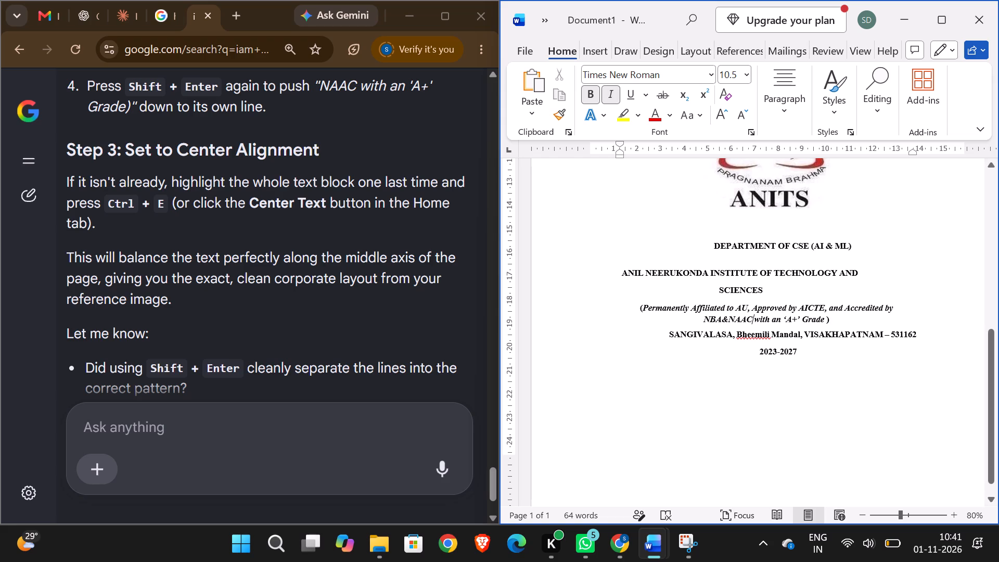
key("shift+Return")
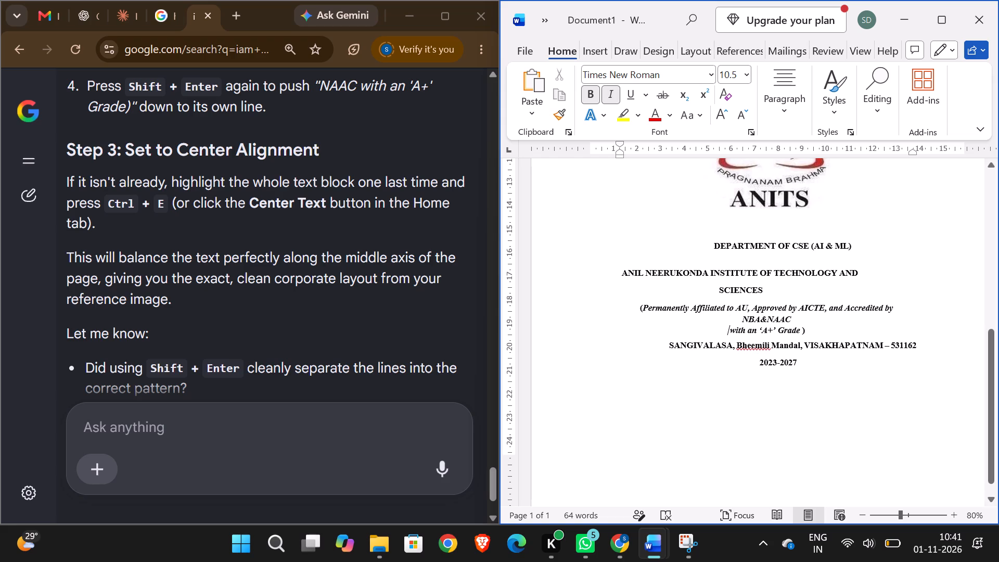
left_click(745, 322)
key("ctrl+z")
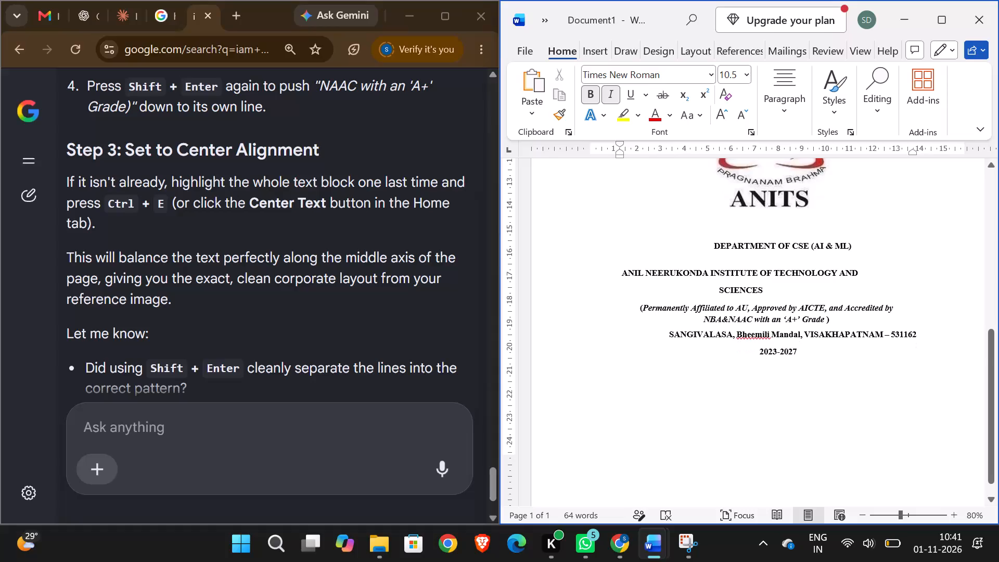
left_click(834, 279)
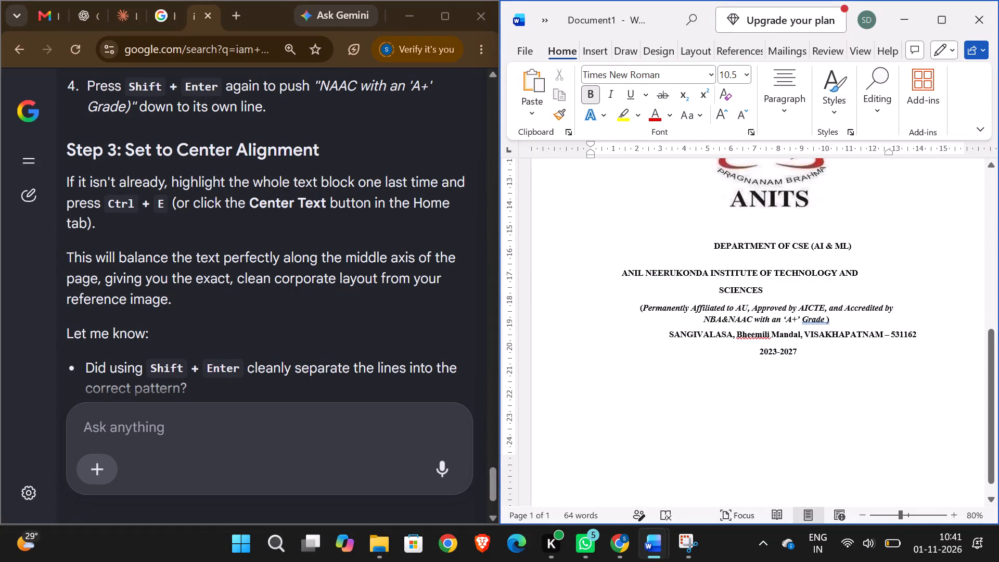
Replace the leading indent of the SANGIVALASA address line with spaces to bring it roughly under the affiliation text.
left_click(668, 333)
key("BackSpace")
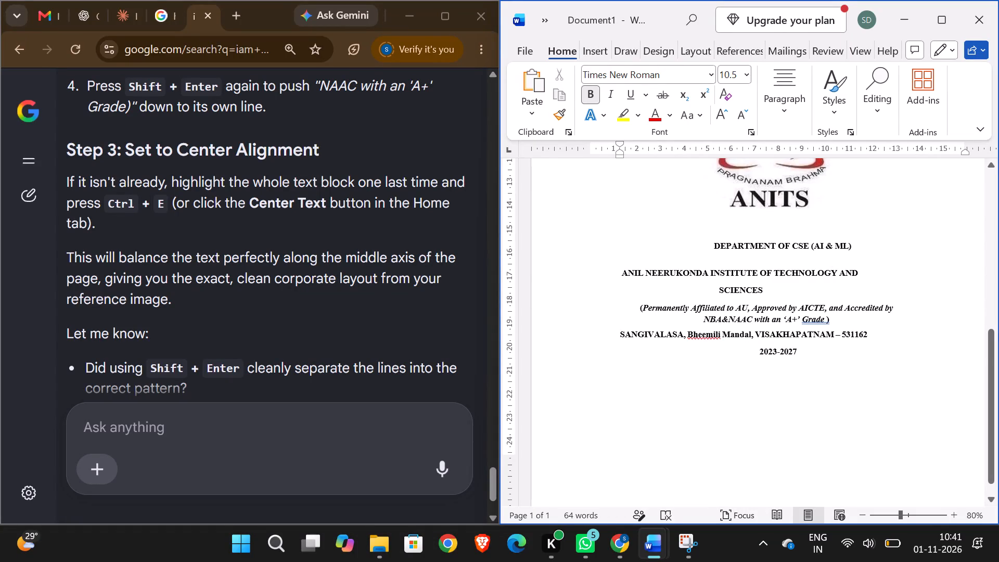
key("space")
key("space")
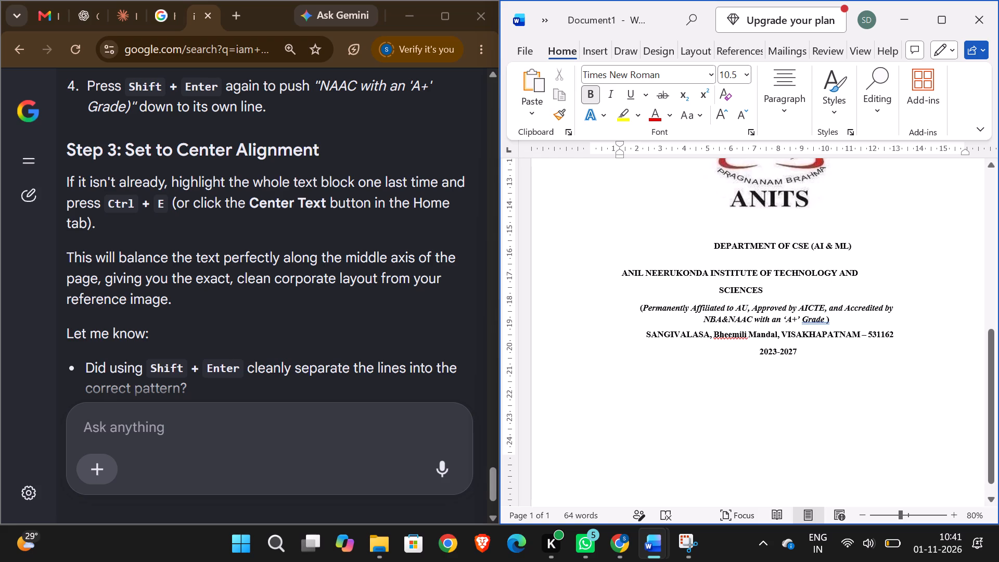
Remove the line break before SCIENCES and put a space after AND so the institute name runs on one line.
left_click_drag(720, 288, 752, 274)
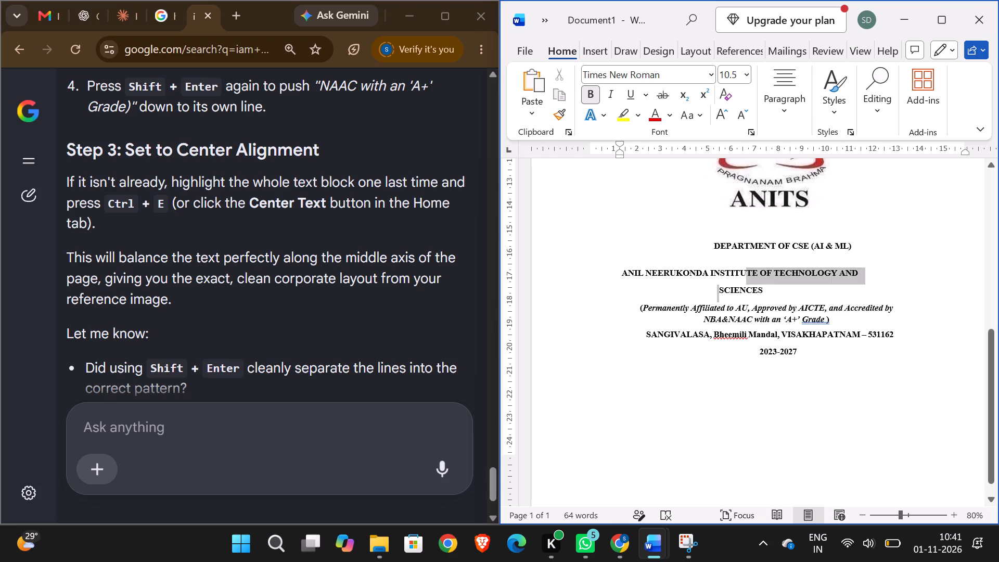
left_click_drag(752, 274, 863, 273)
key("BackSpace")
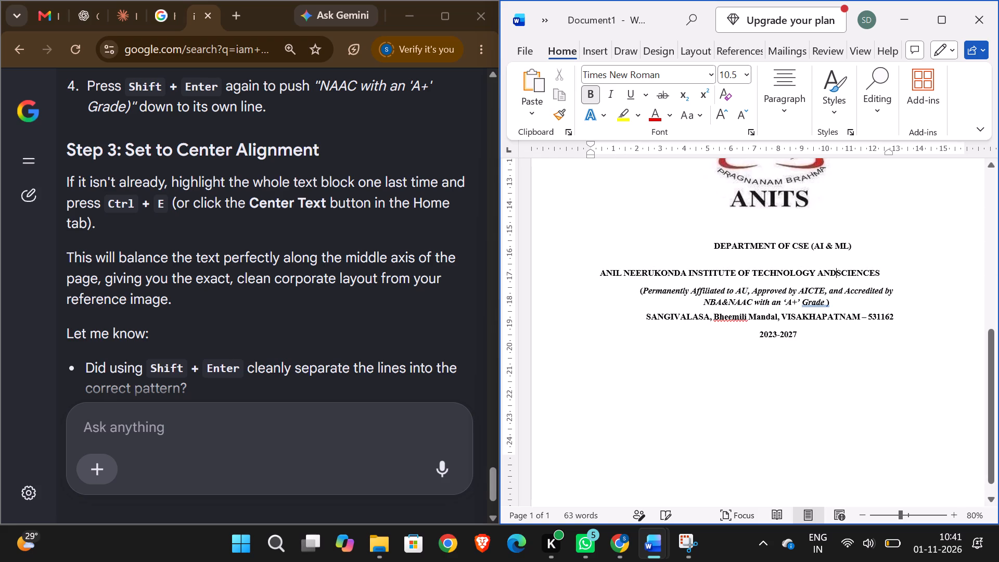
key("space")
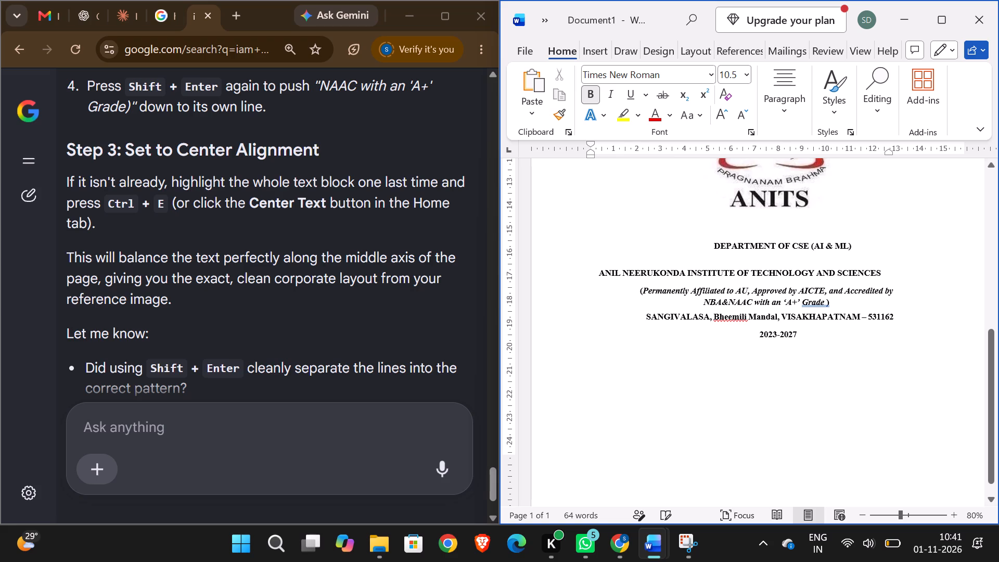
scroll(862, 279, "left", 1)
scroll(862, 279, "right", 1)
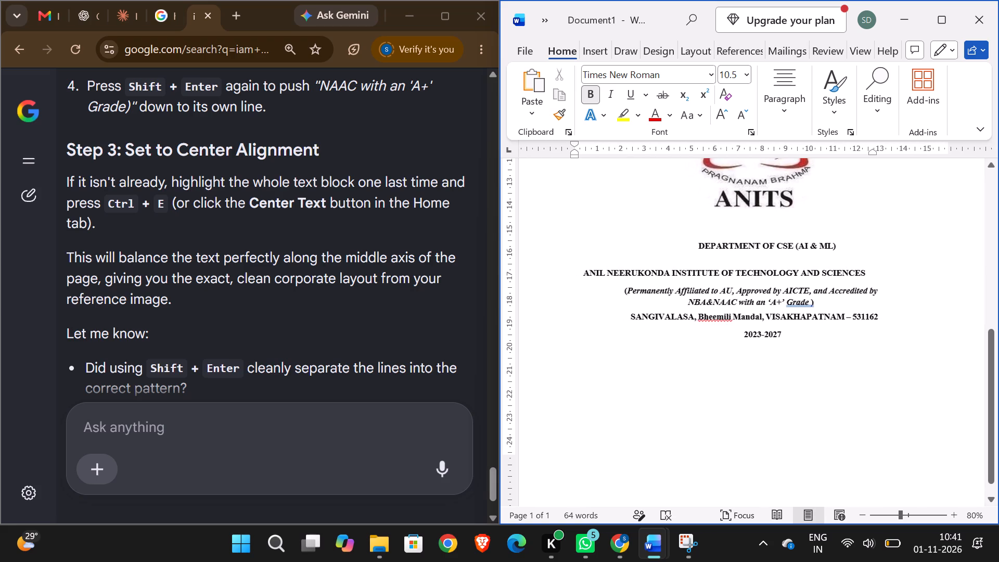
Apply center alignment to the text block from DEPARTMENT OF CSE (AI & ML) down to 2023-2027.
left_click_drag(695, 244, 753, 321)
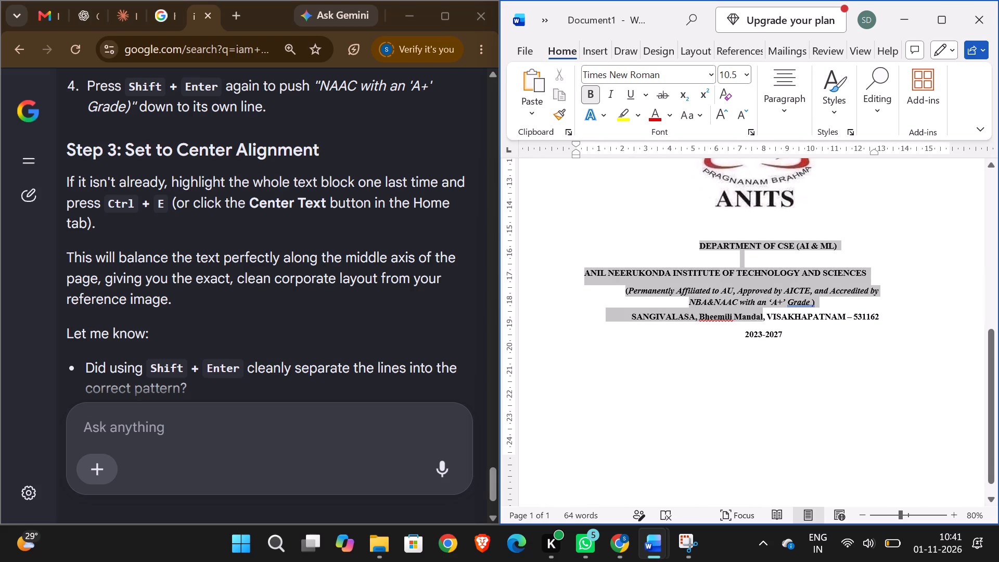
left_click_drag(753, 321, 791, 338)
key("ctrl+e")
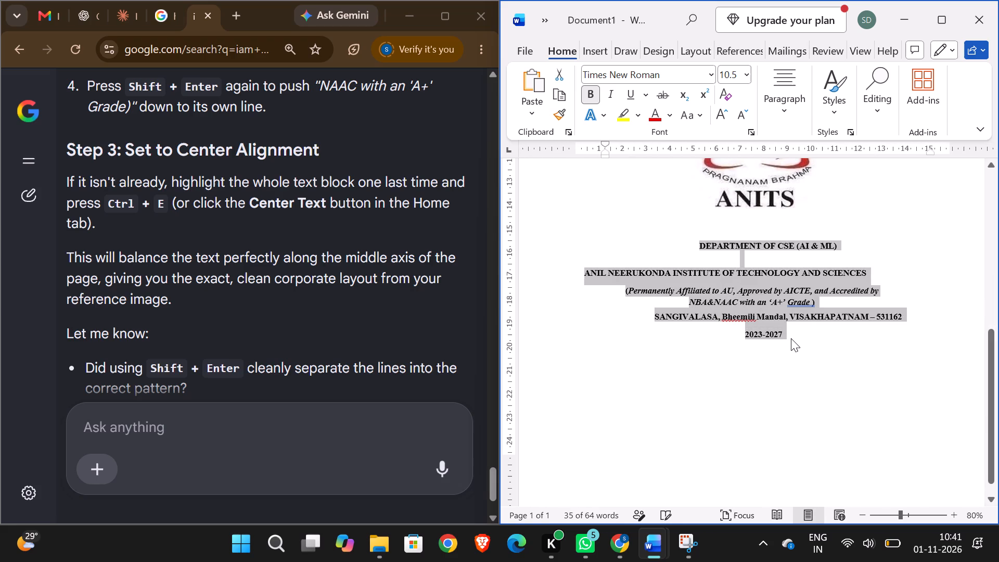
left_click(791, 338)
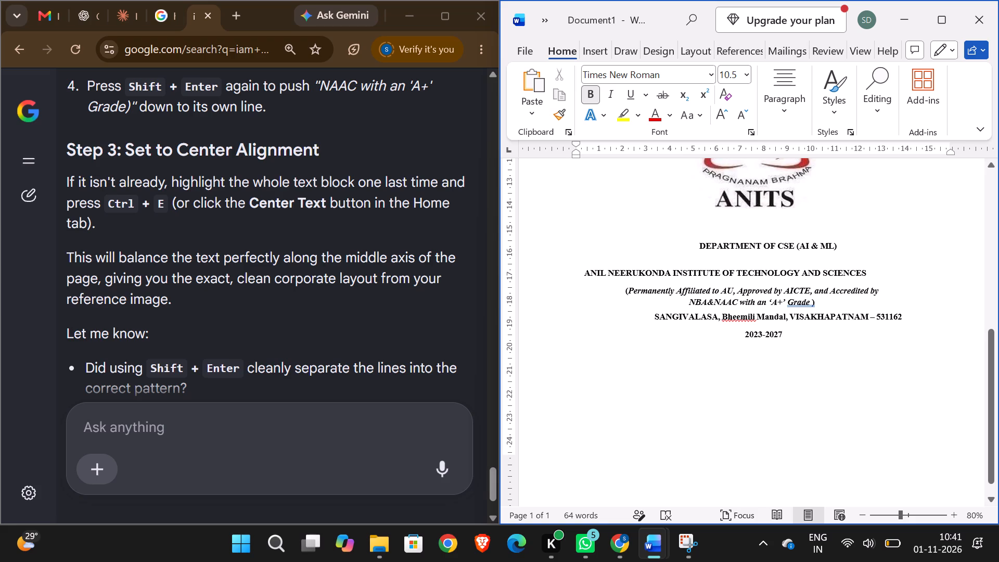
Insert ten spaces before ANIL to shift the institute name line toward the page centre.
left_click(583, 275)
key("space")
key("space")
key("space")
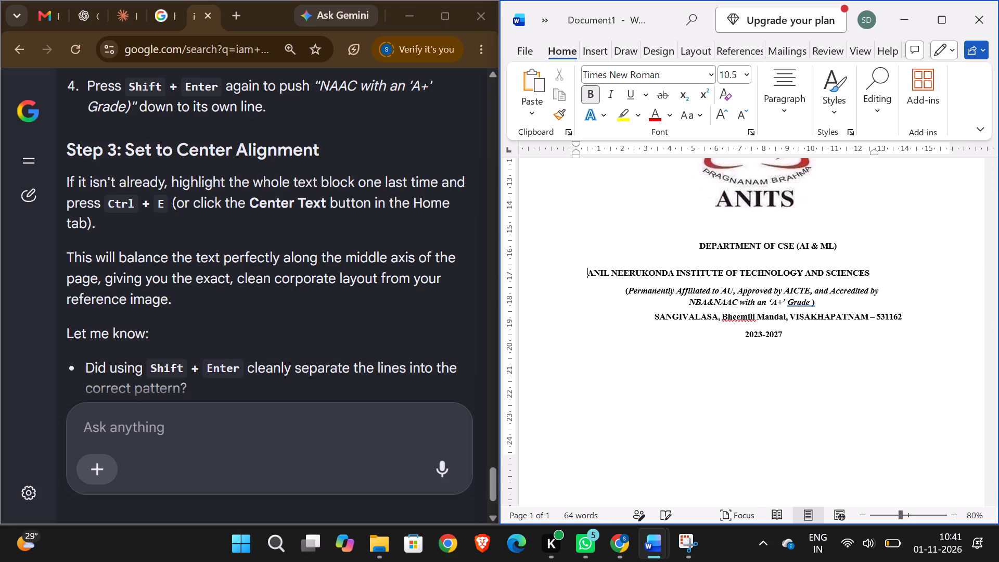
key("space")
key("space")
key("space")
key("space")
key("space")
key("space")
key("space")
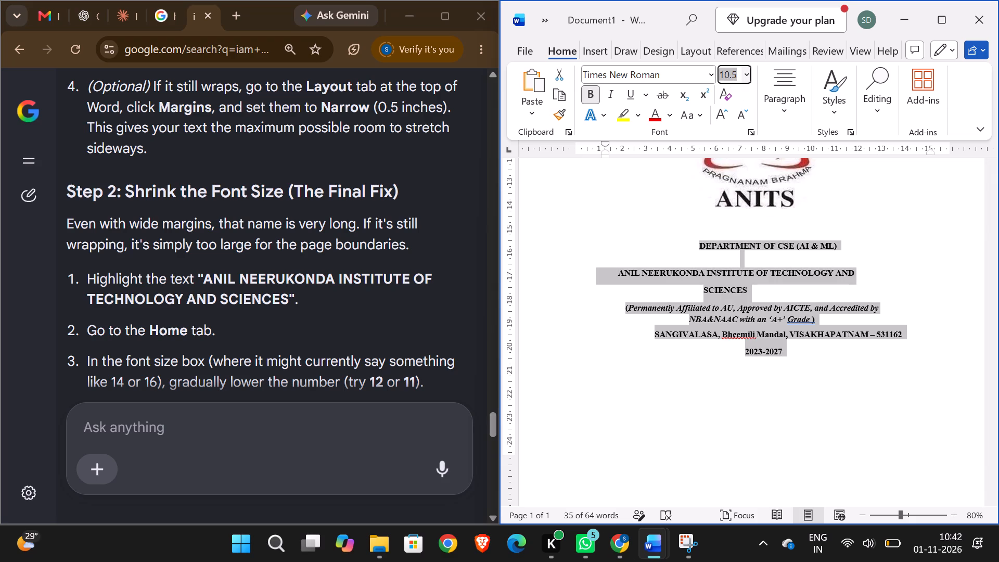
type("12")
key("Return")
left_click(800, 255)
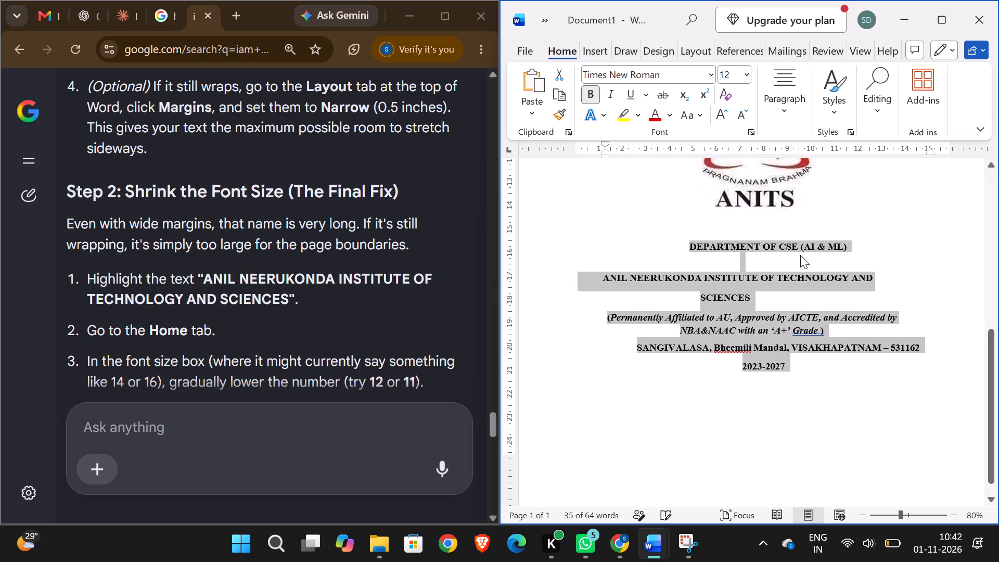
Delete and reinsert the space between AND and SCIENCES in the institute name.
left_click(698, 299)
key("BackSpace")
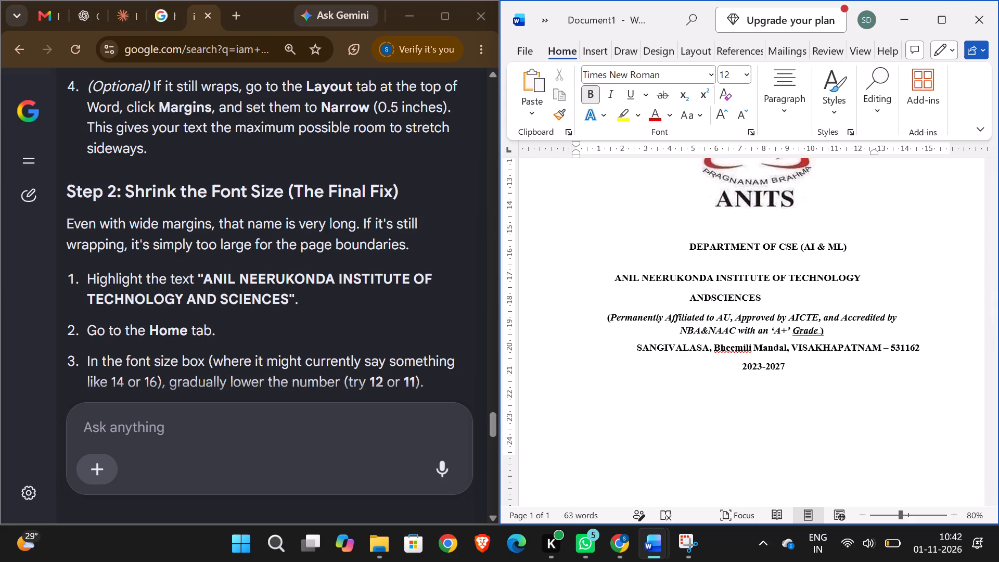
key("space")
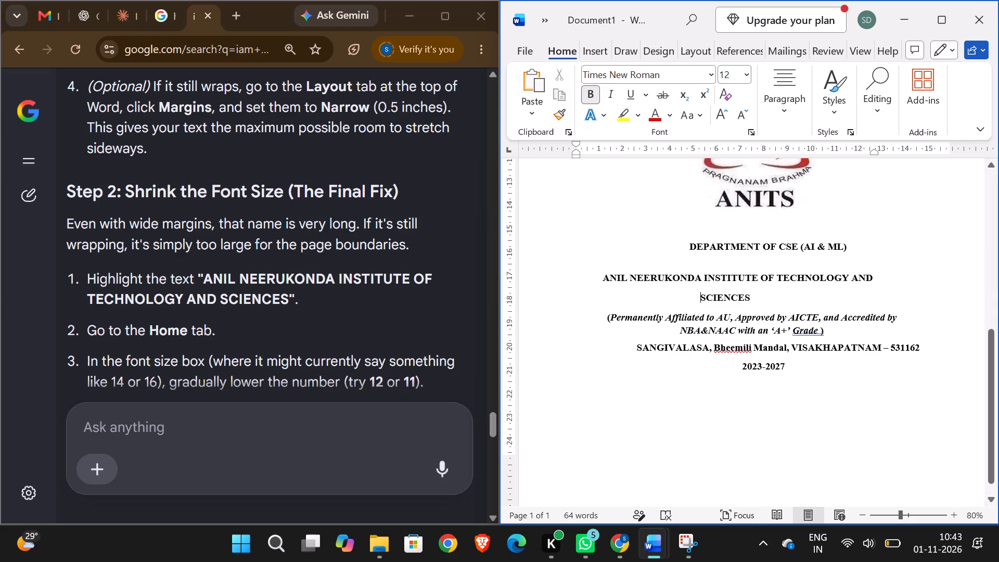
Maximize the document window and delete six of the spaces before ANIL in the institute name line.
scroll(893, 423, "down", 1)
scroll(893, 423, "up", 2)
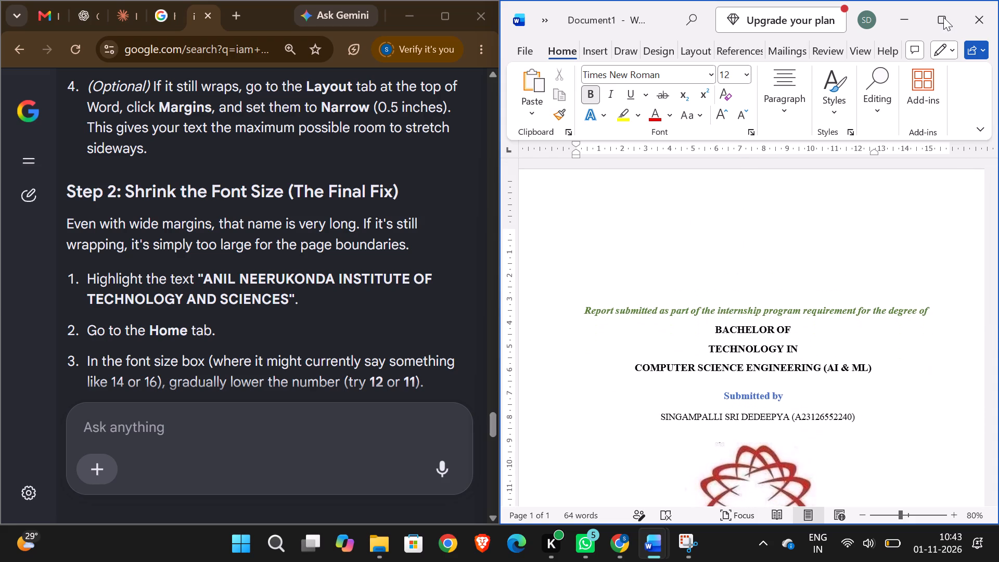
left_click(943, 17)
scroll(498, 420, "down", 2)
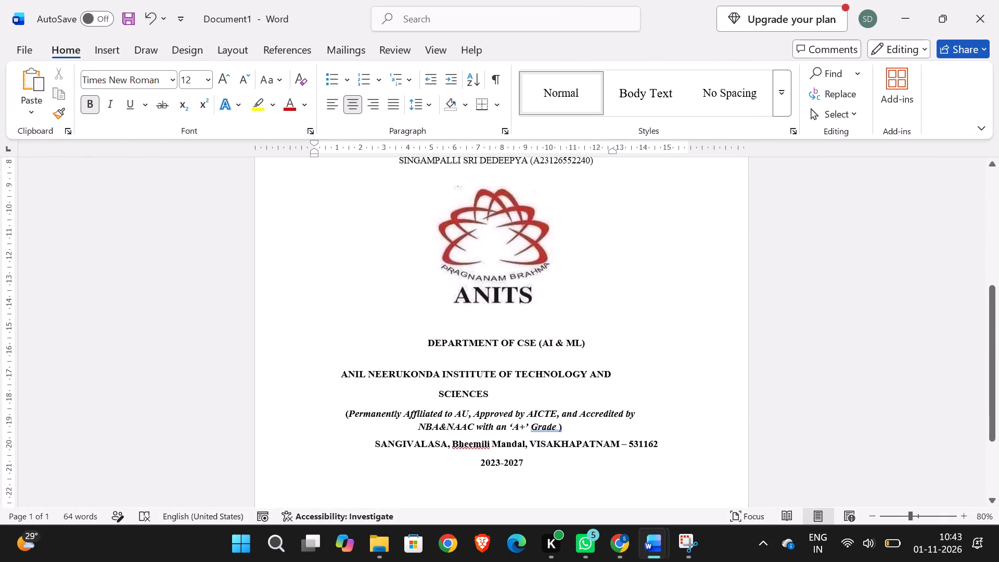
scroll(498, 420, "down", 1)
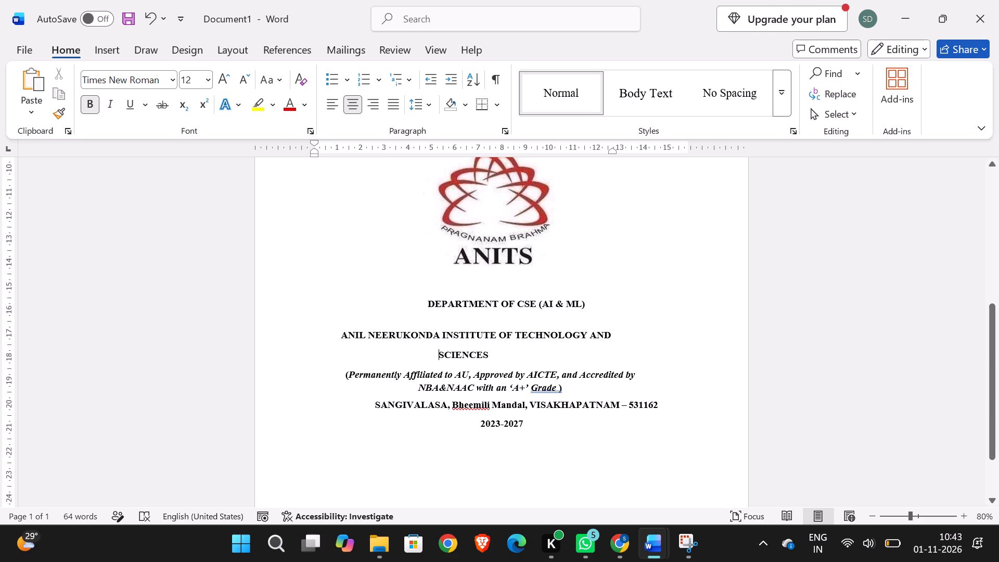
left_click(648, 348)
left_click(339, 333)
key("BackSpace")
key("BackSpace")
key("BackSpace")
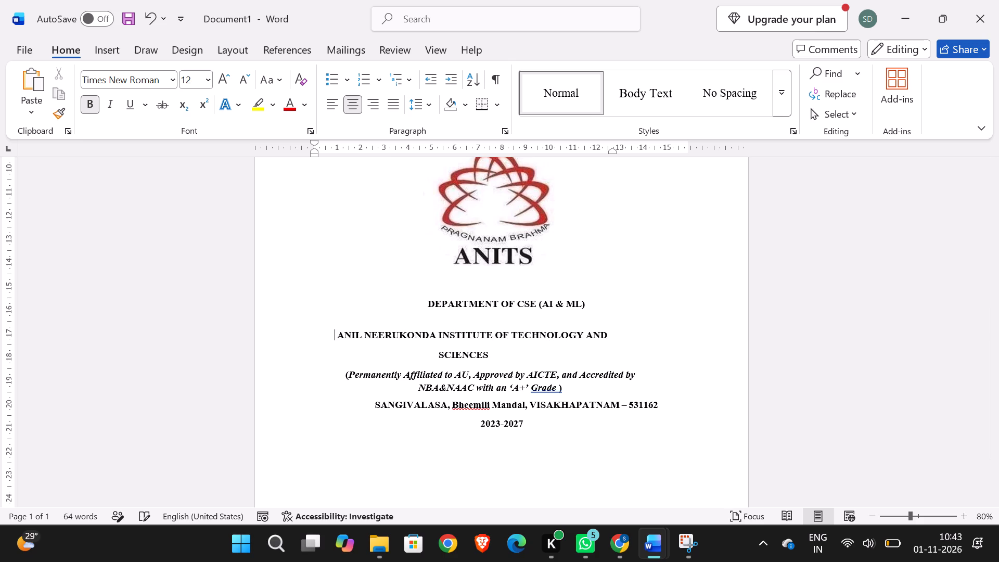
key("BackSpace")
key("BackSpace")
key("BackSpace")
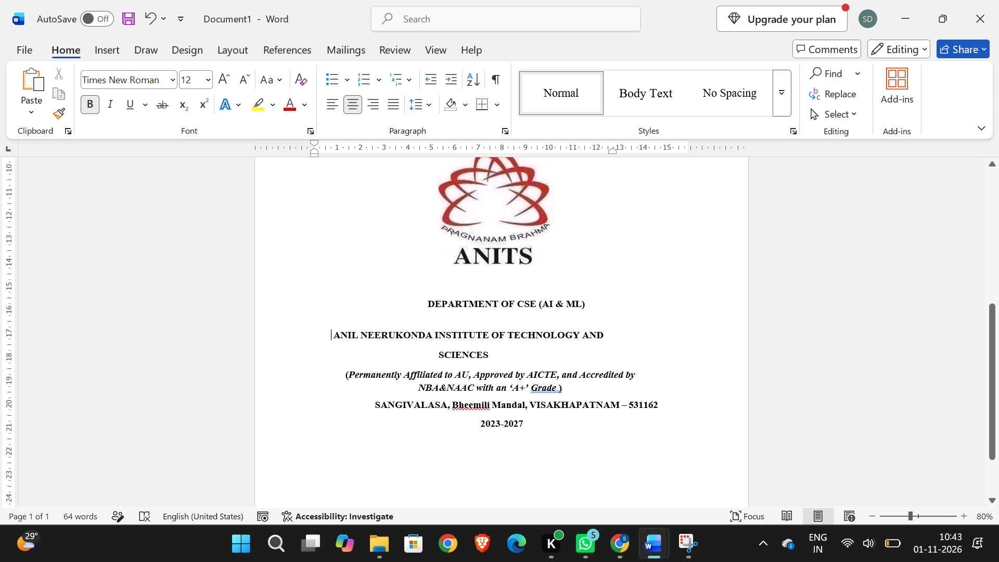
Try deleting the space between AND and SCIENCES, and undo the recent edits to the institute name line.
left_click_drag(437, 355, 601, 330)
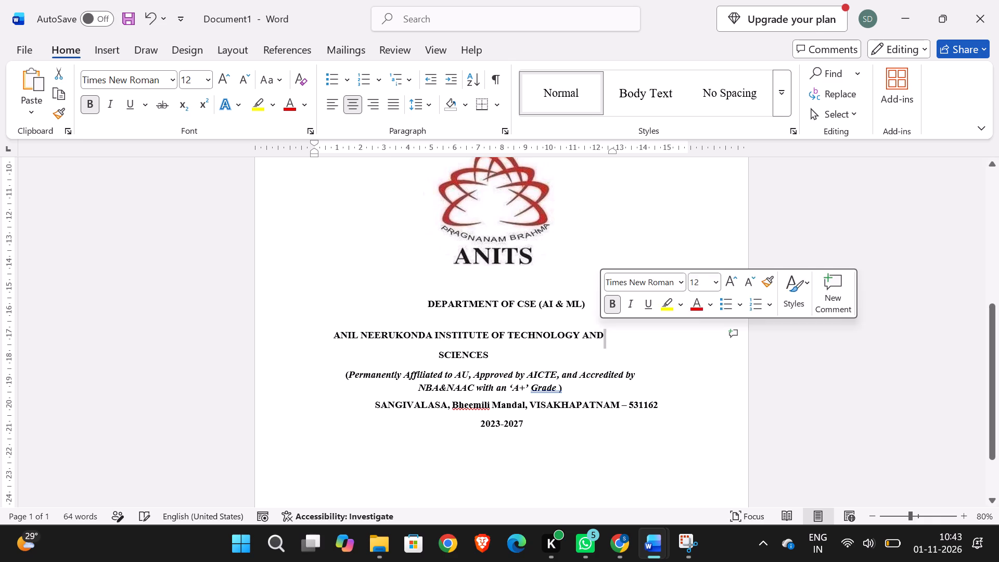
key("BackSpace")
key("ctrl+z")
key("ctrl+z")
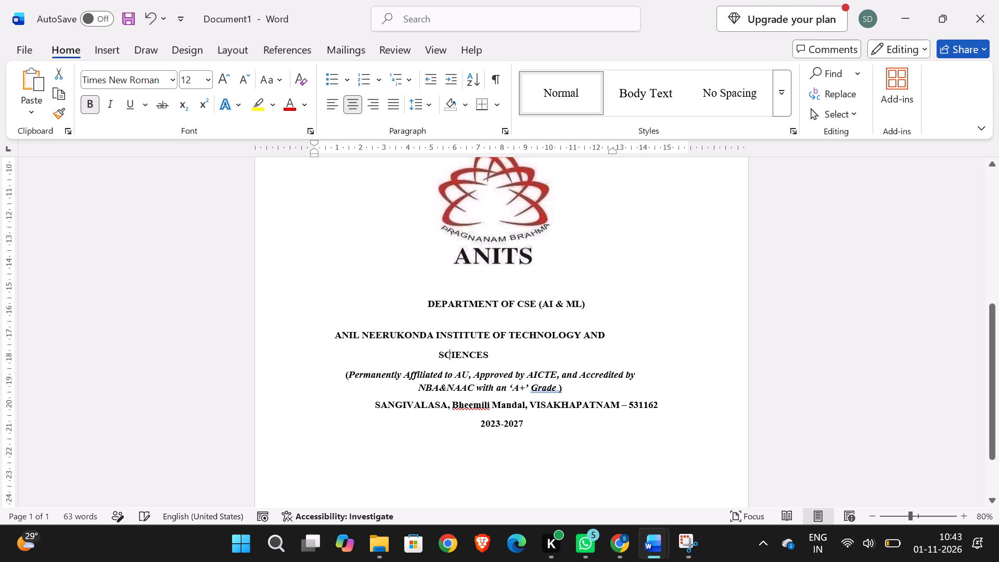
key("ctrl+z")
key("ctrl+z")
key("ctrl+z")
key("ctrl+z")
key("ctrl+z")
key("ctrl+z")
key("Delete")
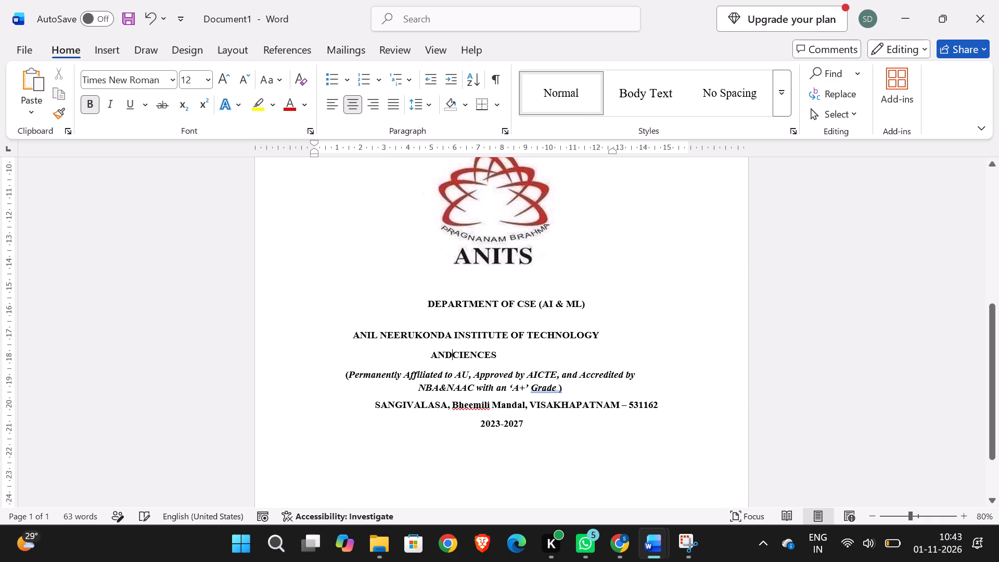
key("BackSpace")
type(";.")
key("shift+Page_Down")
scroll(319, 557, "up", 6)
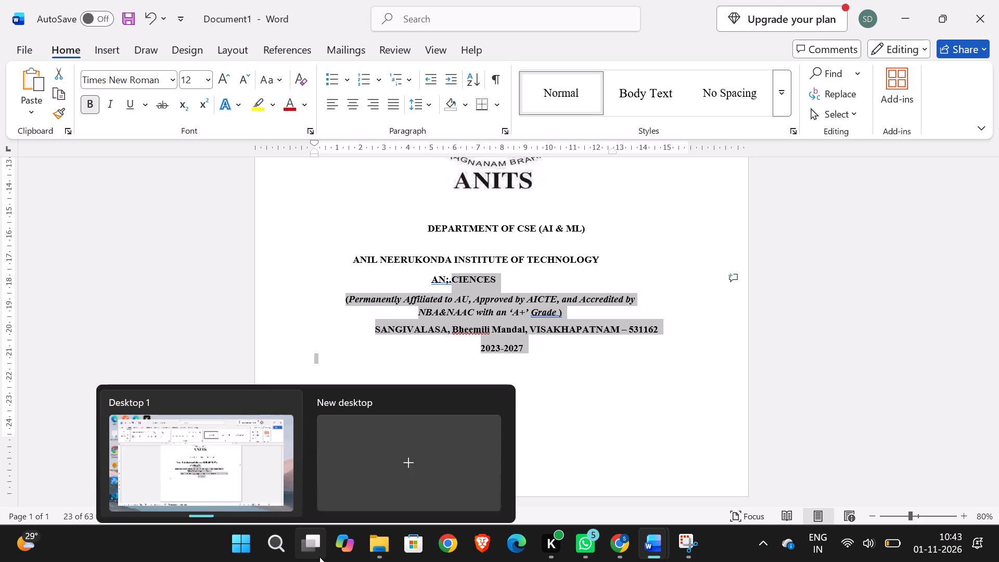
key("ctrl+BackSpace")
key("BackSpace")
Clear the entire contents of Document1, leaving a blank page.
key("ctrl+a")
key("BackSpace")
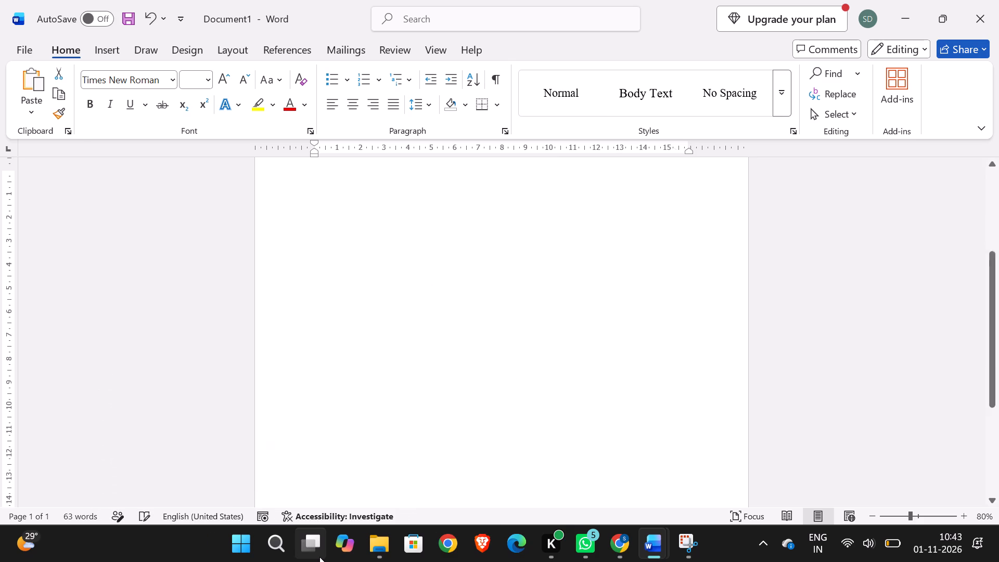
scroll(319, 557, "up", 7)
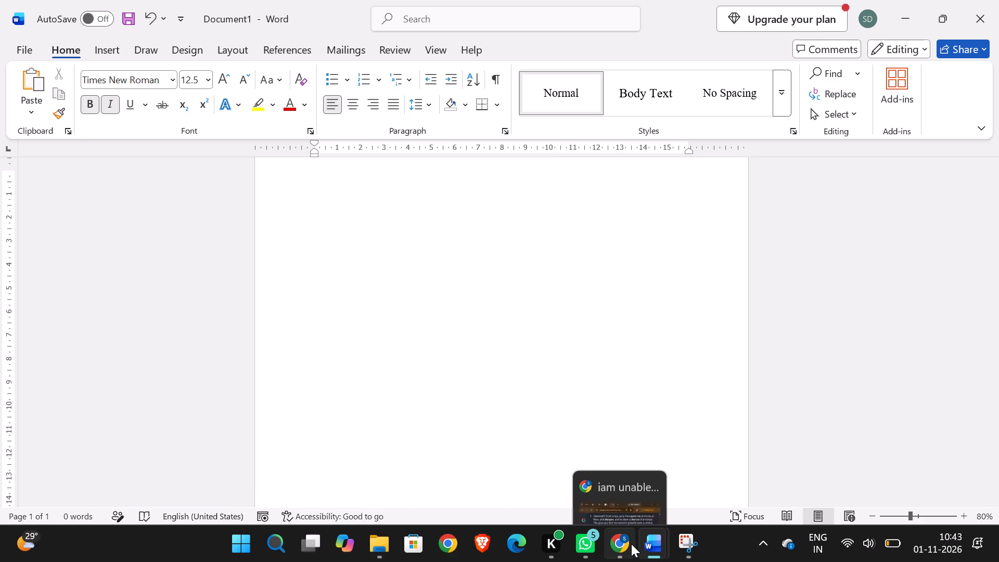
Switch to the internshipReport_example document and maximize its window.
left_click(660, 462)
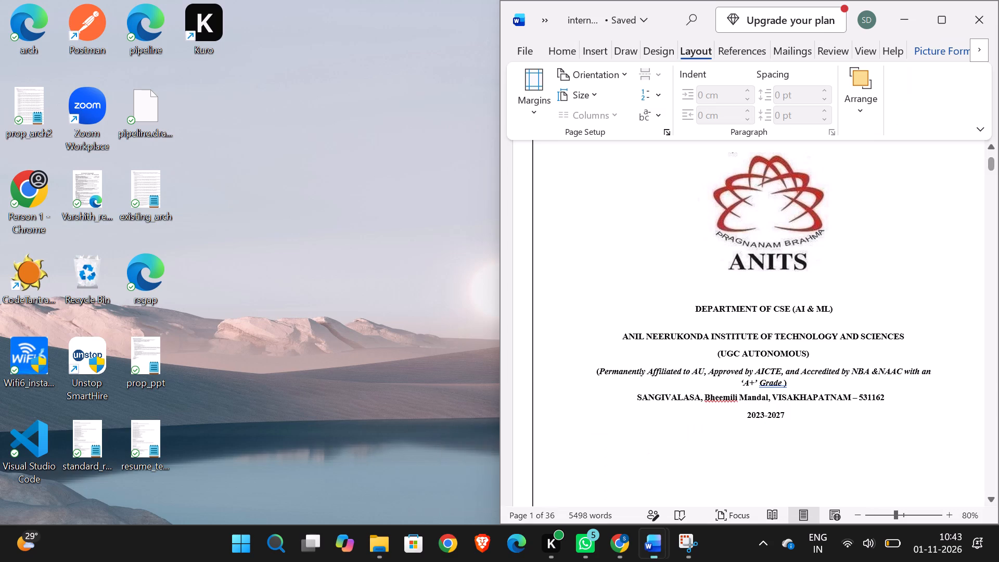
left_click(930, 21)
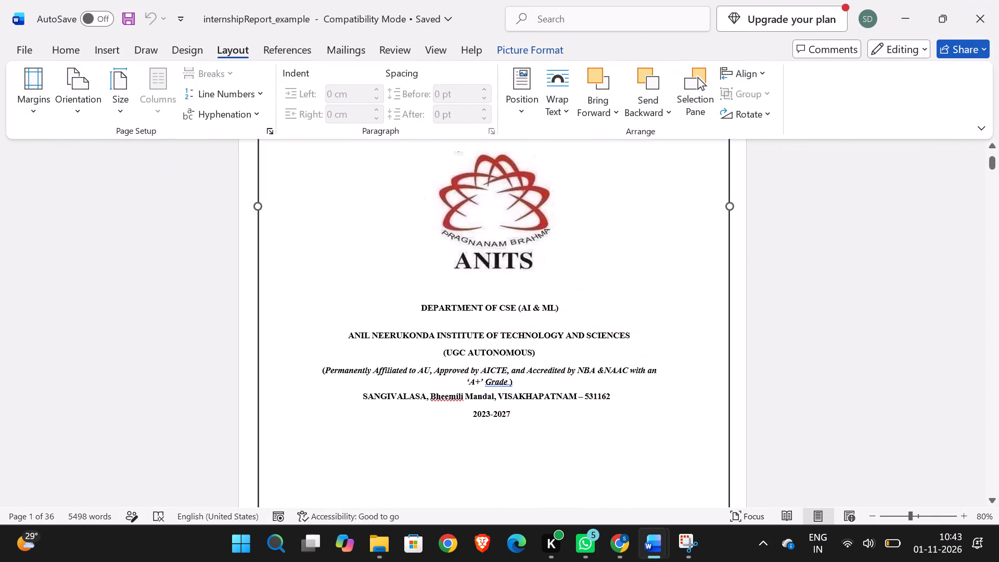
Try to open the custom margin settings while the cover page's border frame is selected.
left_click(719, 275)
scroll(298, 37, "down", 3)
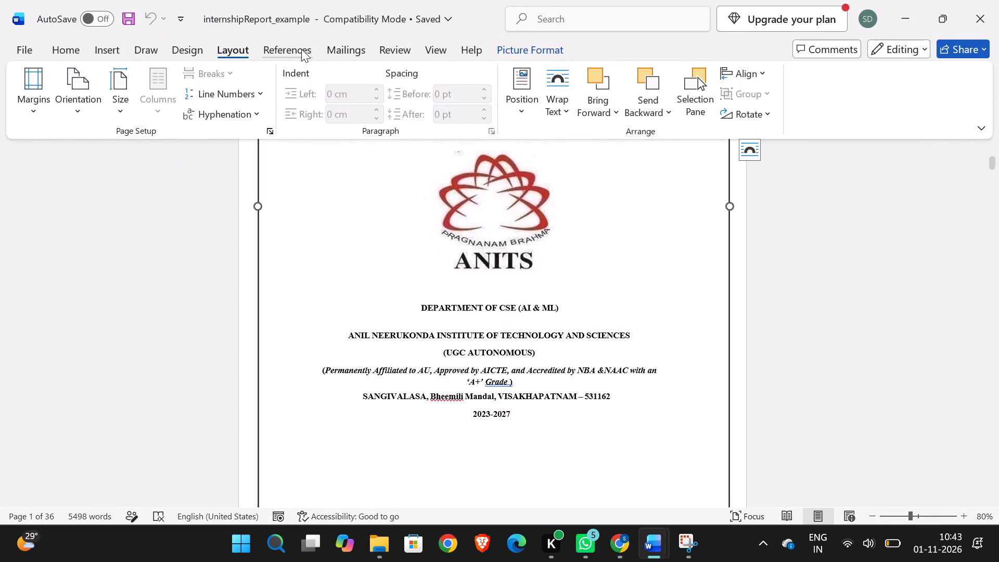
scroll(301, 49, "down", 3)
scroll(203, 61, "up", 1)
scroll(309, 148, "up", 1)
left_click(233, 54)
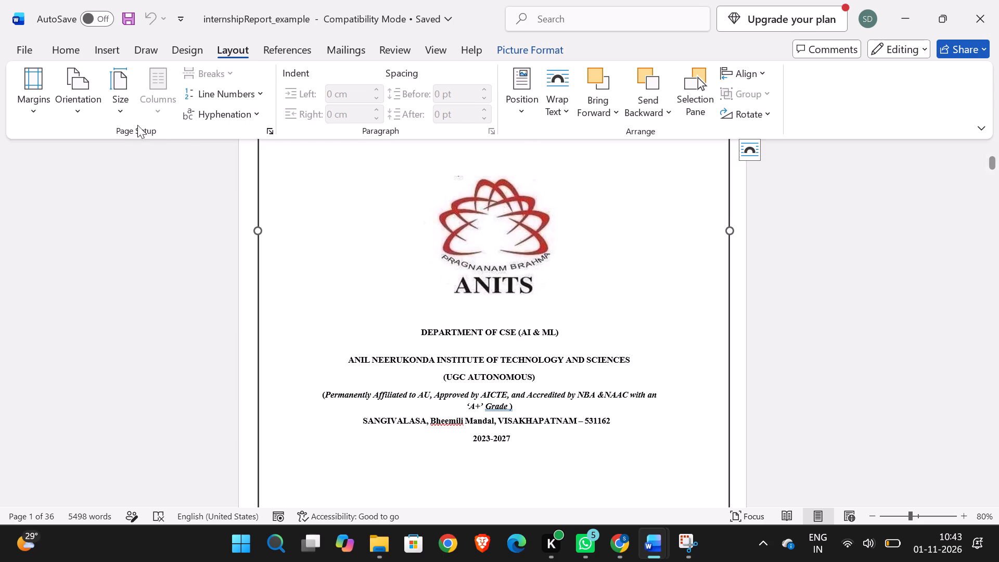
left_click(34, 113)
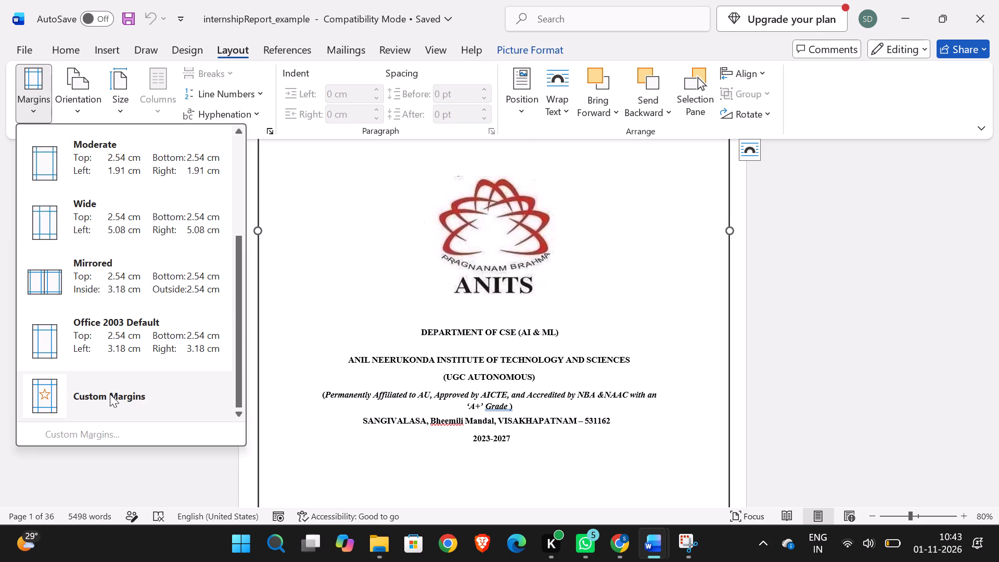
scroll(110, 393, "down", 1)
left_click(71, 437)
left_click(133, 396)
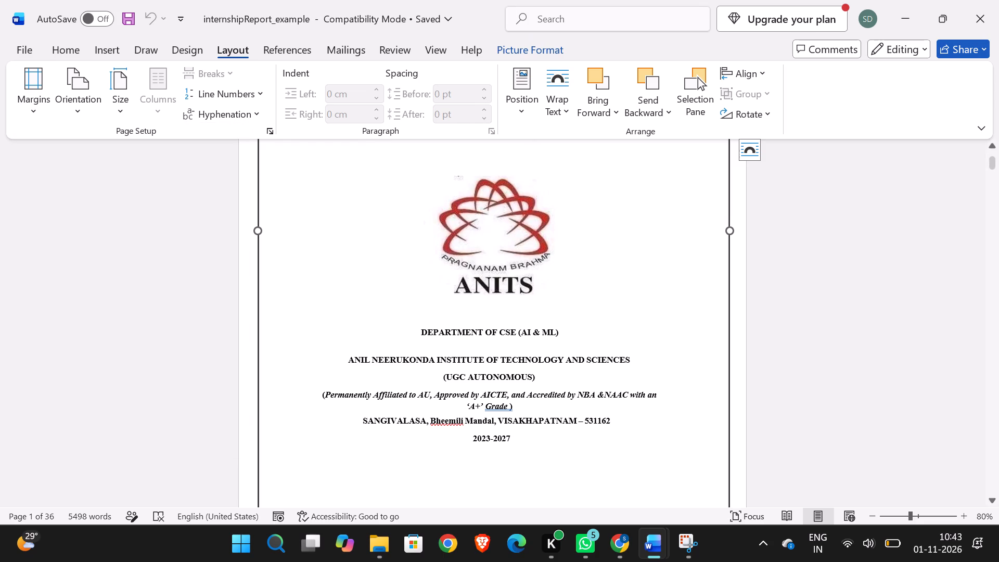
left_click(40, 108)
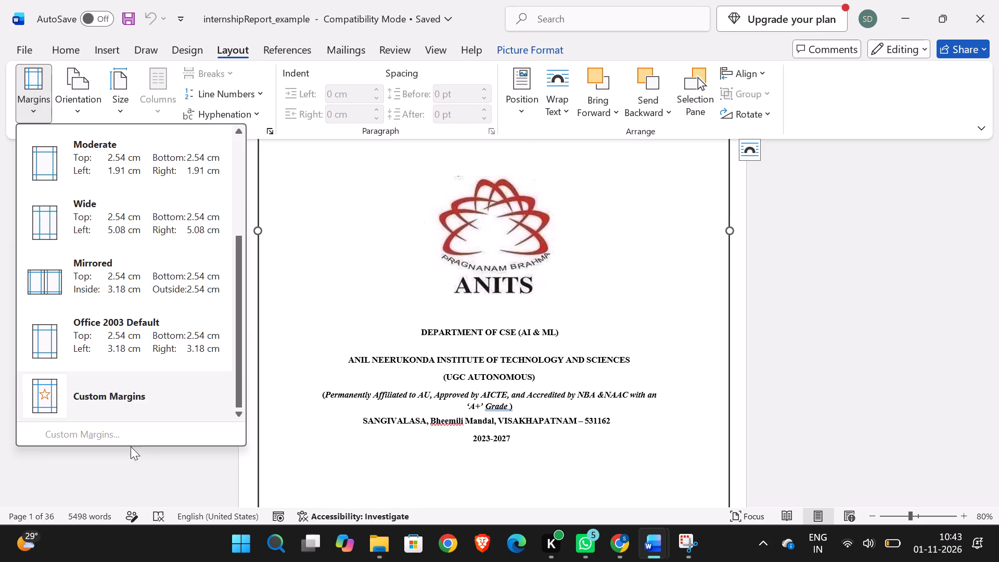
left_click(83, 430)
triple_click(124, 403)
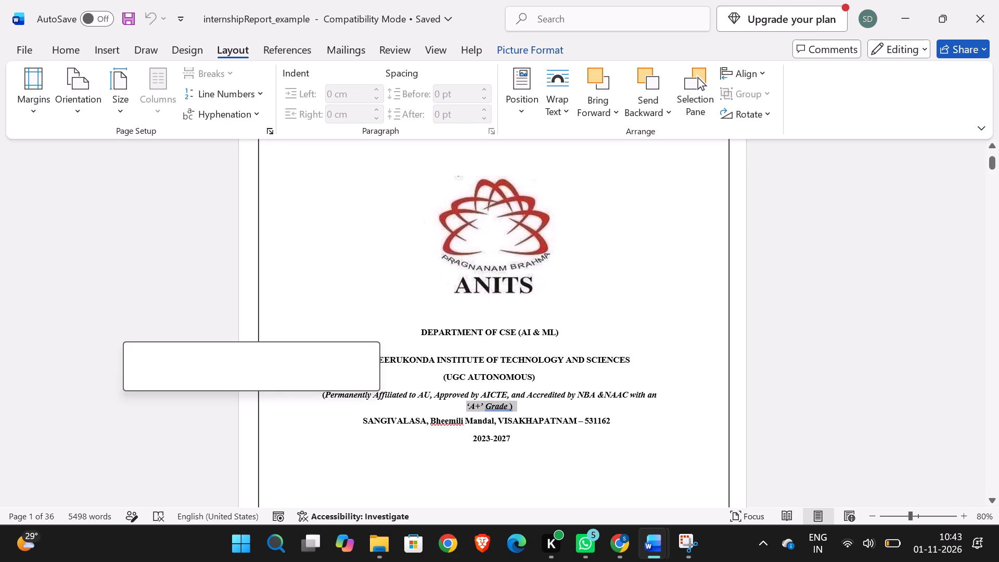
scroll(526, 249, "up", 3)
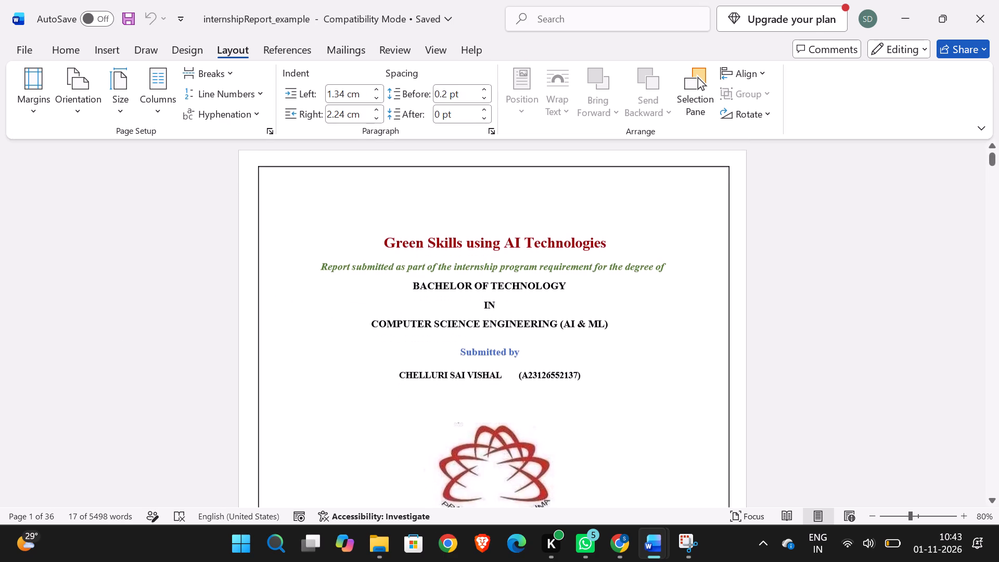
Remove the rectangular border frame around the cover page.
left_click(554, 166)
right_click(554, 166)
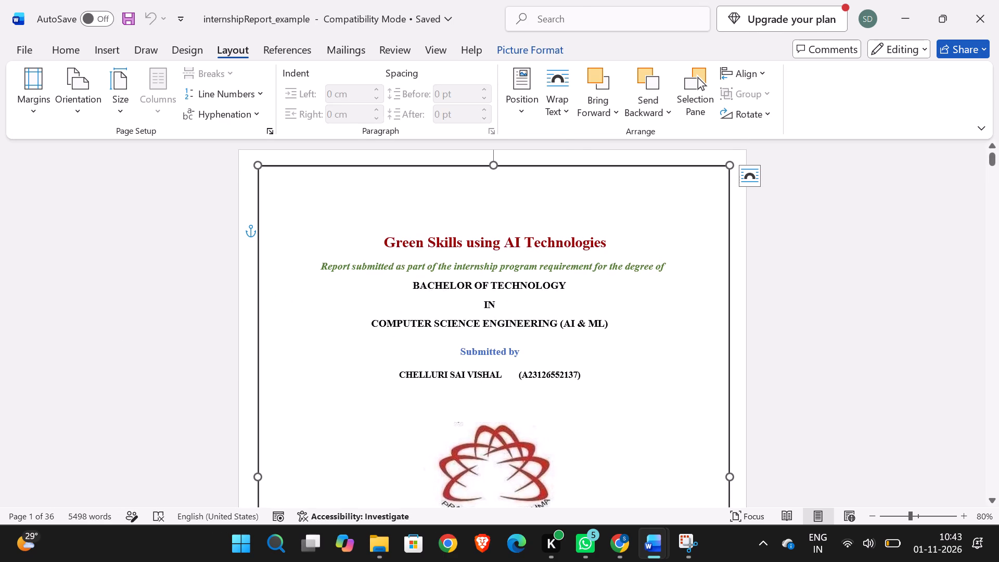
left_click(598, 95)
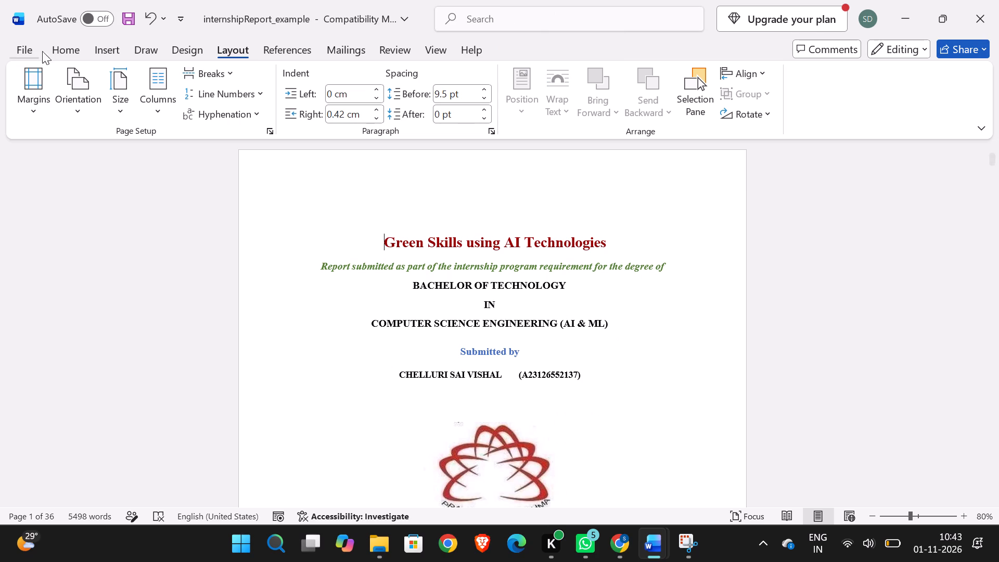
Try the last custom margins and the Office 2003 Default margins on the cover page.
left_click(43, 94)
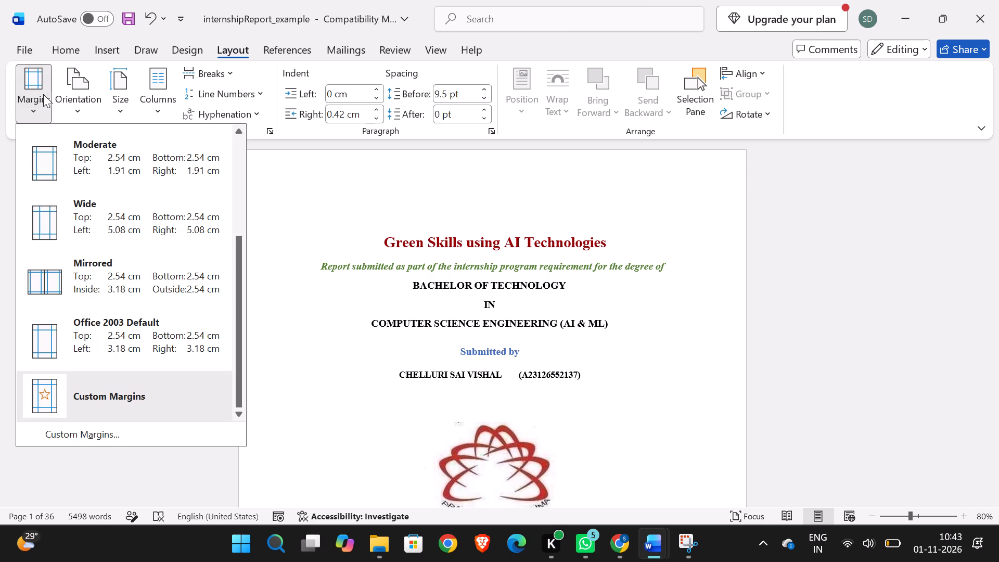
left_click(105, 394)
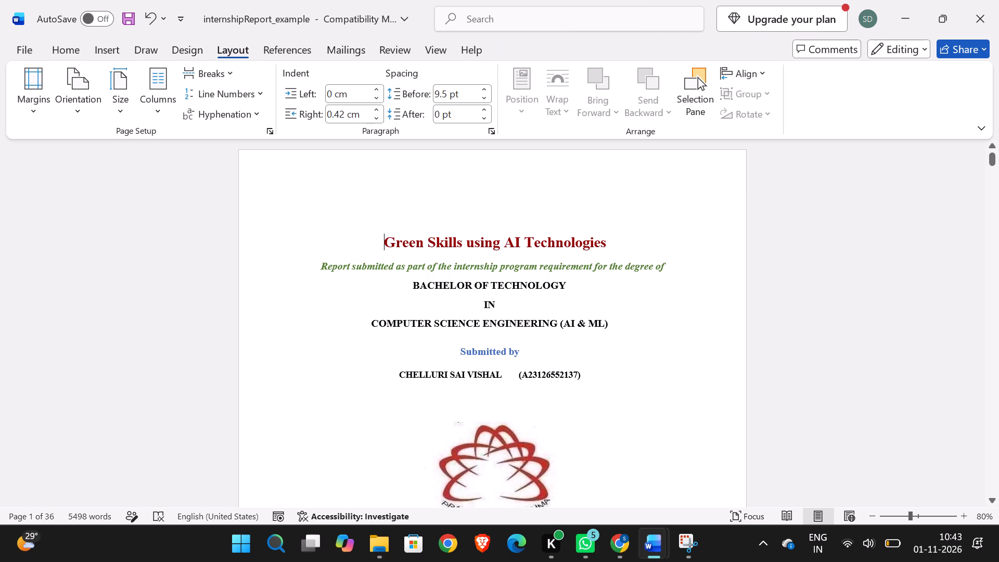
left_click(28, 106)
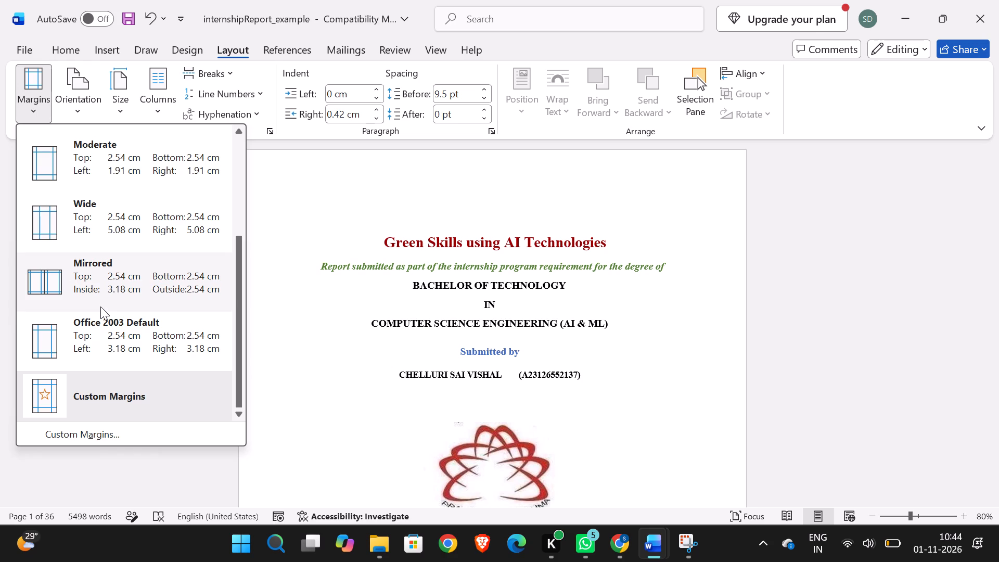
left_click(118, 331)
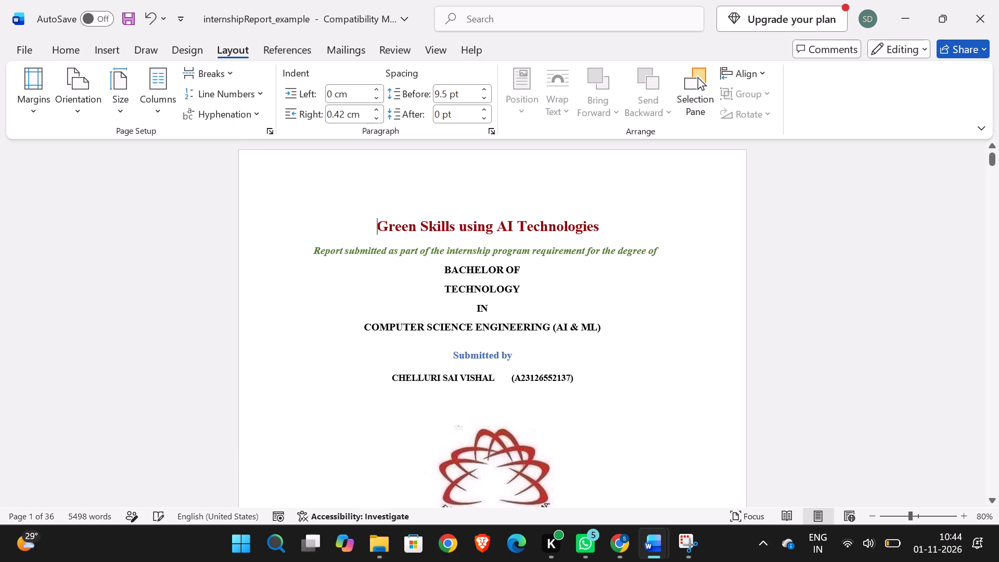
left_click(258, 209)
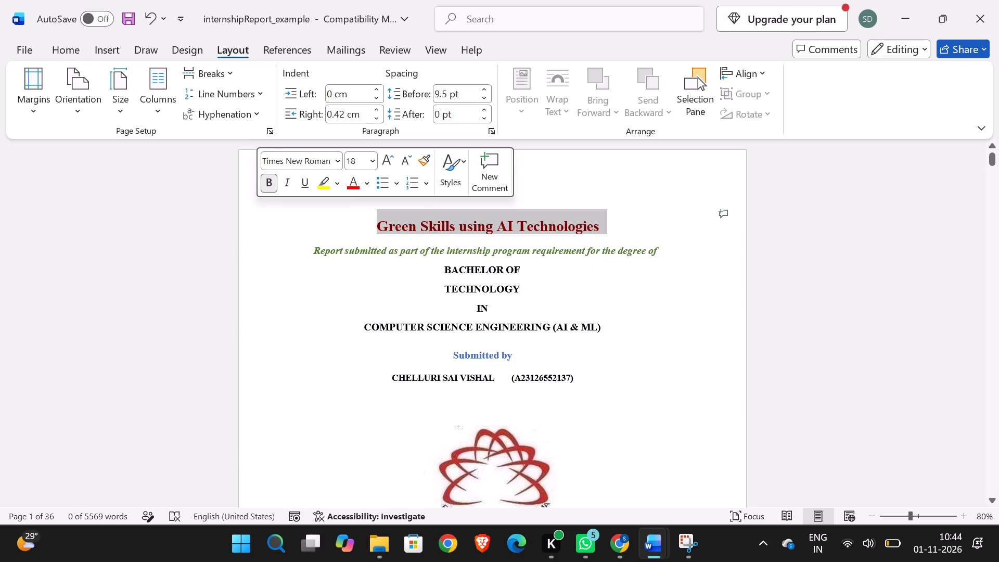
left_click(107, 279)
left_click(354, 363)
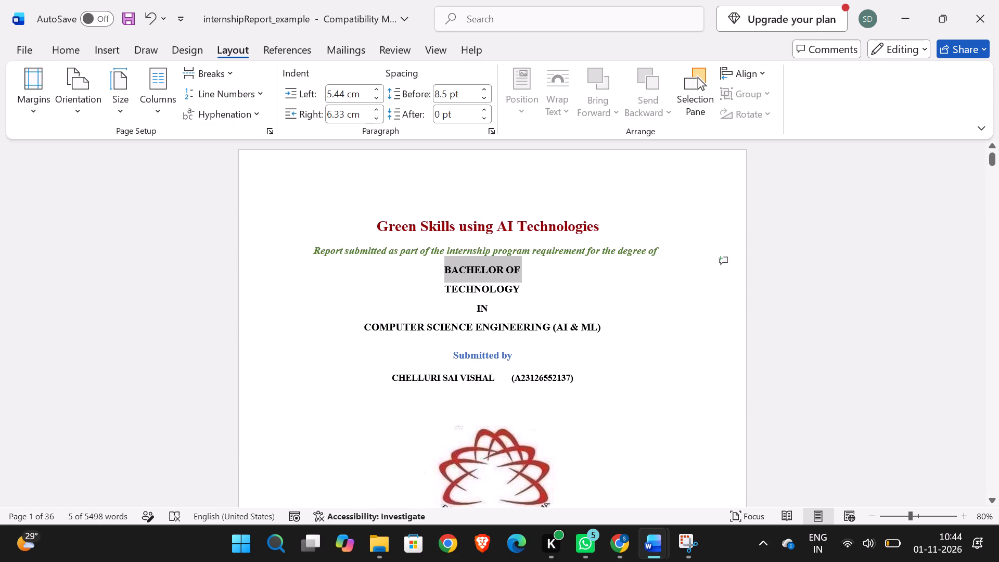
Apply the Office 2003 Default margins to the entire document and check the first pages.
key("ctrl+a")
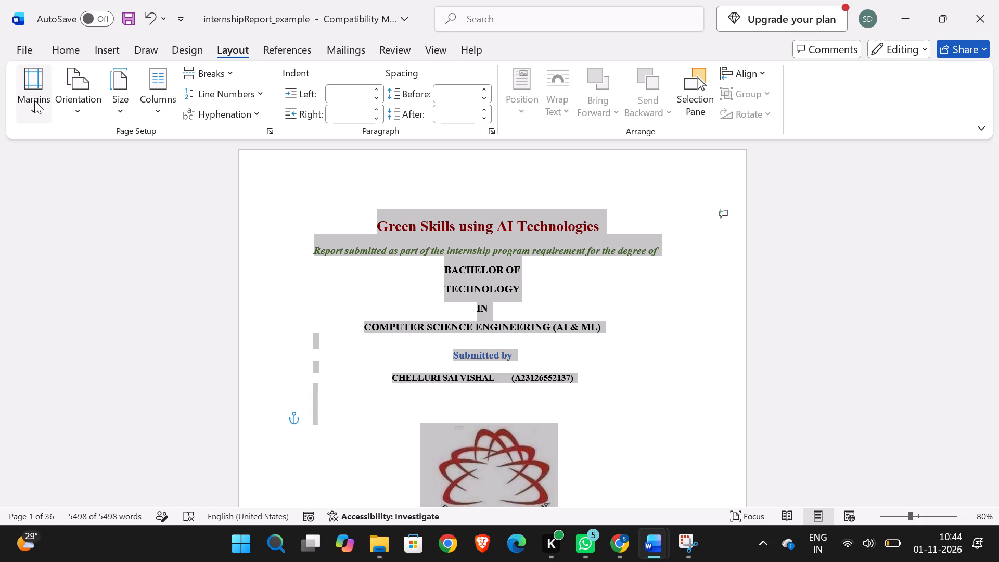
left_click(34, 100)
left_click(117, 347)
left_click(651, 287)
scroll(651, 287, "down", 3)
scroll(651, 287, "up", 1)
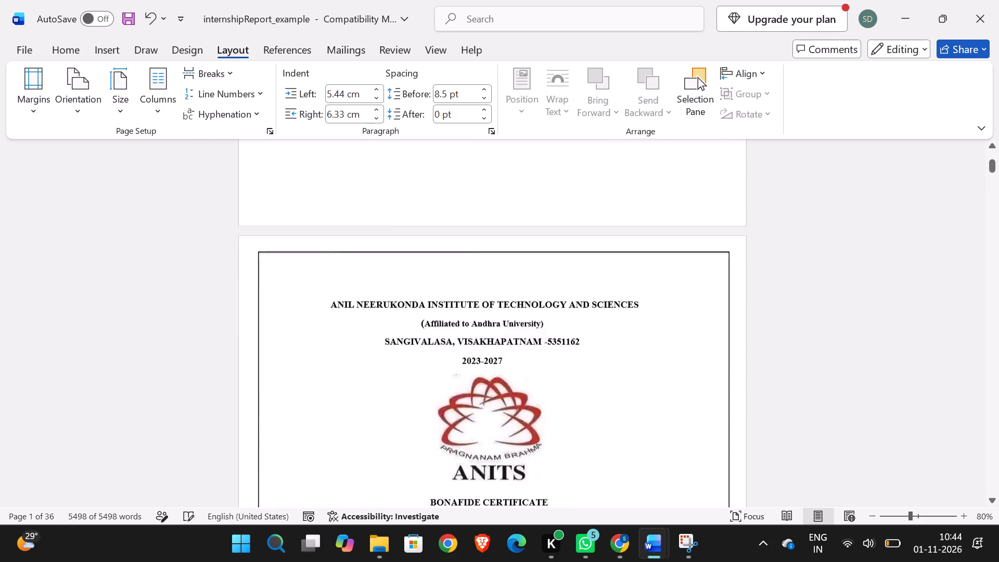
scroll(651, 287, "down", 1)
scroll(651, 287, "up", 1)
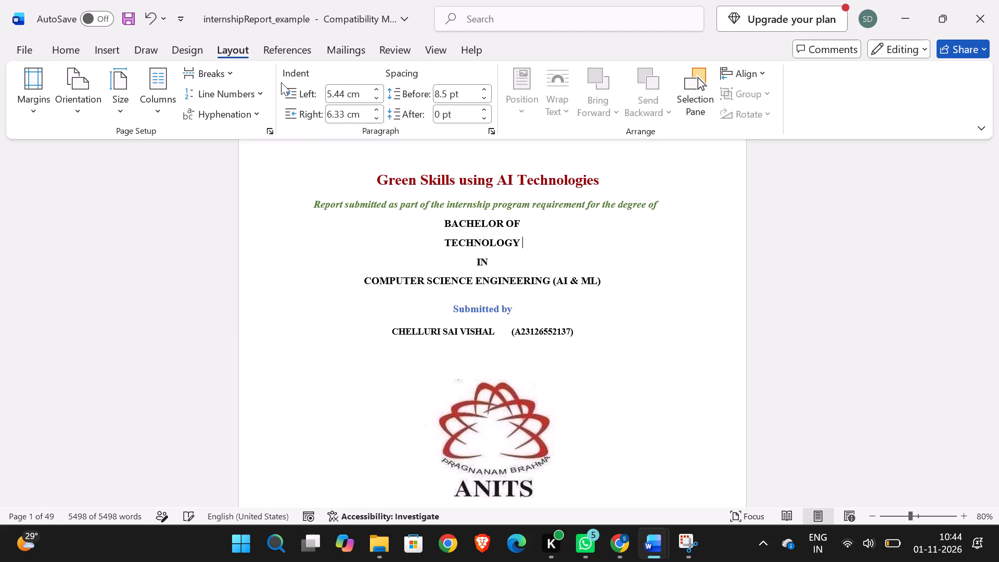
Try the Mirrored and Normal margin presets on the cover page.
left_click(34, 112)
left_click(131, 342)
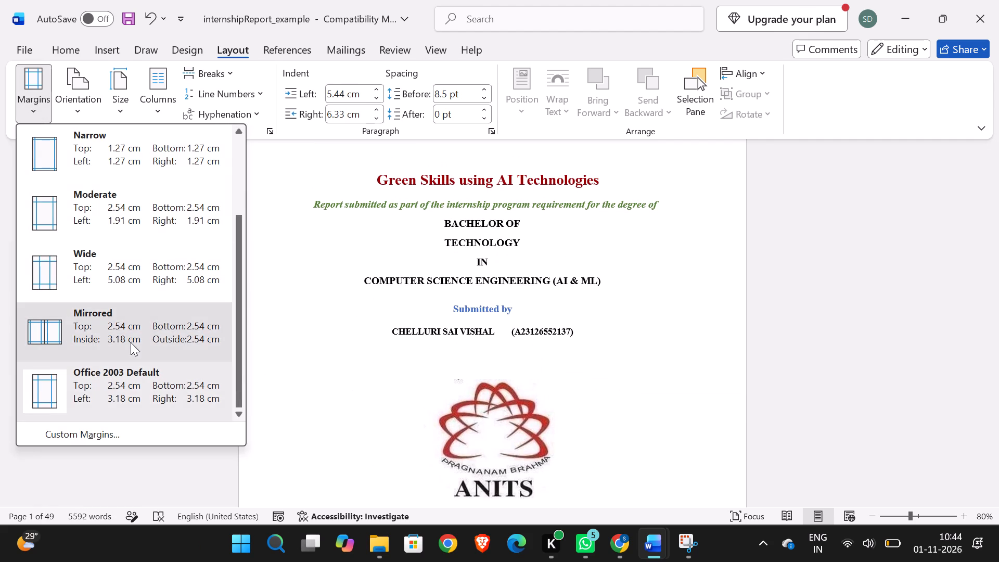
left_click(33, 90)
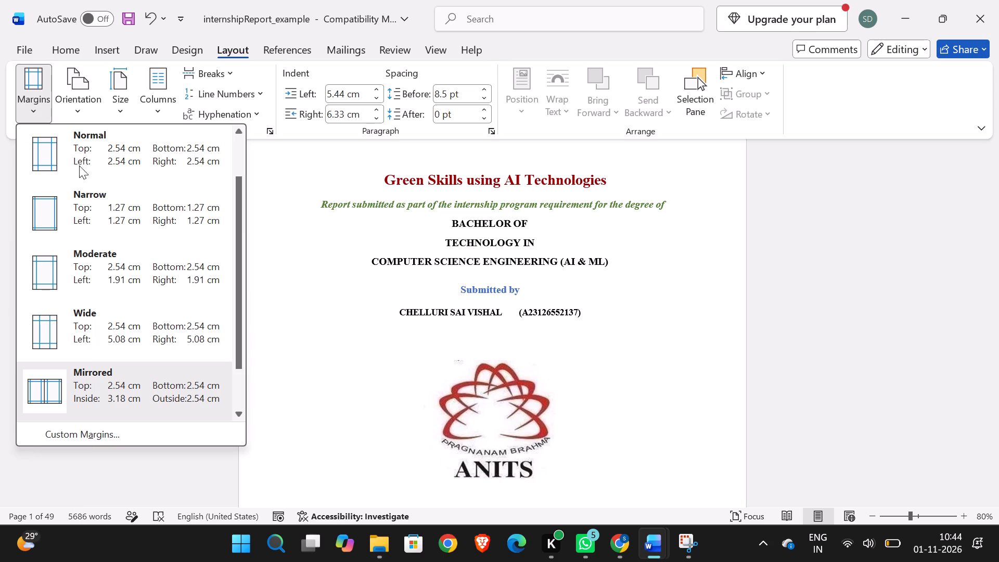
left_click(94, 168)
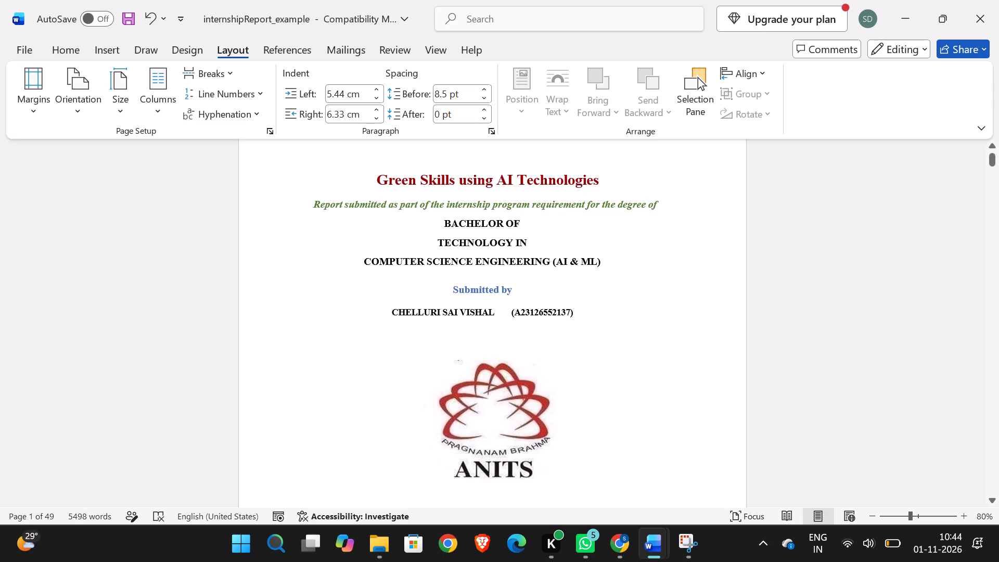
Undo all margin, border and text changes on the example report's cover page back to its original bordered layout.
key("ctrl+z")
key("ctrl+z")
key("ctrl+z")
key("ctrl+z")
key("ctrl+z")
key("ctrl+z")
key("ctrl+z")
key("ctrl+z")
key("ctrl+z")
key("ctrl+z")
key("ctrl+z")
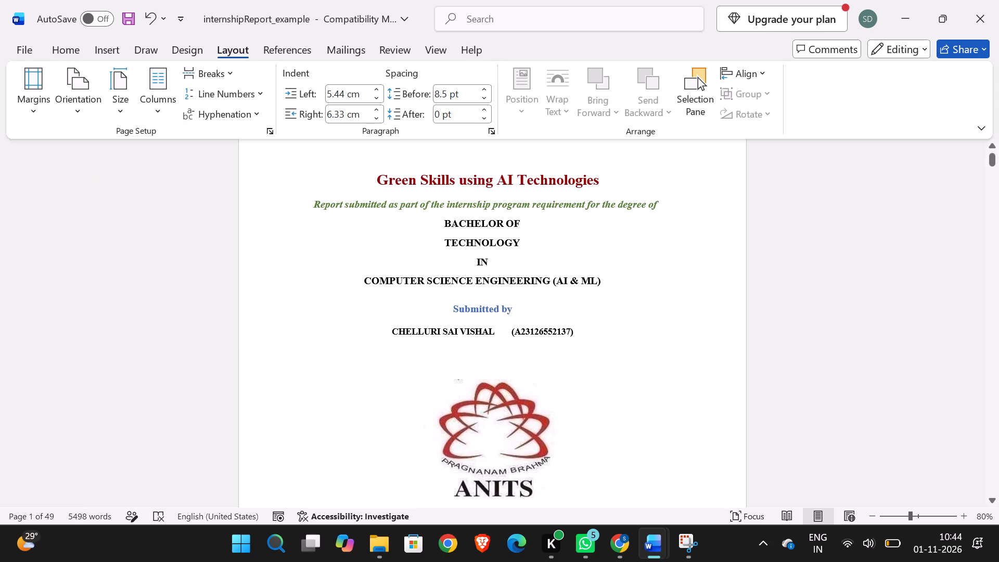
key("ctrl+z")
key("ctrl+z")
key("ctrl+z")
key("ctrl+z")
key("ctrl+z")
key("ctrl+z")
key("ctrl+z")
left_click(304, 304, "ctrl")
scroll(304, 304, "down", 2)
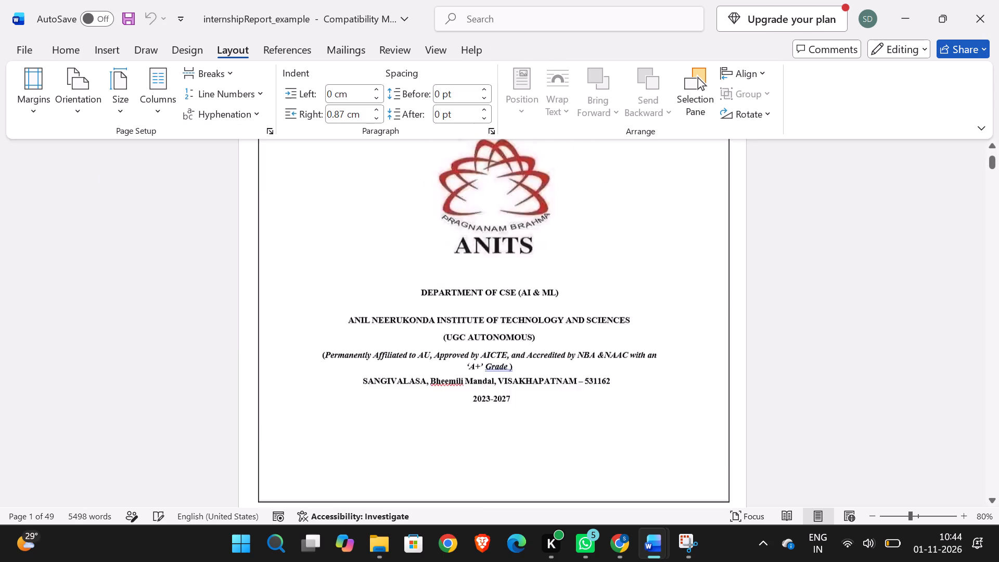
scroll(304, 304, "up", 3)
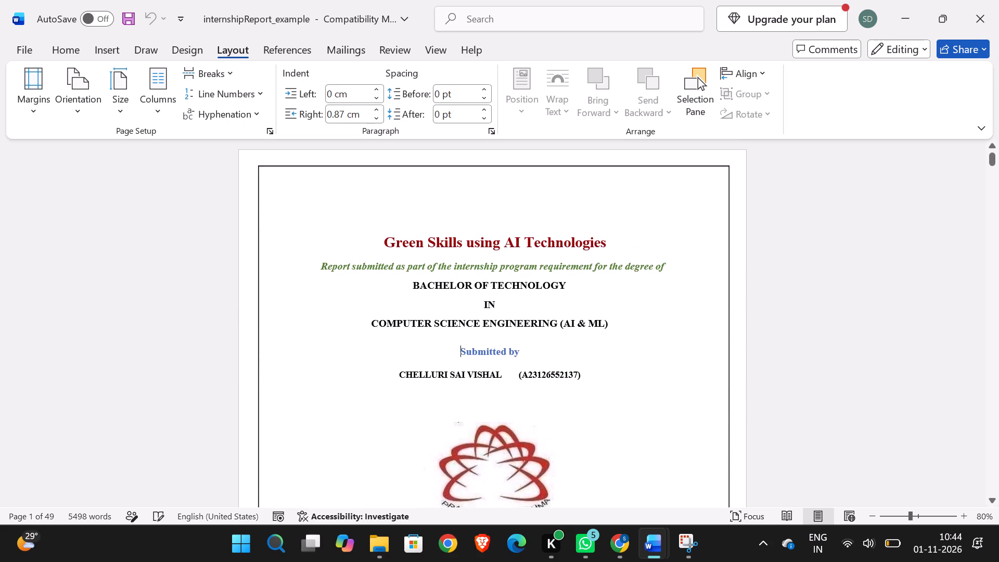
Replace the example student's name under "Submitted by" with the student's own full name in capitals, surname first.
left_click(509, 376)
key("BackSpace")
key("BackSpace")
key("BackSpace")
key("BackSpace")
key("BackSpace")
key("BackSpace")
key("BackSpace")
key("BackSpace")
key("BackSpace")
key("BackSpace")
key("BackSpace")
key("BackSpace")
key("BackSpace")
key("BackSpace")
key("BackSpace")
key("BackSpace")
key("BackSpace")
key("BackSpace")
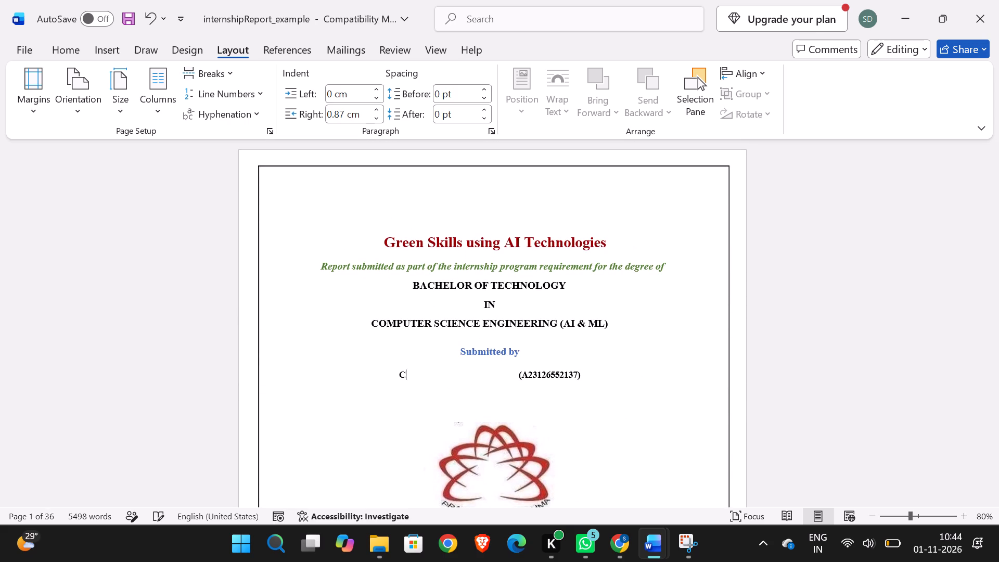
key("BackSpace")
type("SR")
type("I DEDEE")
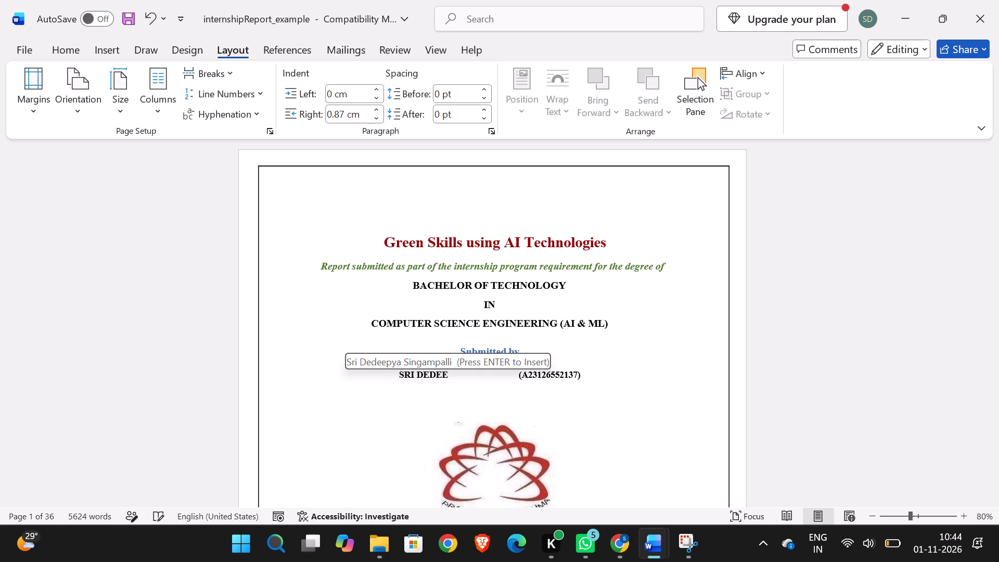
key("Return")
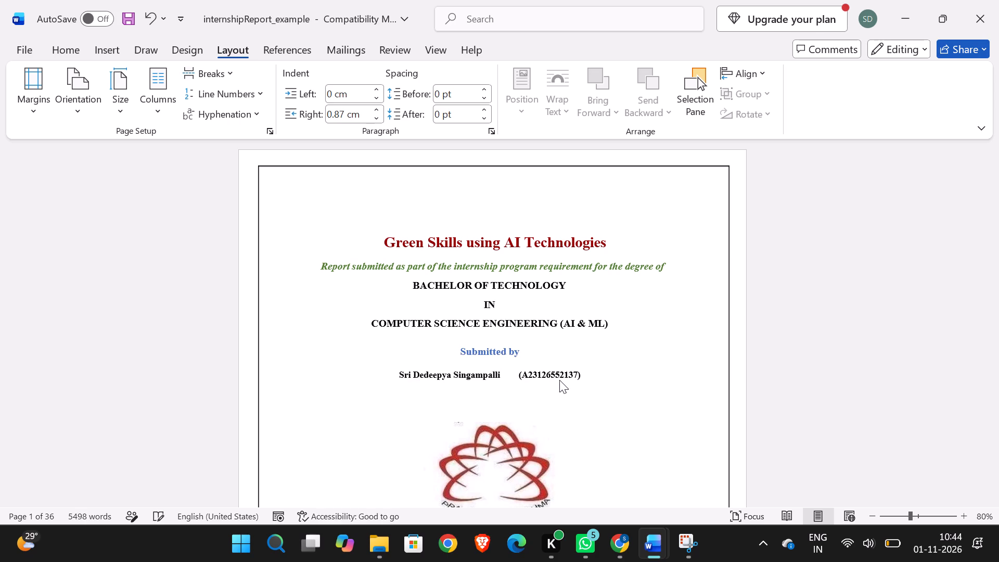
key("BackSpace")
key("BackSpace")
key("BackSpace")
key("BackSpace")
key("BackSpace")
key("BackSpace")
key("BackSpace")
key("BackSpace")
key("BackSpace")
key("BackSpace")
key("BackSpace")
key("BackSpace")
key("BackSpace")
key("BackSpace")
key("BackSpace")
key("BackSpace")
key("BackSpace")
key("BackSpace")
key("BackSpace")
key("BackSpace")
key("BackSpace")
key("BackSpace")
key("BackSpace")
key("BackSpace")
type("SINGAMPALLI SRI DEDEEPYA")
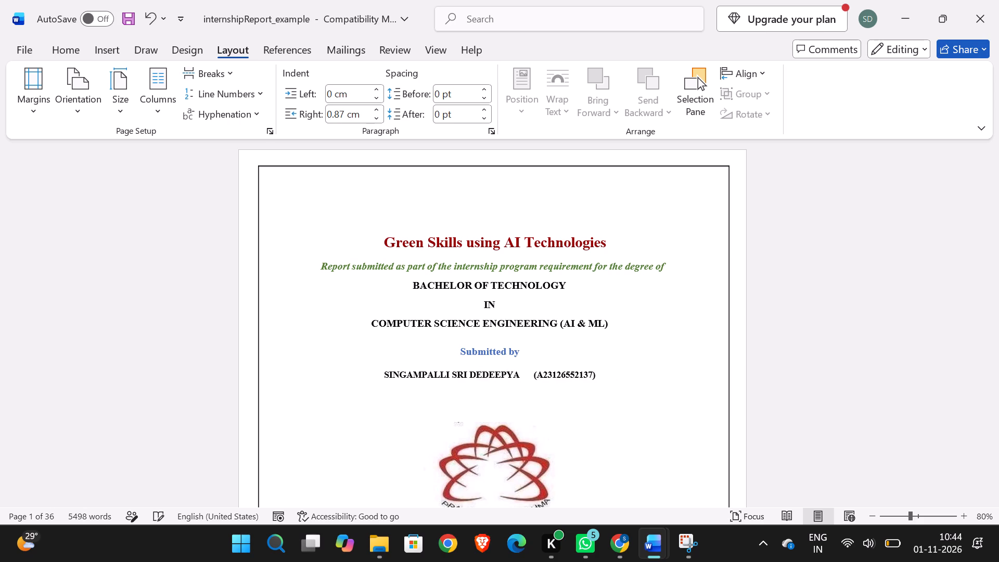
Replace the wide gap between the student's name and the roll number on the cover page with a single space.
left_click(529, 372)
key("BackSpace")
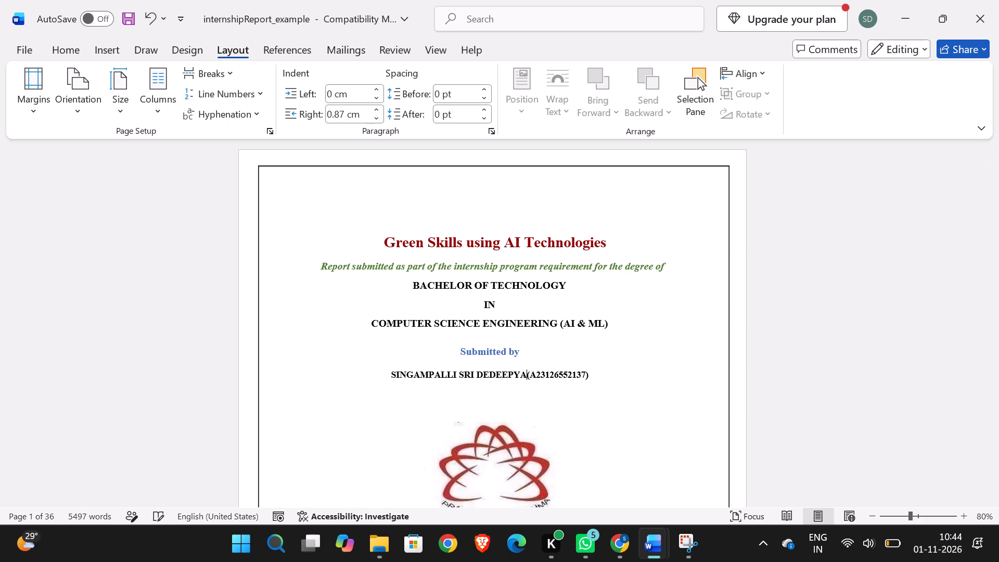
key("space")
Look over the rest of the cover page and the Bonafide Certificate page for details that need replacing.
scroll(529, 372, "down", 1)
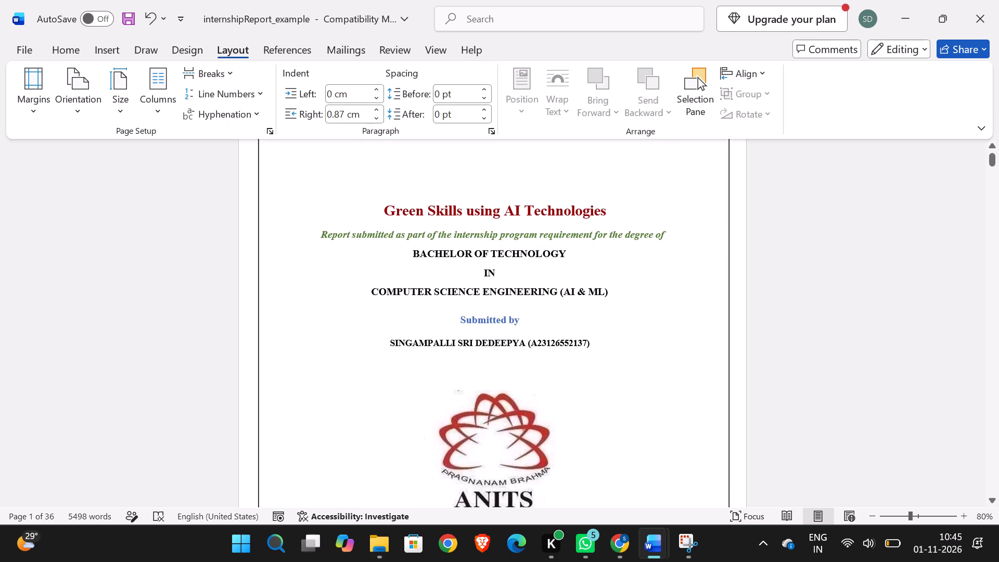
scroll(695, 335, "down", 2)
scroll(695, 335, "up", 2)
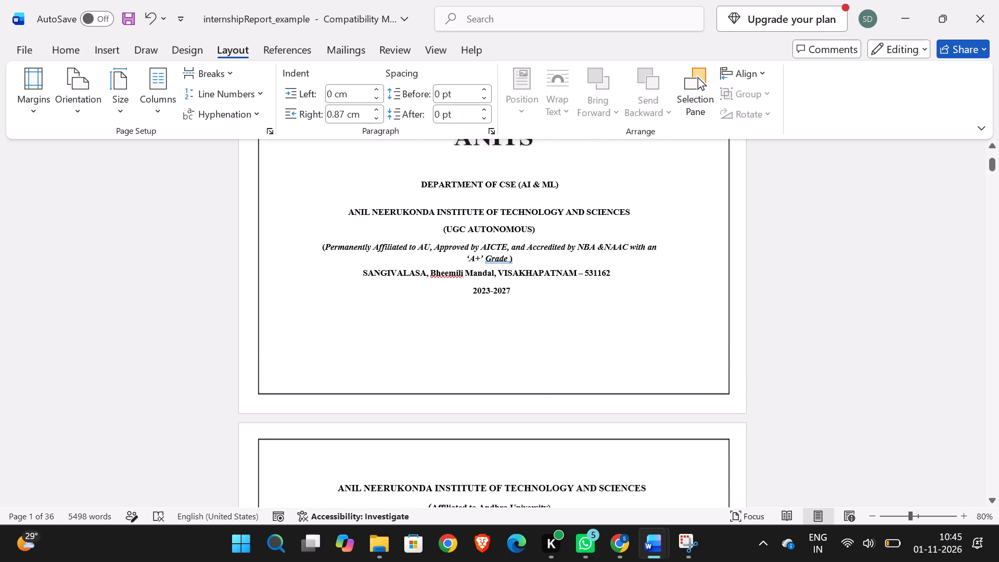
scroll(695, 335, "up", 1)
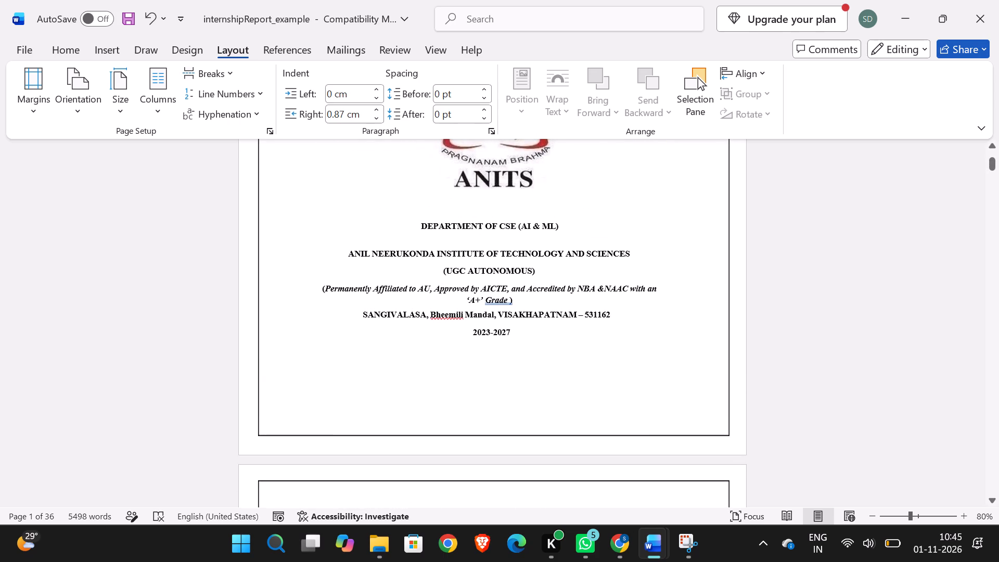
left_click(561, 309)
scroll(551, 365, "up", 2)
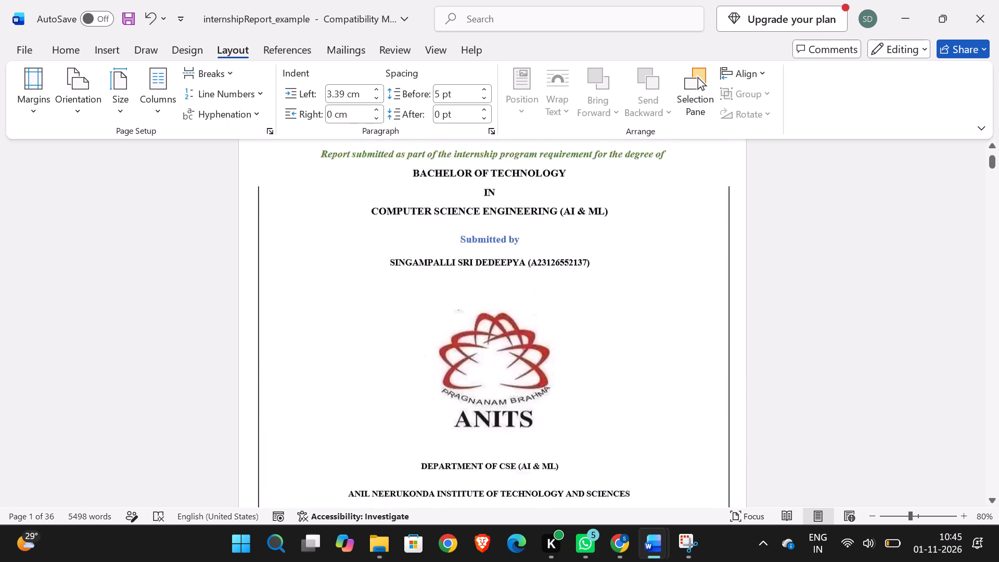
scroll(551, 365, "down", 3)
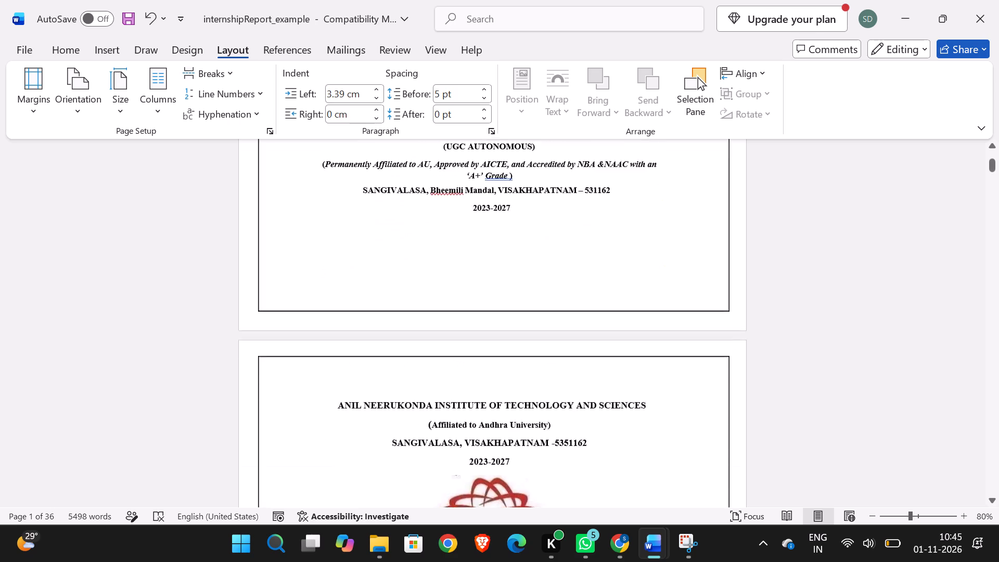
scroll(551, 365, "down", 2)
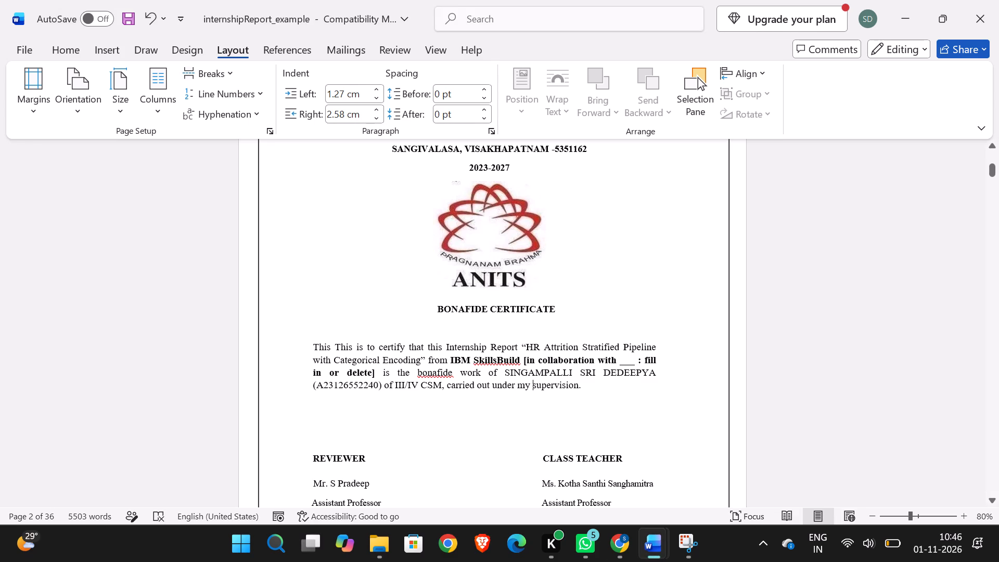
Undo the Bonafide Certificate edits back to the original paragraph with the title "Green Skills using AI Technologies".
key("ctrl+z")
key("ctrl+z")
key("ctrl+z")
key("ctrl+z")
key("ctrl+z")
key("ctrl+z")
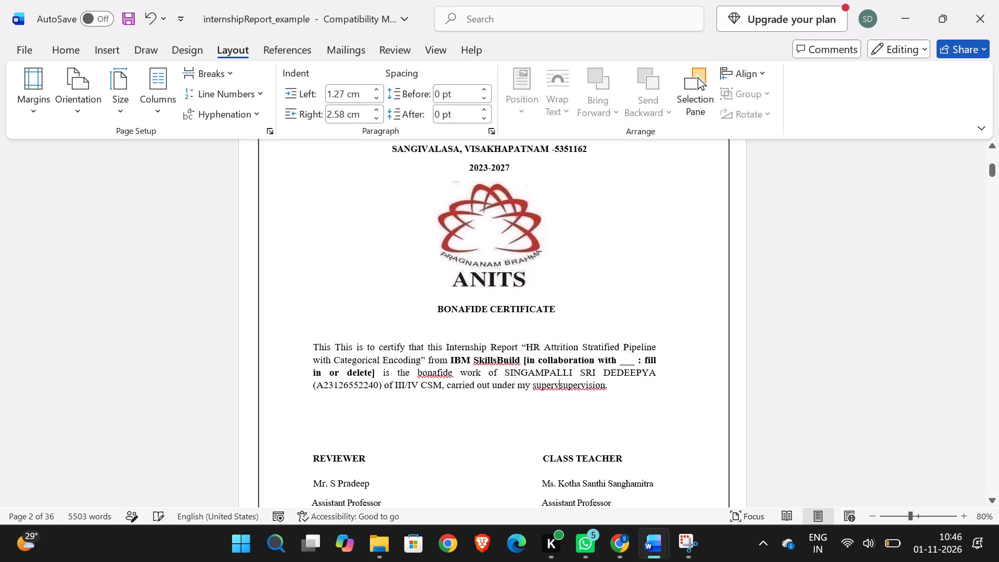
key("ctrl+z")
key("ctrl+z")
key("ctrl+z")
left_click(458, 357, "ctrl")
key("ctrl+z")
key("ctrl+z")
key("ctrl+z")
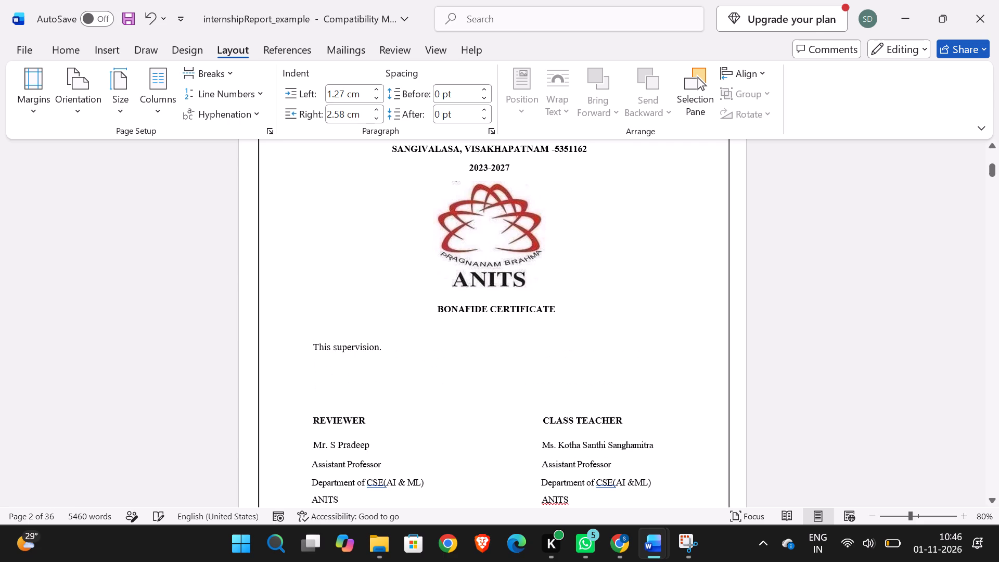
key("ctrl+z")
left_click(458, 357)
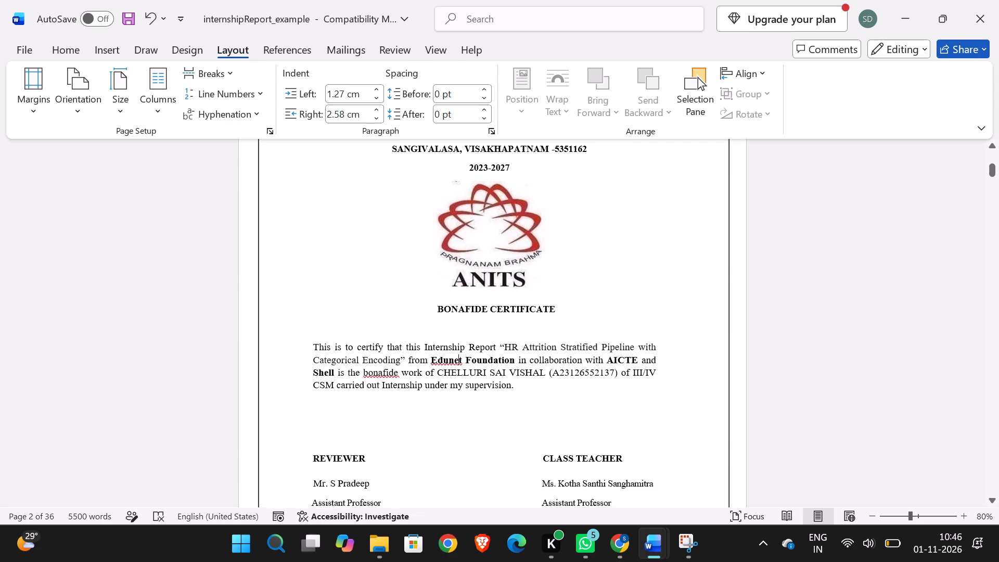
key("ctrl+z")
key("ctrl+z")
key("ctrl+z")
key("ctrl+z")
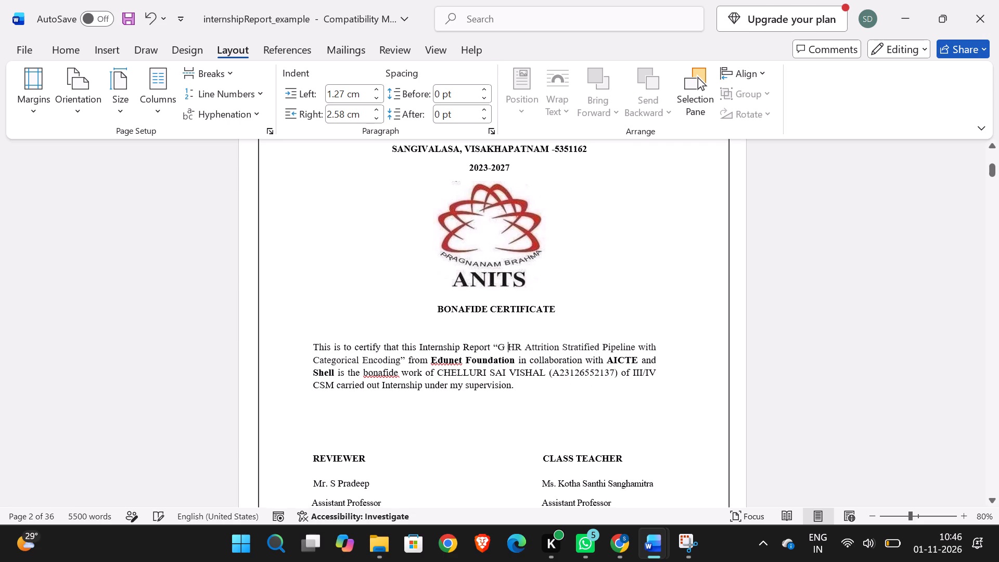
key("ctrl+z")
key("ctrl+z")
key("ctrl+z")
key("ctrl+z")
key("ctrl+z")
key("ctrl+z")
key("ctrl+z")
key("ctrl+z")
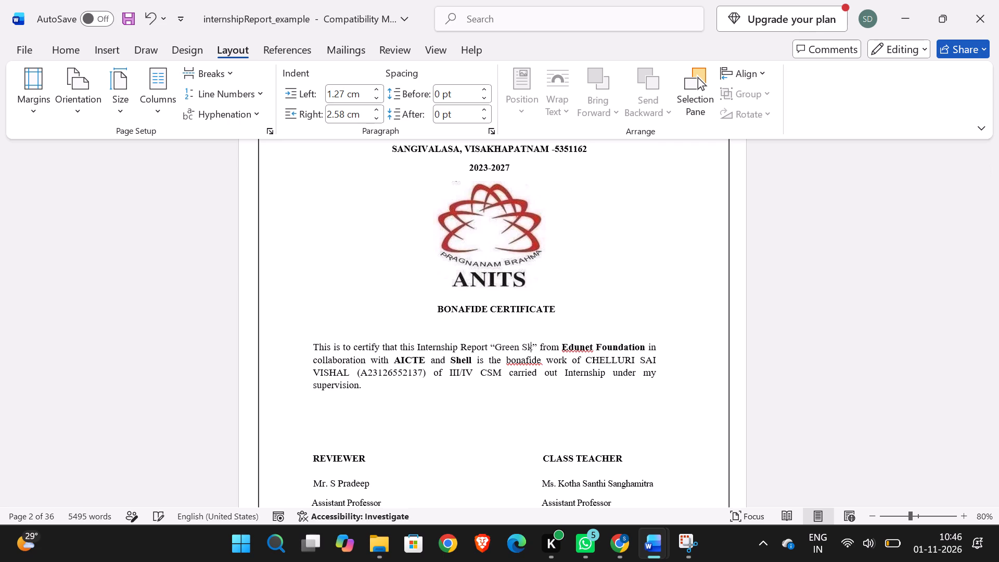
key("ctrl+z")
key("ctrl+z")
key("ctrl+z")
key("ctrl+z")
key("ctrl+z")
key("ctrl+z")
key("ctrl+z")
key("ctrl+z")
key("ctrl+z")
key("ctrl+z")
key("ctrl+z")
key("ctrl+z")
key("ctrl+z")
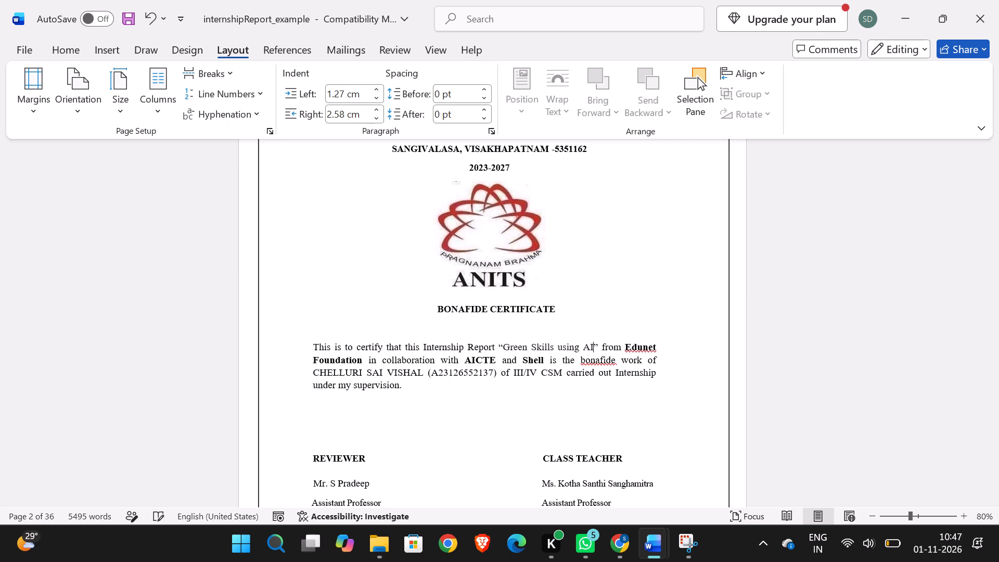
key("ctrl+z")
key("ctrl+z")
key("ctrl+z")
key("ctrl+z")
key("ctrl+z")
key("ctrl+z")
key("ctrl+z")
key("ctrl+z")
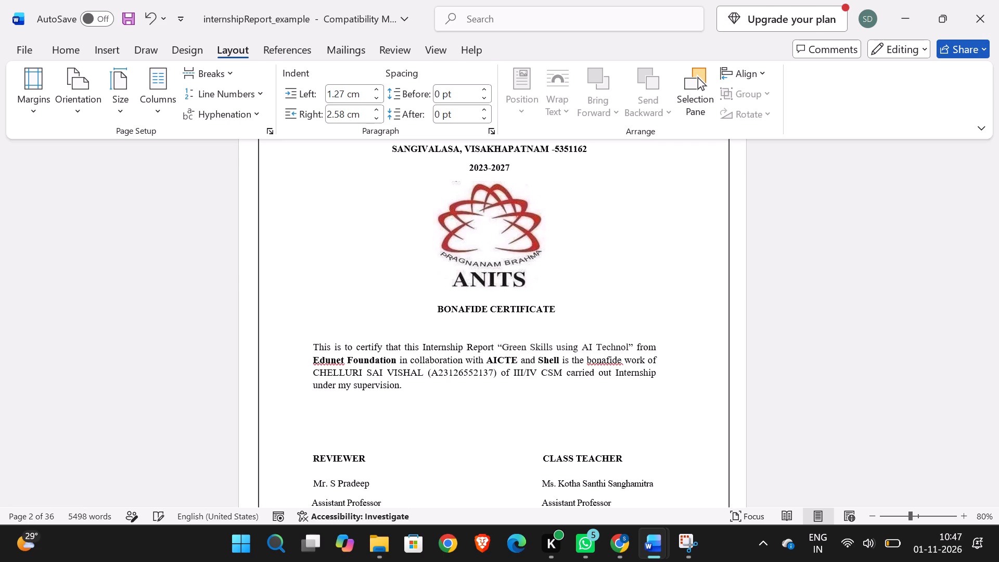
key("ctrl+z")
key("ctrl+z")
key("ctrl+z")
key("ctrl+z")
key("ctrl+z")
key("ctrl+z")
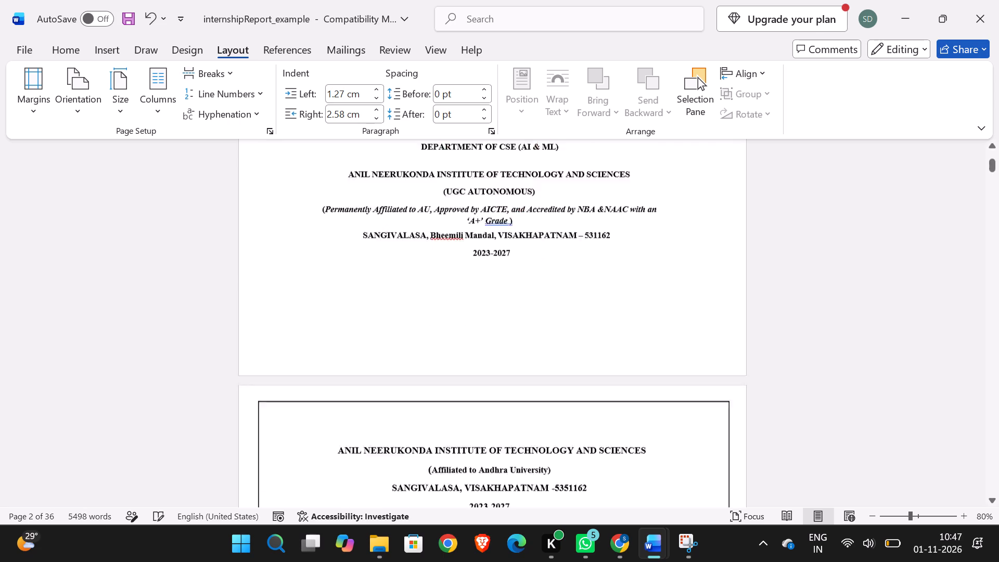
key("ctrl+z")
scroll(404, 341, "up", 1)
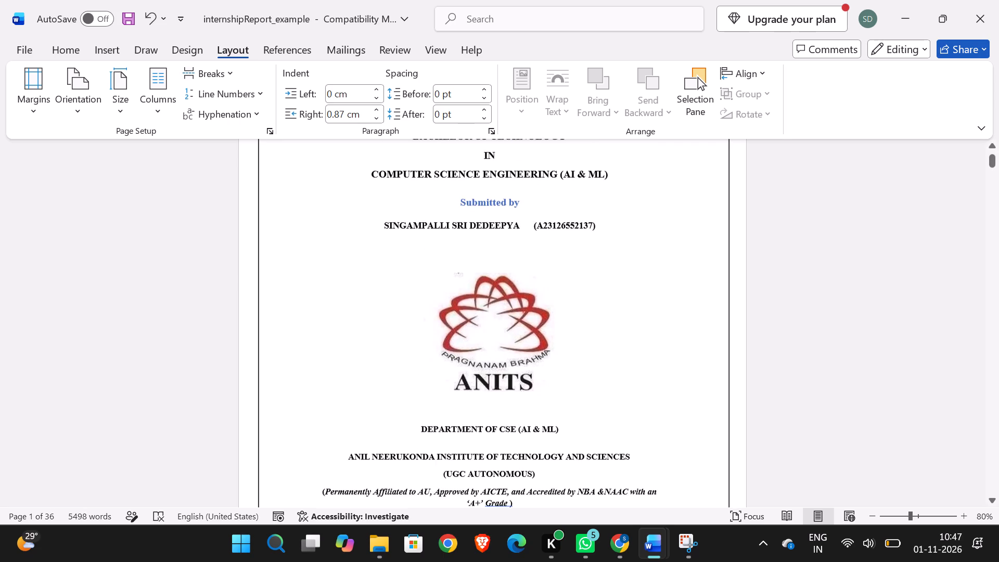
scroll(404, 341, "down", 2)
right_click(404, 341)
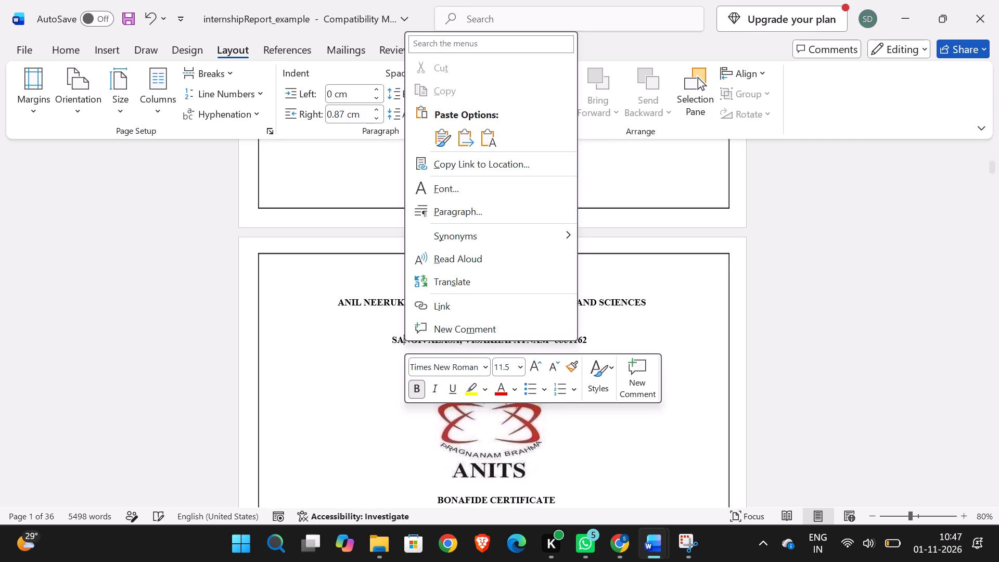
key("ctrl+s")
left_click(775, 355)
Replace the last three digits of the roll number in the Bonafide Certificate paragraph with those of the report author.
scroll(775, 355, "down", 1)
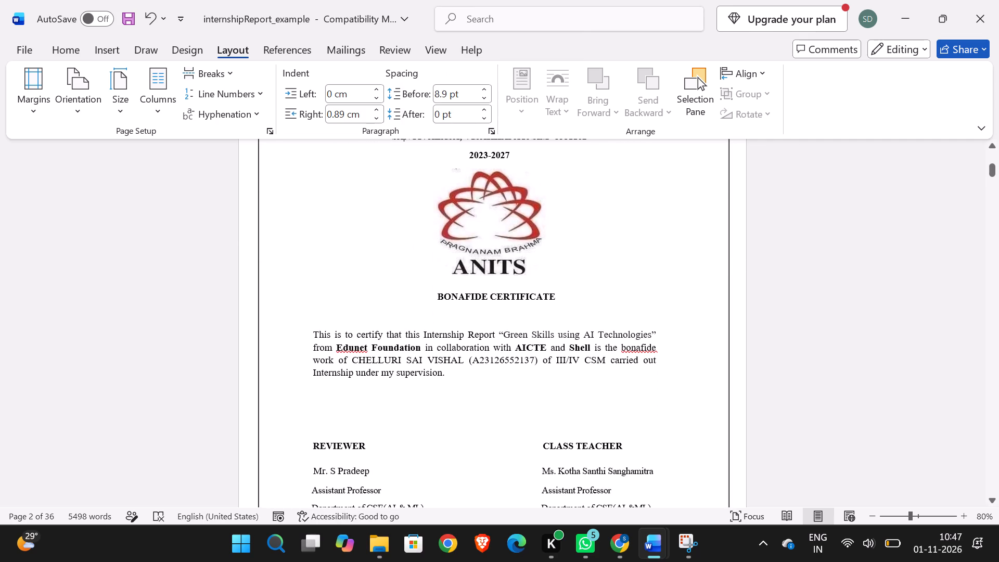
left_click(534, 360)
key("BackSpace")
key("BackSpace")
key("BackSpace")
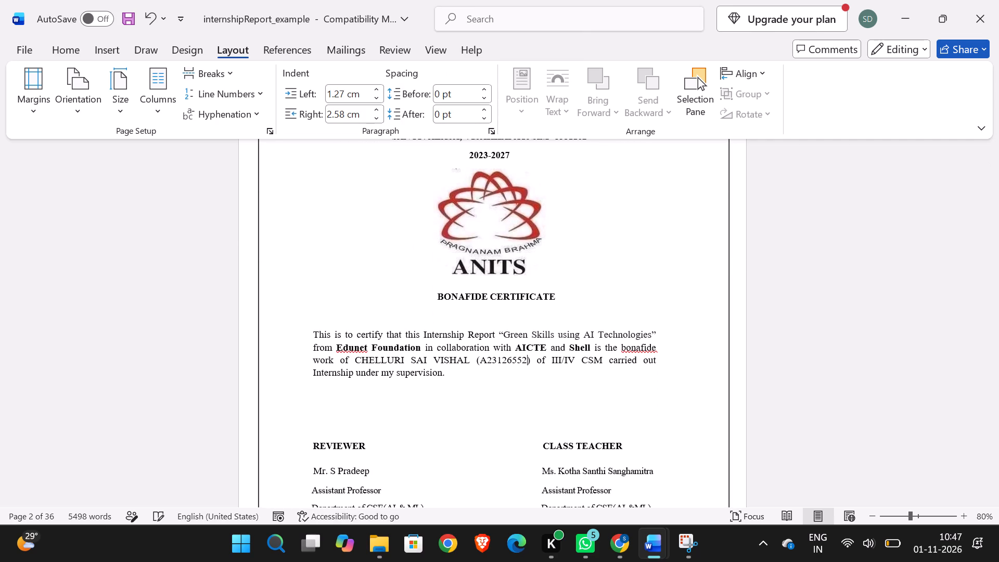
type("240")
Replace the example student's name before the roll number in the certificate paragraph with the report author's full name in capitals.
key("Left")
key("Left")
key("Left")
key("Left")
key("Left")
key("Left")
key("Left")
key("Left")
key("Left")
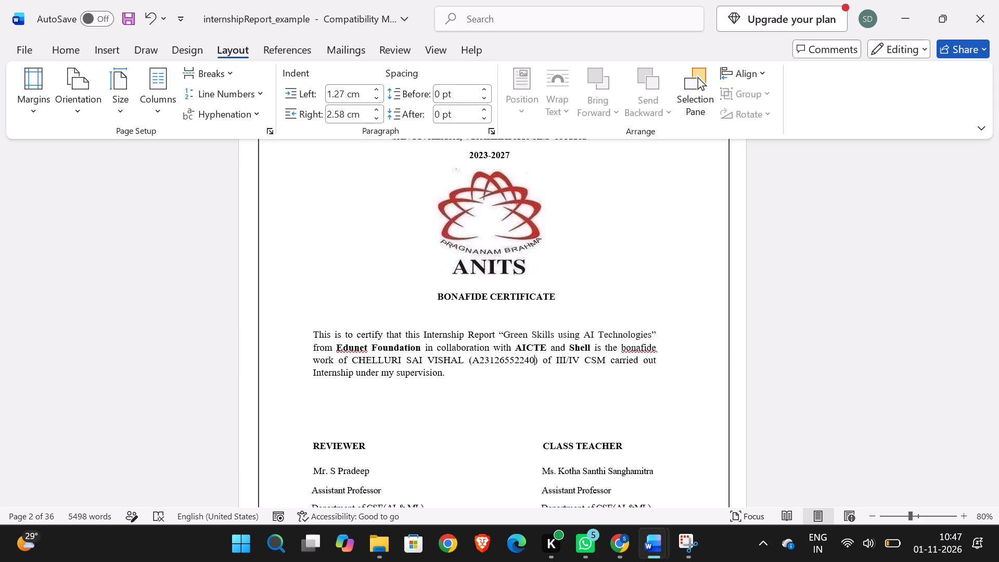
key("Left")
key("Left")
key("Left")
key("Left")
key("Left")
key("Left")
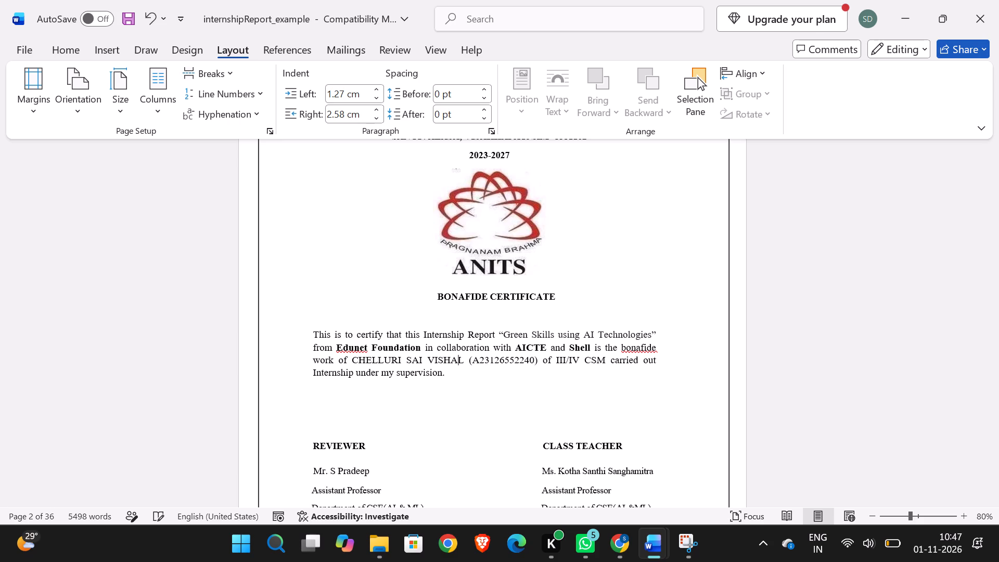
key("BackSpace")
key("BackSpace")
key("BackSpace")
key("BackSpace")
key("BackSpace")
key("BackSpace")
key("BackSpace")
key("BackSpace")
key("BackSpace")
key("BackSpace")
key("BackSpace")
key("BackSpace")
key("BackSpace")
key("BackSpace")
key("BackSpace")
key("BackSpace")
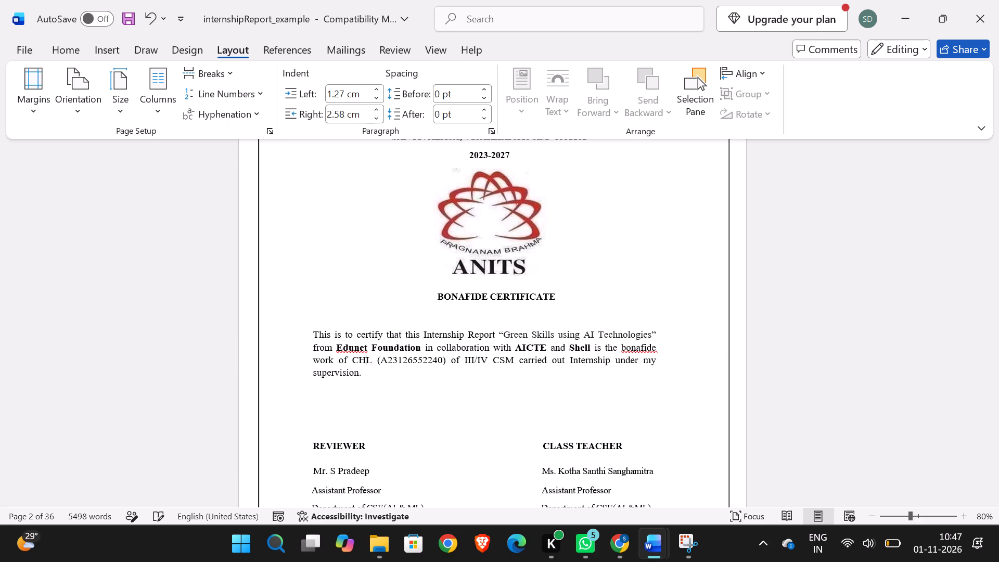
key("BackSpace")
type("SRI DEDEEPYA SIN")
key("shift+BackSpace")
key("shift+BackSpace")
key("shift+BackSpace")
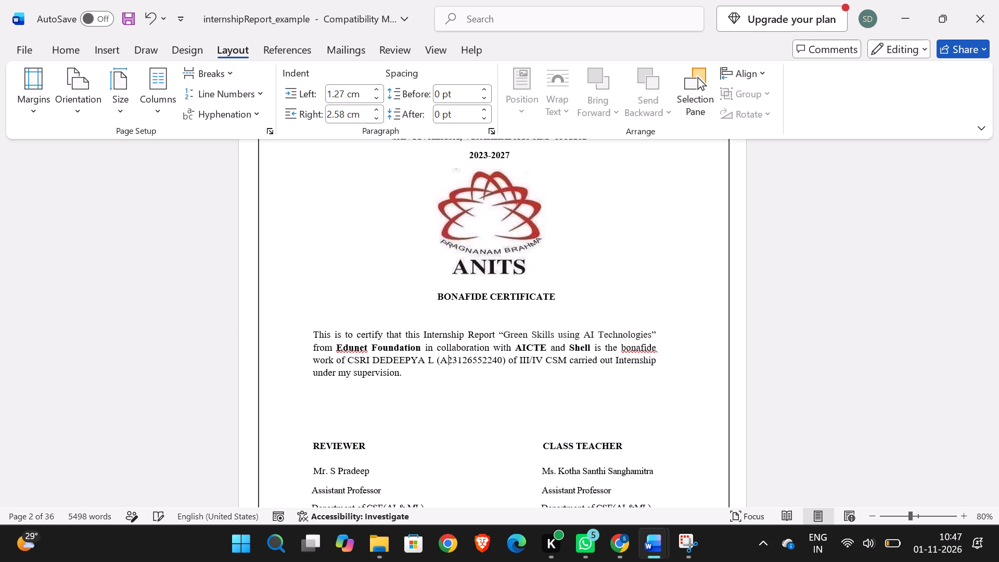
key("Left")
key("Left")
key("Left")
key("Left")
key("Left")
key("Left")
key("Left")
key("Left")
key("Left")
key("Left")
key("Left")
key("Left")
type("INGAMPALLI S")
Remove the leftover "L" and extra space after the author's name and the leftover "C" before it.
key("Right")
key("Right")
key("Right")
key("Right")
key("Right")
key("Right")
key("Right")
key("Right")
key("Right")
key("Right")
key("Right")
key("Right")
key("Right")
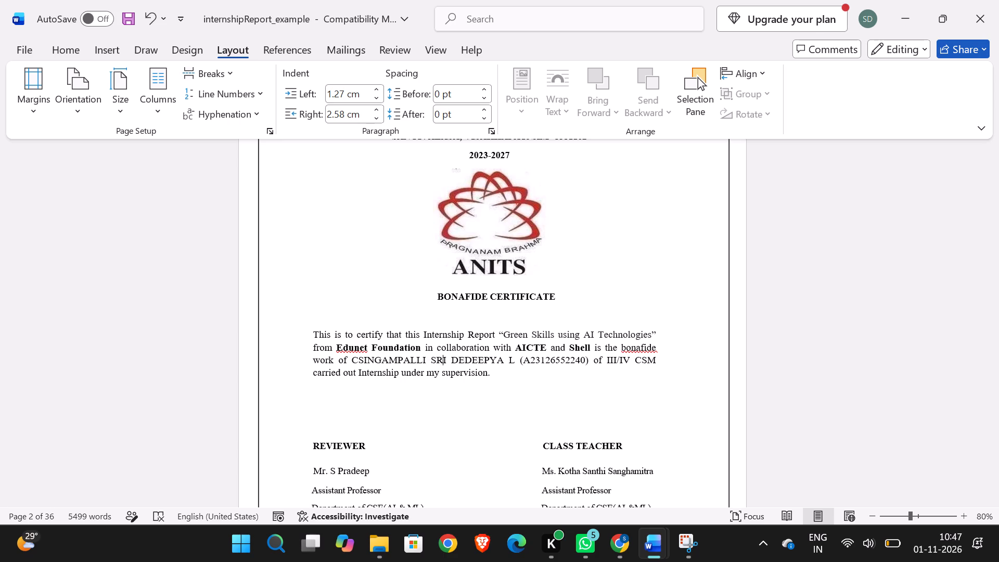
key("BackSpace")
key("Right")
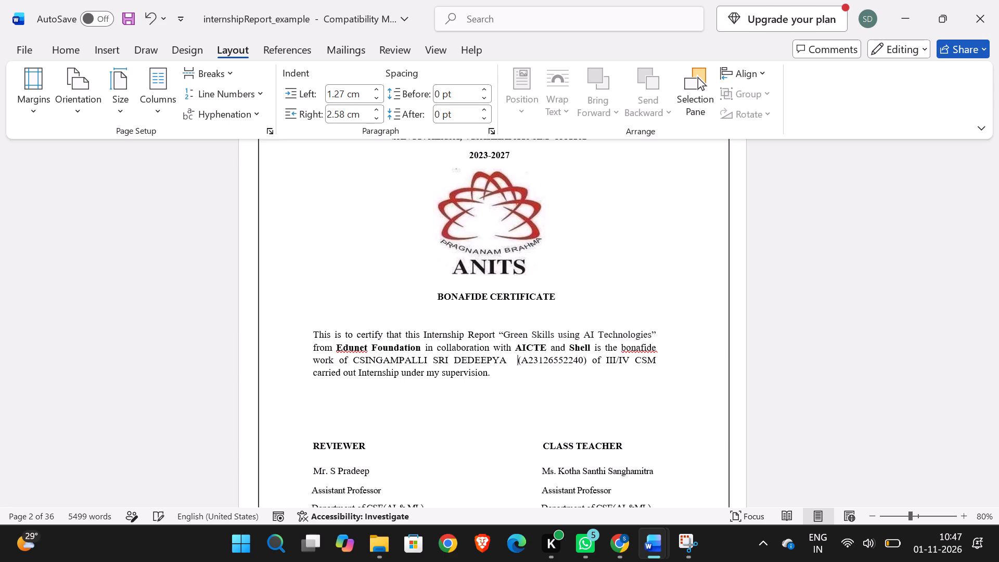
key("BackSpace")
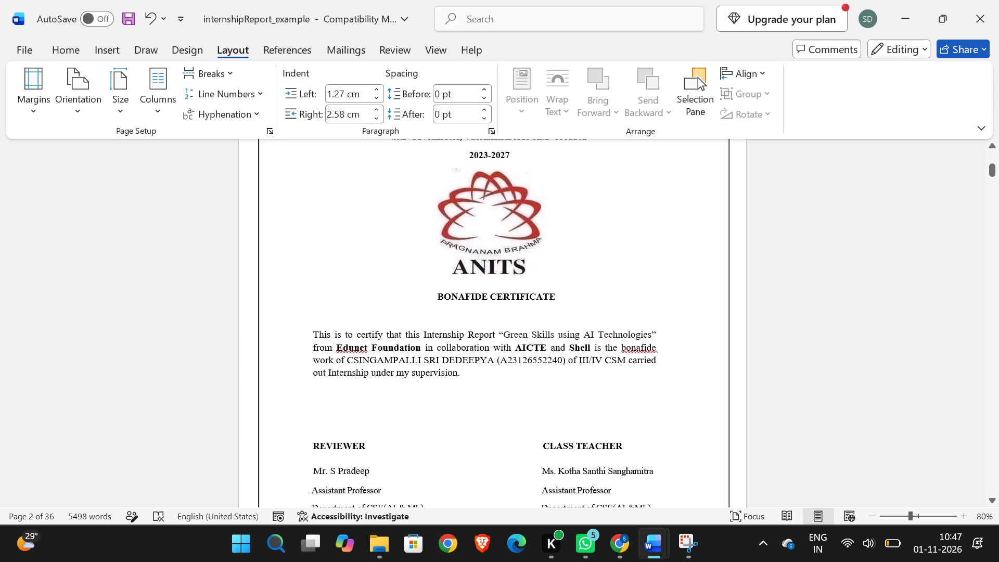
left_click(355, 361)
key("BackSpace")
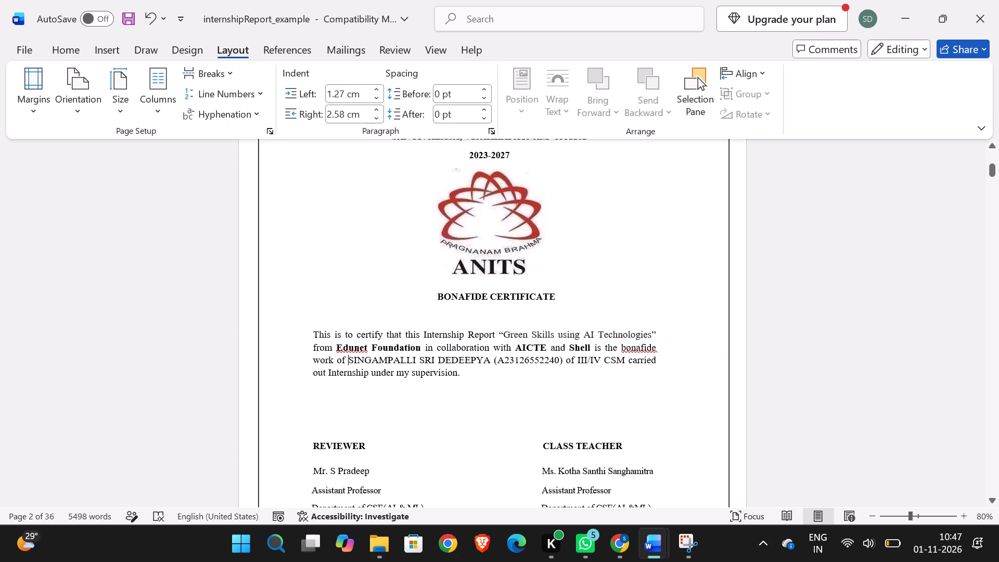
Delete "in collaboration with AICTE and Shell" after "Edunet Foundation" in the certificate paragraph.
left_click_drag(591, 349, 428, 349)
key("BackSpace")
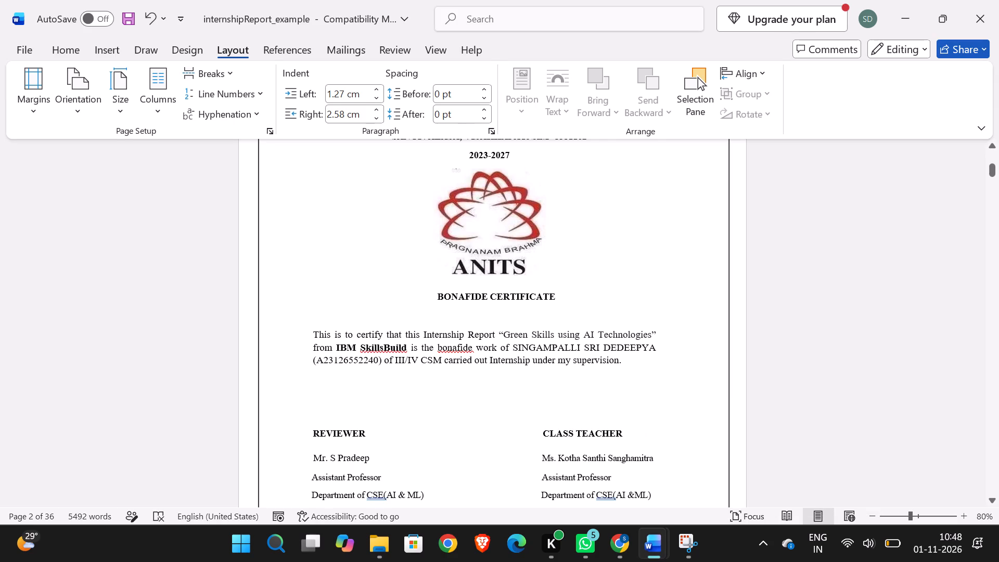
left_click_drag(645, 334, 471, 337)
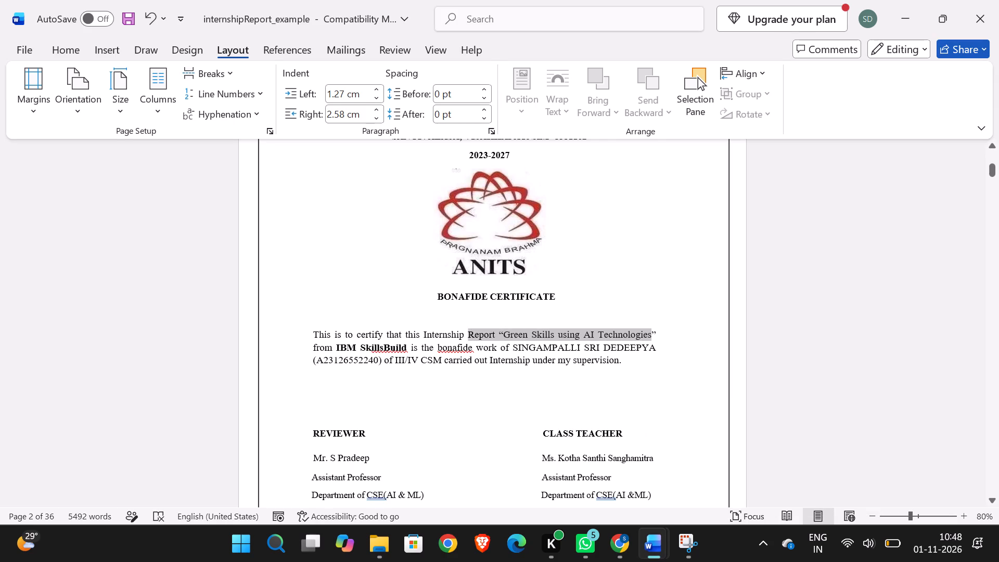
left_click_drag(471, 337, 444, 336)
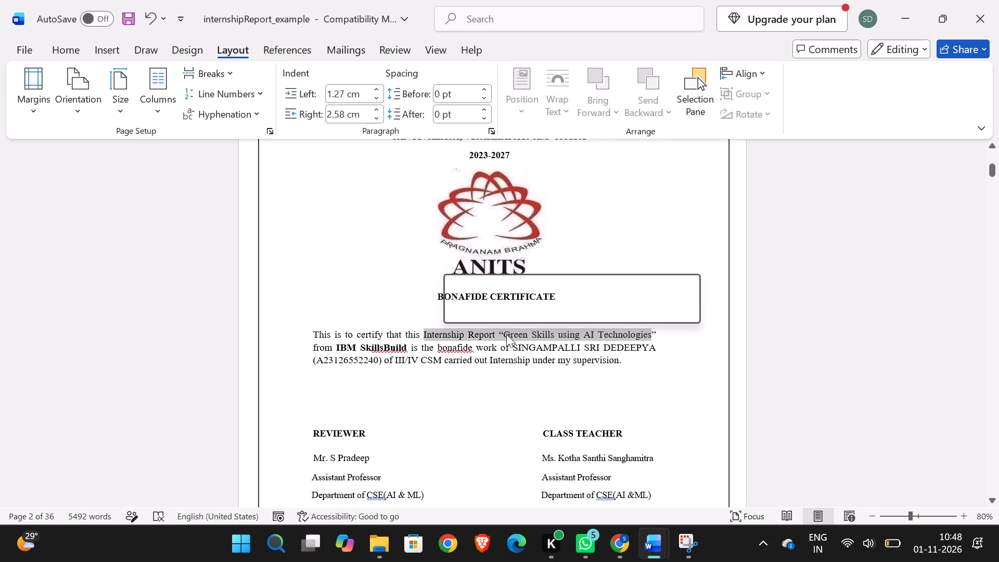
left_click(513, 334)
left_click_drag(511, 334, 582, 338)
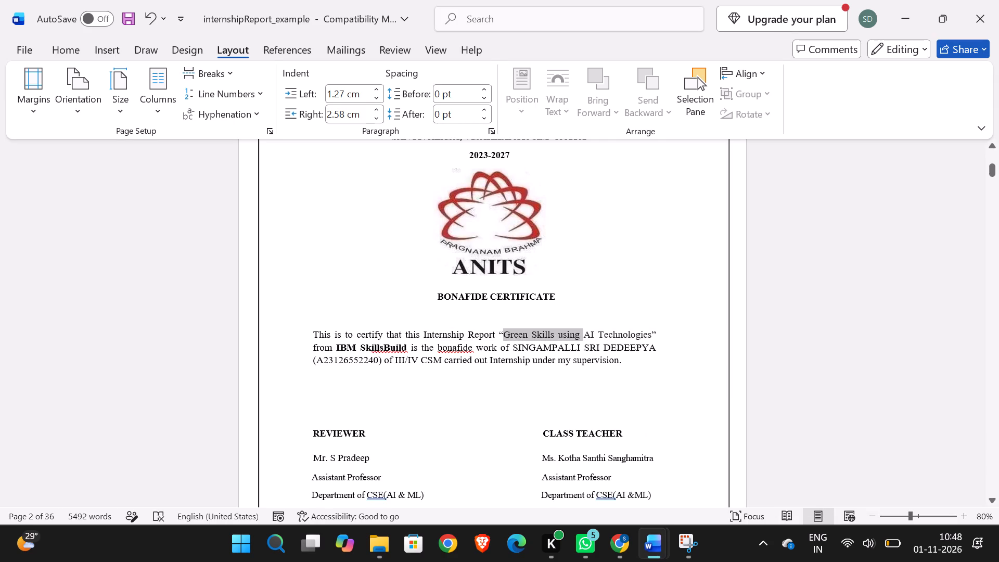
left_click_drag(582, 338, 591, 338)
left_click(591, 338)
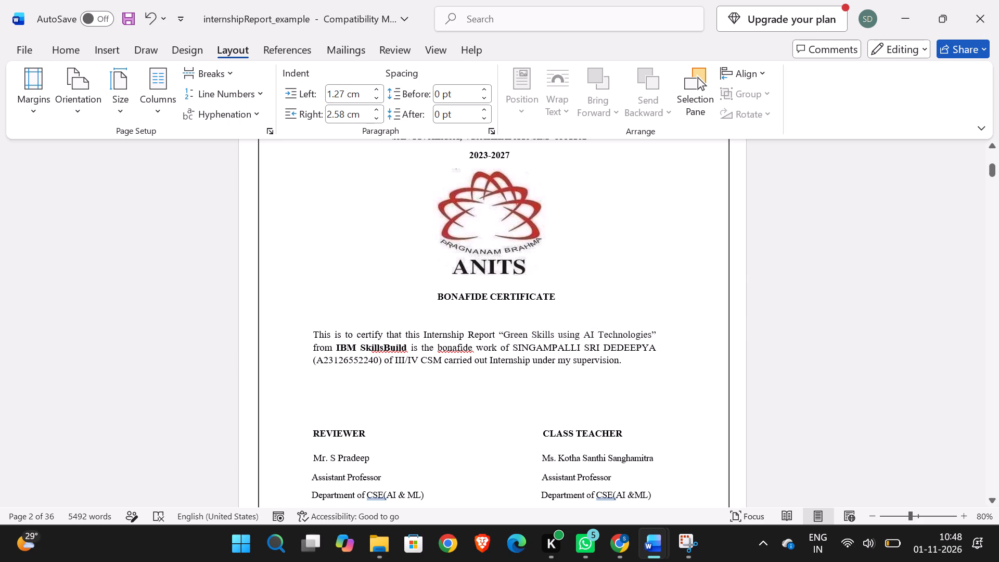
left_click_drag(633, 336, 534, 337)
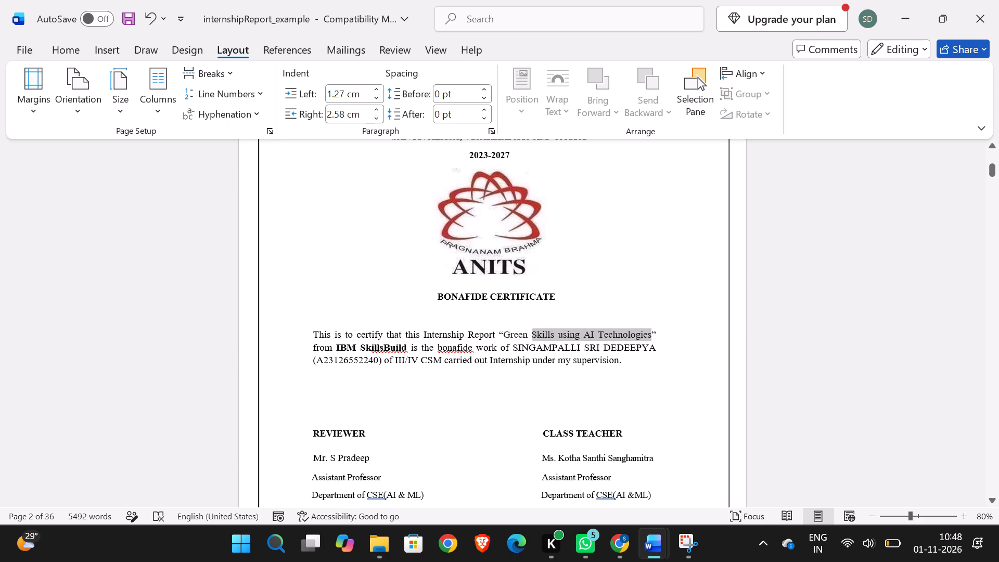
left_click_drag(534, 337, 520, 338)
key("BackSpace")
key("ctrl+v")
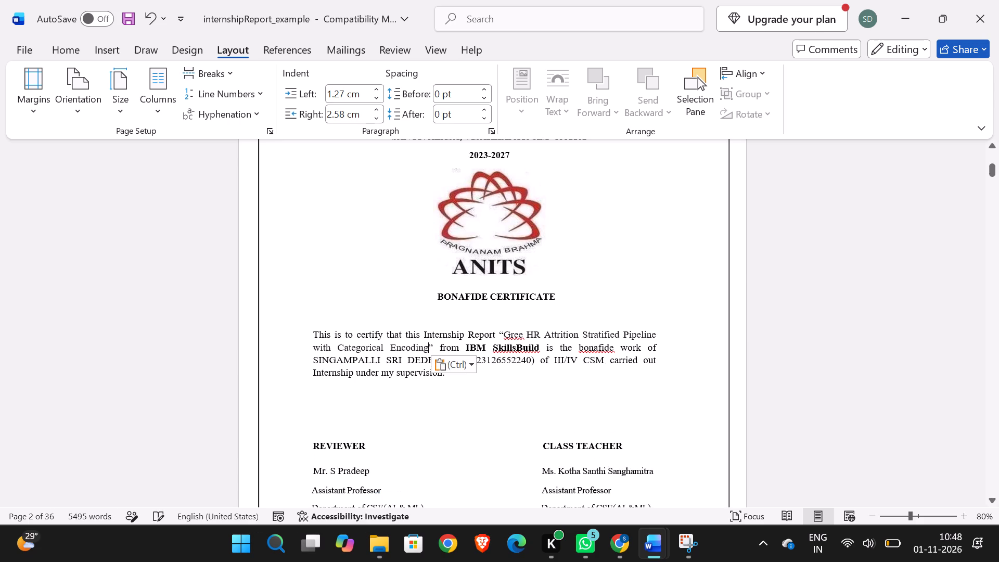
Remove the leftover "Gree" and extra space before "HR Attrition" inside the quotation marks.
left_click(520, 338)
key("Right")
key("Right")
key("BackSpace")
key("BackSpace")
key("BackSpace")
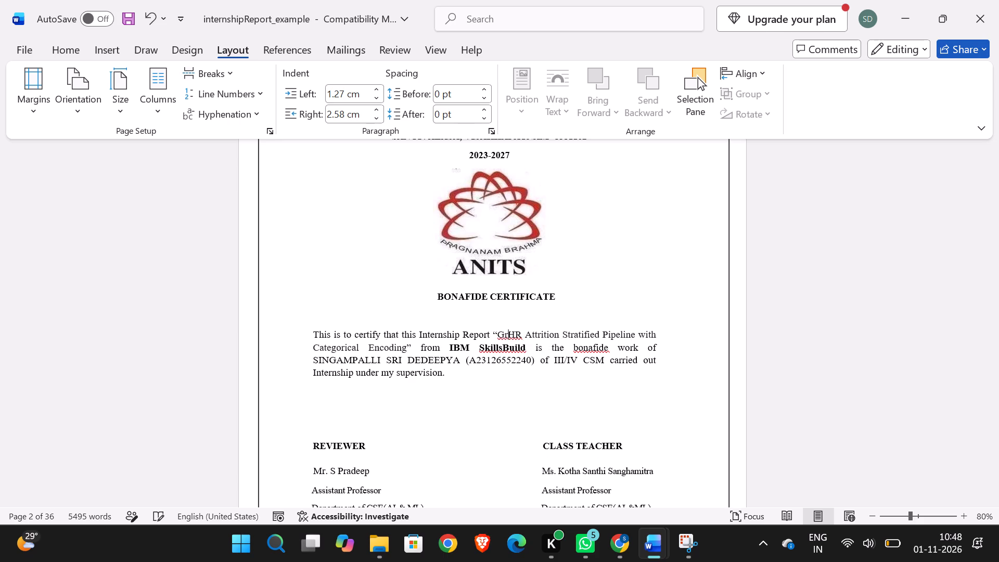
key("BackSpace")
key("BackSpace")
left_click(425, 377)
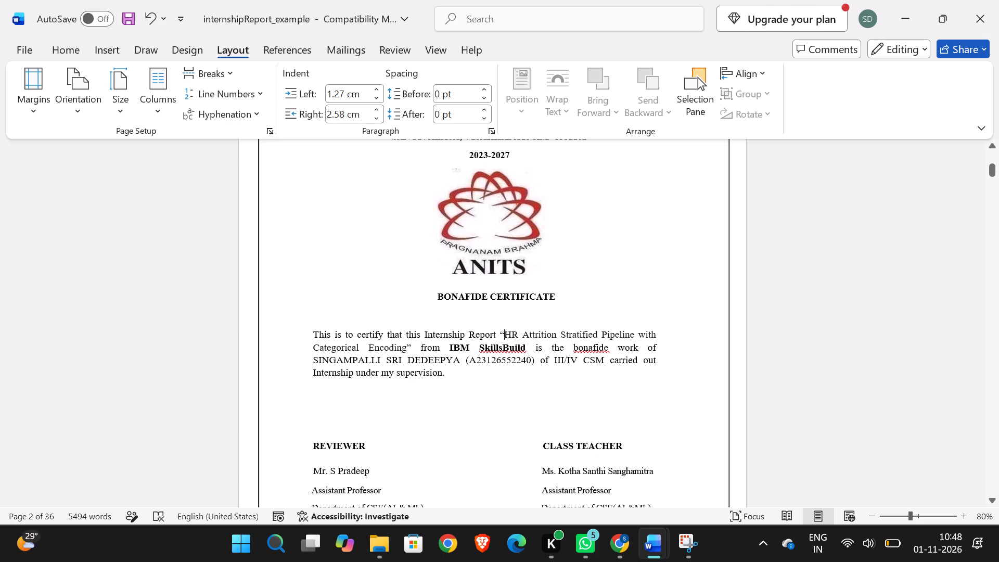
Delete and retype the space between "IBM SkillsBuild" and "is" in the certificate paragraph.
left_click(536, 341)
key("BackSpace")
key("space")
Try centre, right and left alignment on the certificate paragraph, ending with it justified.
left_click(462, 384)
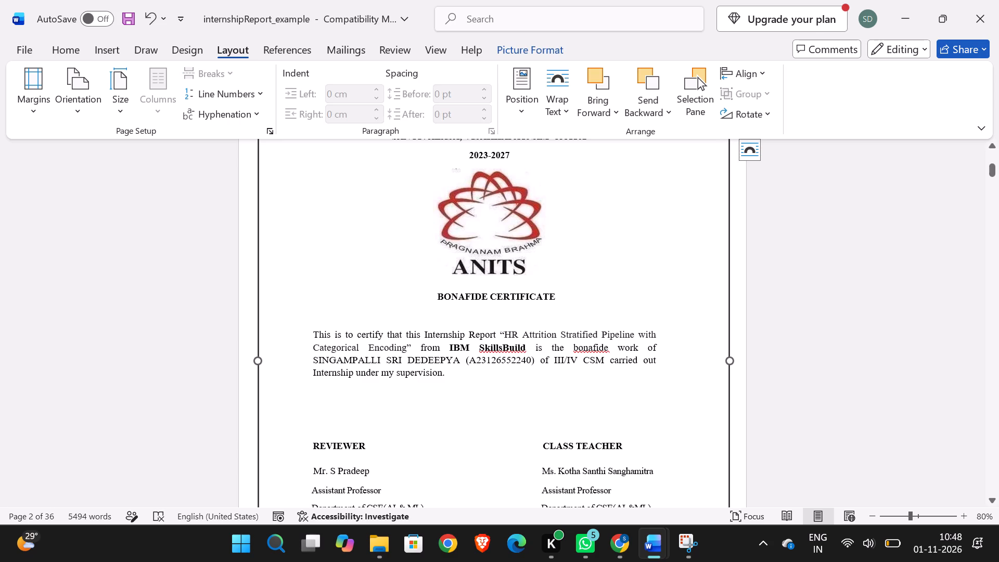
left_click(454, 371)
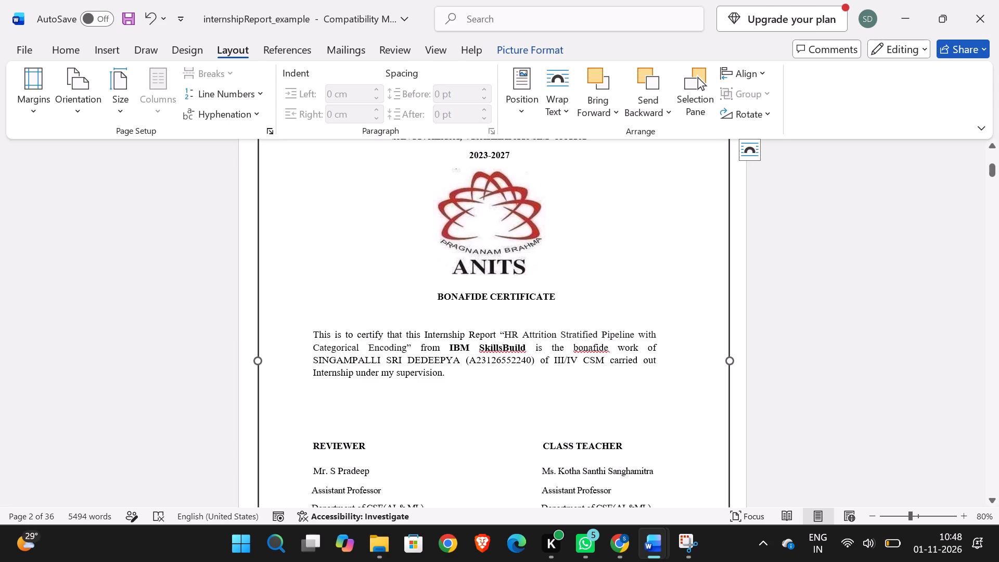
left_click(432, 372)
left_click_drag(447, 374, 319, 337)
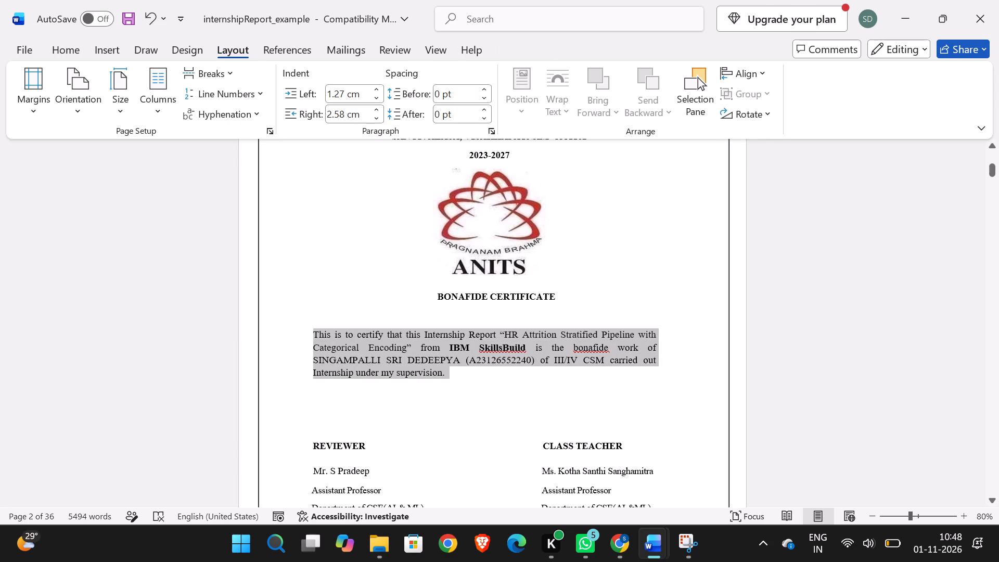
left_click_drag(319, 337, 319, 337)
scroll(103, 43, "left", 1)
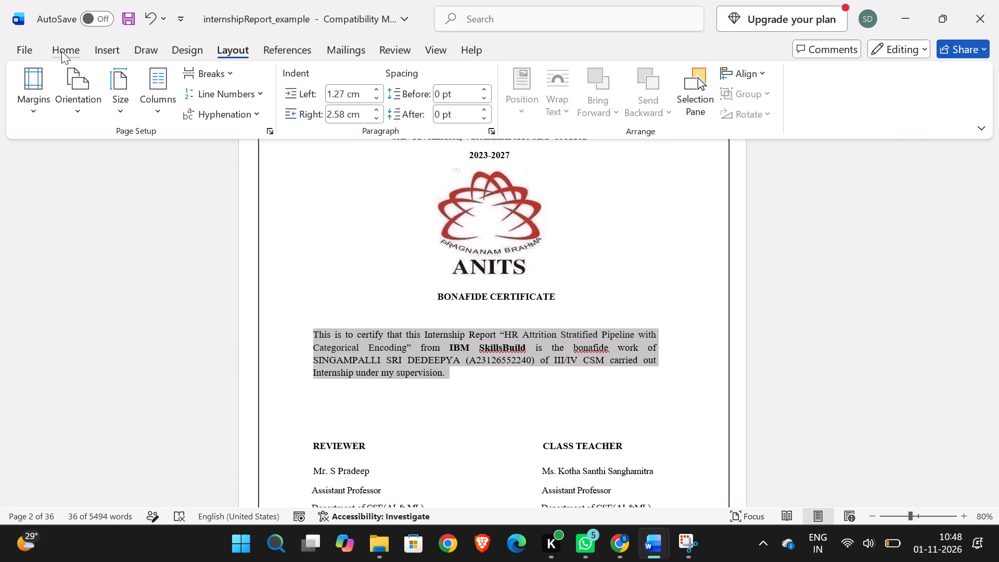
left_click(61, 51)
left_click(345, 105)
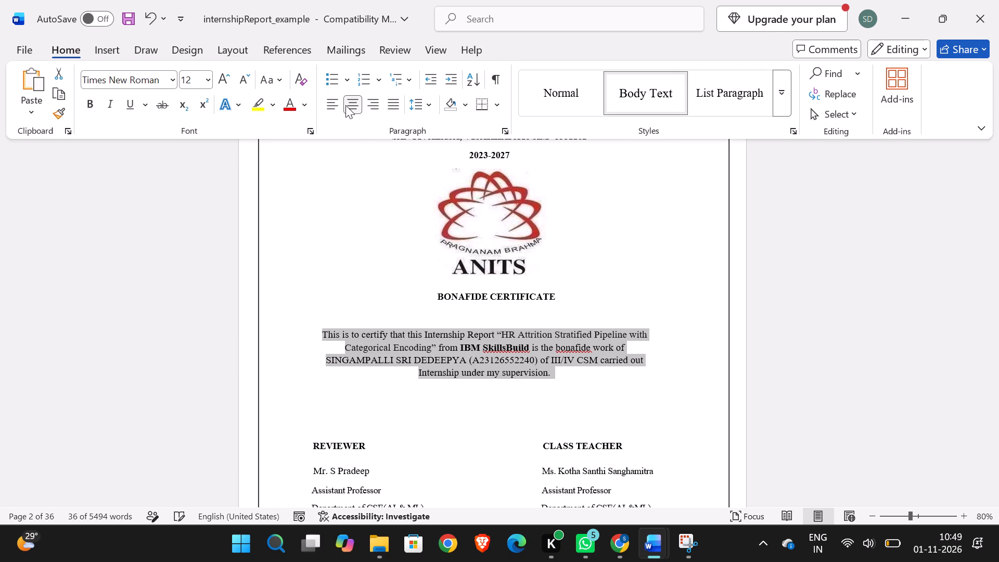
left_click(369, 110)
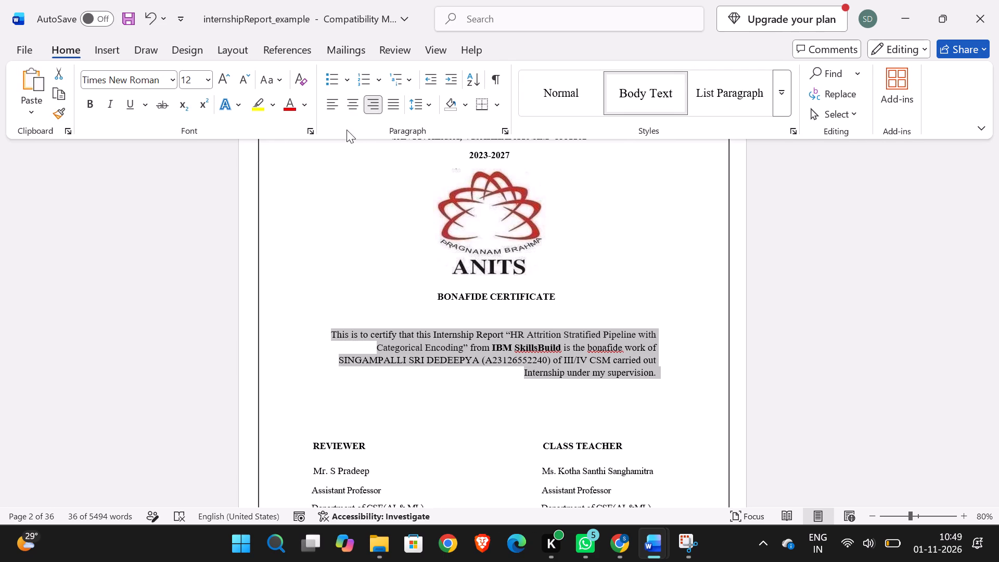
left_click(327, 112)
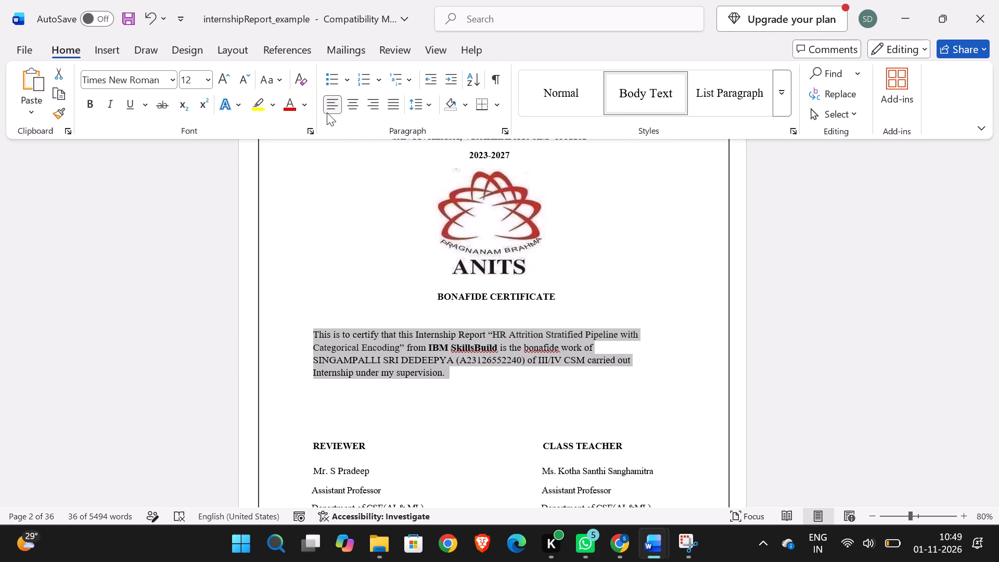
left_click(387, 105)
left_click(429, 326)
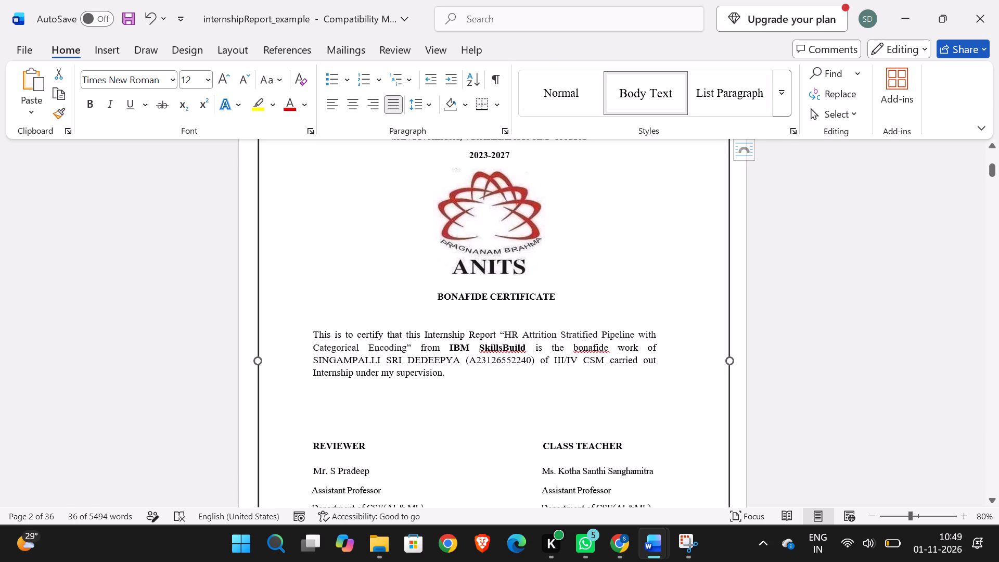
Delete the space between the closing quotation mark and "from" in the certificate paragraph, trying a line break there and removing it.
left_click(417, 353)
key("BackSpace")
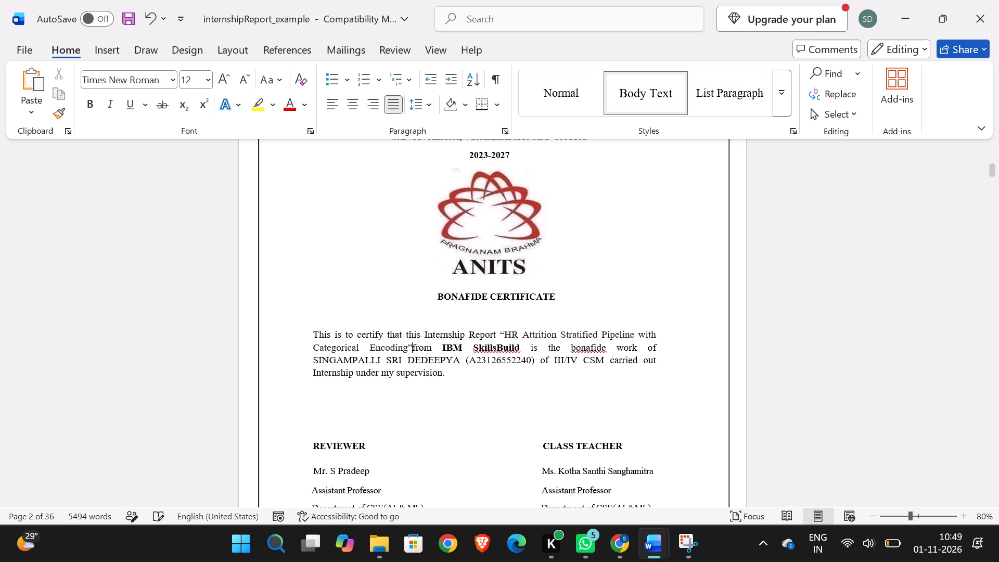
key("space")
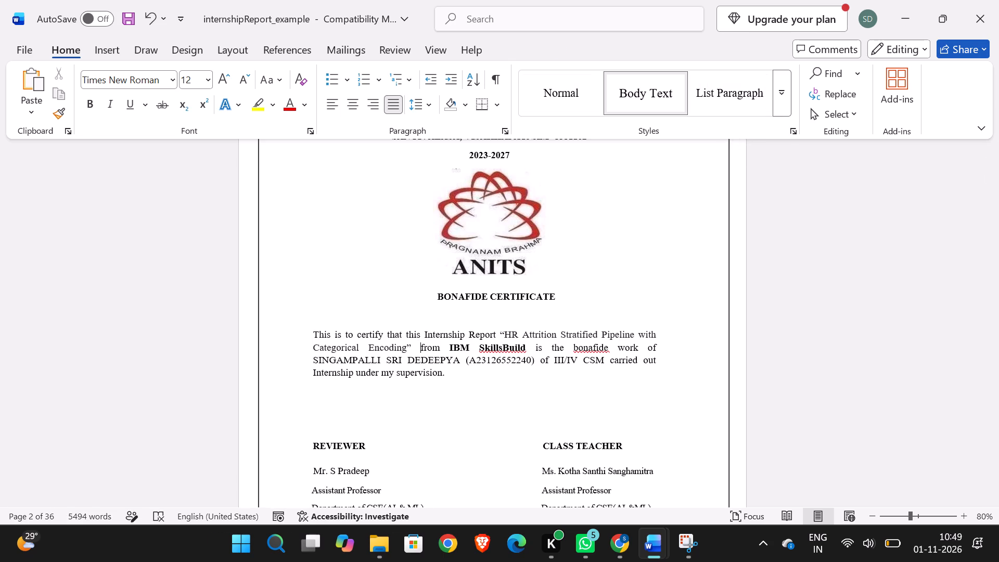
key("BackSpace")
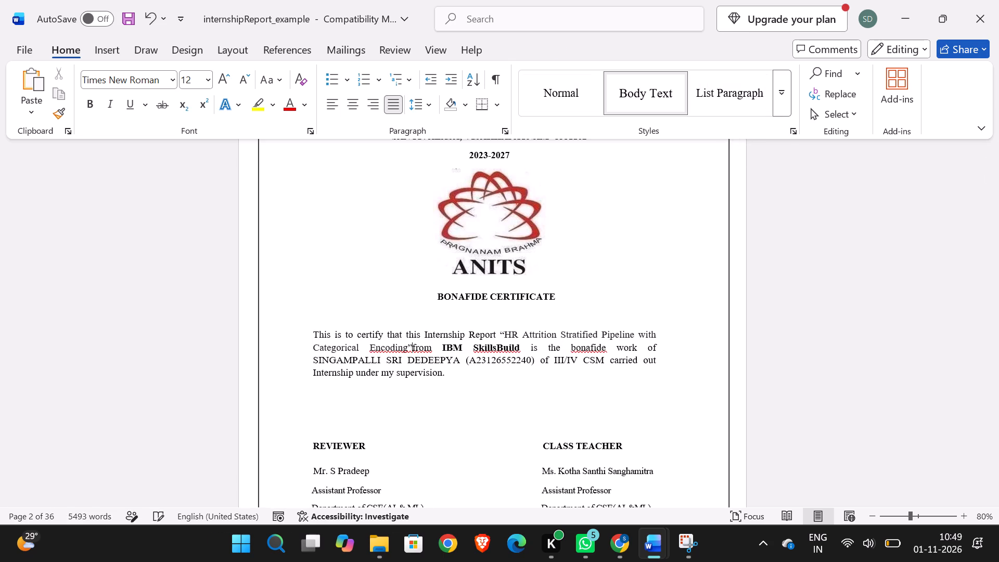
key("shift+Return")
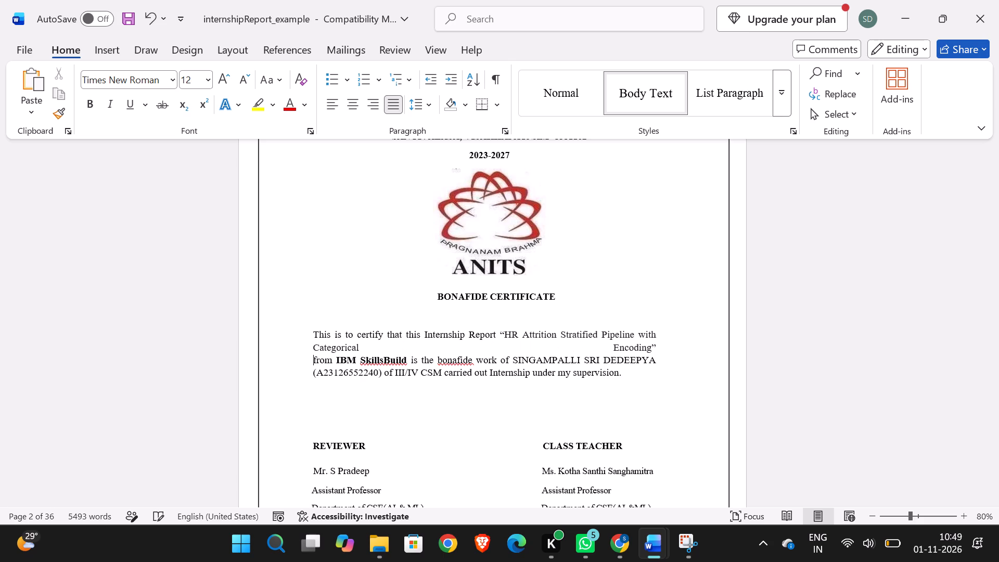
key("shift+BackSpace")
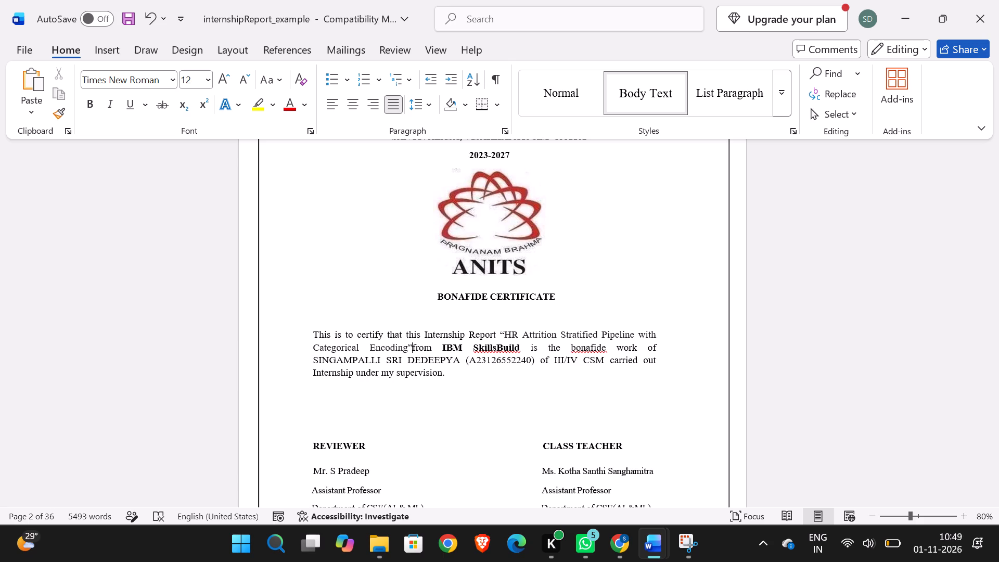
Remove the spaces inside "IBM SkillsBuild" and "Categorical Encoding" in the certificate paragraph.
left_click(473, 351)
key("BackSpace")
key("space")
key("BackSpace")
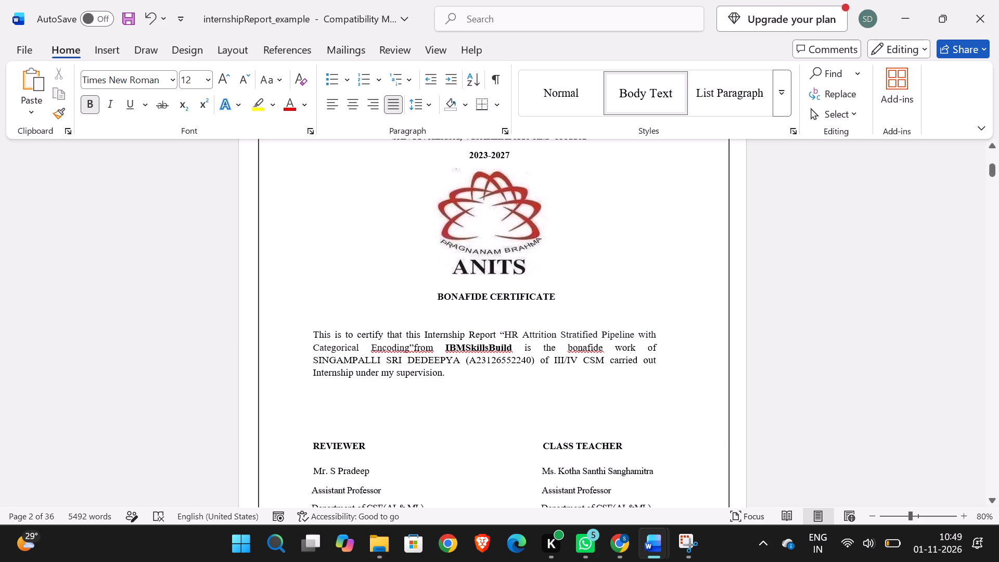
left_click(545, 350)
left_click(366, 347)
key("shift+BackSpace")
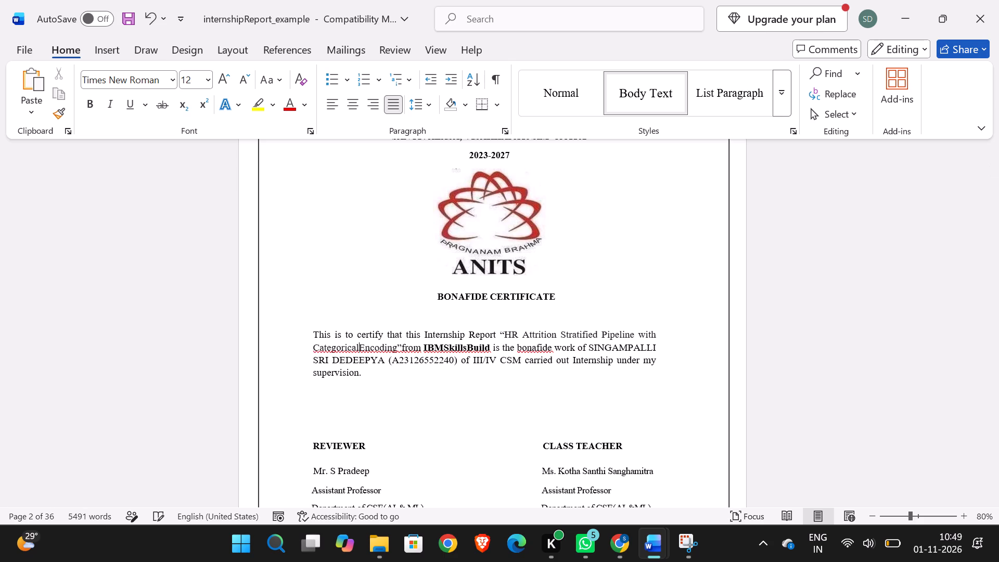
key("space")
key("BackSpace")
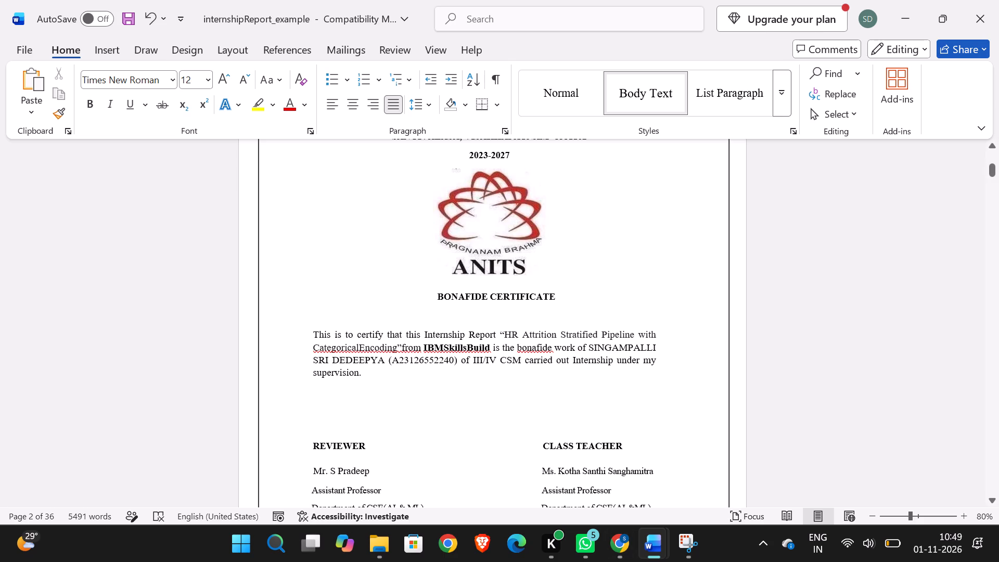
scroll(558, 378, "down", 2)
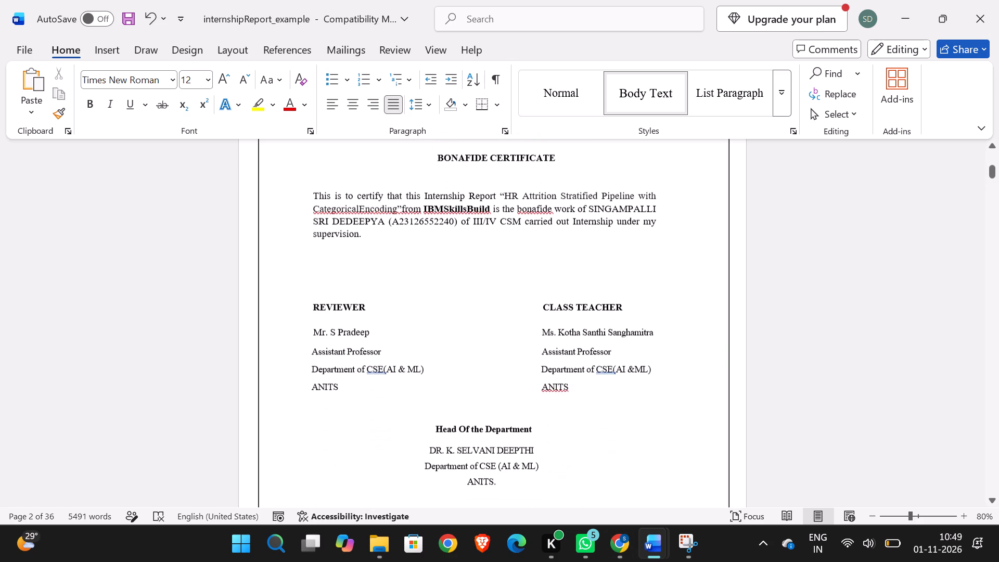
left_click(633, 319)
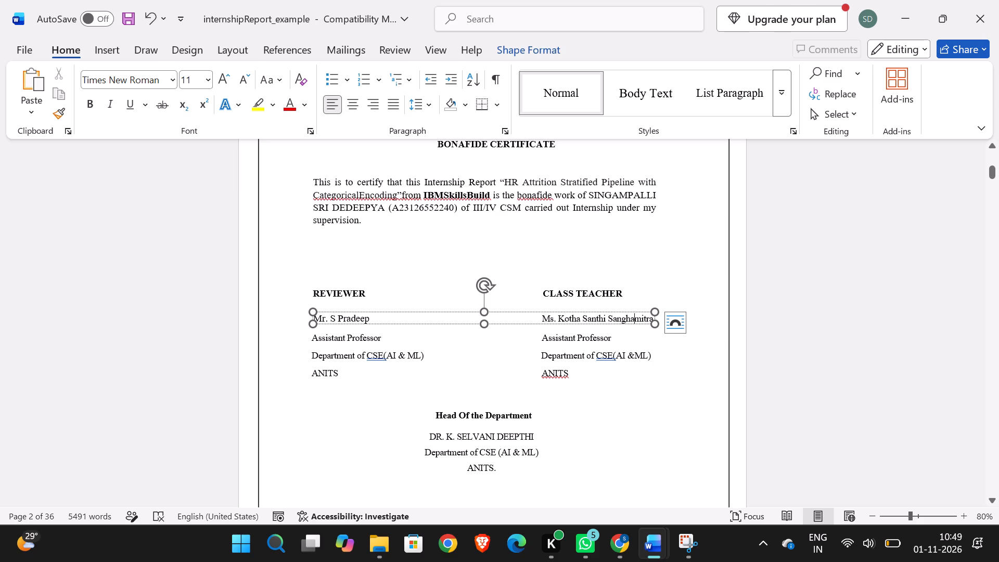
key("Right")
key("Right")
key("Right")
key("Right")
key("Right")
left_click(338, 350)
Look through the acknowledgement, table of contents and following chapters of the example report to see what content needs adapting.
scroll(422, 401, "down", 1)
scroll(422, 401, "up", 1)
scroll(422, 401, "down", 2)
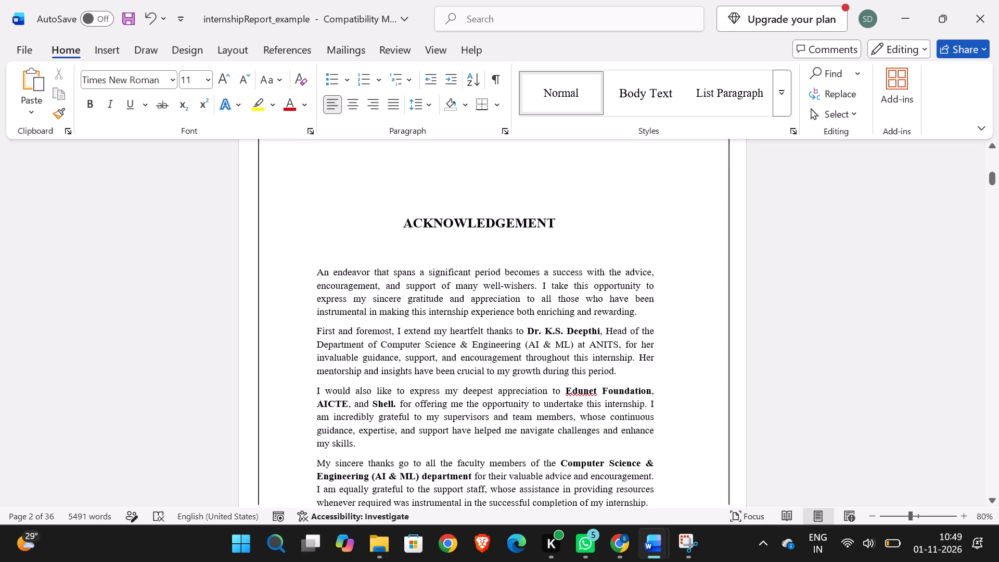
scroll(422, 401, "down", 1)
scroll(540, 410, "down", 1)
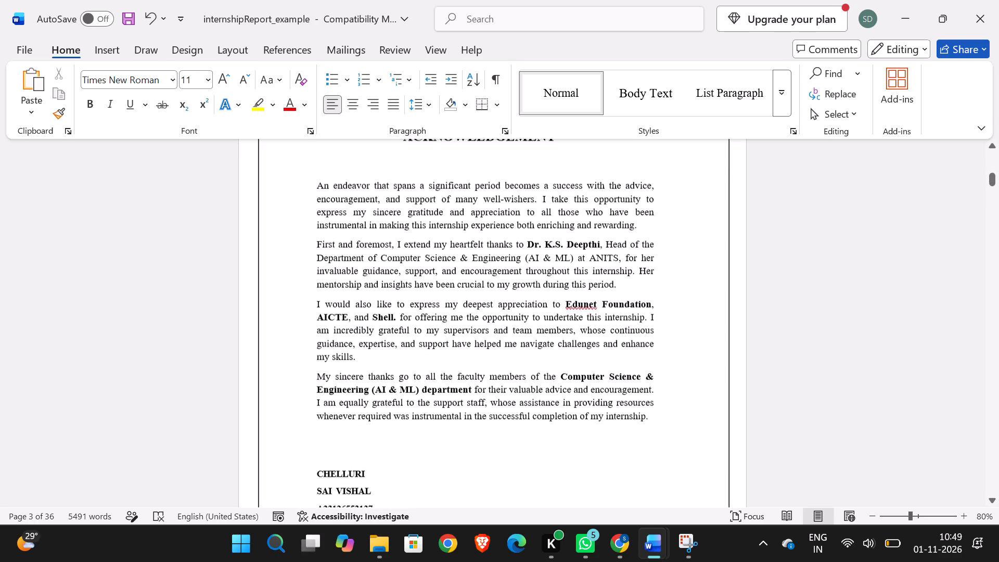
scroll(540, 410, "down", 3)
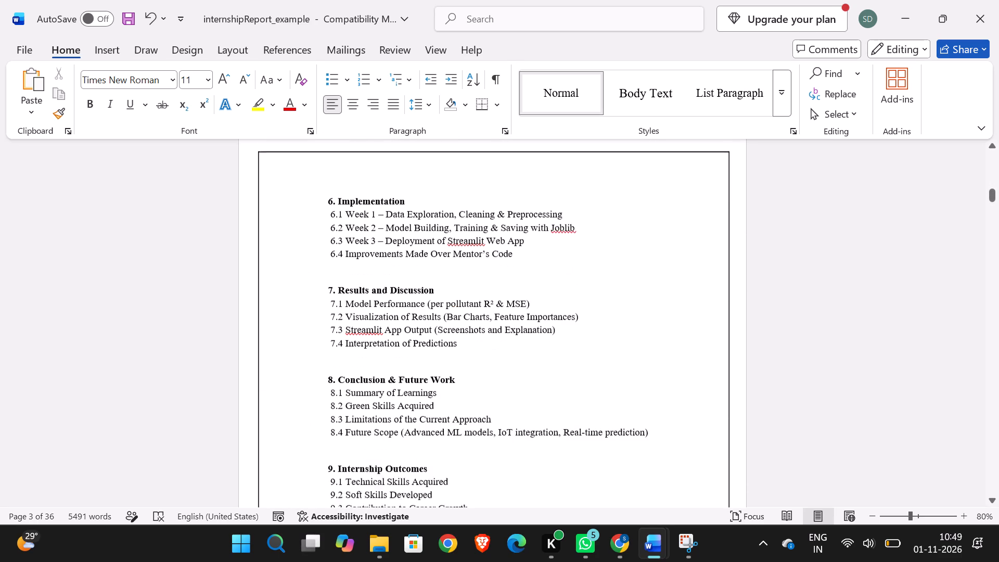
scroll(540, 410, "down", 4)
scroll(838, 376, "down", 2)
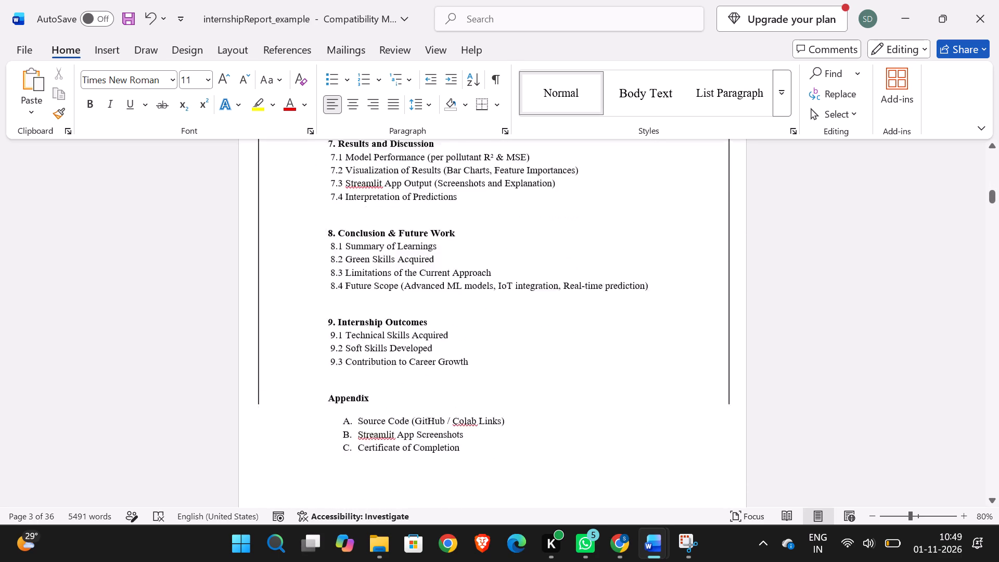
scroll(838, 376, "down", 2)
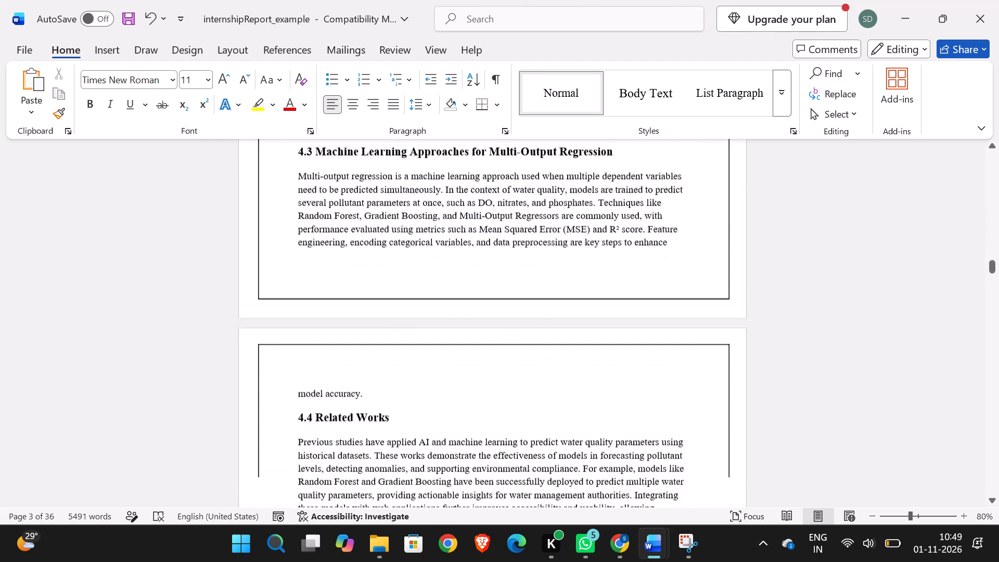
scroll(838, 376, "up", 2)
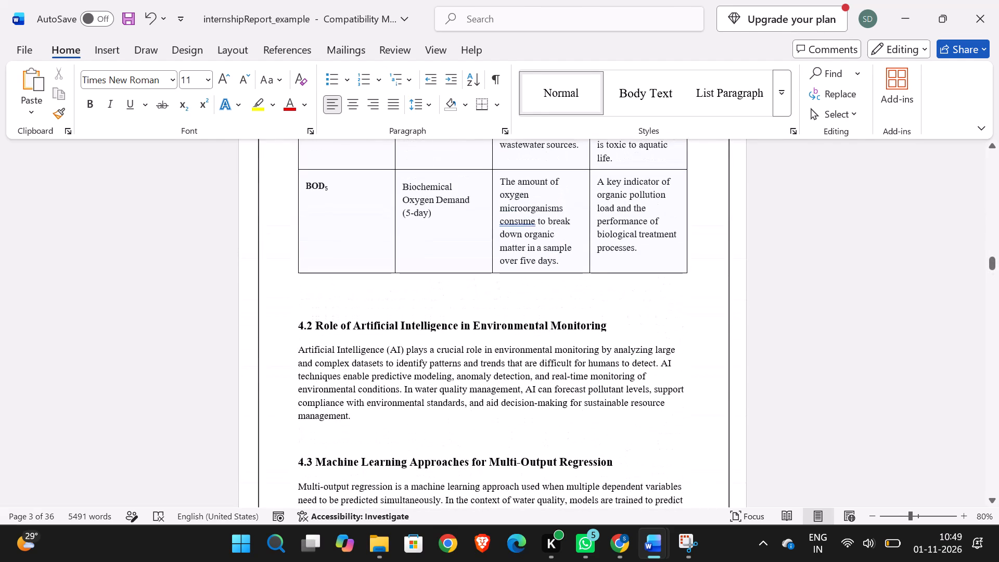
scroll(838, 376, "up", 1)
scroll(721, 276, "up", 1)
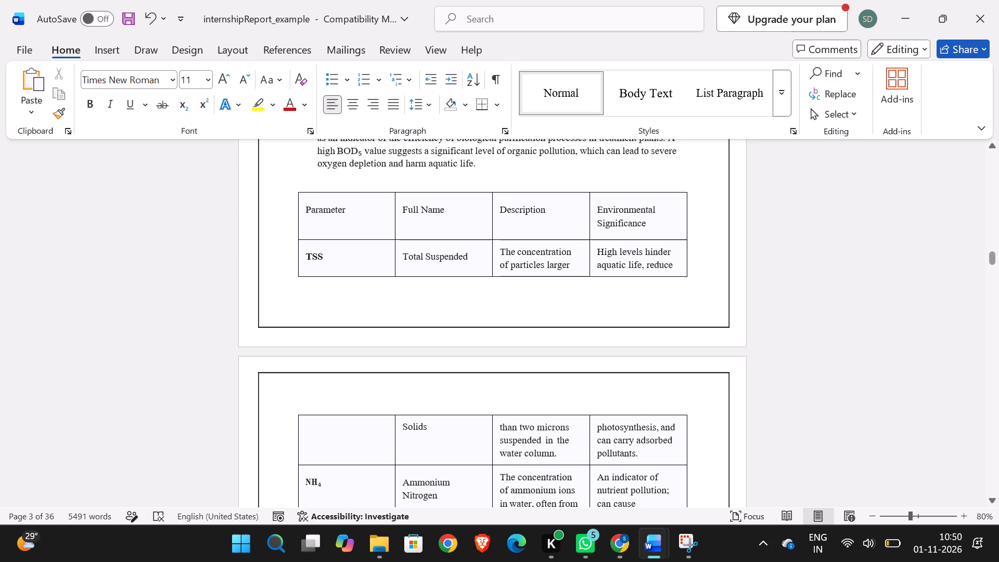
scroll(860, 349, "up", 2)
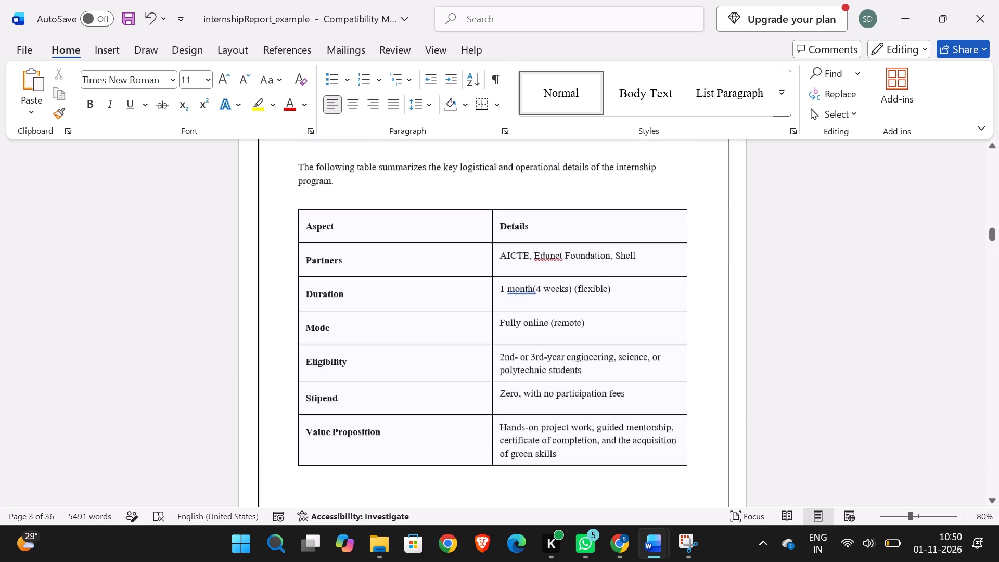
scroll(860, 349, "up", 3)
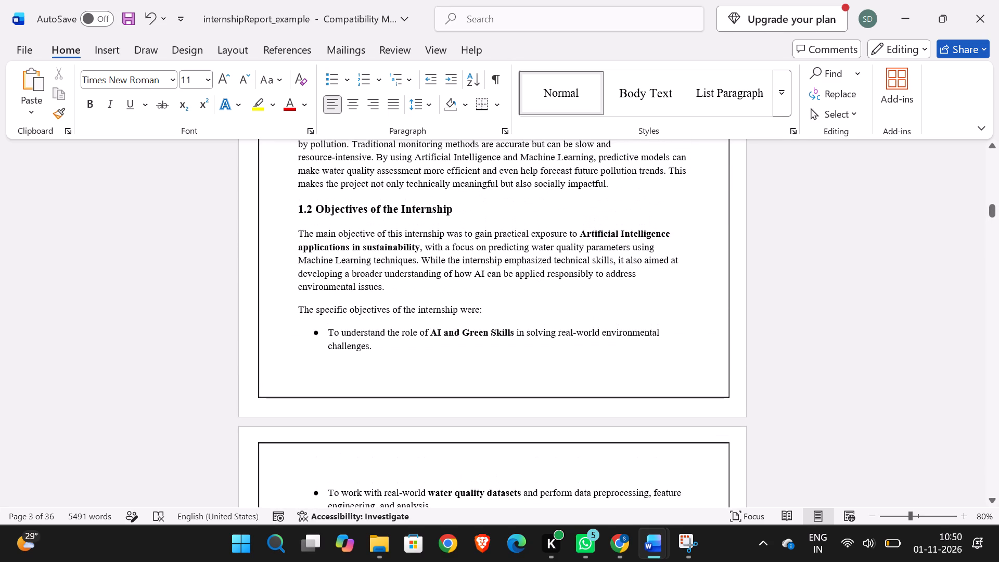
Slightly enlarge the page border frame around section 1.2 Objectives of the Internship, extending its bottom-right corner outward.
left_click(730, 328)
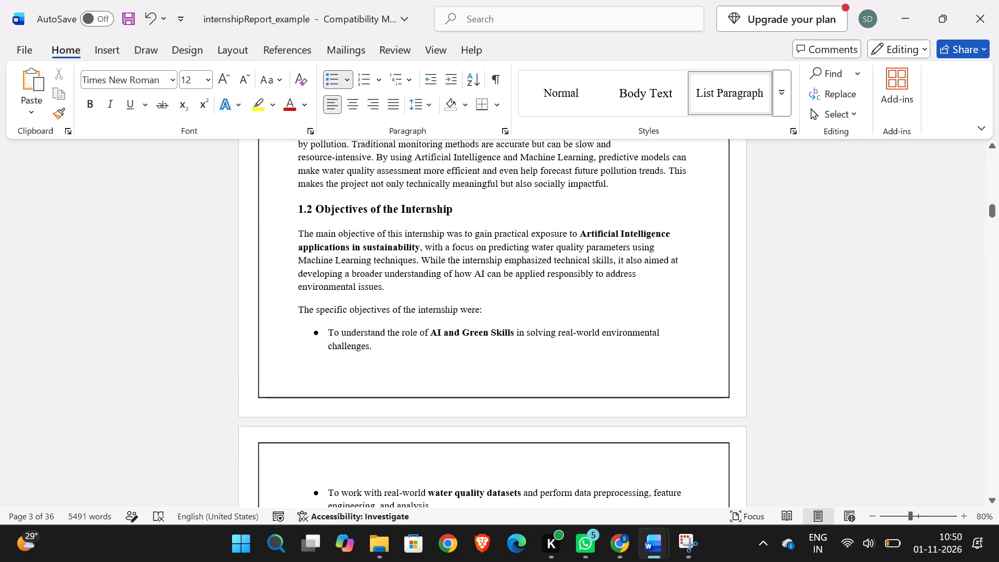
triple_click(730, 328)
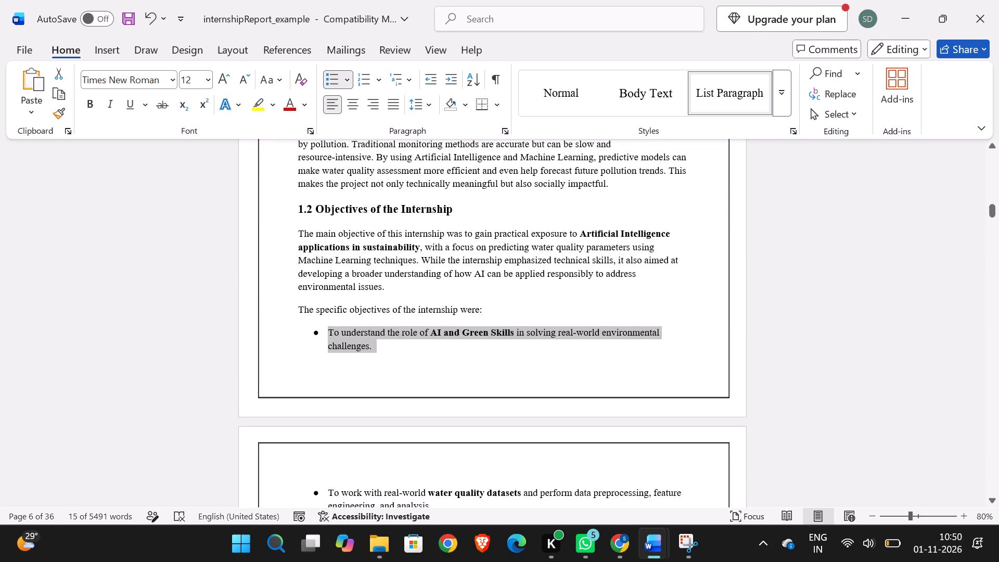
left_click(725, 390)
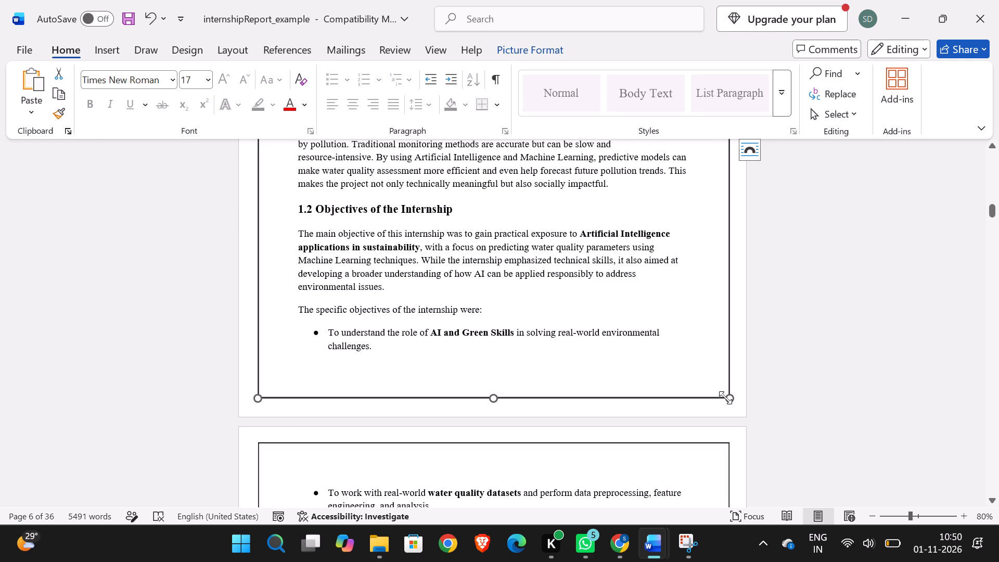
left_click_drag(725, 397, 734, 404)
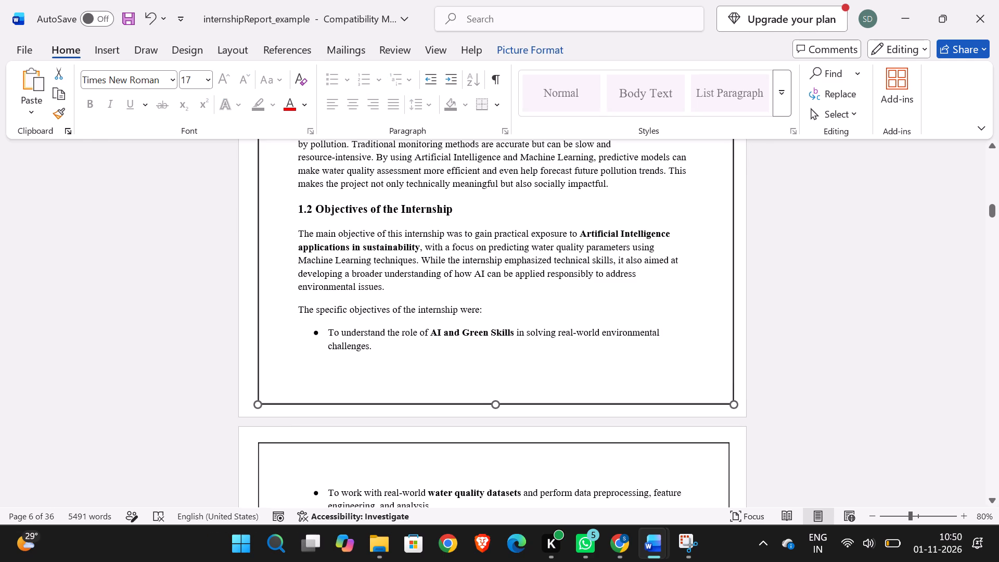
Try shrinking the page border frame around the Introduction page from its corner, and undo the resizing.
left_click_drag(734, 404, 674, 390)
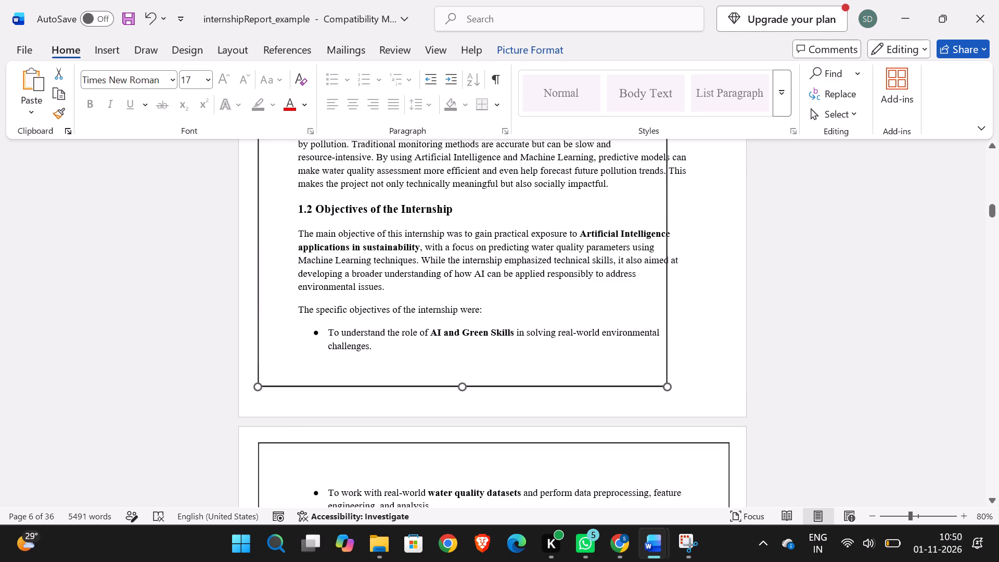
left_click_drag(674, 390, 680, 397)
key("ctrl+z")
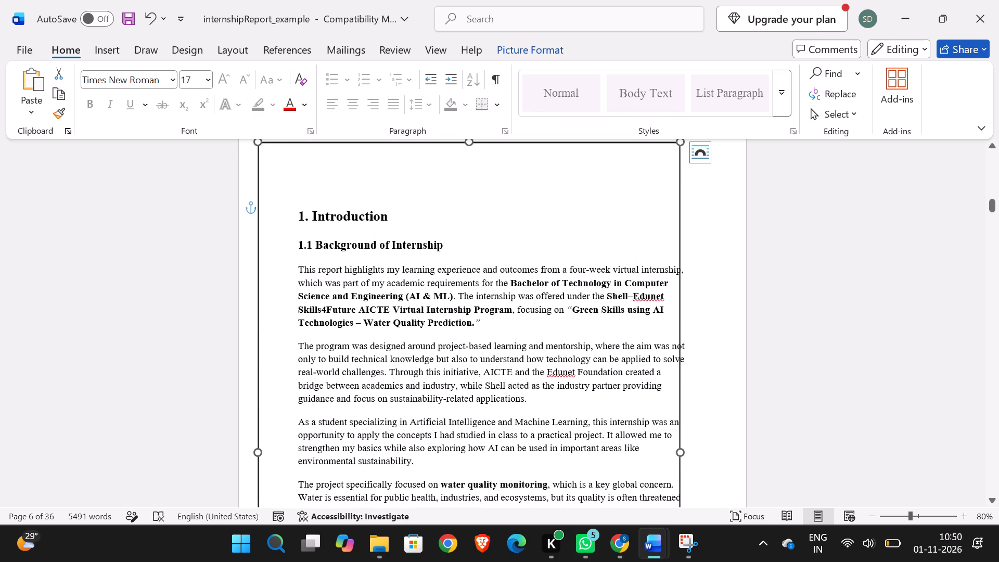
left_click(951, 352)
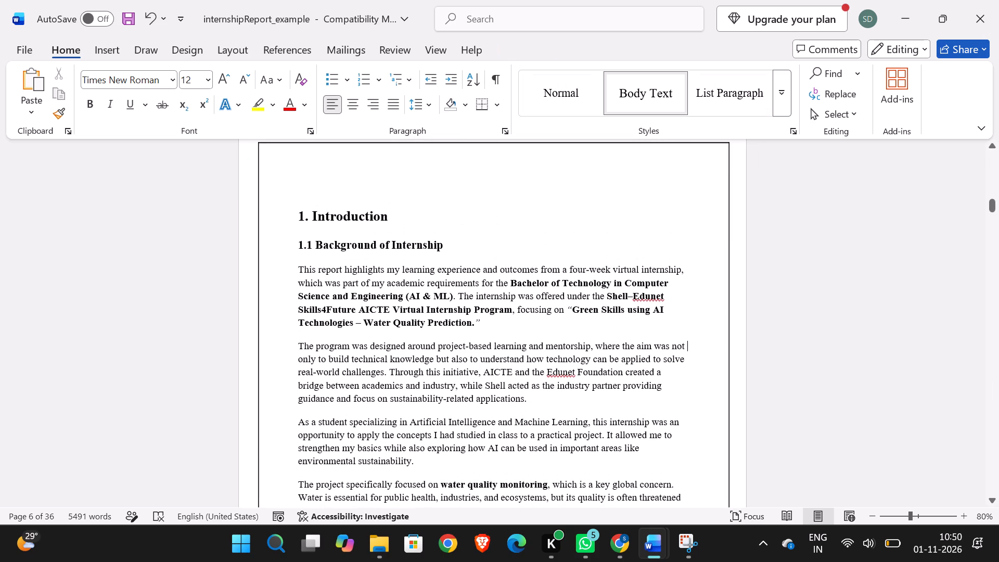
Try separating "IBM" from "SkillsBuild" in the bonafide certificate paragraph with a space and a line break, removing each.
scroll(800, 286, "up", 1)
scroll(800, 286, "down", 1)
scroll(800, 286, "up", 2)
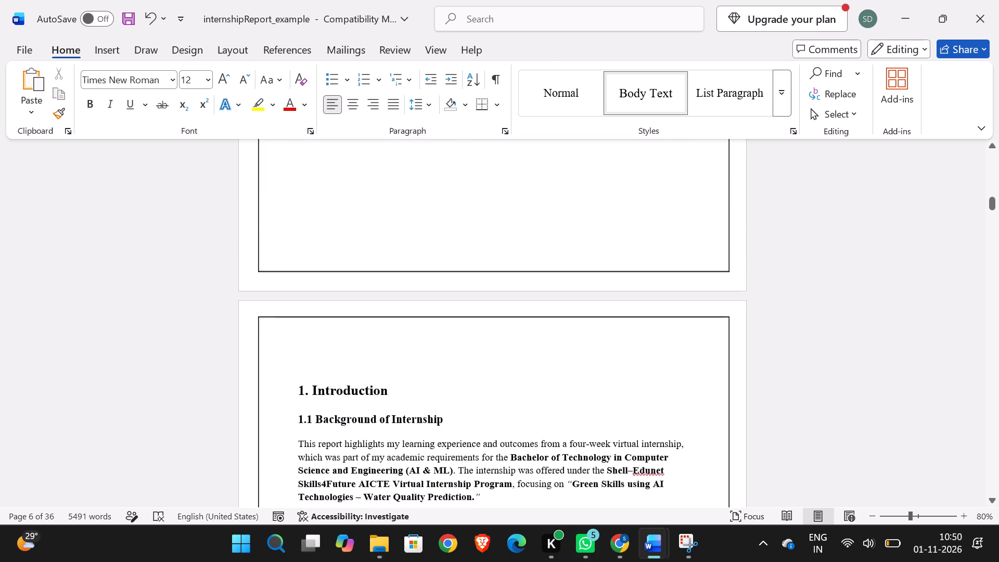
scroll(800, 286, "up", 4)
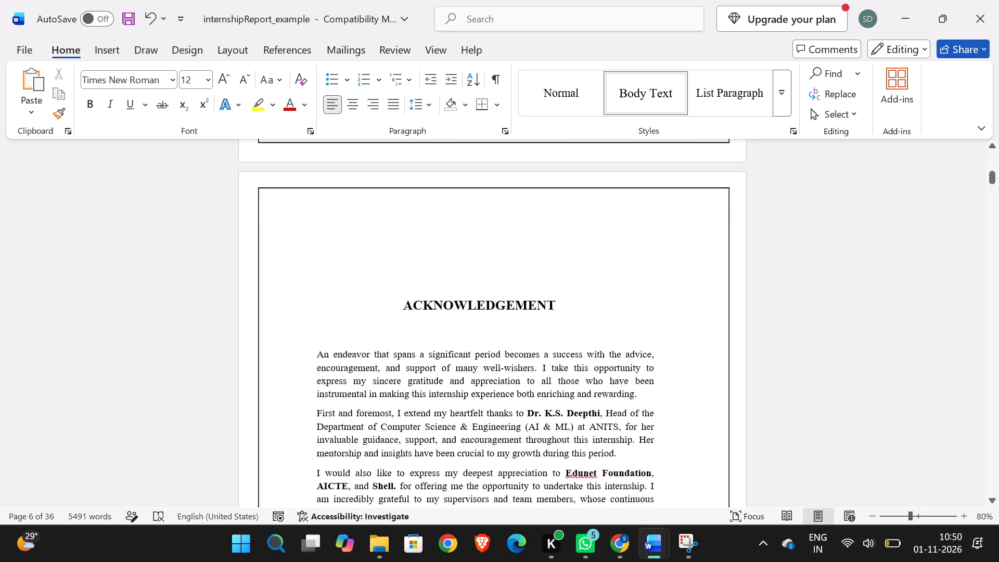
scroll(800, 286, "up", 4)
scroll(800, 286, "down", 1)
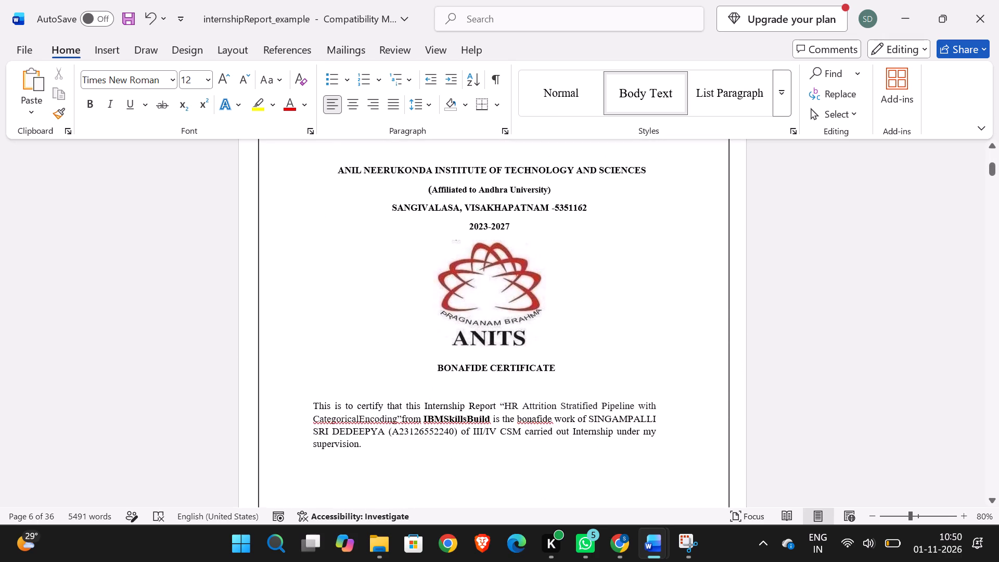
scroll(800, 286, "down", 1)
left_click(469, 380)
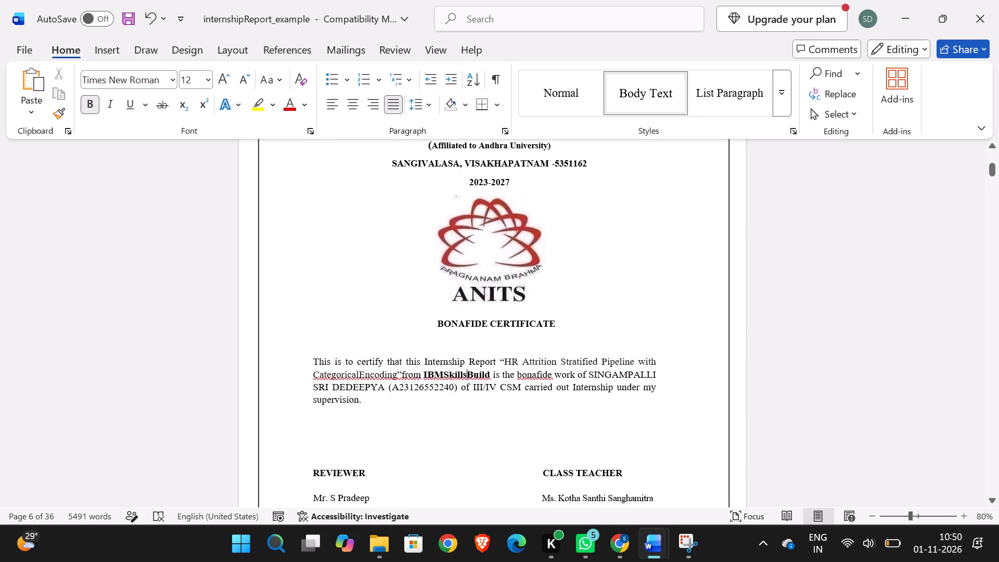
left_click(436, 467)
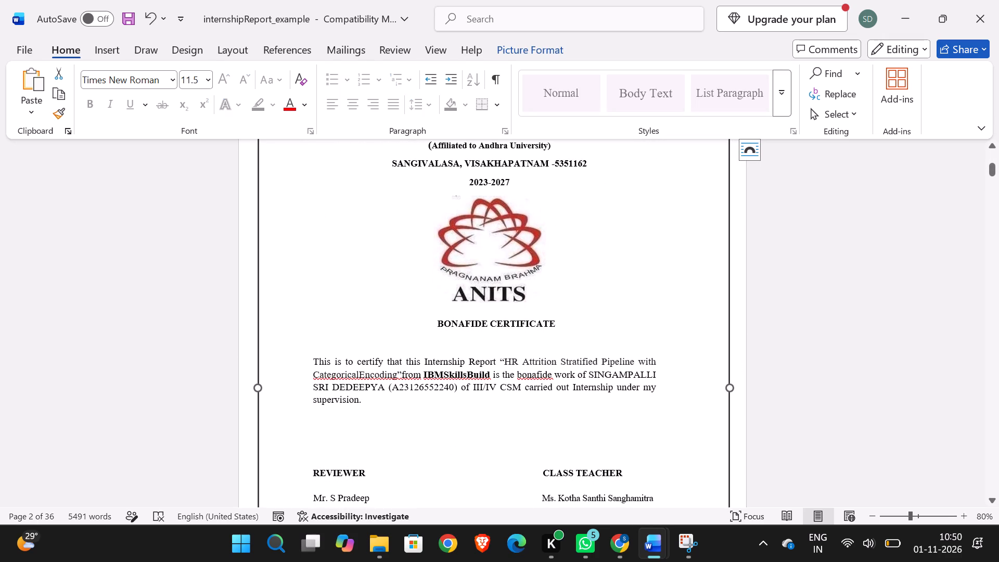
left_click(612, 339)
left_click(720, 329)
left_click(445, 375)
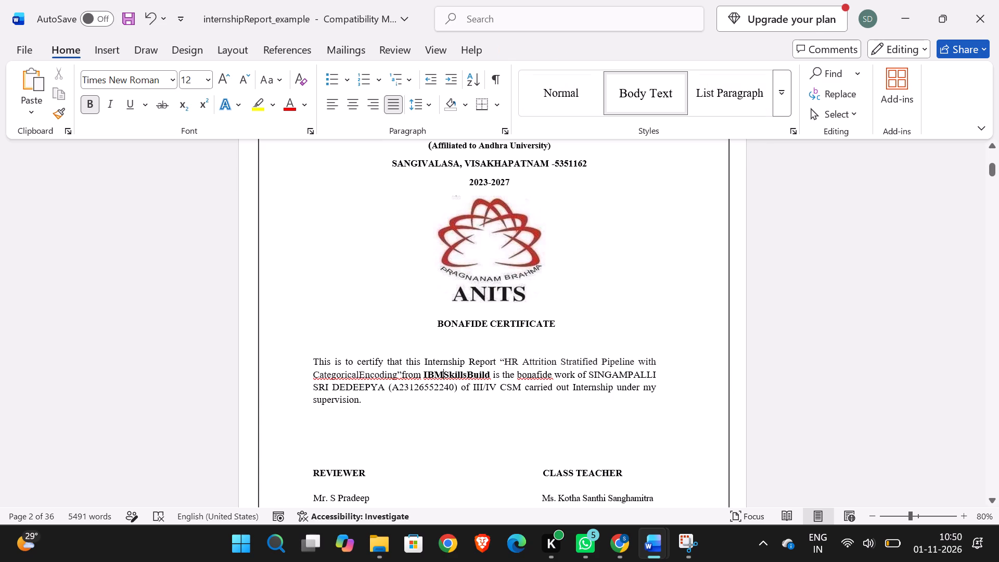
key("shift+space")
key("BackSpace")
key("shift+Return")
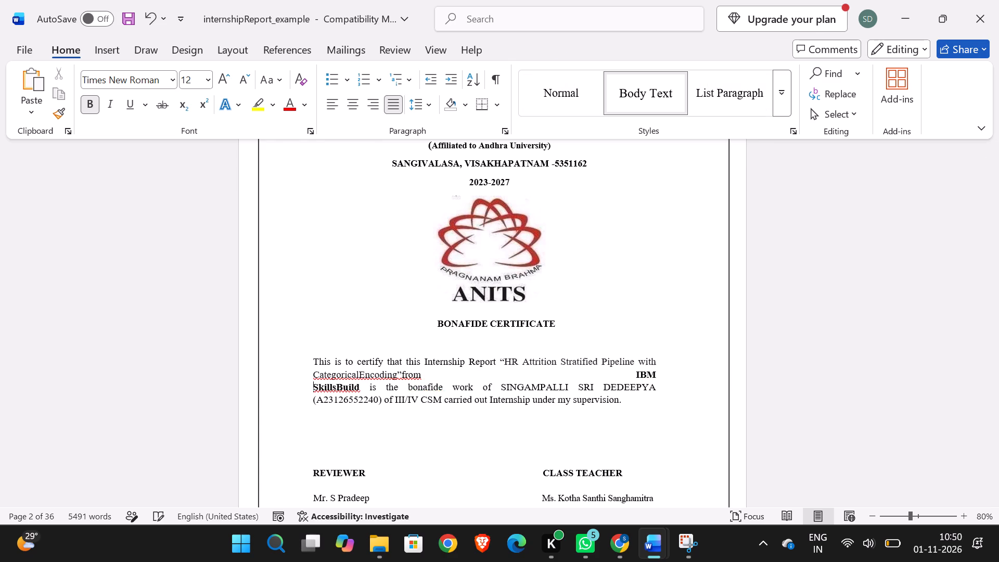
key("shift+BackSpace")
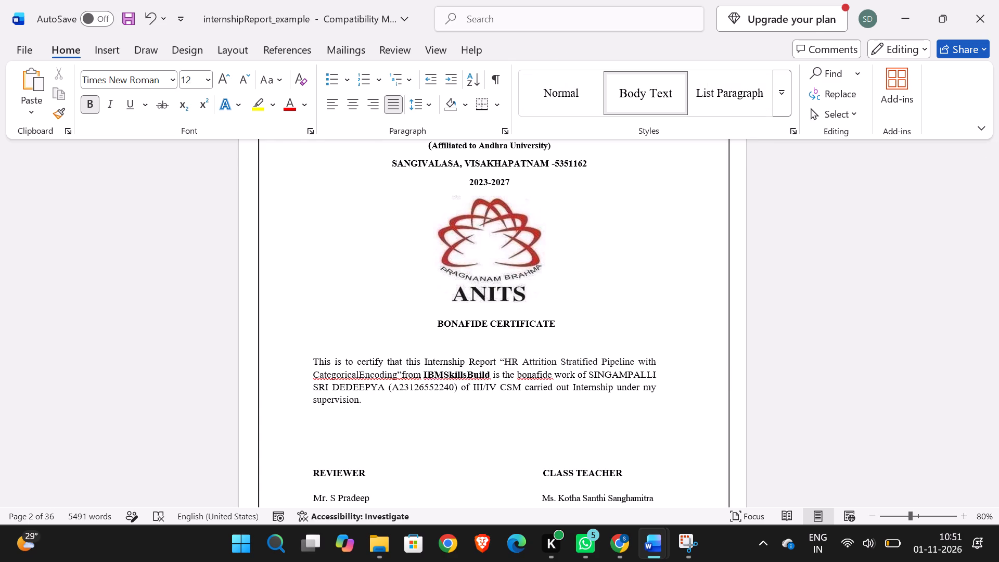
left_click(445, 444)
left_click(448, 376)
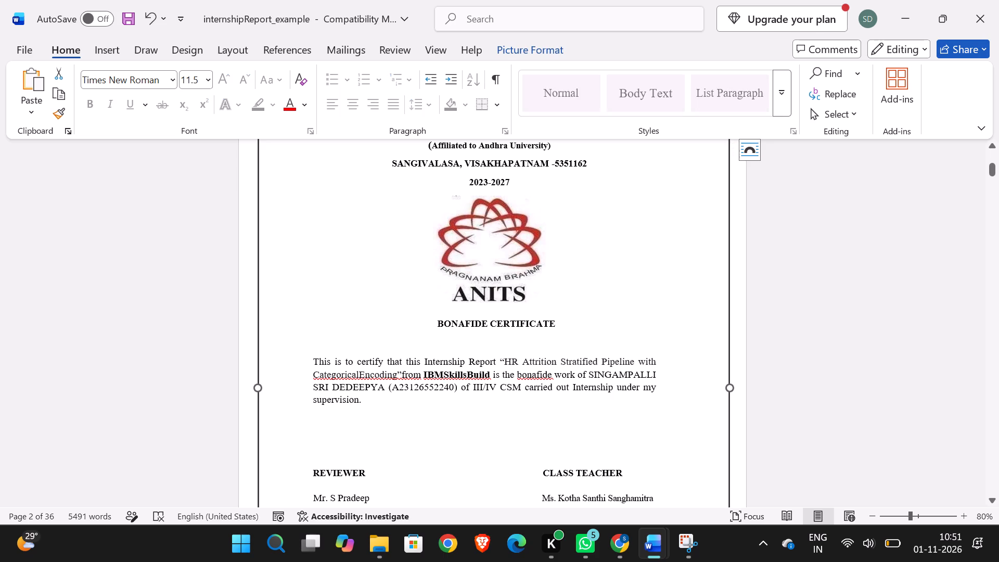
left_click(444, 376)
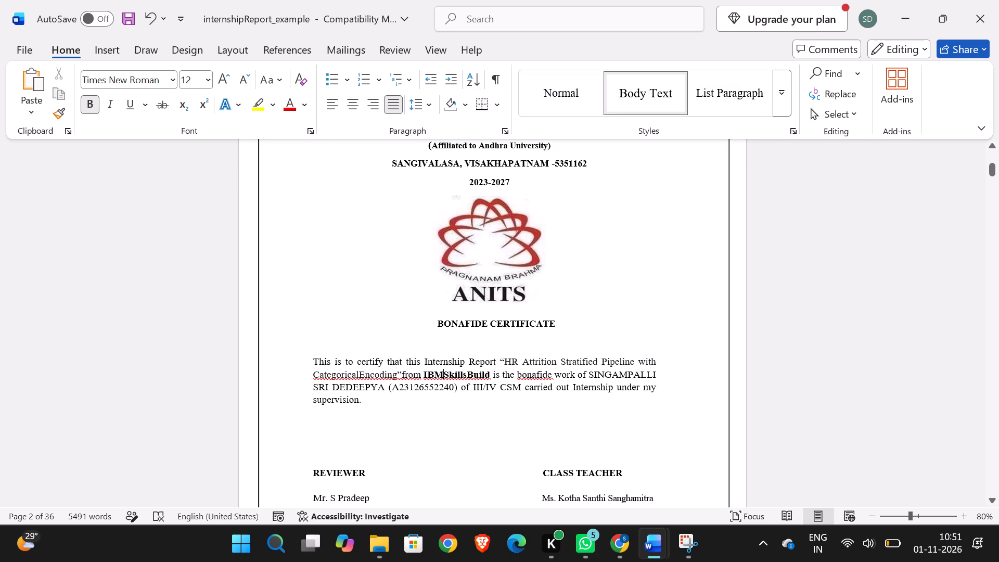
Switch to Chrome, search Google for "space in word giving too much space" in a new tab, and read the expanded AI overview.
left_click(613, 533)
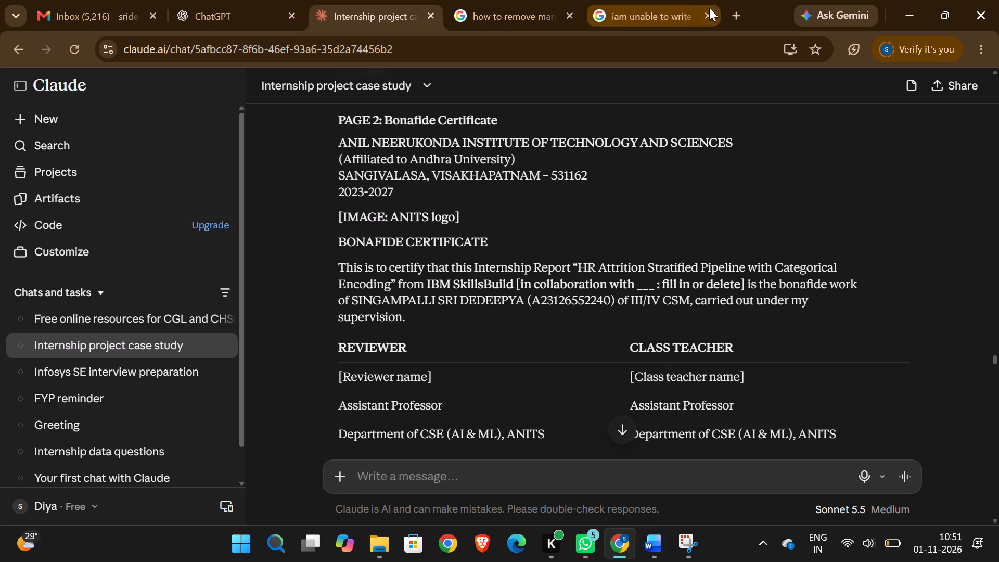
left_click(741, 13)
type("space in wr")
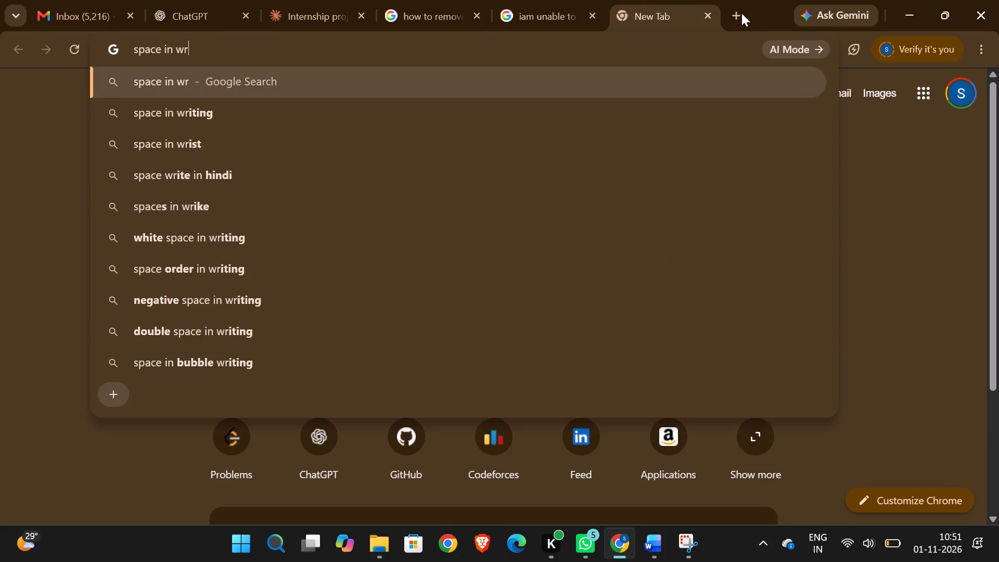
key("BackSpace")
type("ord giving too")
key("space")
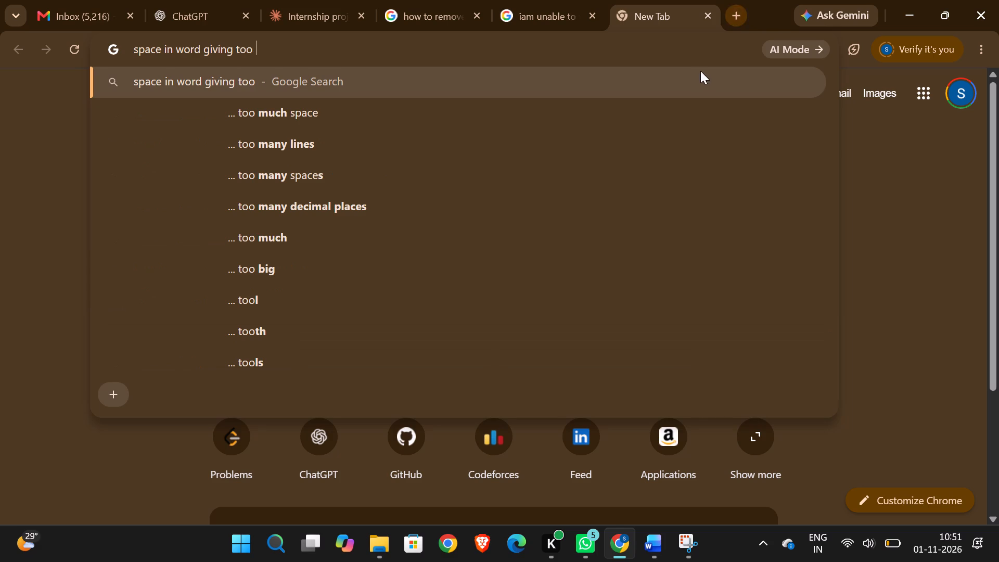
left_click(556, 122)
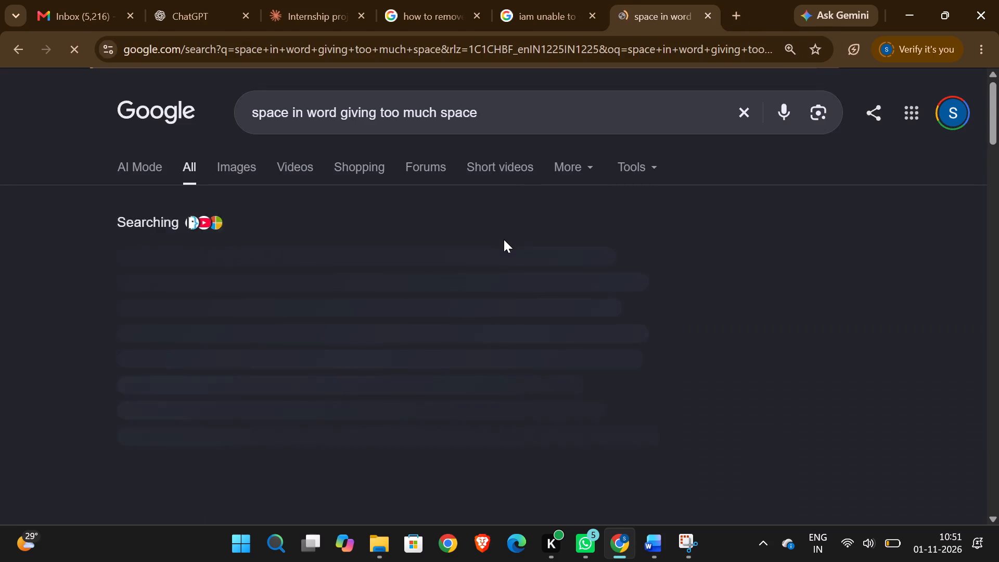
scroll(504, 239, "down", 2)
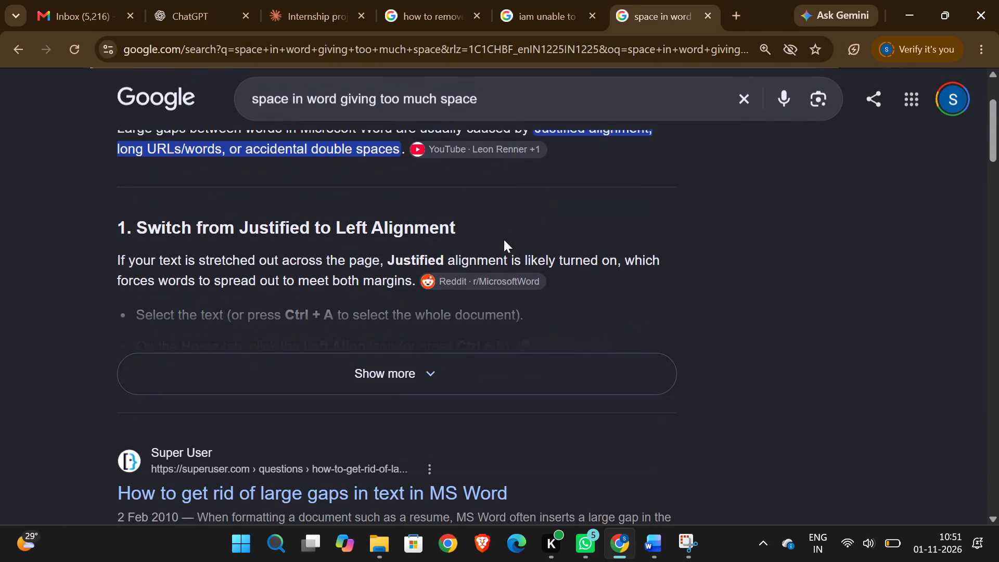
left_click(387, 367)
scroll(387, 367, "down", 1)
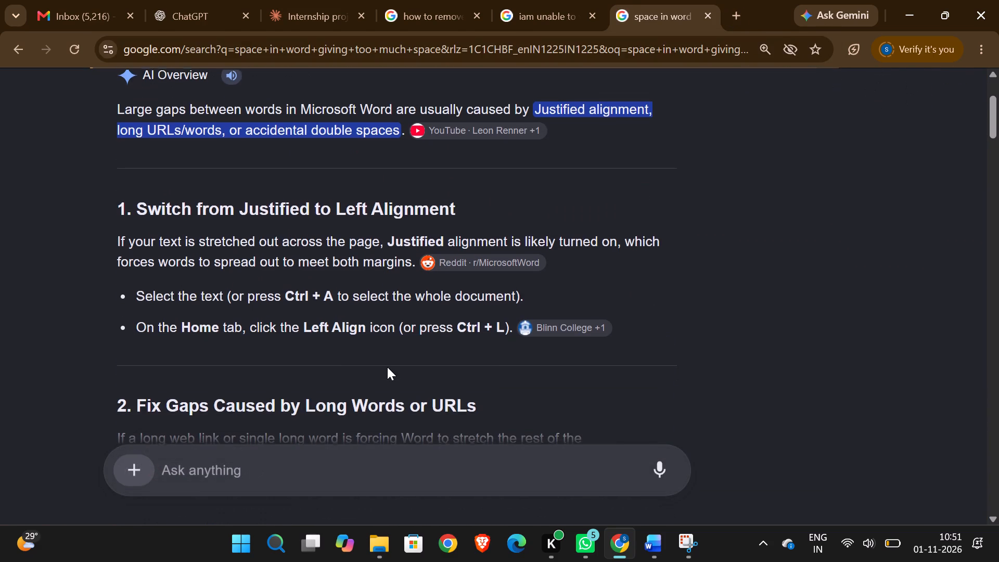
scroll(387, 367, "down", 1)
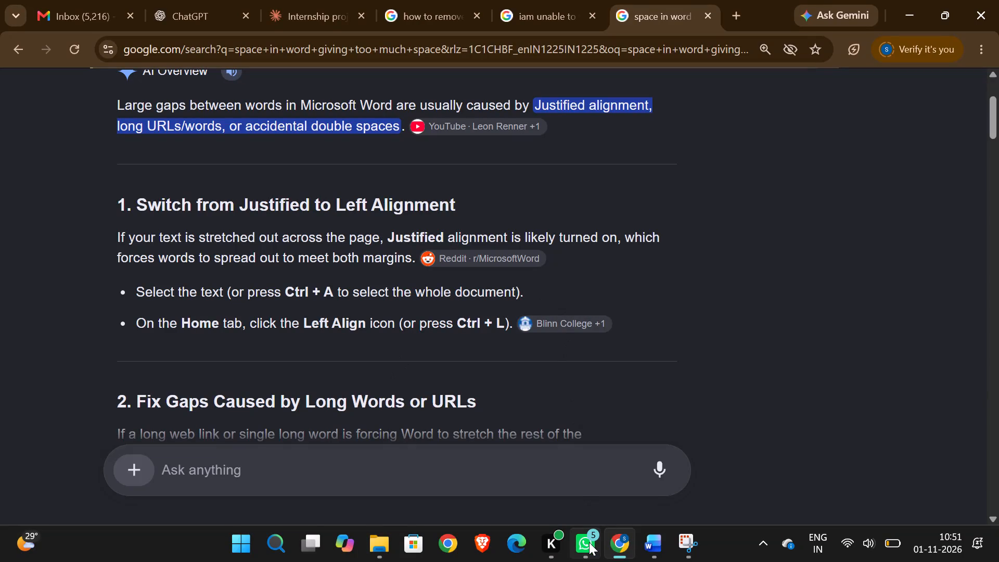
Switch back to the internshipReport_example document in Word and left-align the bonafide certificate paragraph.
left_click(662, 544)
left_click(642, 470)
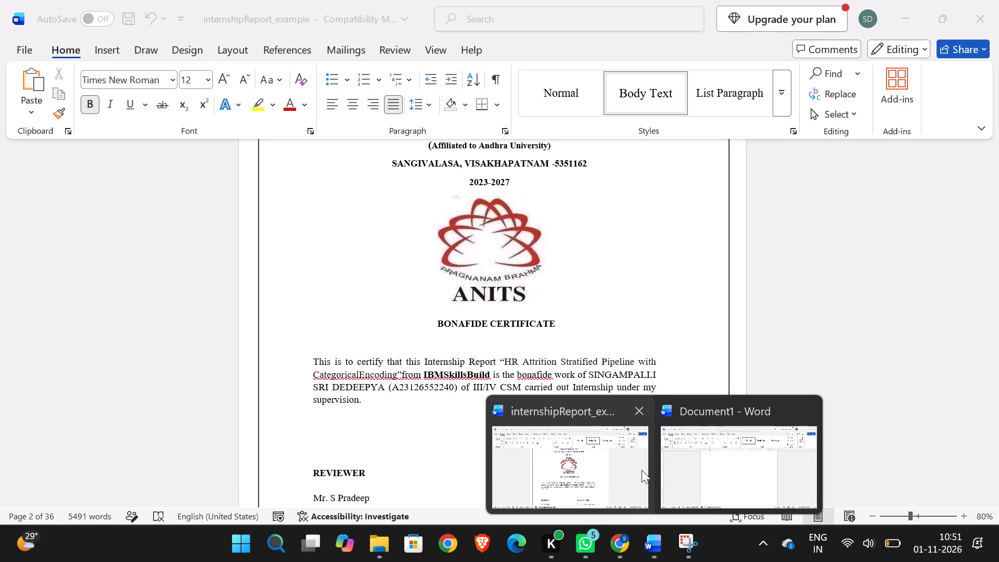
left_click(366, 409)
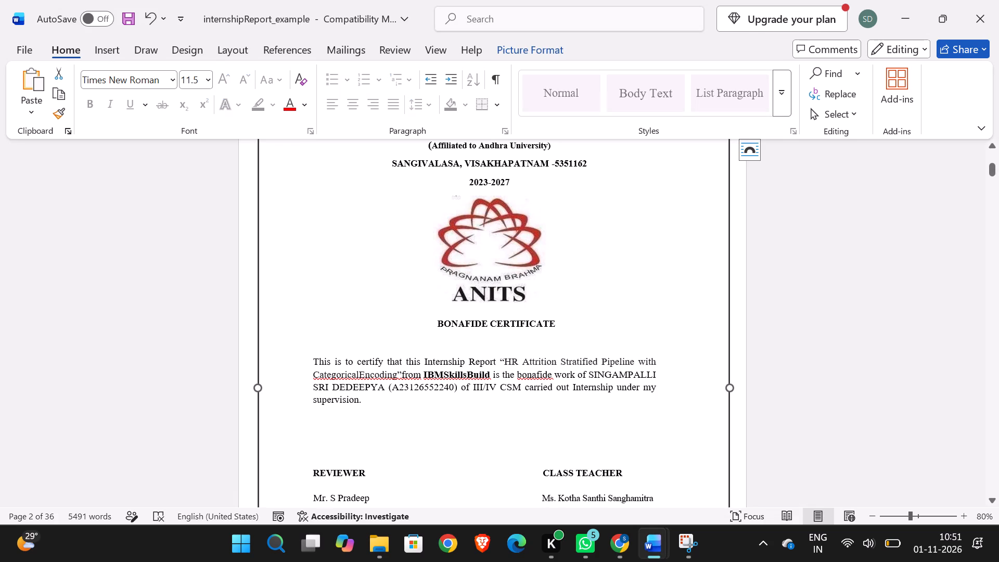
left_click_drag(357, 396, 310, 364)
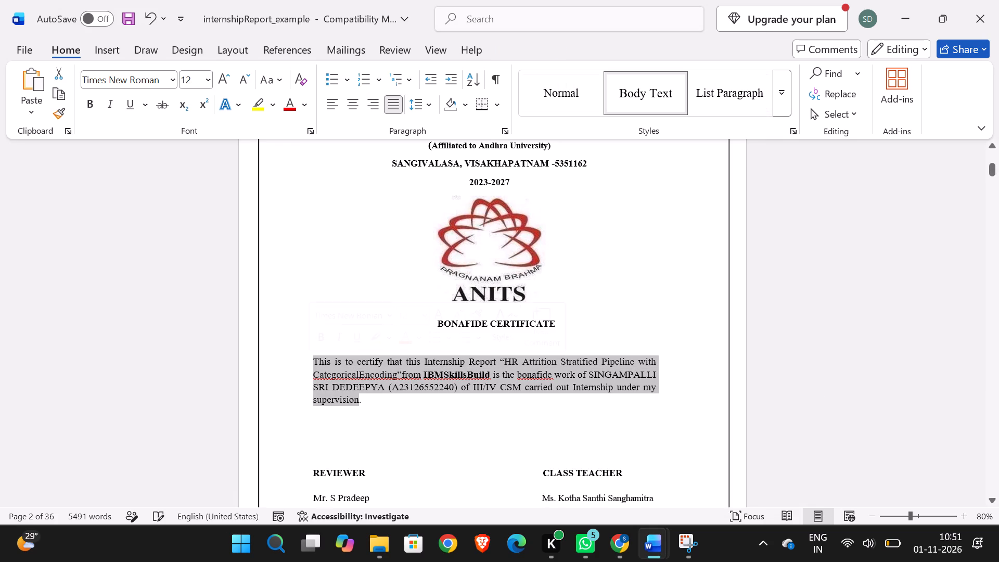
left_click(336, 106)
left_click(482, 386)
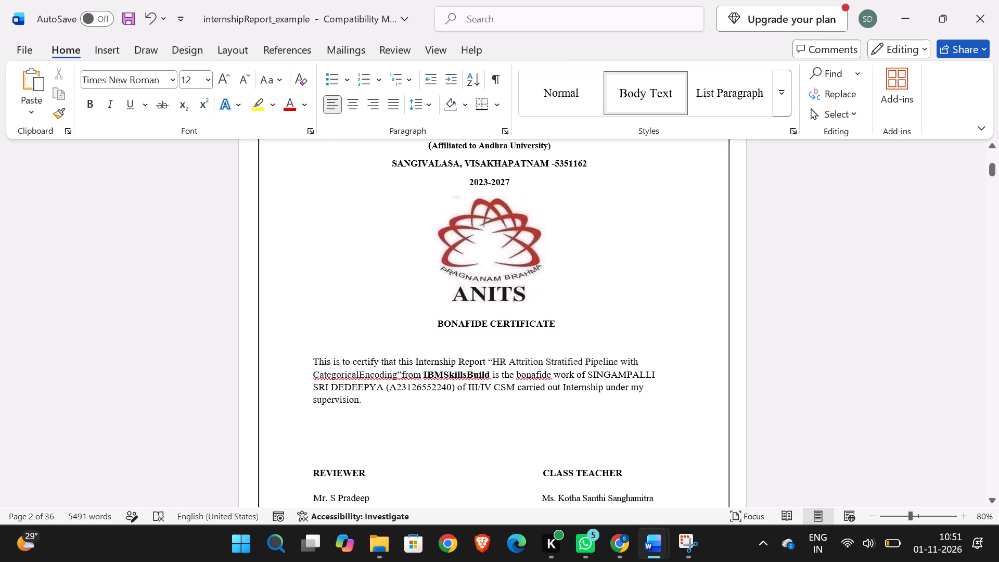
left_click(668, 304)
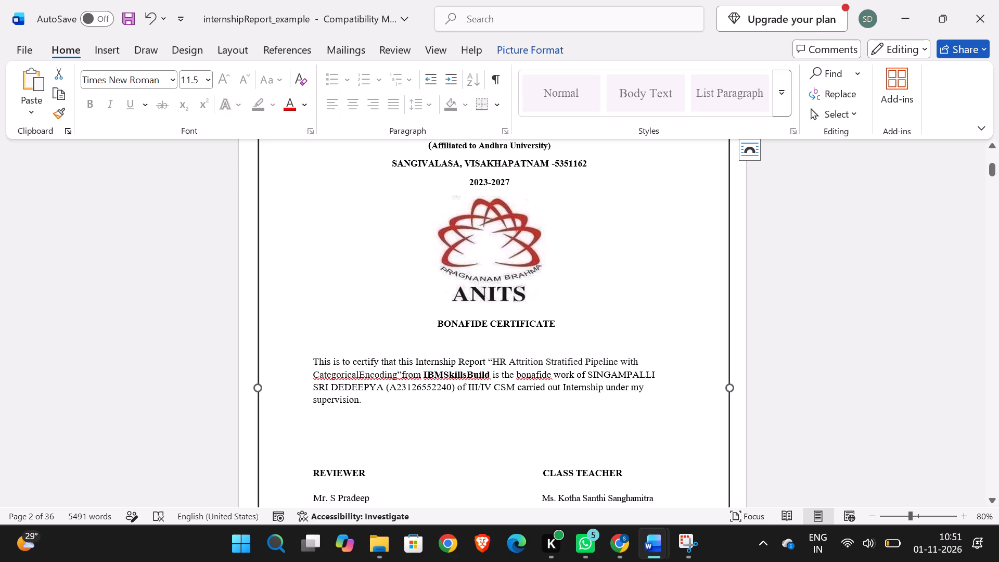
Insert the missing spaces in the certificate paragraph so it reads "Categorical Encoding” from IBM Skills Build".
left_click(360, 377)
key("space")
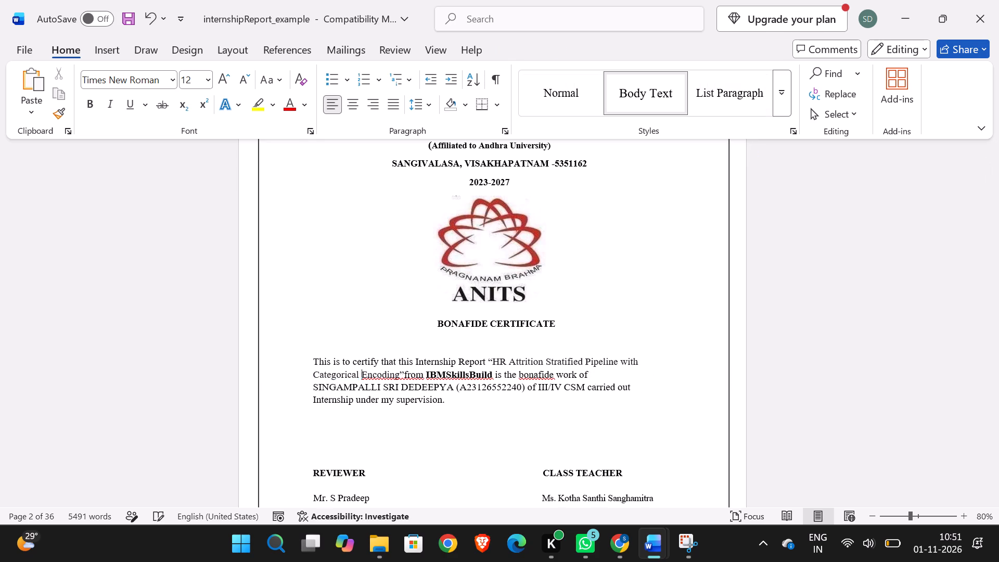
left_click(403, 375)
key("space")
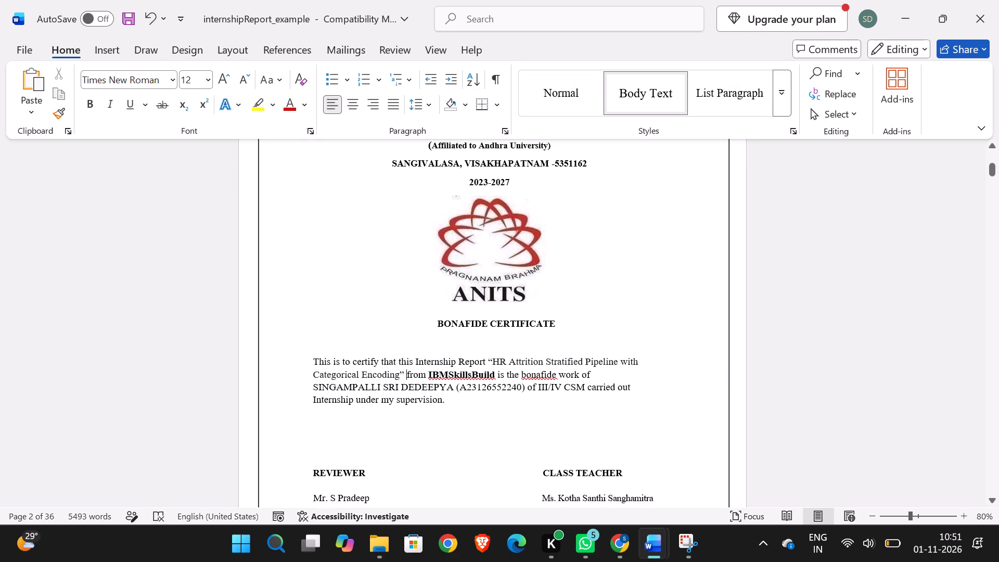
left_click(451, 375)
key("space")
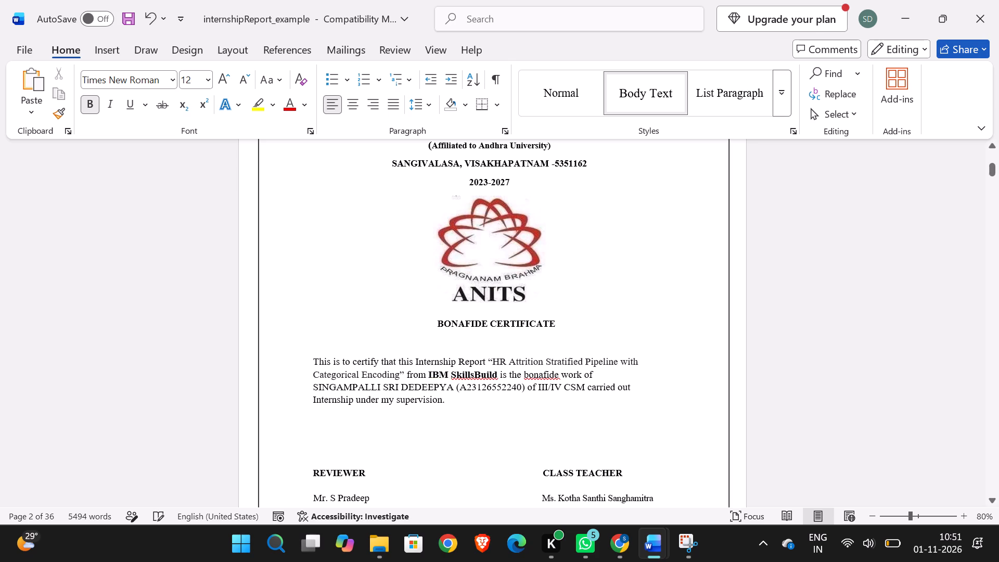
left_click(474, 373)
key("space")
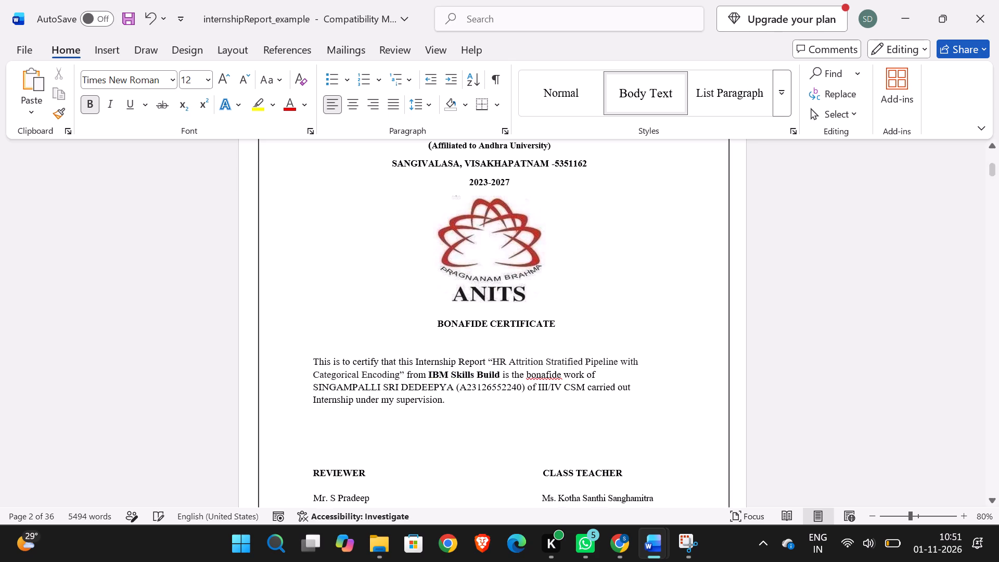
Check the spelling suggestions for the flagged word "bonafide" in the certificate paragraph.
left_click(542, 372)
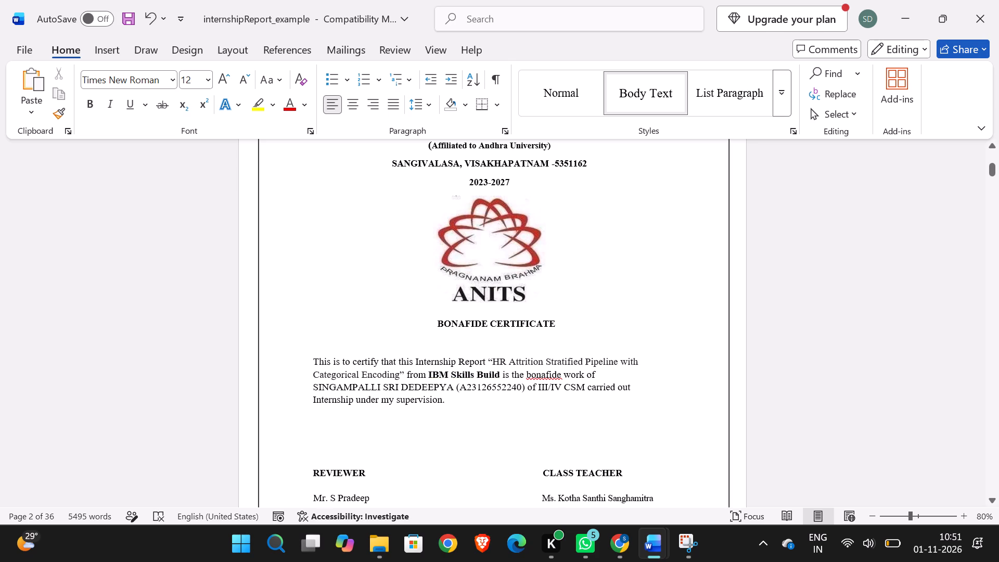
left_click(542, 373)
left_click(542, 373)
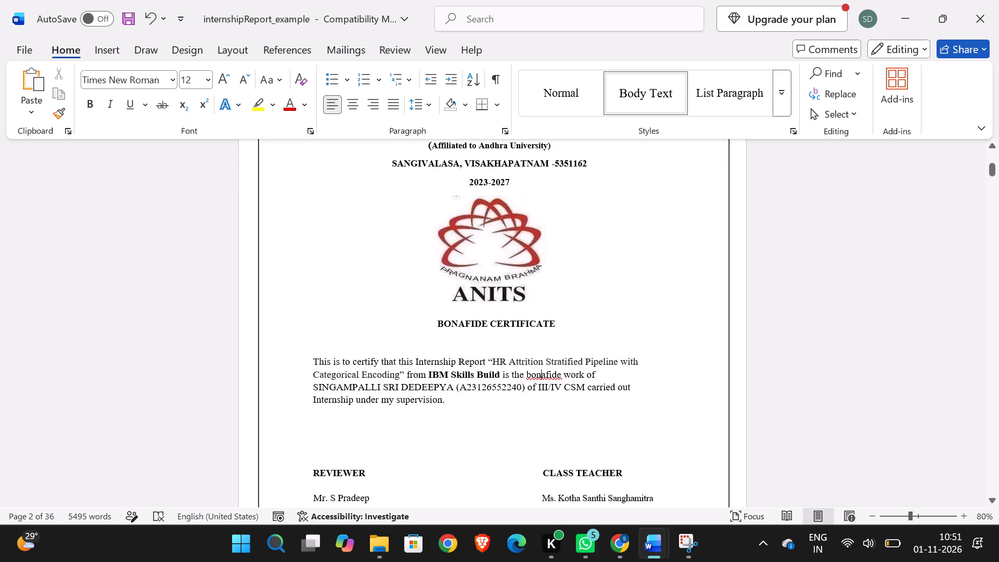
right_click(542, 373)
left_click(632, 324)
right_click(549, 377)
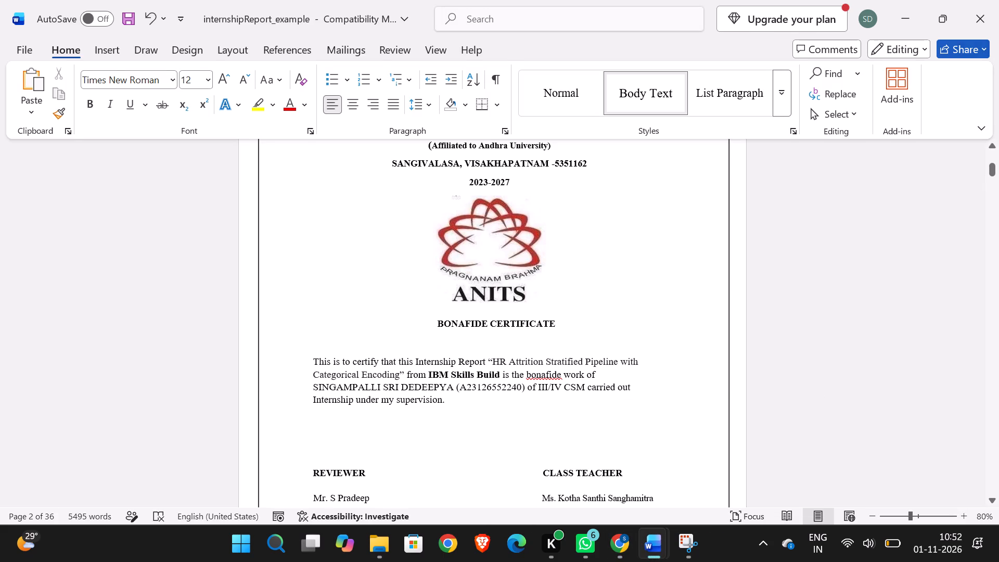
left_click(637, 383)
left_click(529, 440)
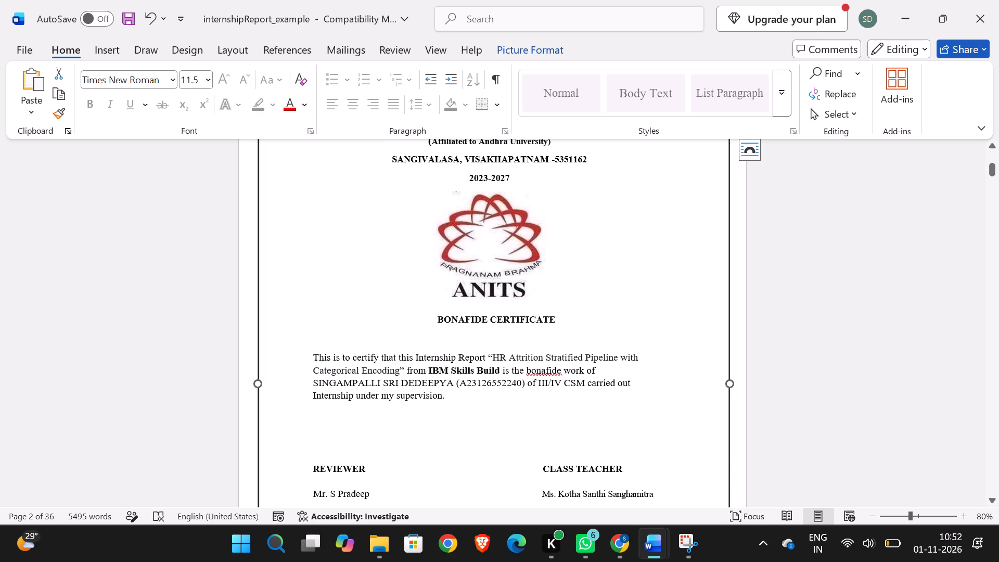
scroll(605, 401, "down", 2)
left_click(837, 324)
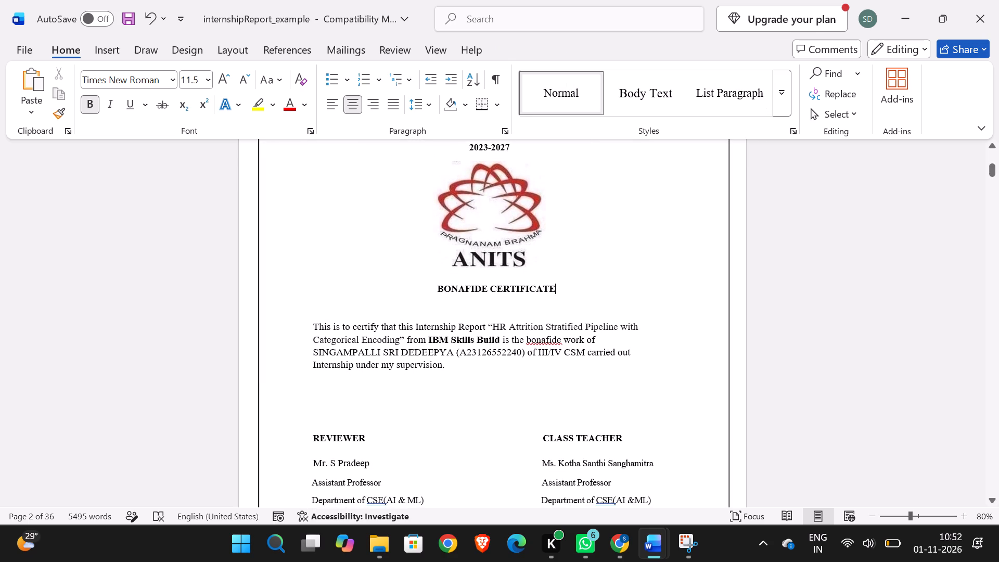
Set the font size of the whole bonafide certificate paragraph to 12.
scroll(661, 196, "up", 2)
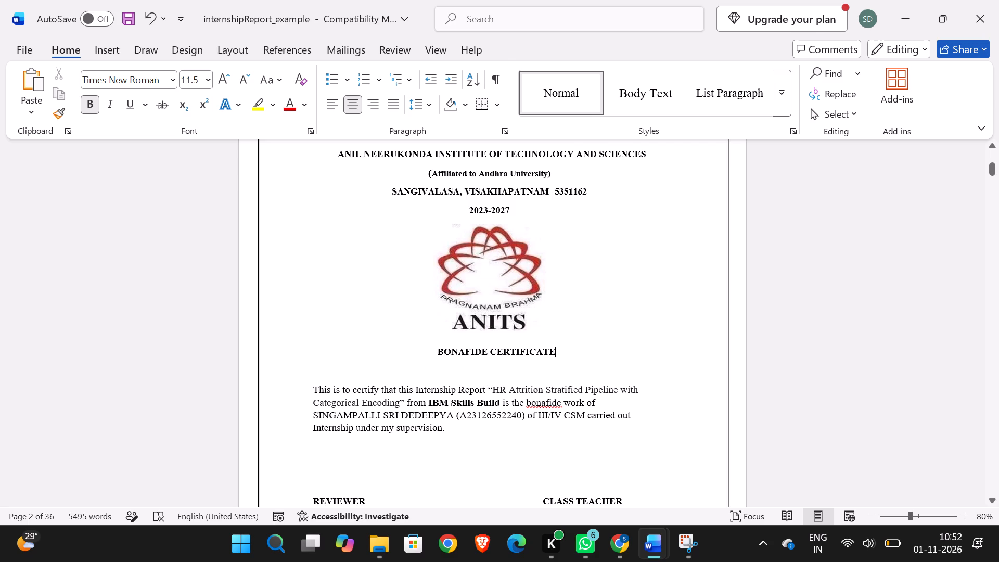
left_click(315, 401)
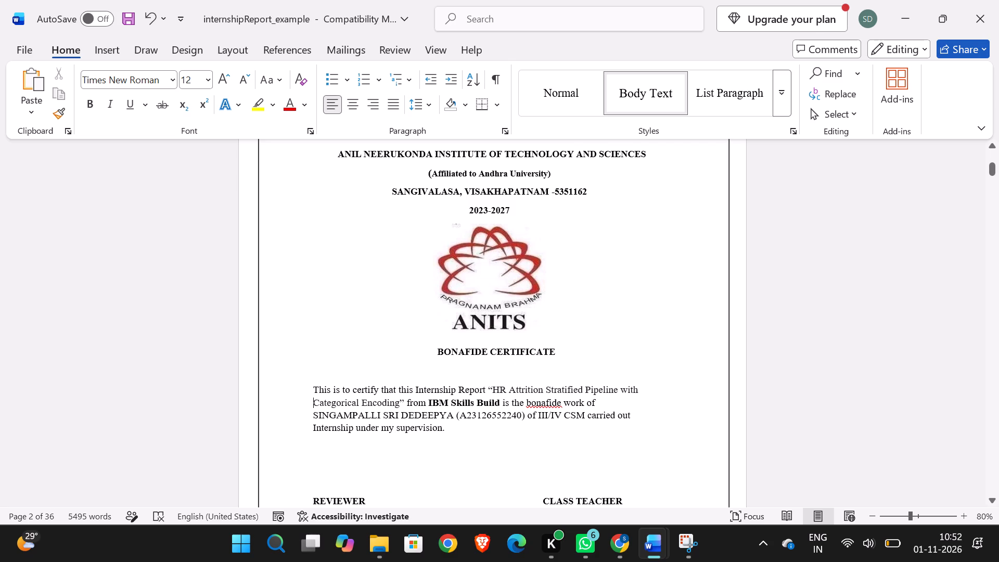
left_click_drag(446, 431, 318, 388)
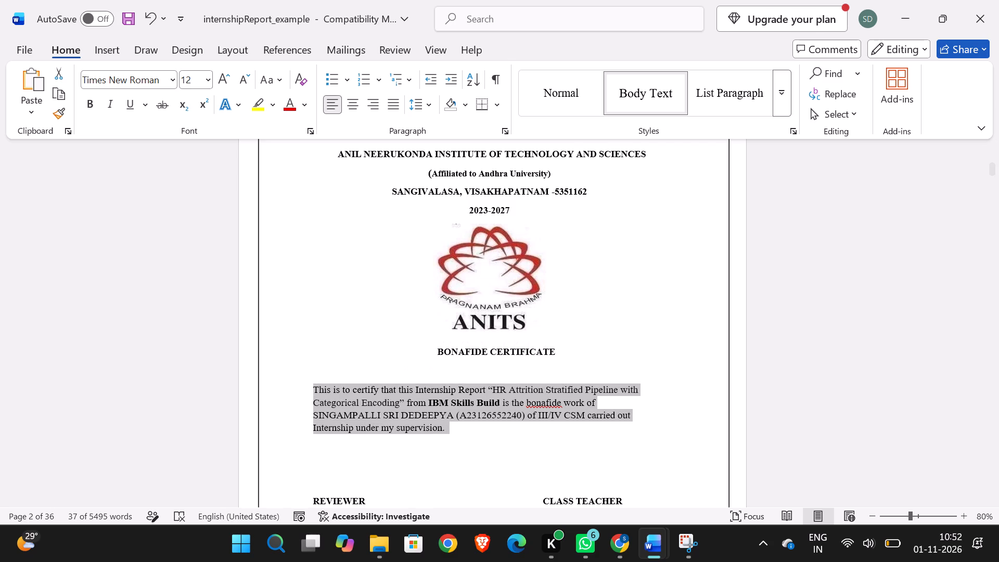
left_click(195, 81)
key("BackSpace")
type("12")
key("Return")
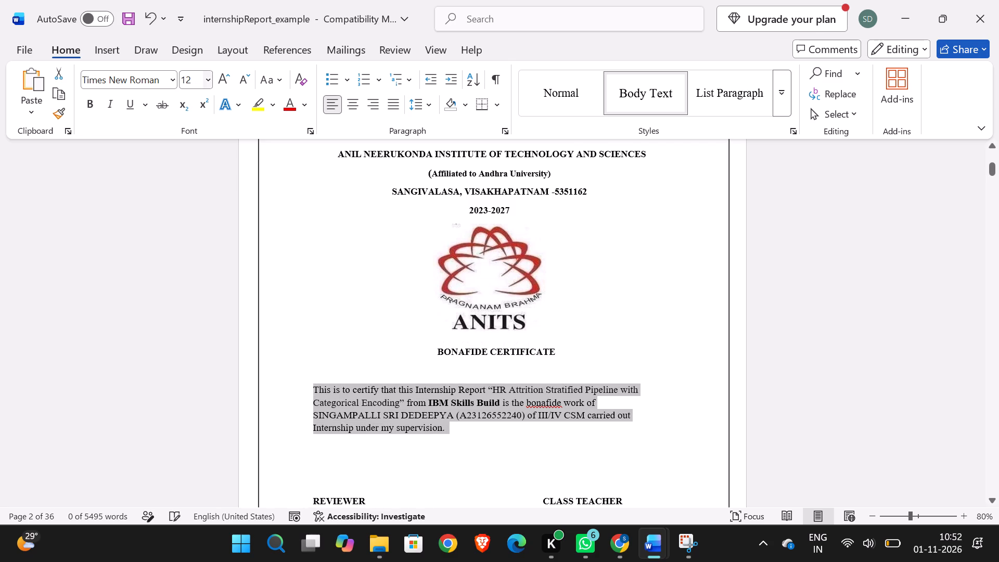
left_click(559, 346)
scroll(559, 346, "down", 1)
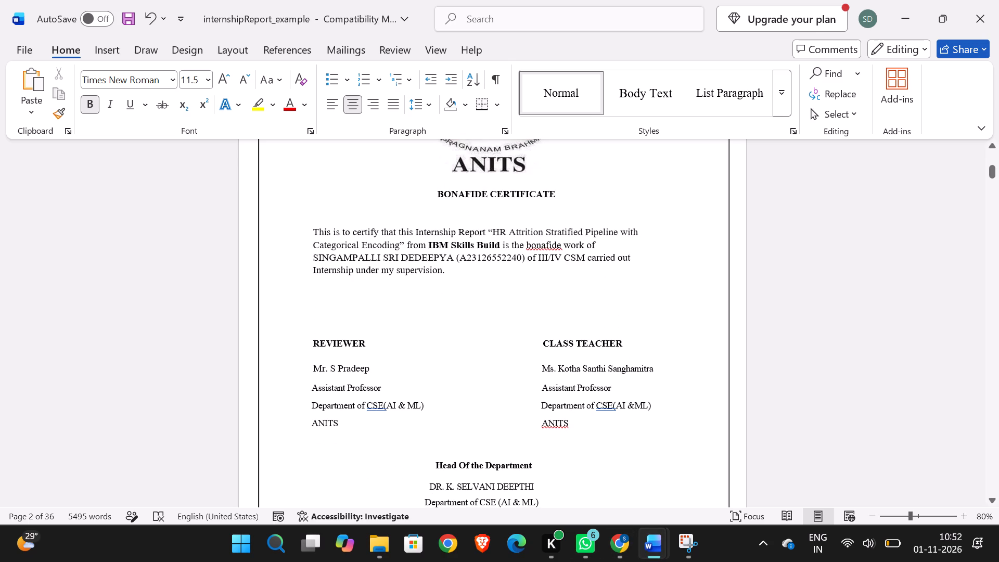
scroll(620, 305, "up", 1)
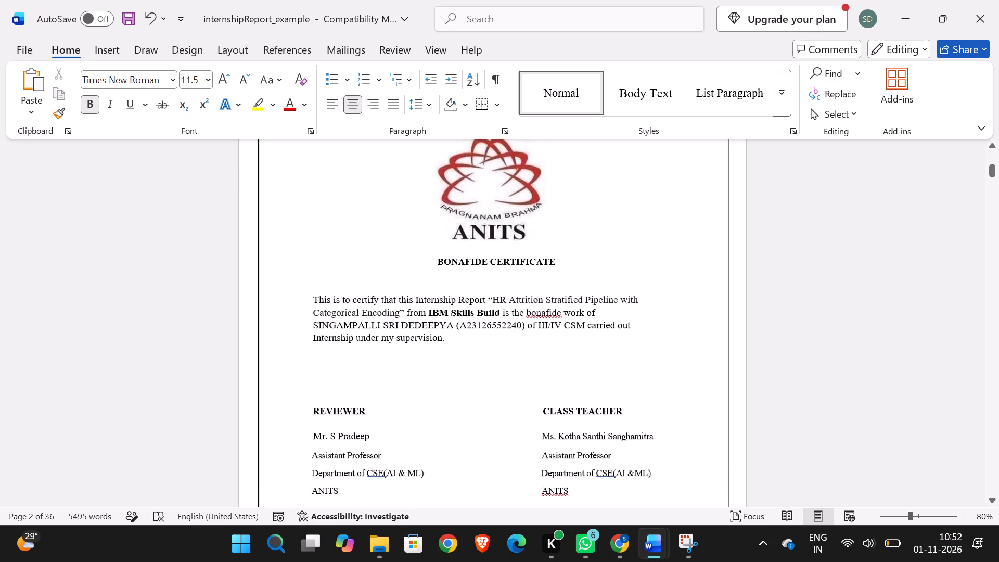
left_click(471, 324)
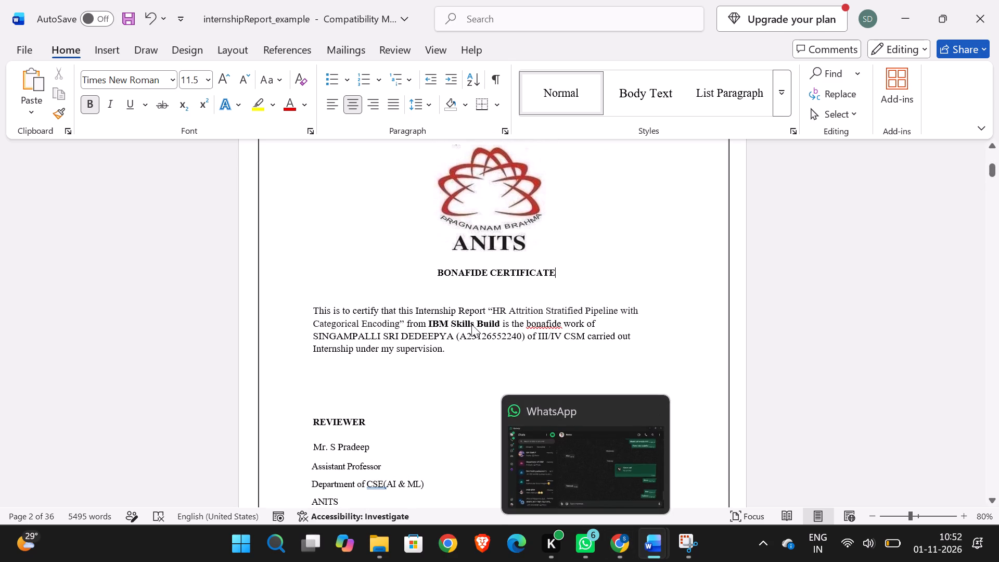
Switch to File Explorer and look through the files in the Downloads folder.
left_click(369, 553)
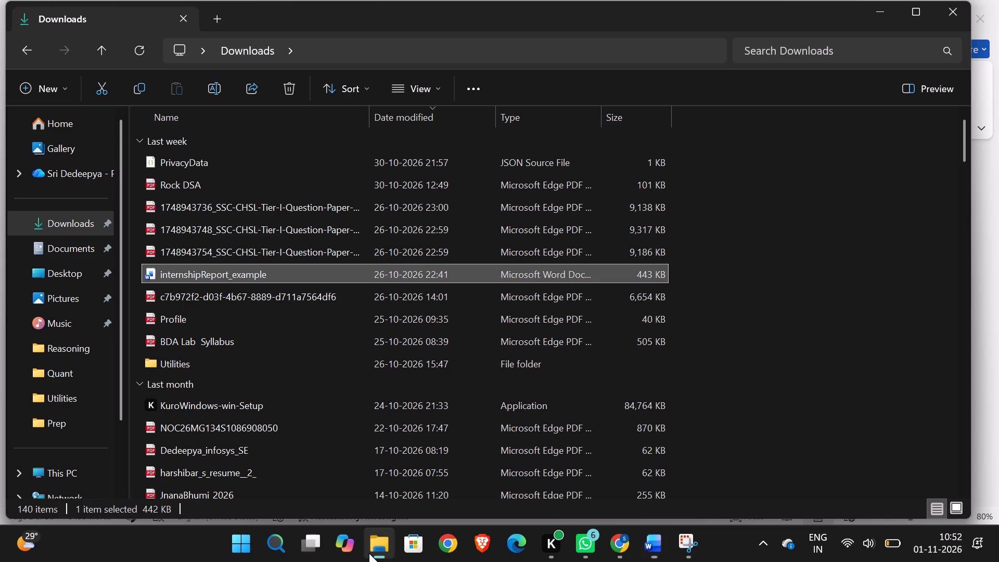
scroll(236, 352, "down", 1)
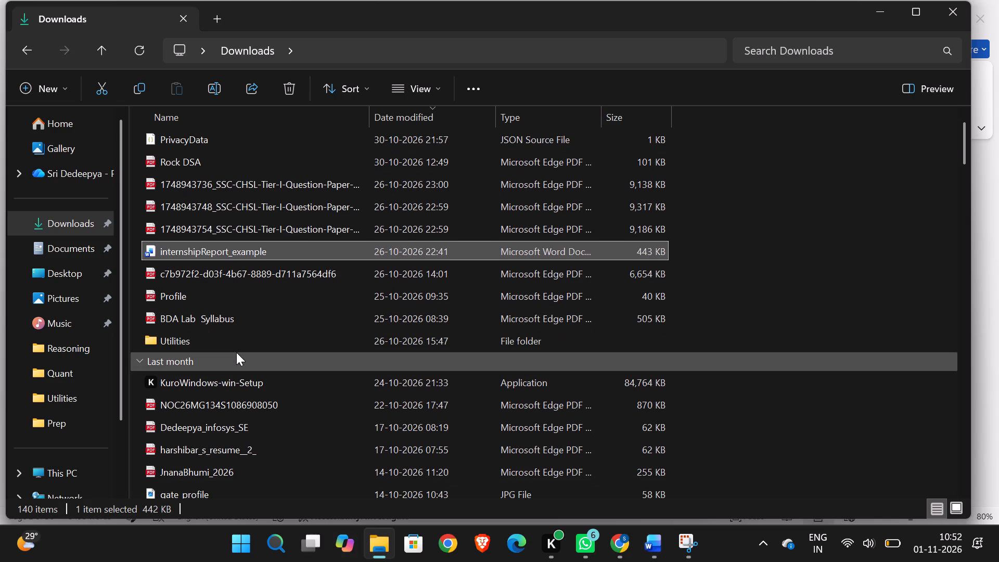
scroll(236, 352, "down", 2)
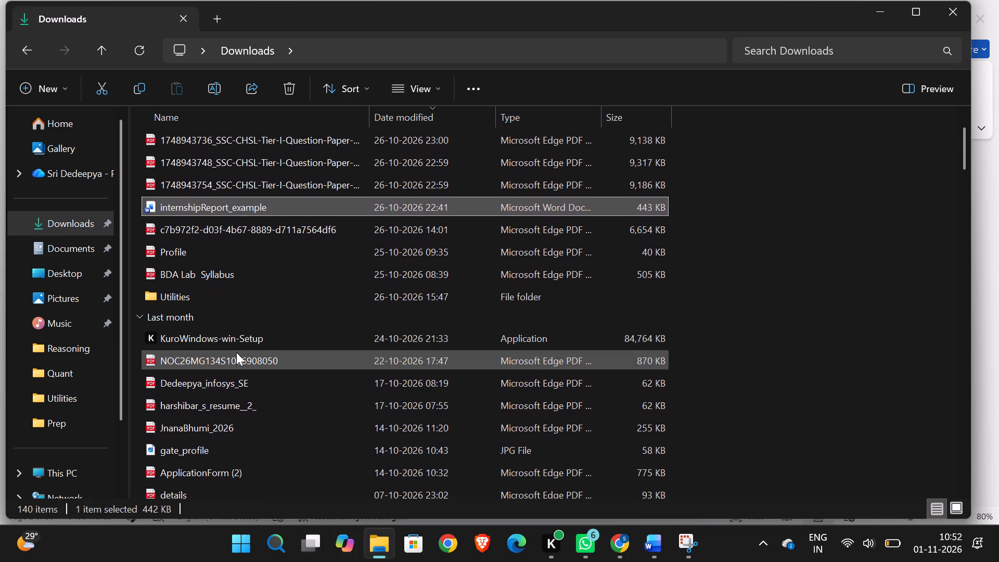
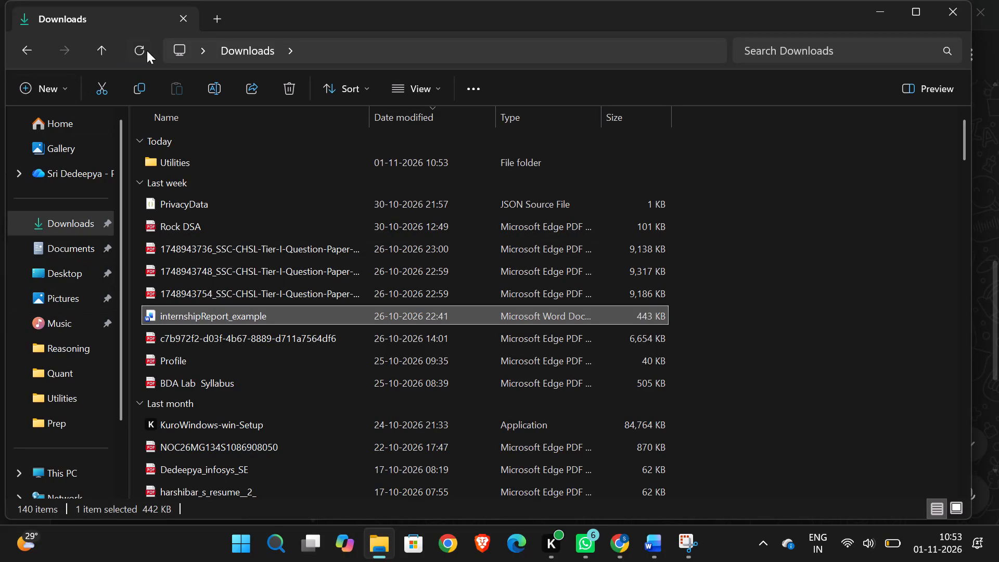
Refresh the Downloads folder and open the internshipReport PDF from the recent files in Home.
left_click(147, 50)
scroll(248, 287, "up", 1)
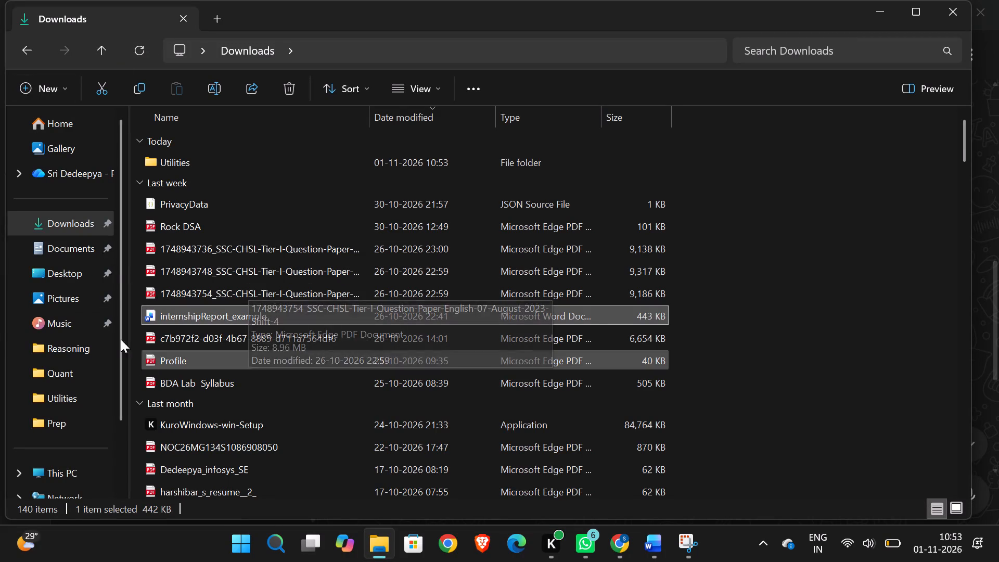
double_click(137, 56)
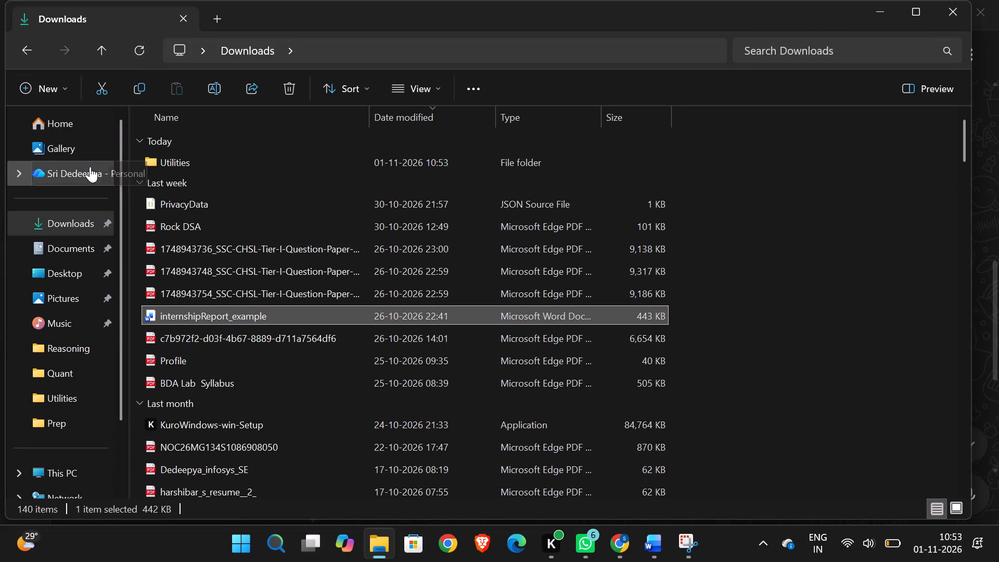
left_click(74, 117)
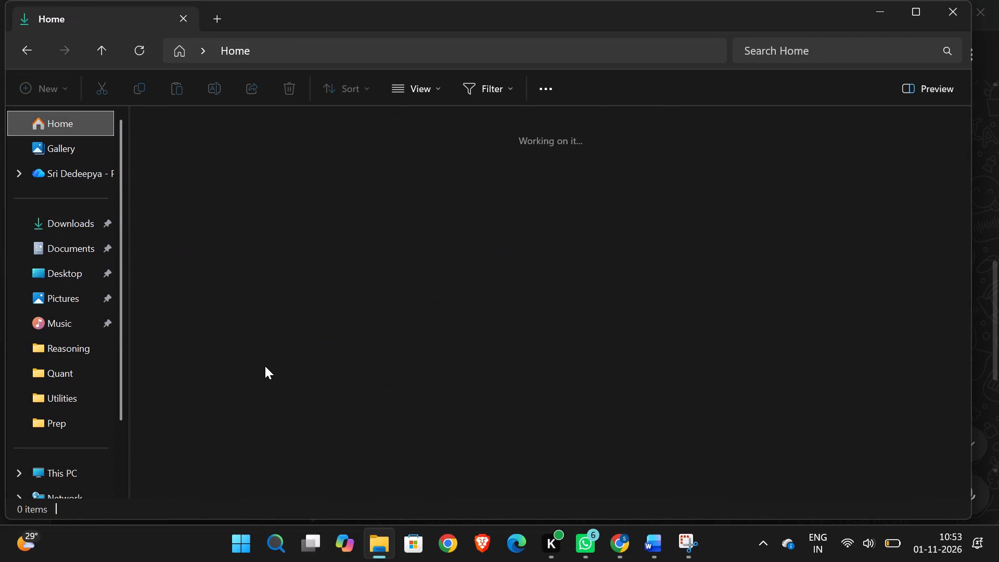
scroll(265, 366, "down", 2)
double_click(261, 365)
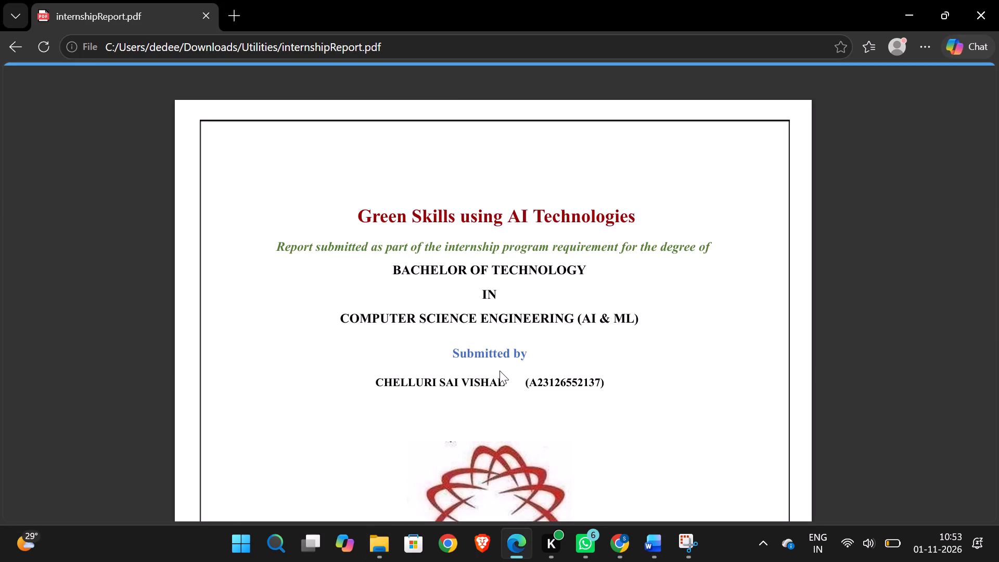
Examine the bonafide certificate and acknowledgement pages of internshipReport.pdf for comparison with the report in Word.
scroll(499, 371, "down", 5)
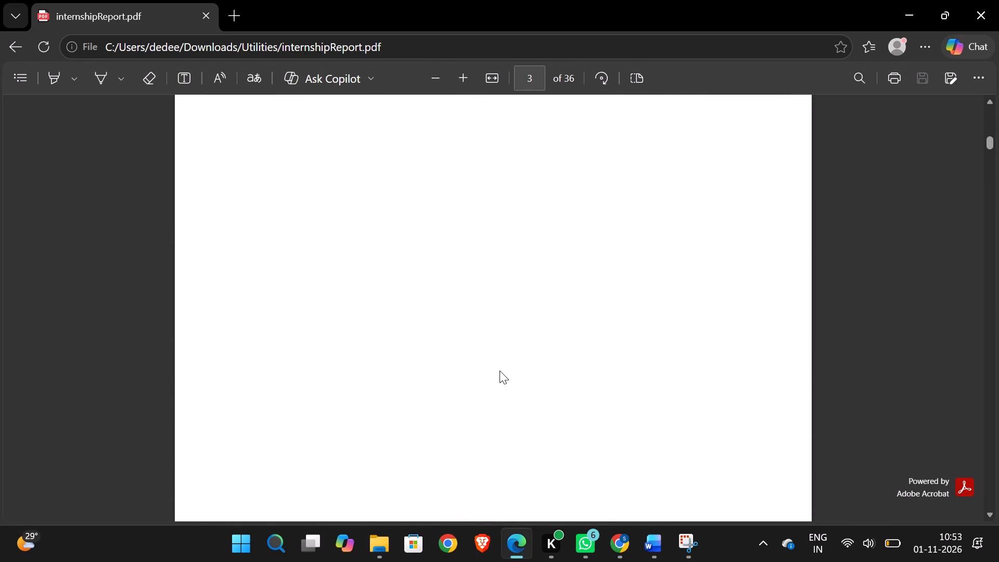
scroll(499, 371, "down", 1)
scroll(499, 371, "up", 4)
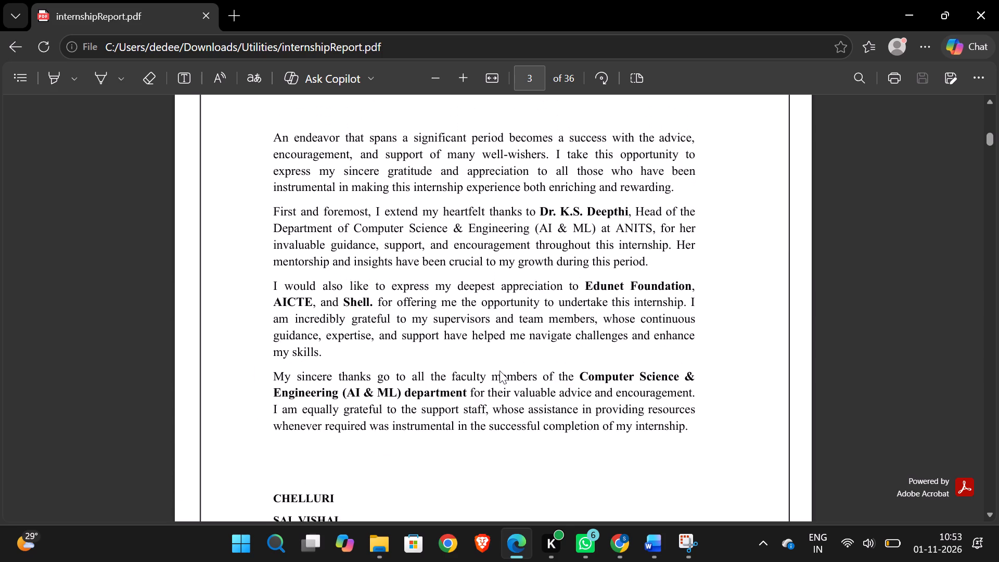
scroll(499, 371, "up", 3)
scroll(499, 371, "down", 1)
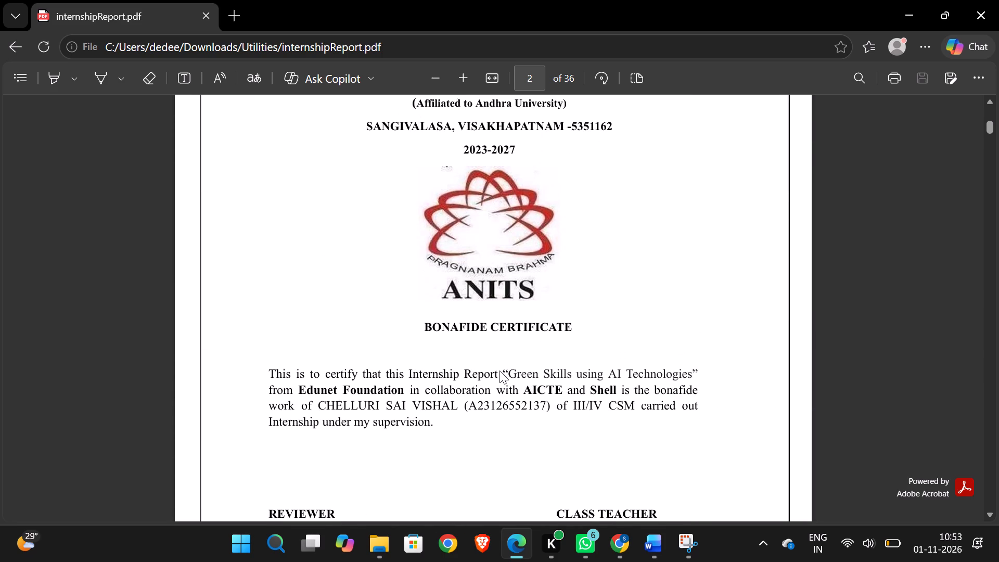
scroll(499, 371, "down", 1)
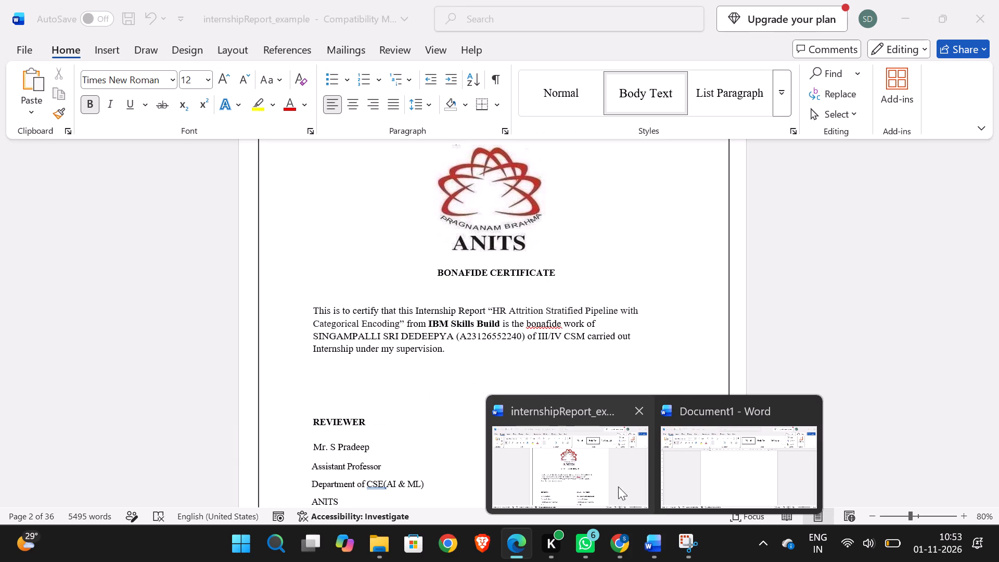
Switch to File Explorer and look through the recent files in Home and the older files in Downloads.
left_click(367, 551)
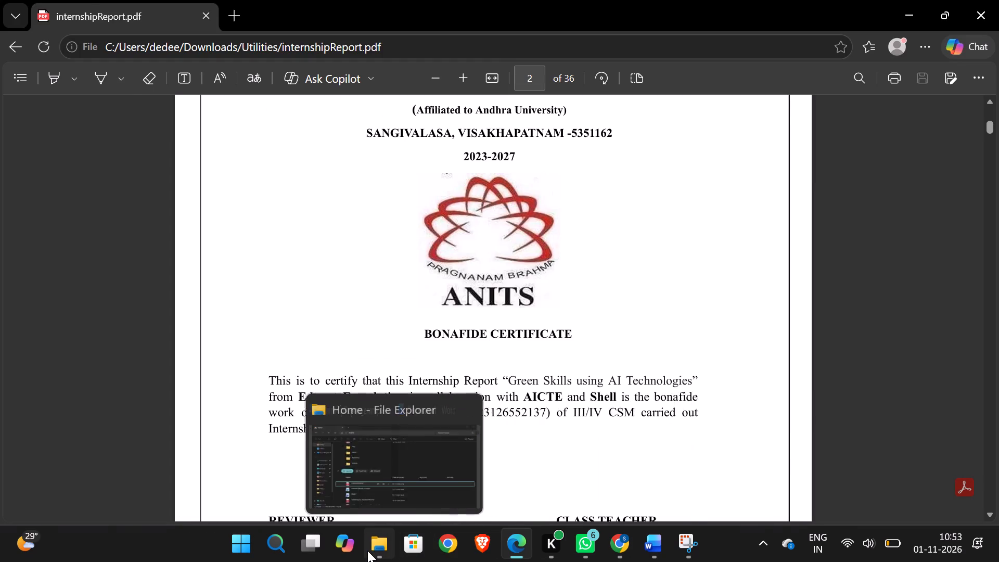
scroll(300, 384, "down", 2)
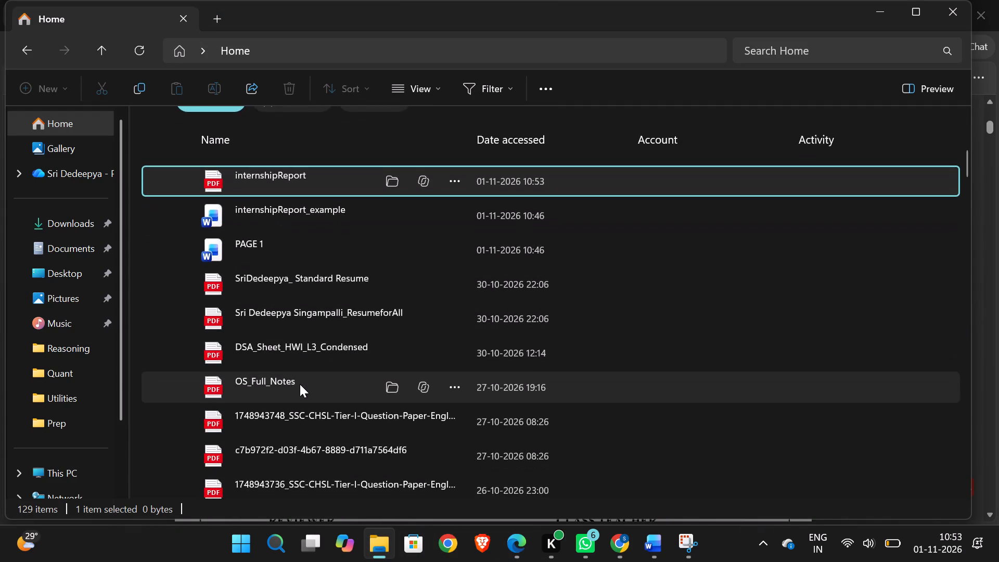
scroll(300, 384, "down", 2)
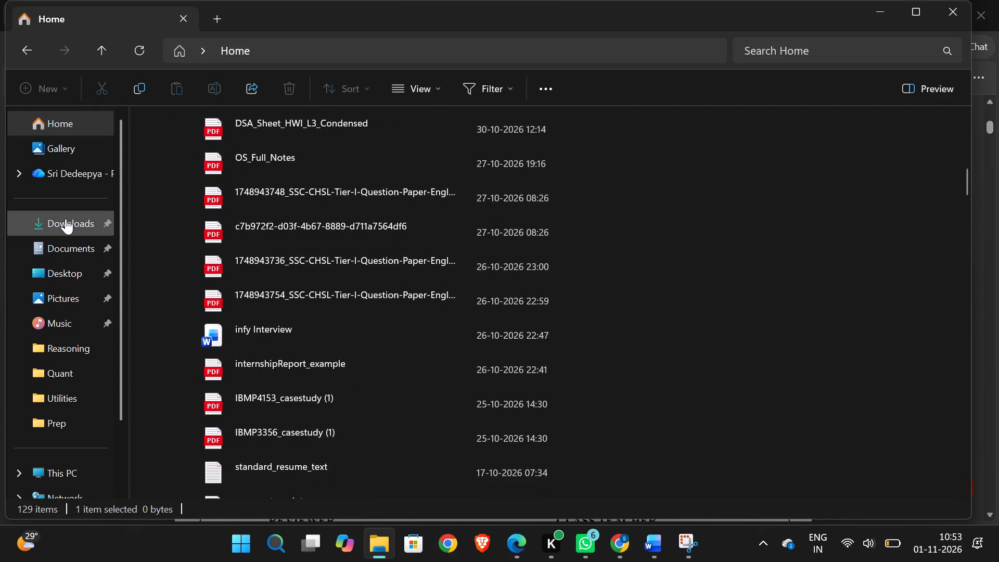
left_click(66, 219)
scroll(250, 214, "up", 3)
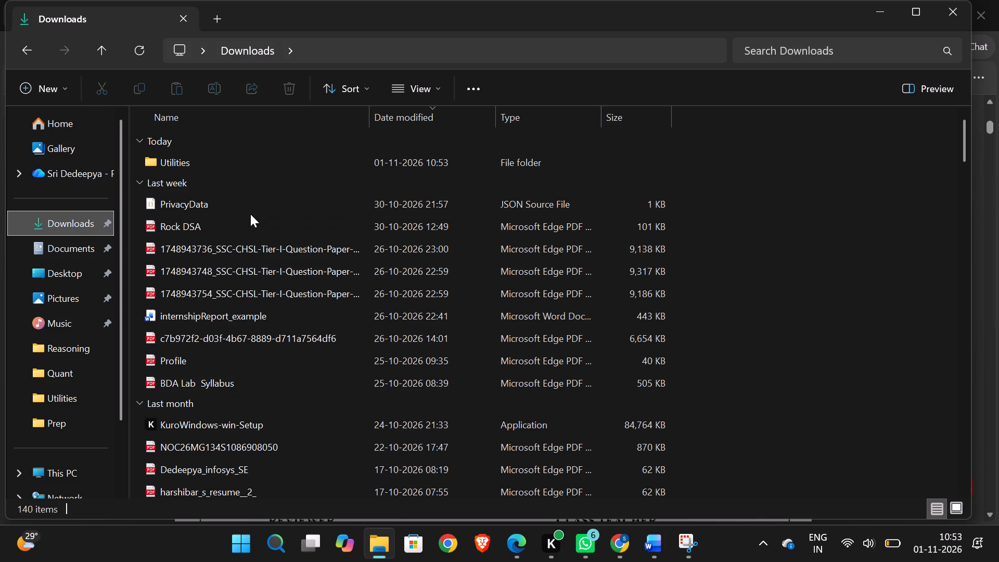
left_click(135, 53)
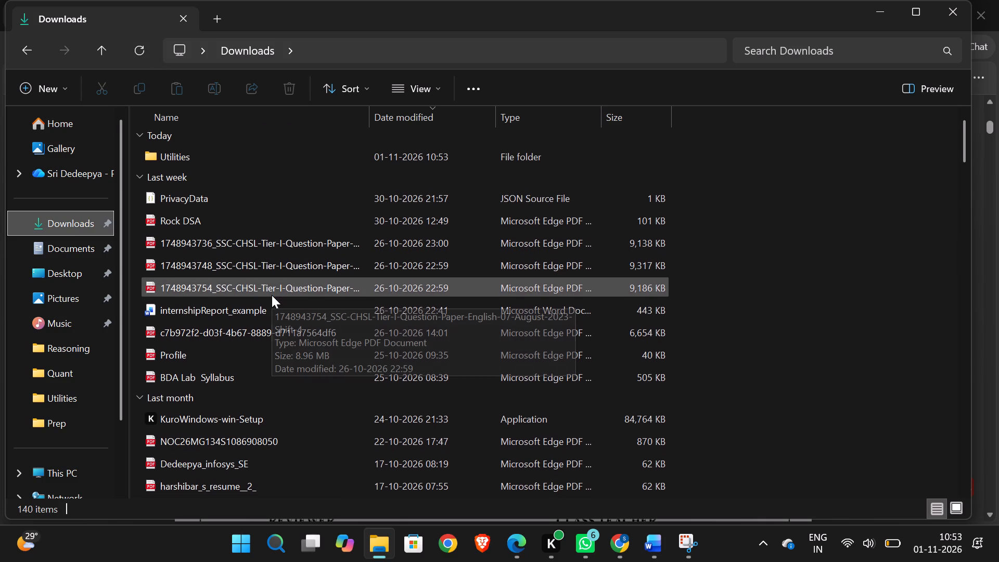
scroll(272, 295, "down", 2)
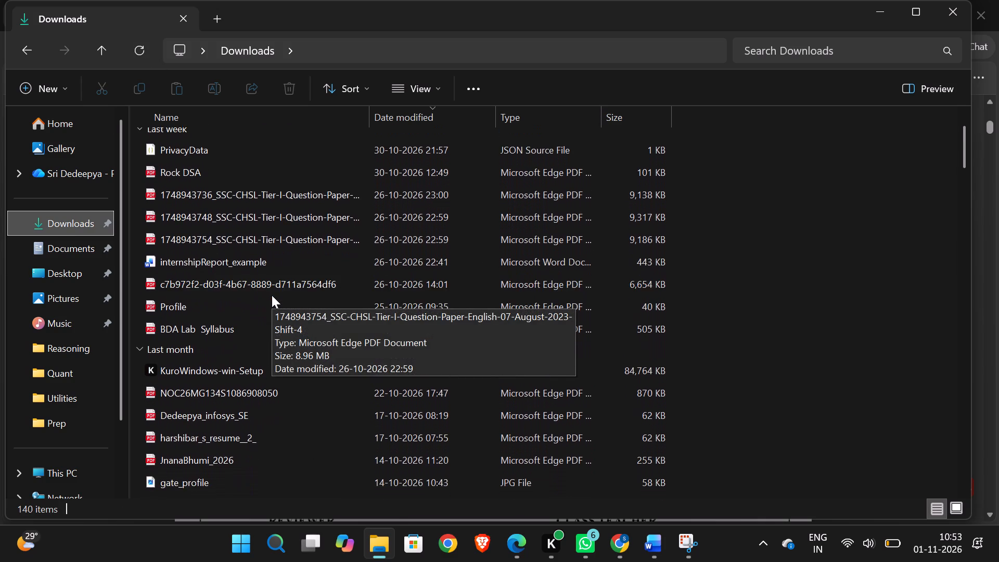
scroll(272, 295, "down", 3)
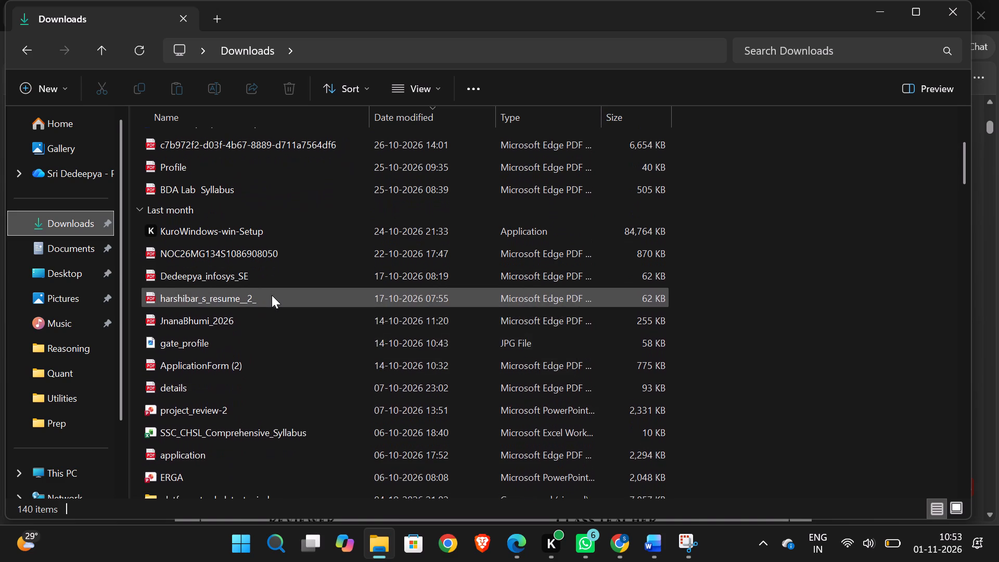
scroll(272, 295, "down", 4)
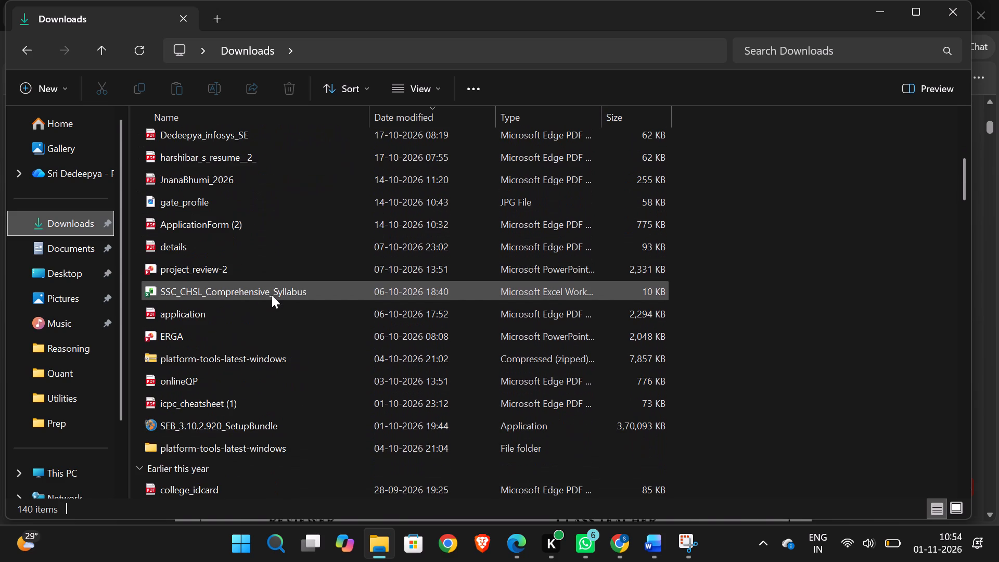
scroll(272, 295, "down", 1)
scroll(272, 295, "up", 1)
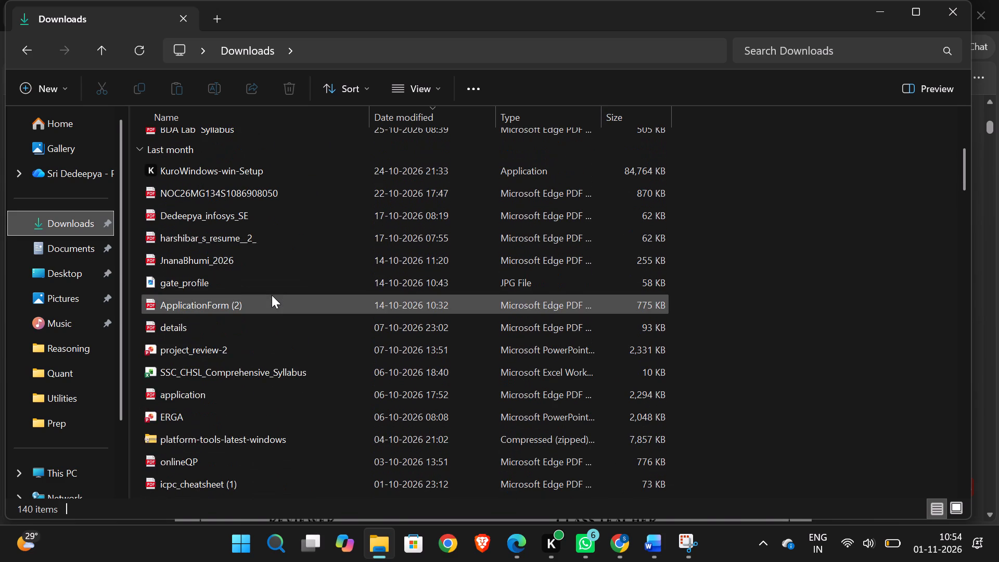
scroll(272, 295, "down", 3)
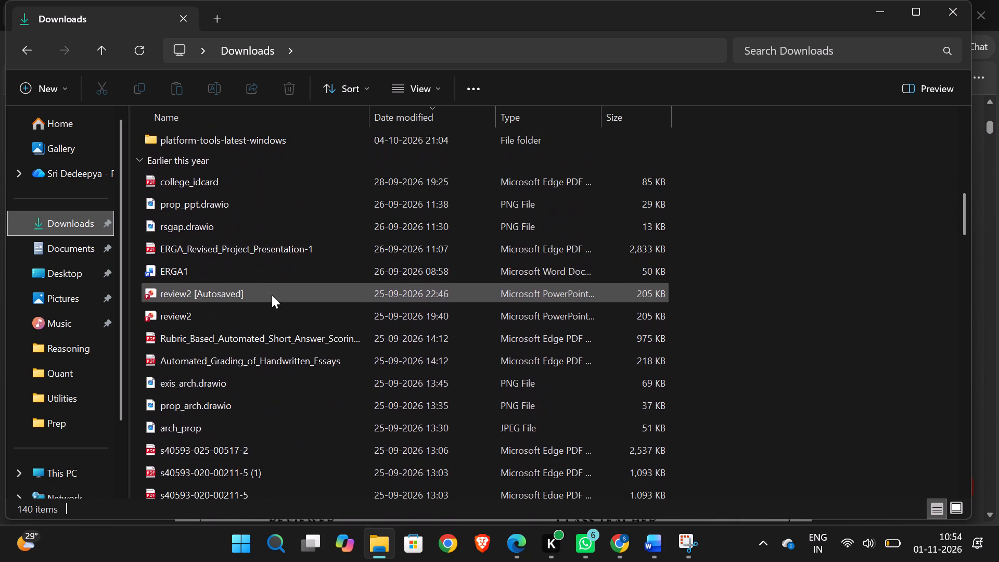
left_click(445, 543)
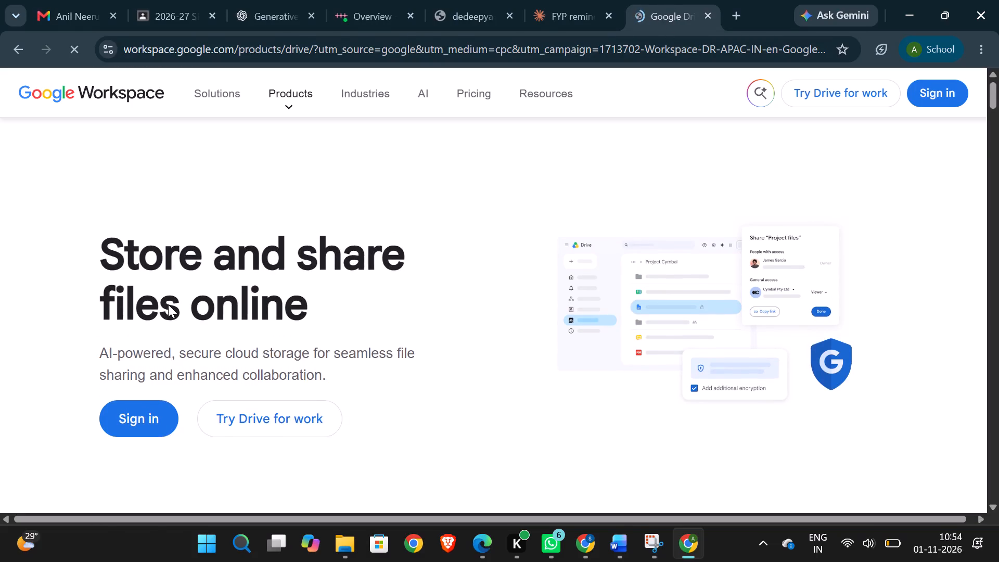
left_click(954, 80)
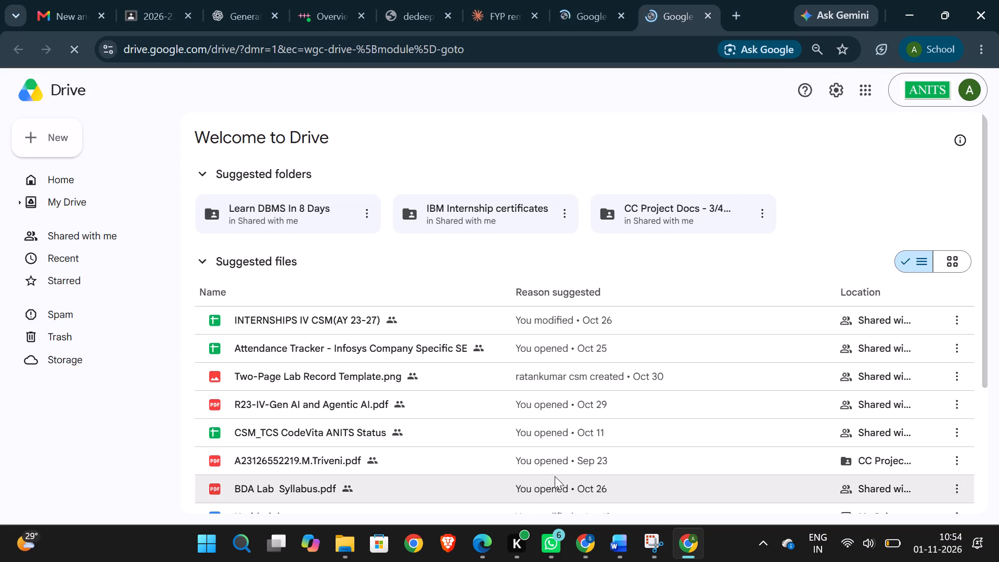
Open the shared spreadsheet INTERNSHIPS IV CSM(AY 23-27) from Drive's suggested files.
scroll(555, 476, "down", 1)
left_click(356, 292)
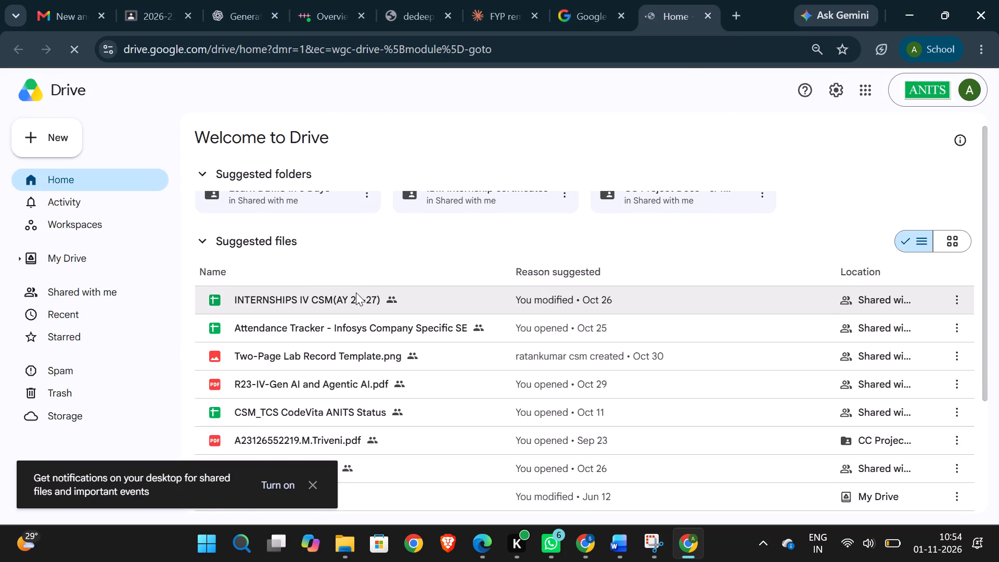
double_click(312, 272)
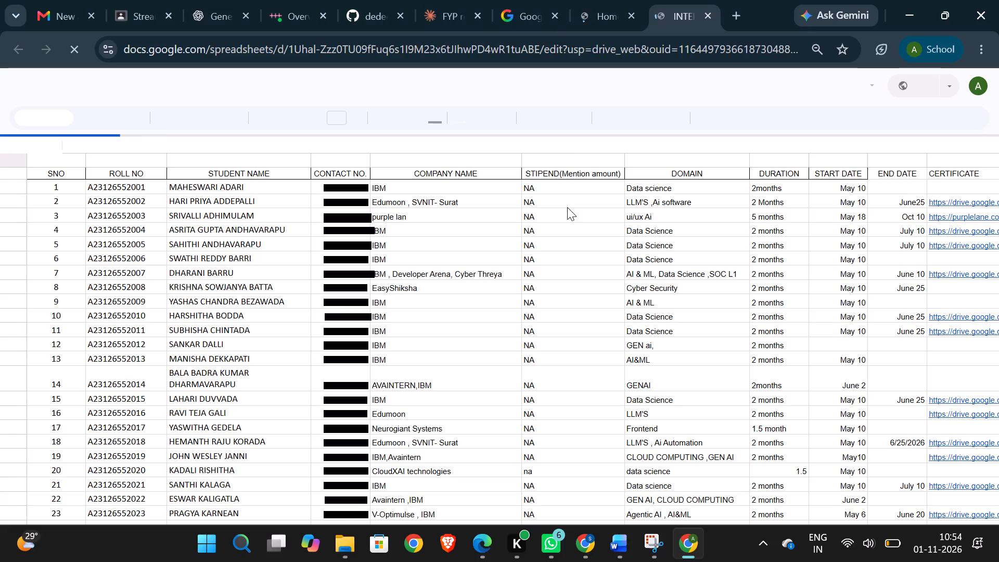
Return to the Drive home page, dismiss the desktop notification offer, and look through the suggested files and folders.
left_click(581, 0)
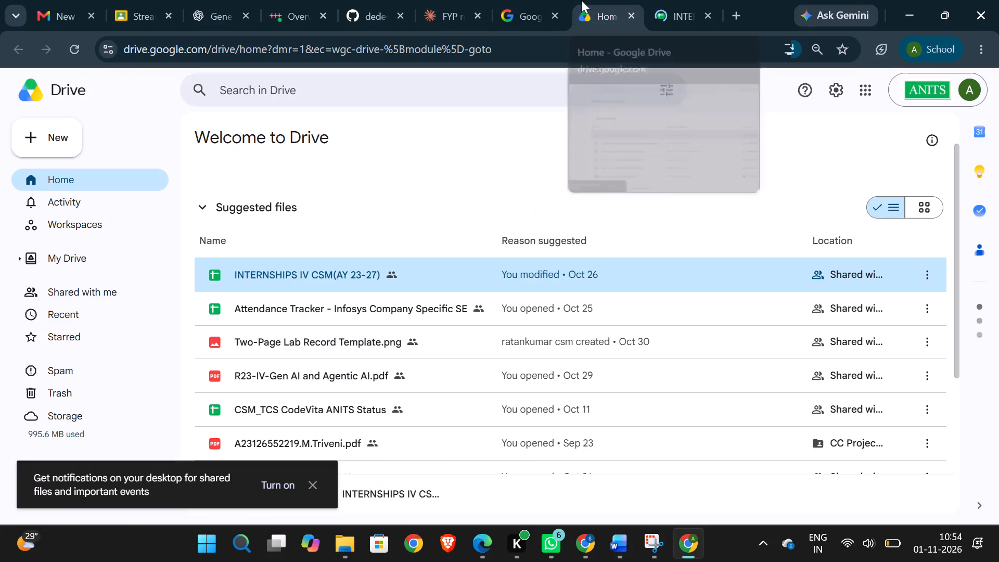
scroll(449, 341, "down", 2)
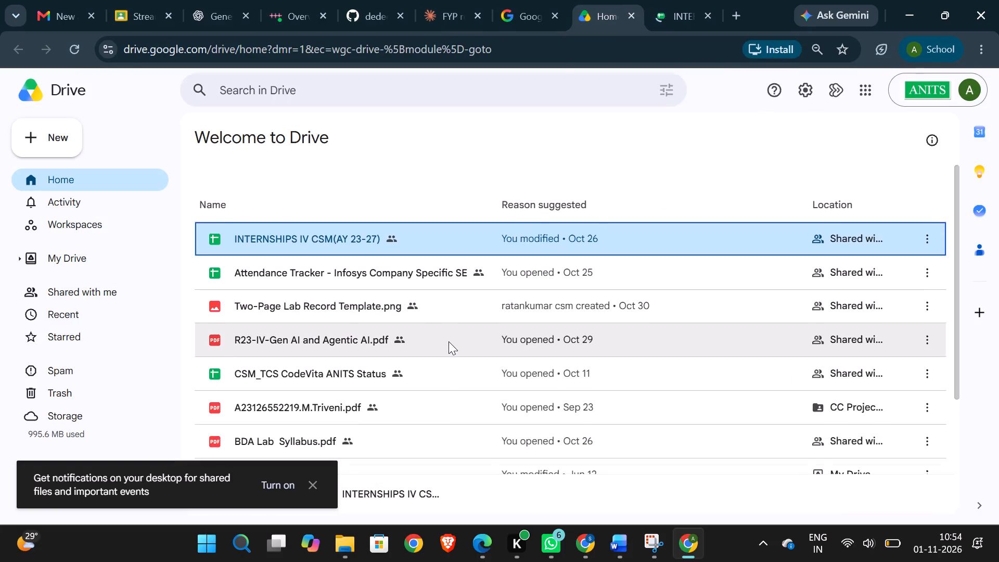
scroll(449, 341, "down", 1)
left_click(310, 487)
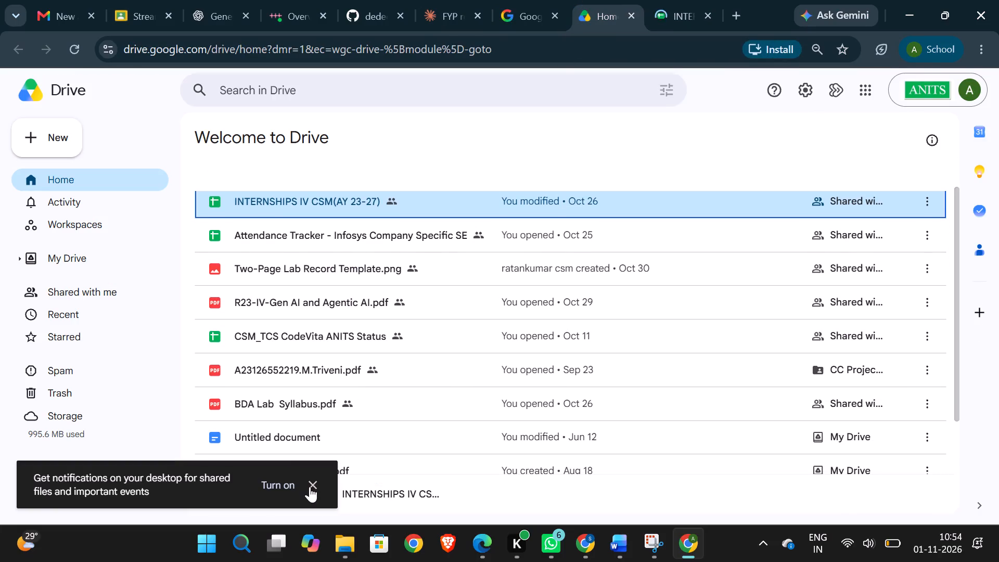
scroll(310, 487, "down", 1)
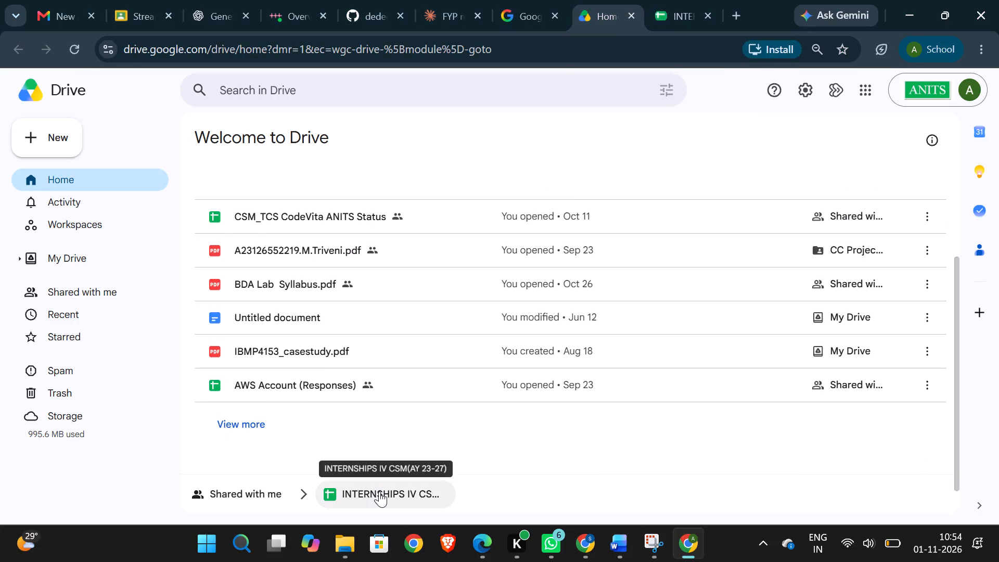
scroll(385, 376, "up", 2)
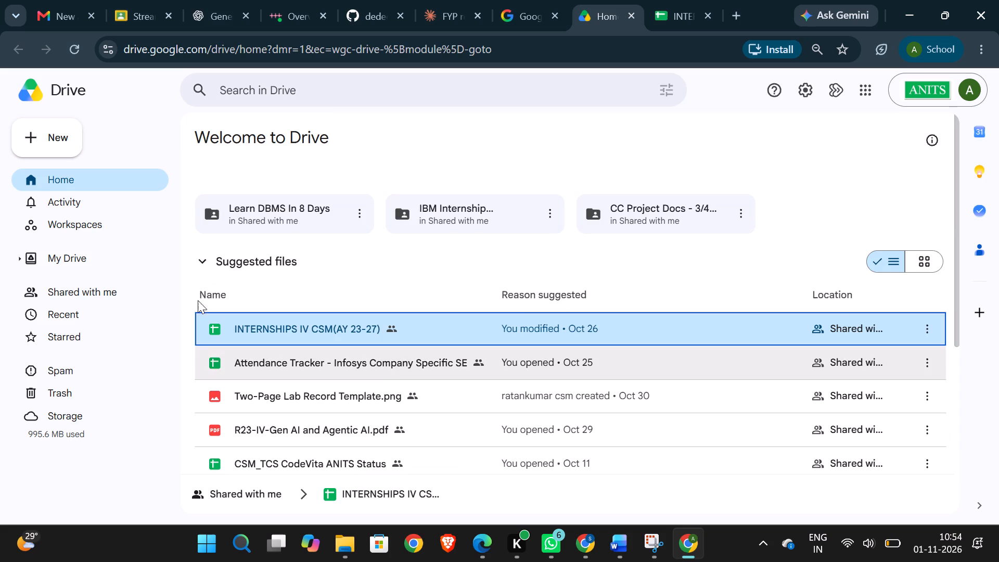
Open My Drive, look through its files for internship documents, and preview the Internship_Certificate PDF.
left_click(78, 266)
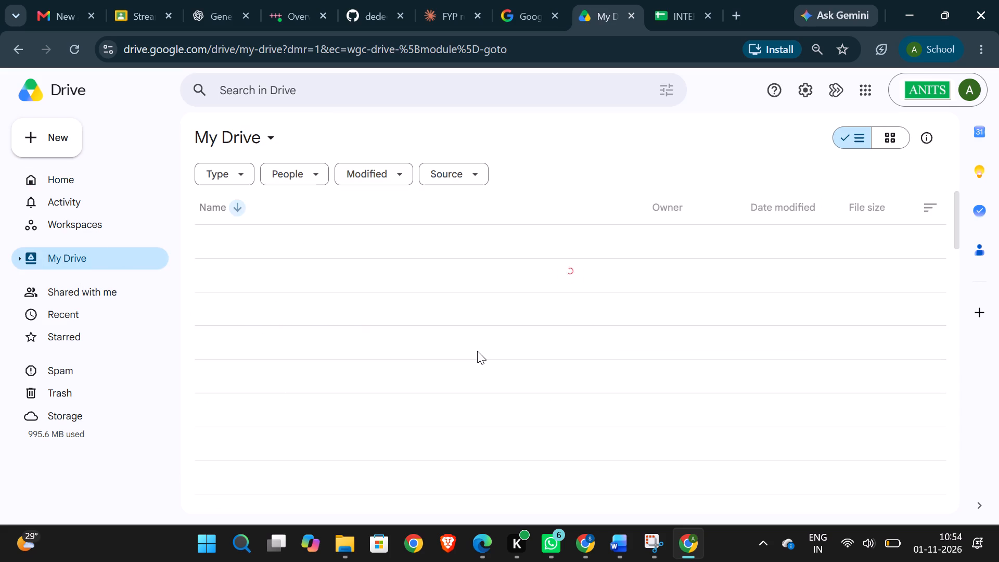
scroll(418, 390, "down", 1)
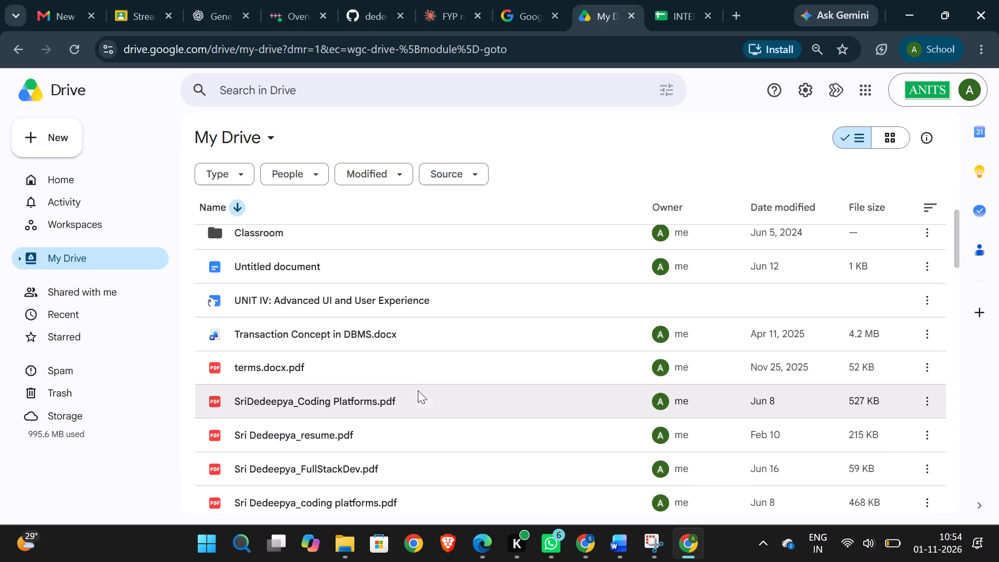
scroll(418, 390, "down", 2)
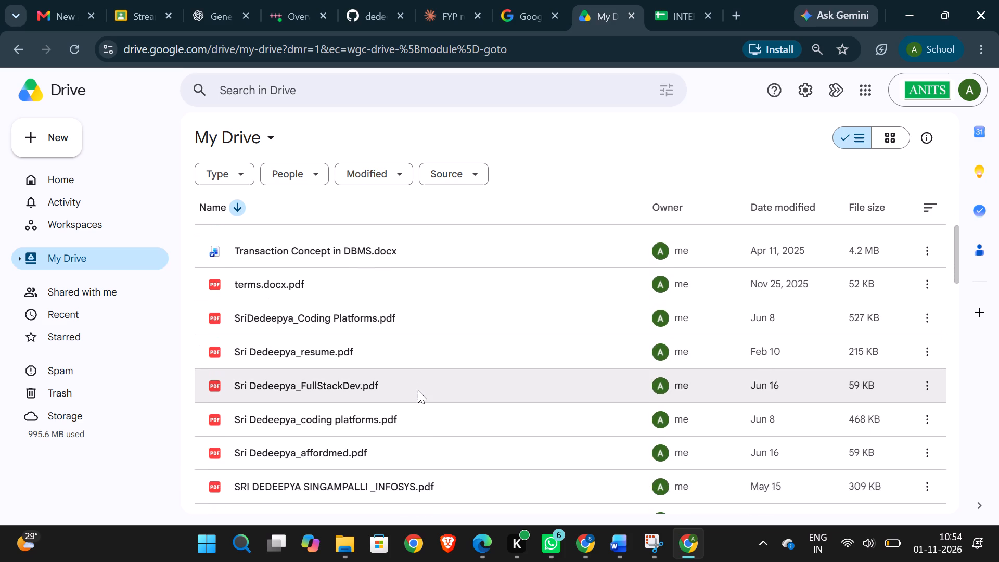
scroll(418, 390, "down", 3)
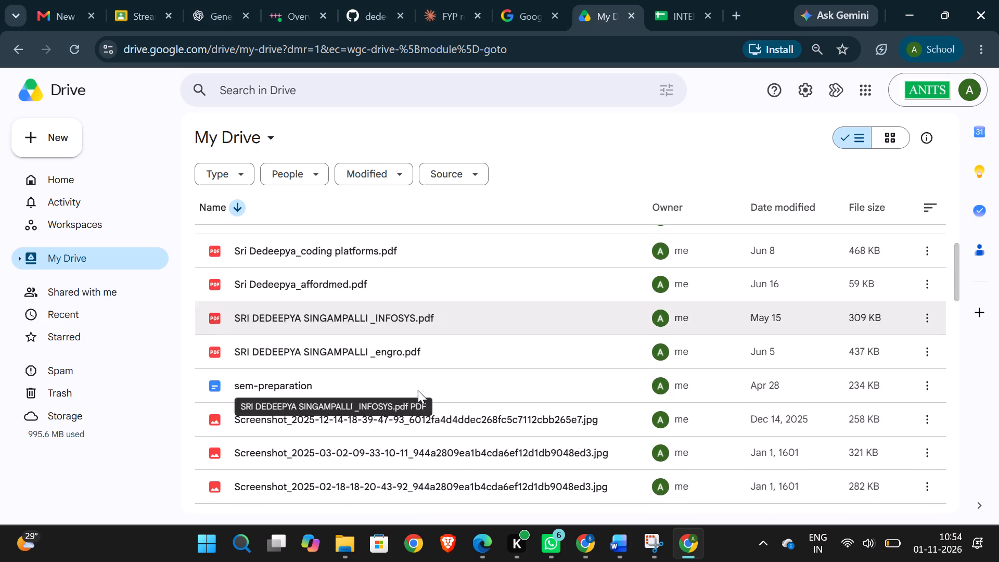
scroll(418, 390, "down", 3)
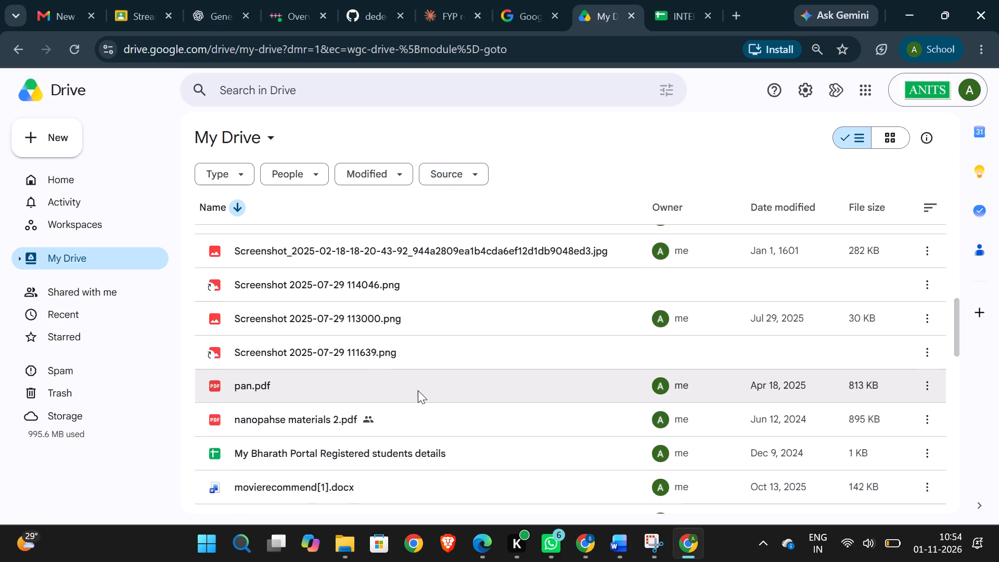
scroll(418, 390, "down", 3)
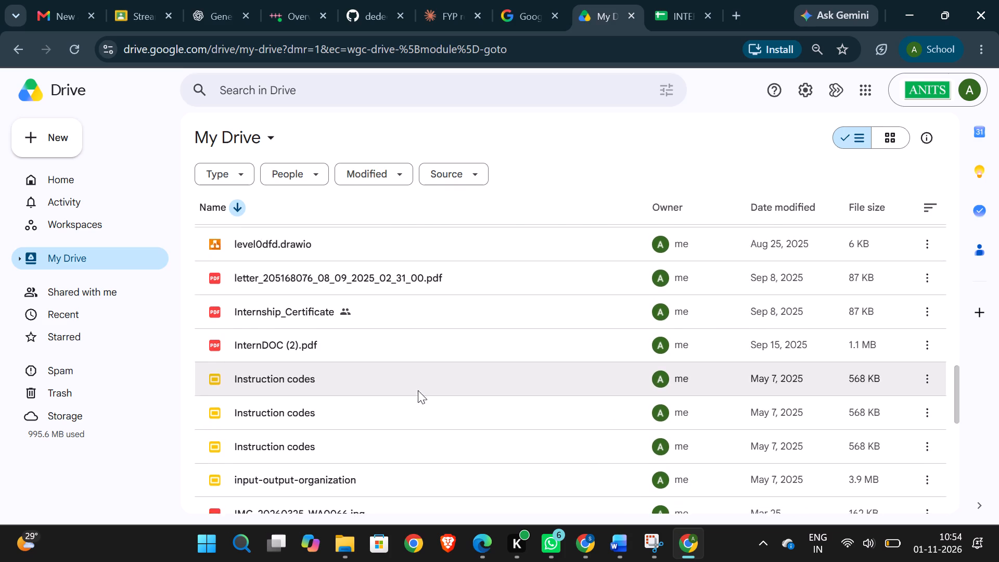
double_click(308, 270)
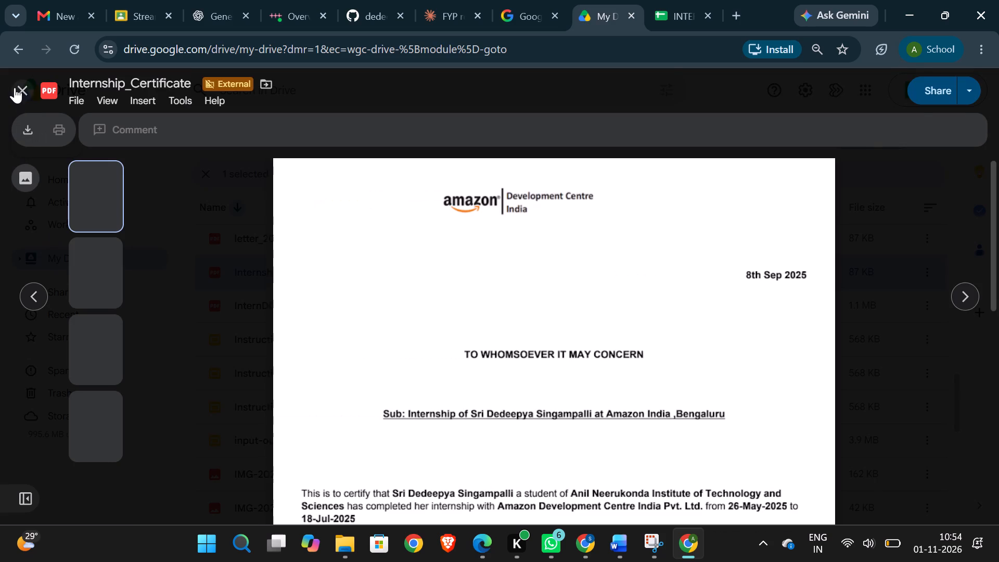
left_click(15, 87)
Look further through the My Drive files and preview the Dedeepya_InternshipCertificate PDF.
scroll(409, 402, "down", 2)
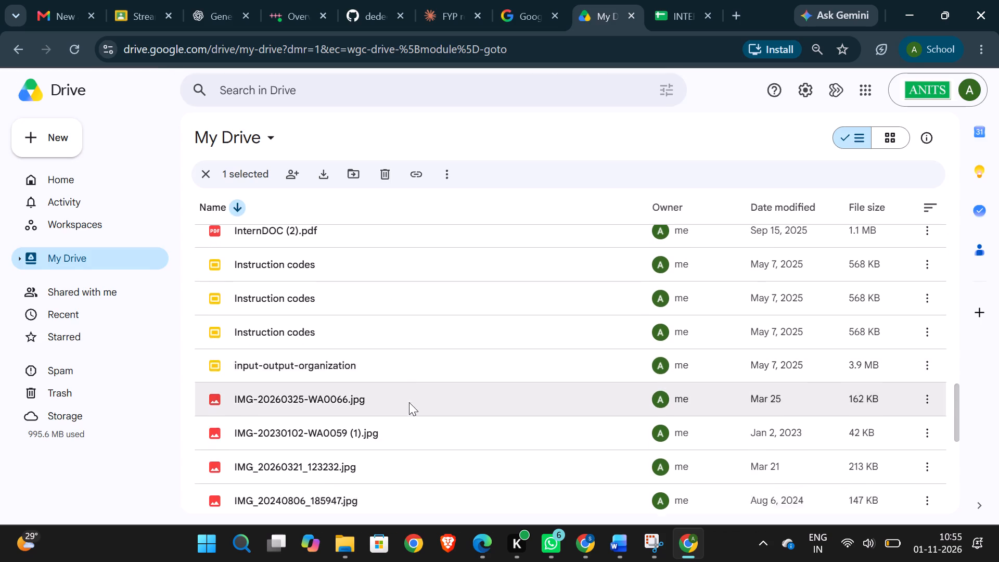
scroll(409, 402, "down", 3)
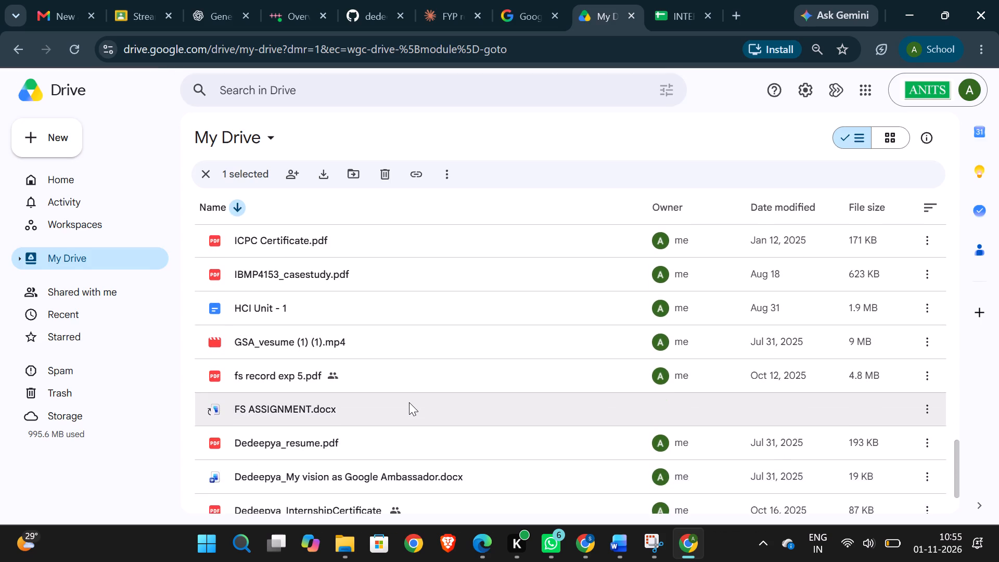
scroll(409, 402, "down", 3)
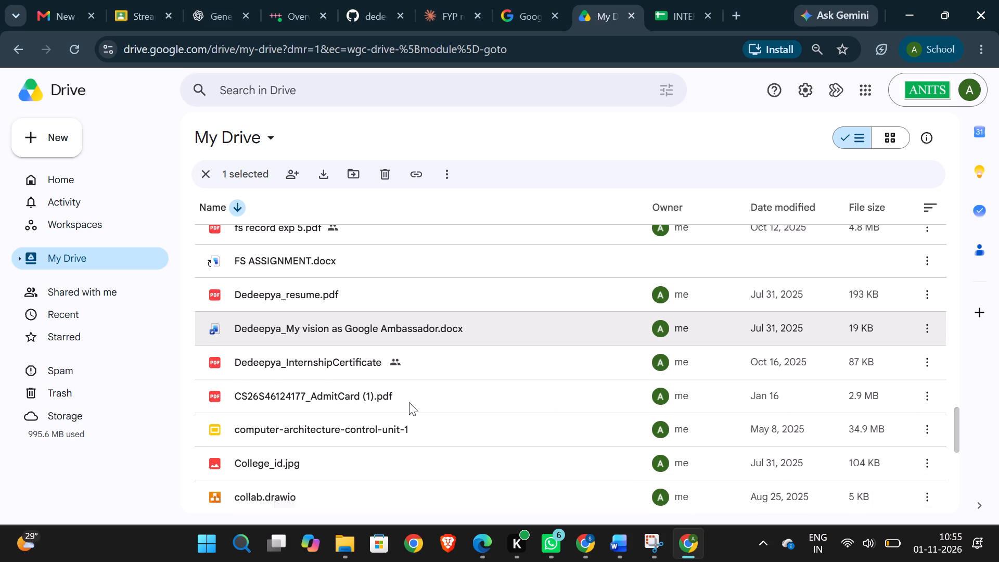
double_click(339, 344)
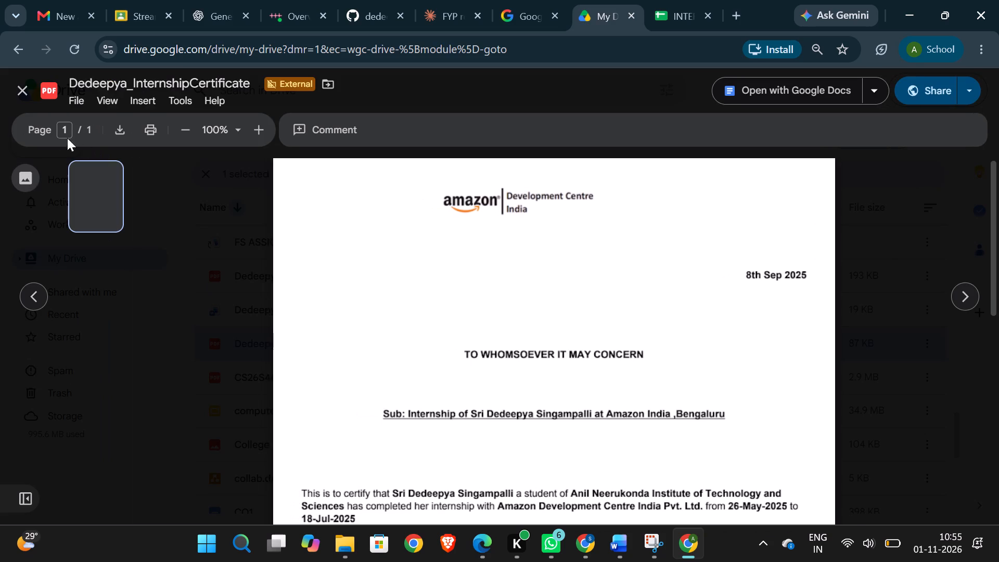
left_click(19, 99)
Look through the remaining My Drive files to the end of the list and clear the file selection.
scroll(430, 463, "down", 1)
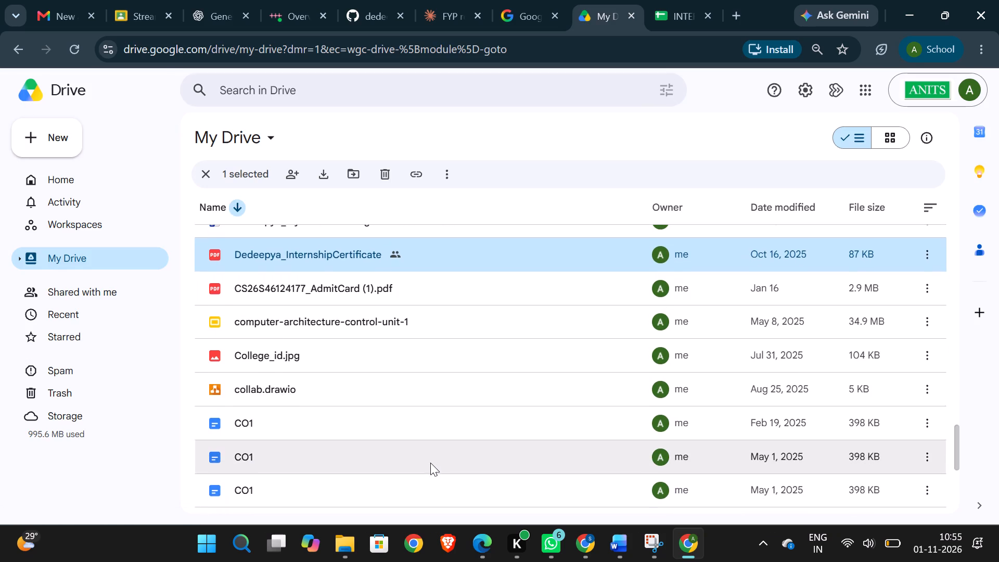
scroll(430, 463, "down", 3)
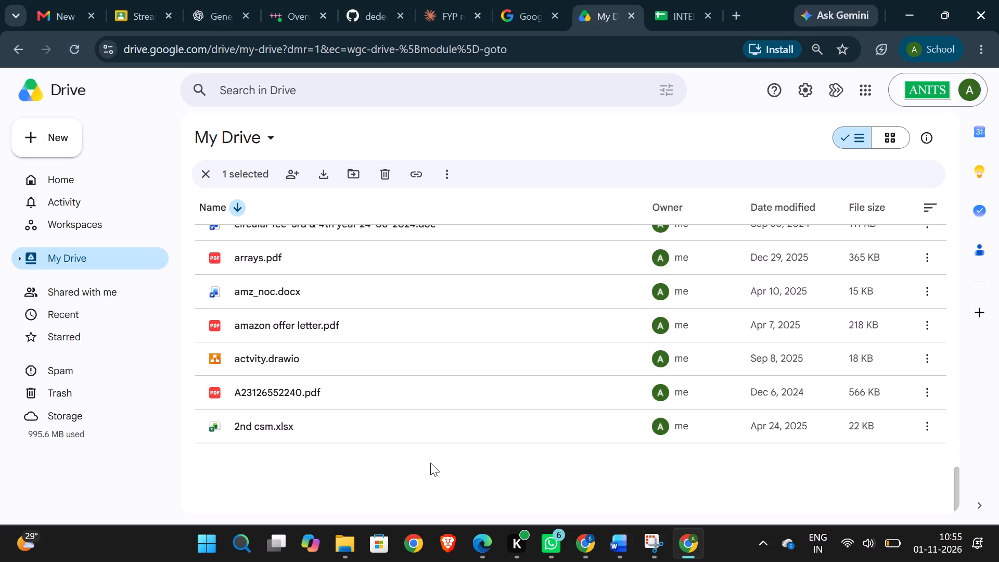
scroll(430, 463, "up", 6)
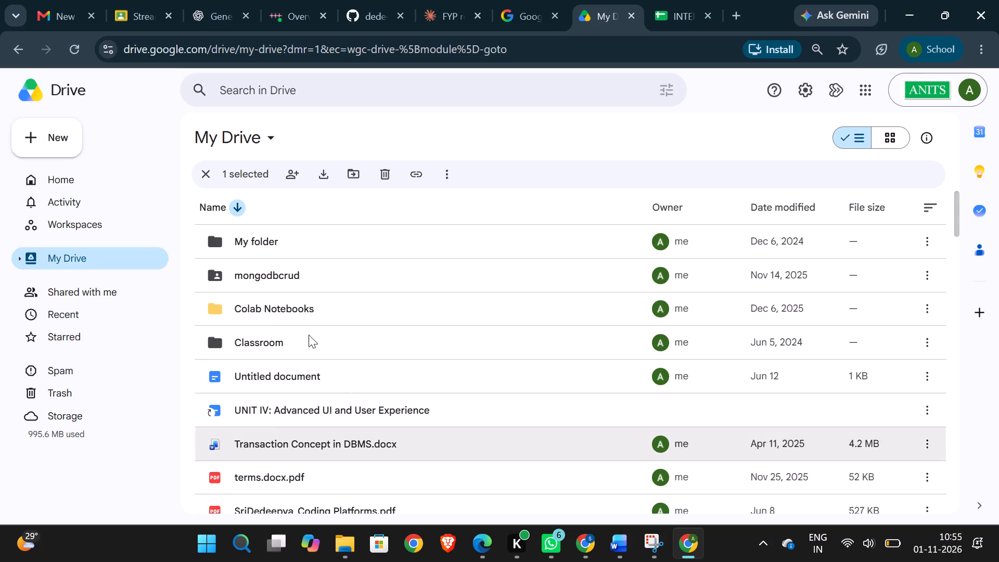
left_click(208, 180)
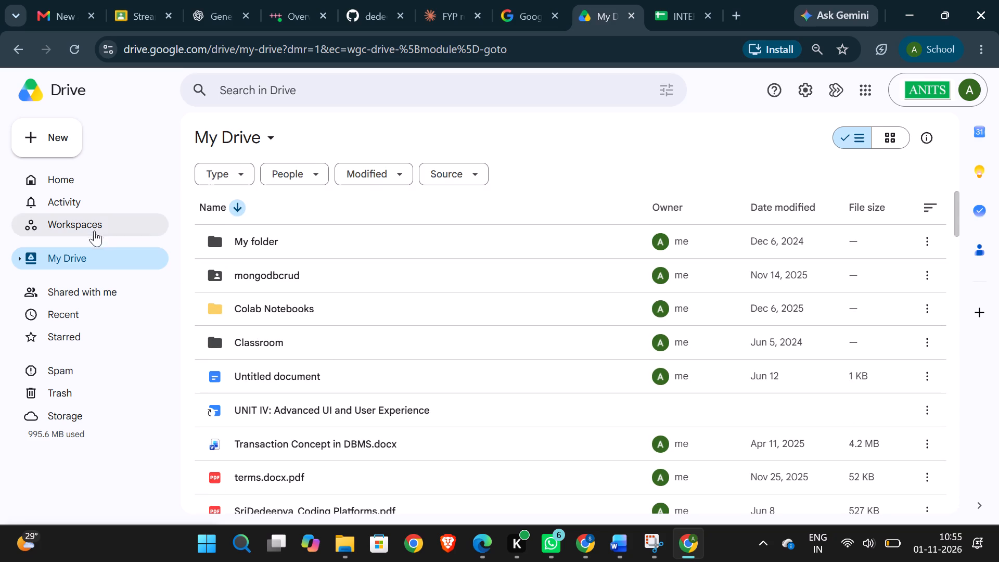
Return to the Drive home page and open the shared IBM Internship certificates folder.
left_click(74, 184)
left_click(71, 203)
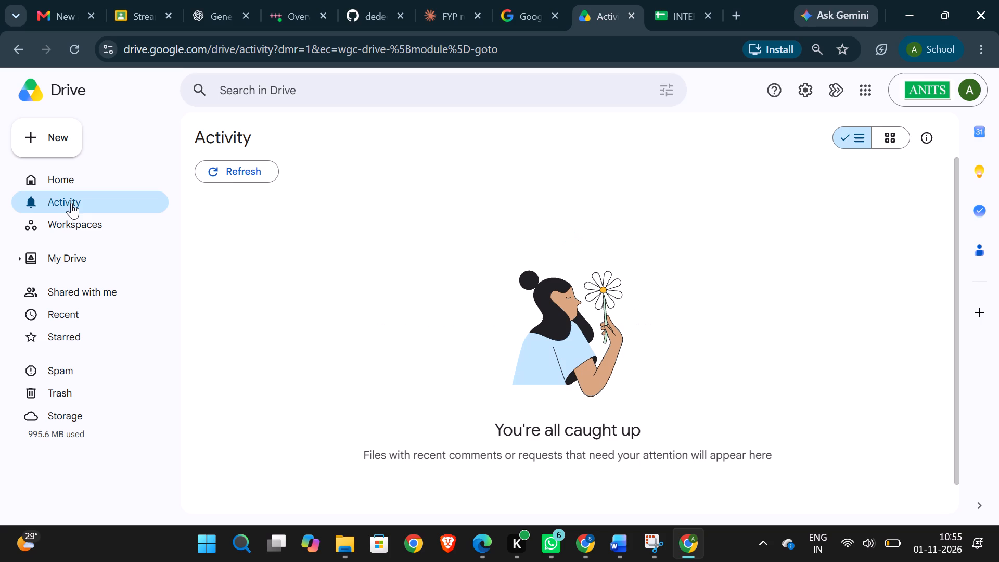
left_click(82, 182)
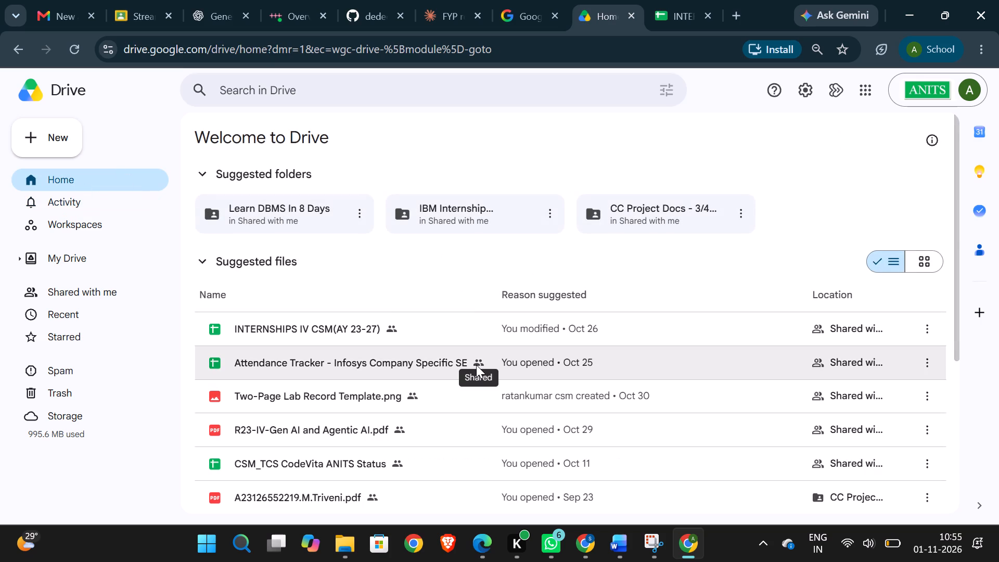
left_click(507, 199)
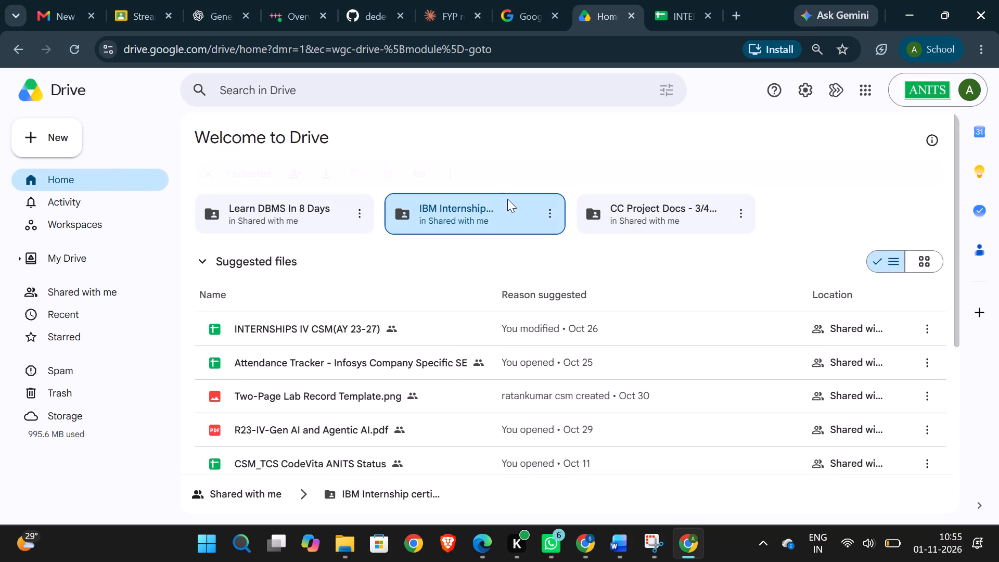
double_click(449, 214)
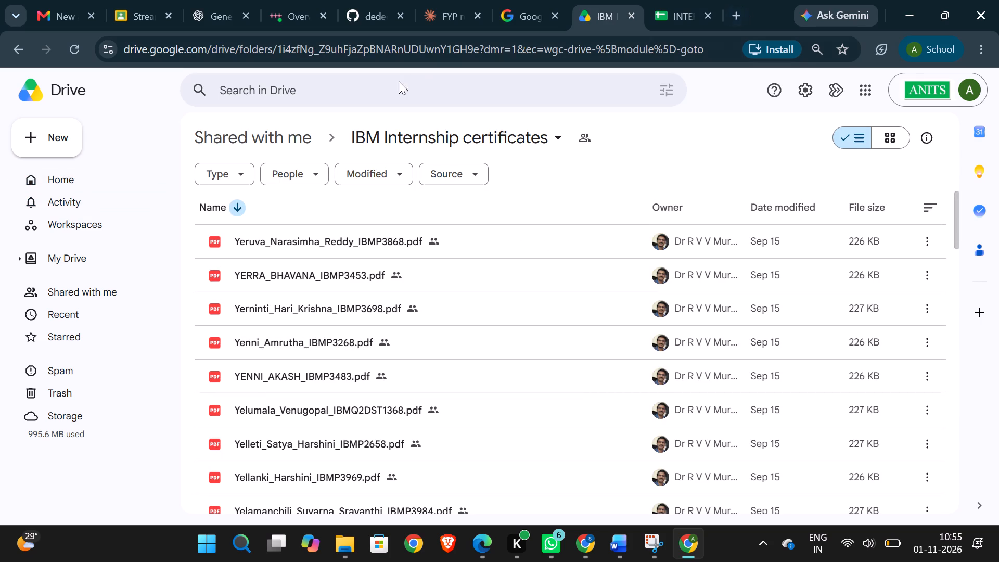
Search Drive for "Dedeepya", check the suggested files, and close the suggestions without opening any.
left_click(380, 86)
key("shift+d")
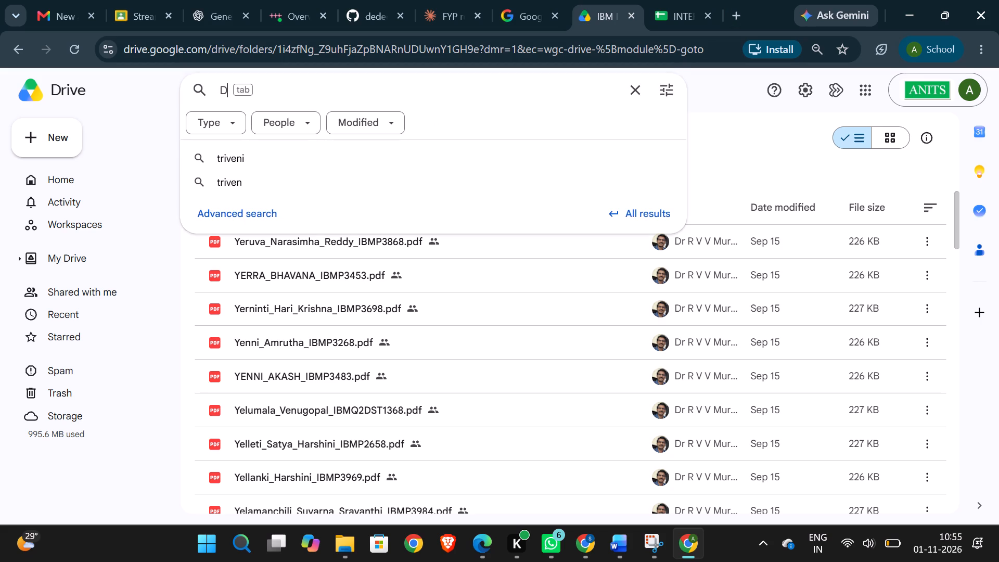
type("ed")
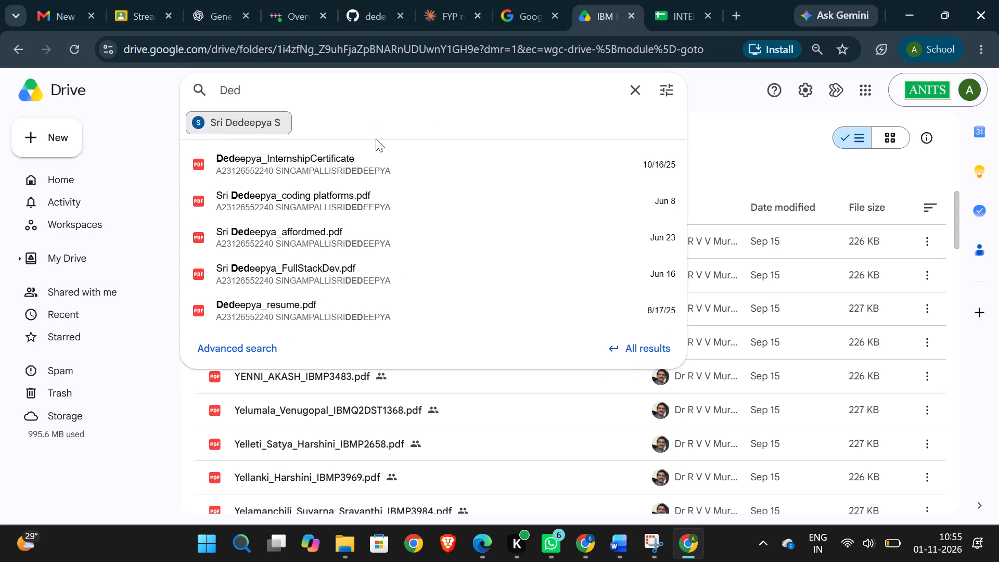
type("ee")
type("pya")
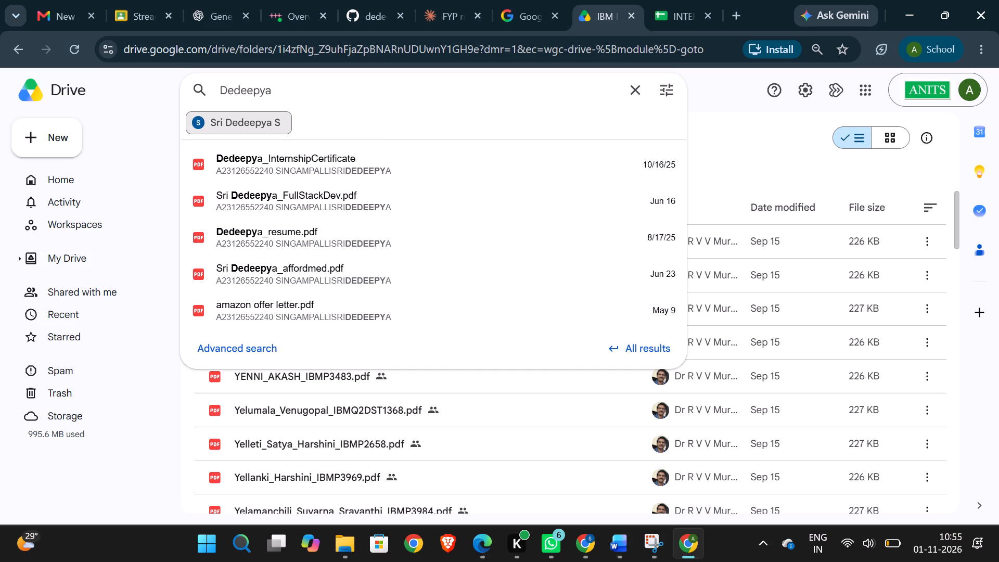
scroll(421, 290, "down", 1)
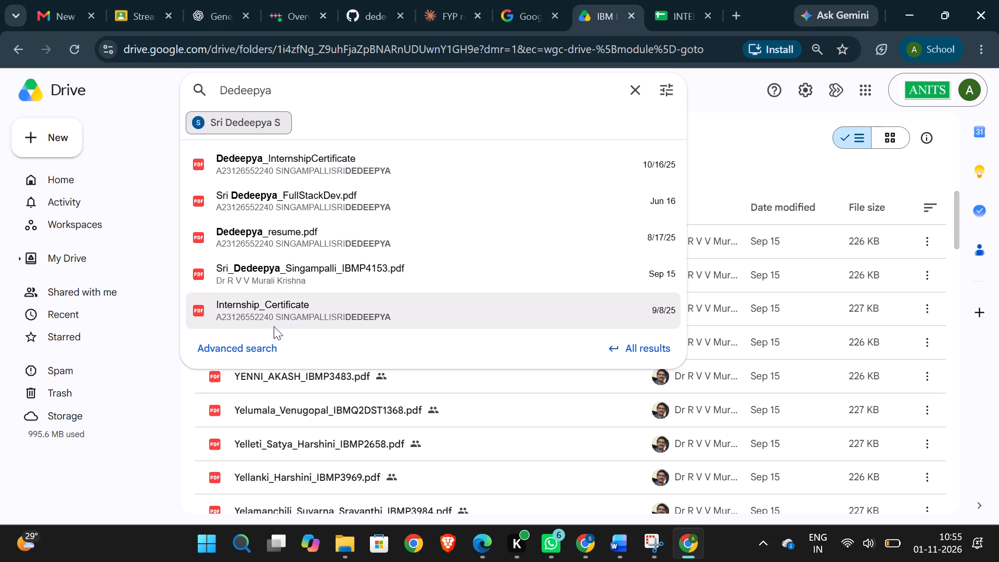
left_click(112, 495)
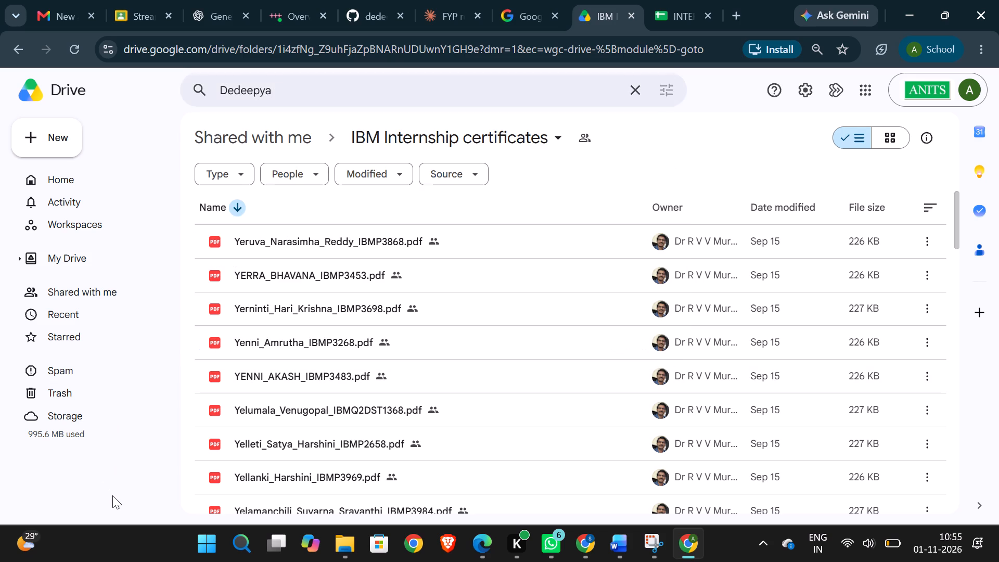
Look through the PDFs in the IBM Internship certificates folder for the certificate issued to Dedeepya.
scroll(493, 455, "down", 2)
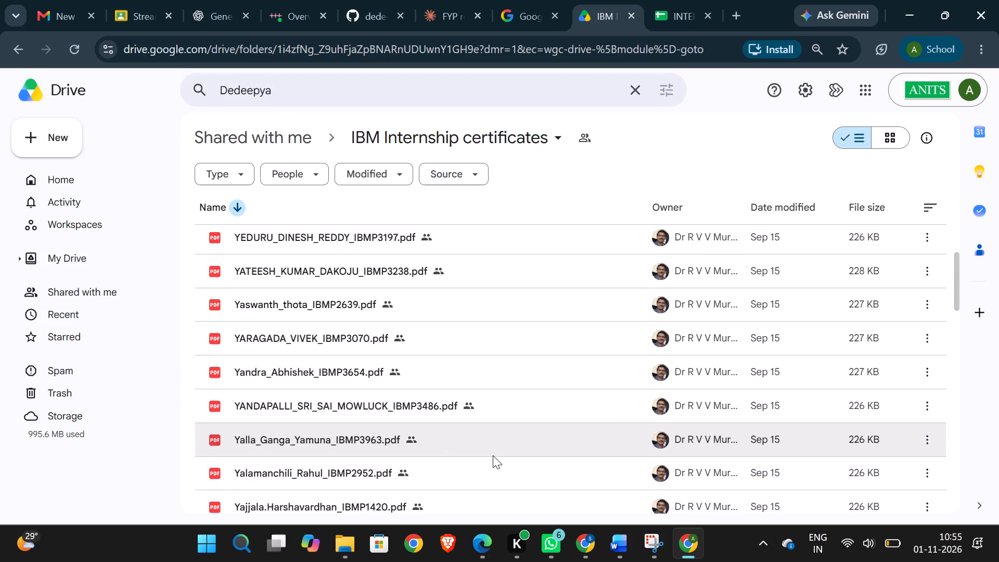
scroll(493, 455, "down", 3)
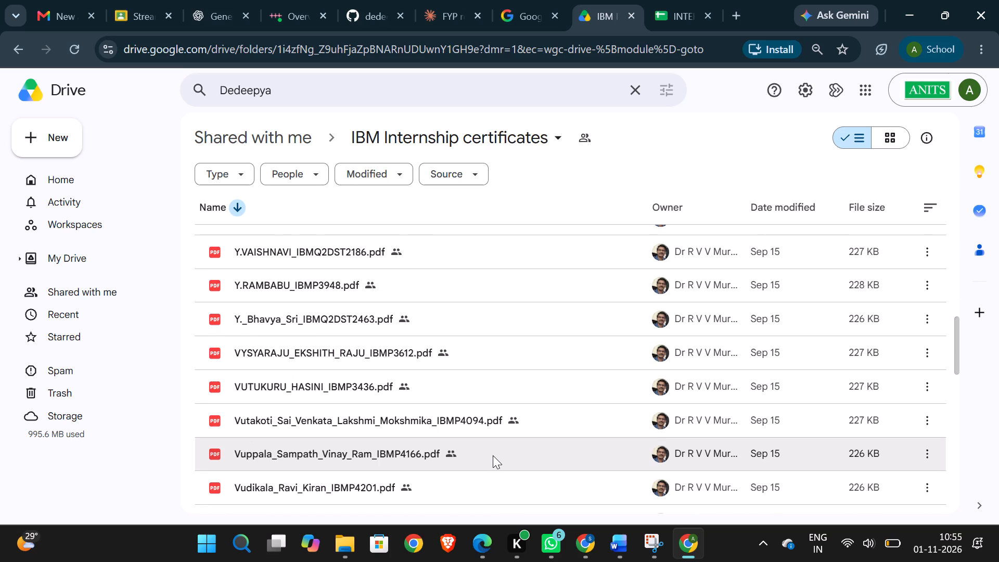
scroll(493, 455, "down", 5)
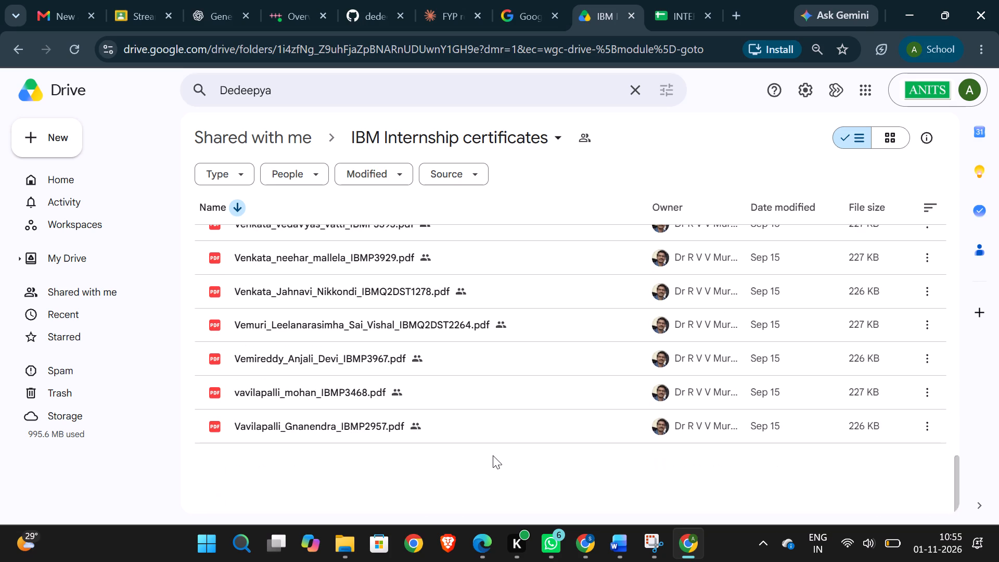
scroll(493, 455, "down", 1)
scroll(493, 455, "up", 10)
scroll(493, 455, "down", 9)
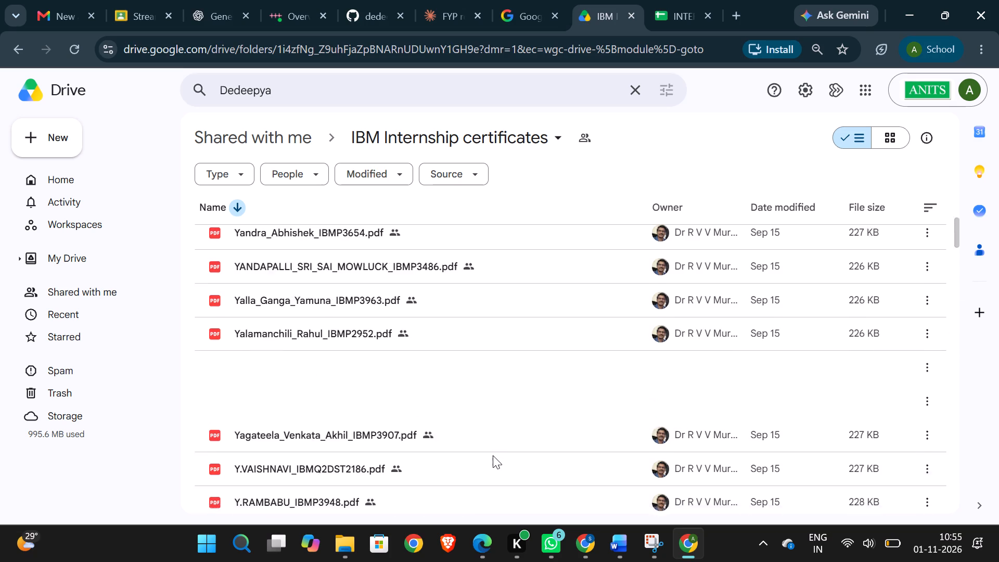
scroll(493, 455, "down", 9)
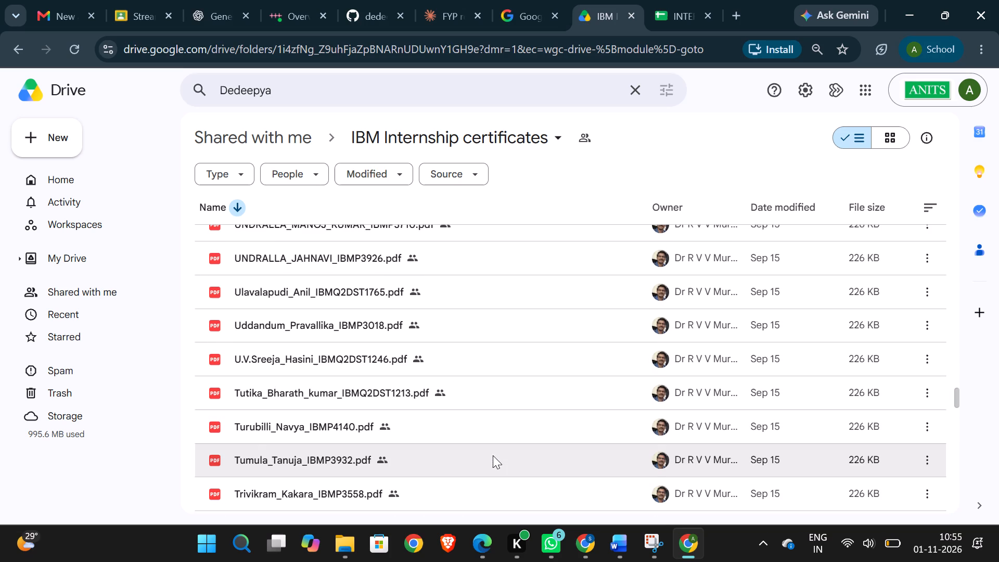
scroll(493, 455, "down", 6)
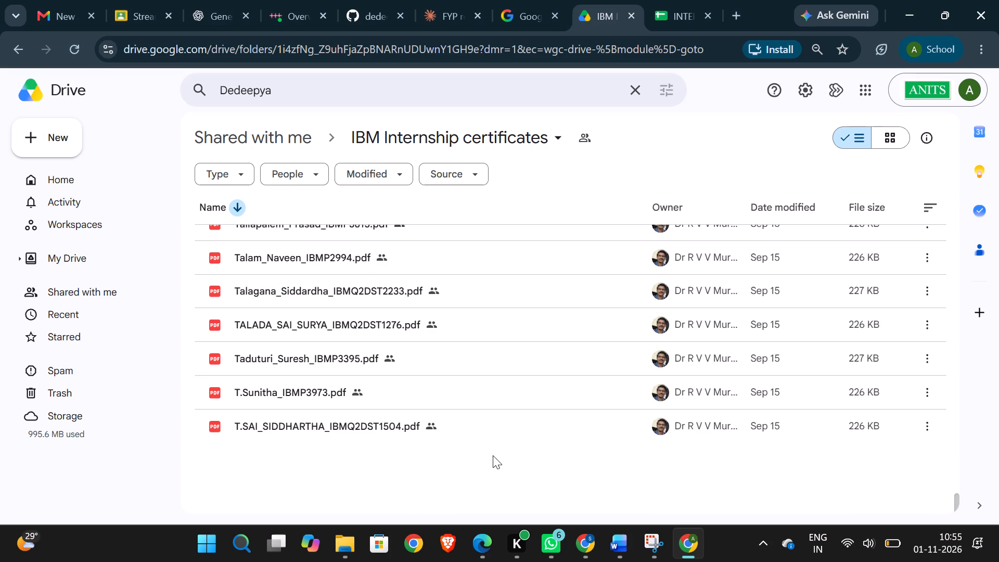
scroll(493, 455, "down", 3)
scroll(581, 492, "down", 3)
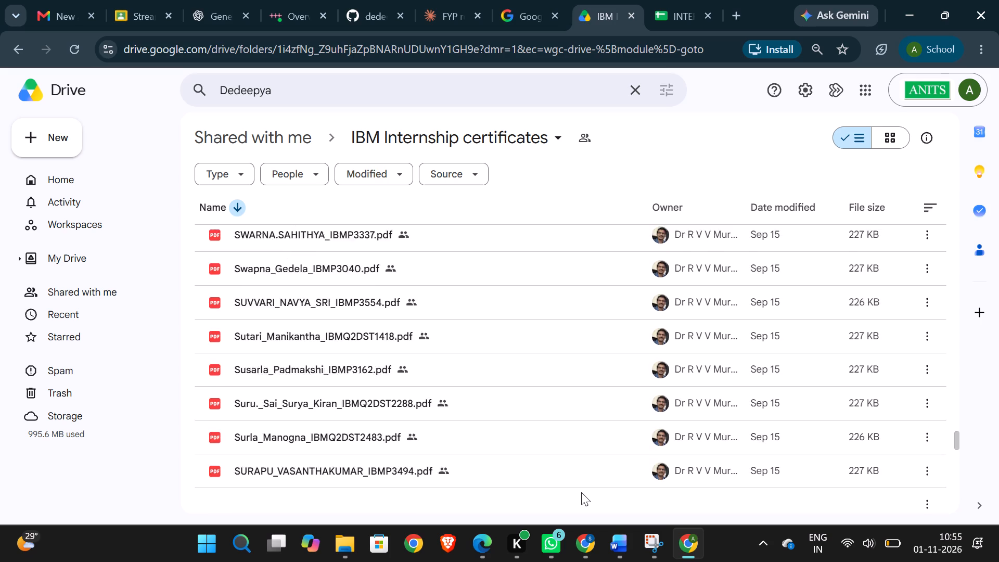
scroll(581, 492, "down", 3)
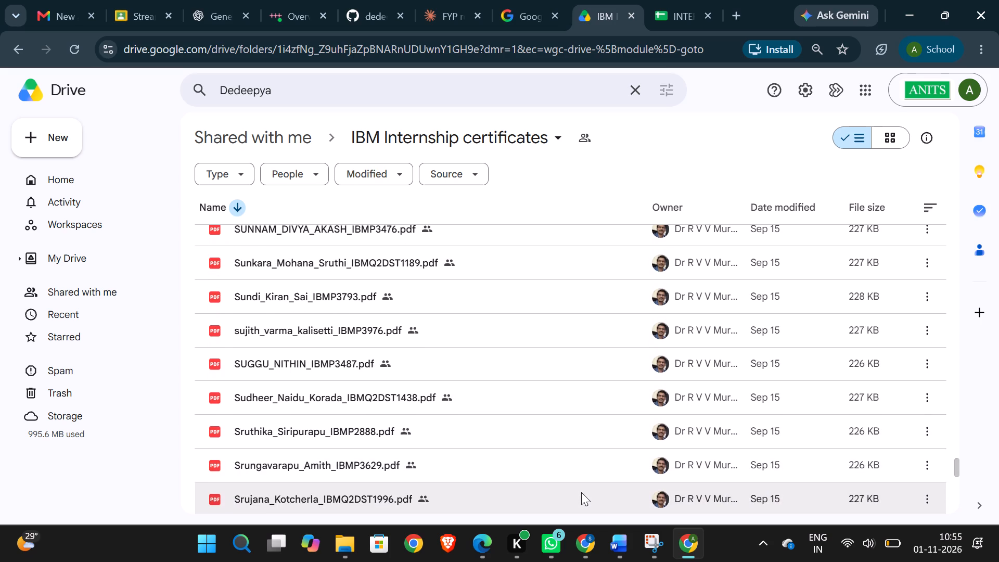
scroll(581, 492, "down", 3)
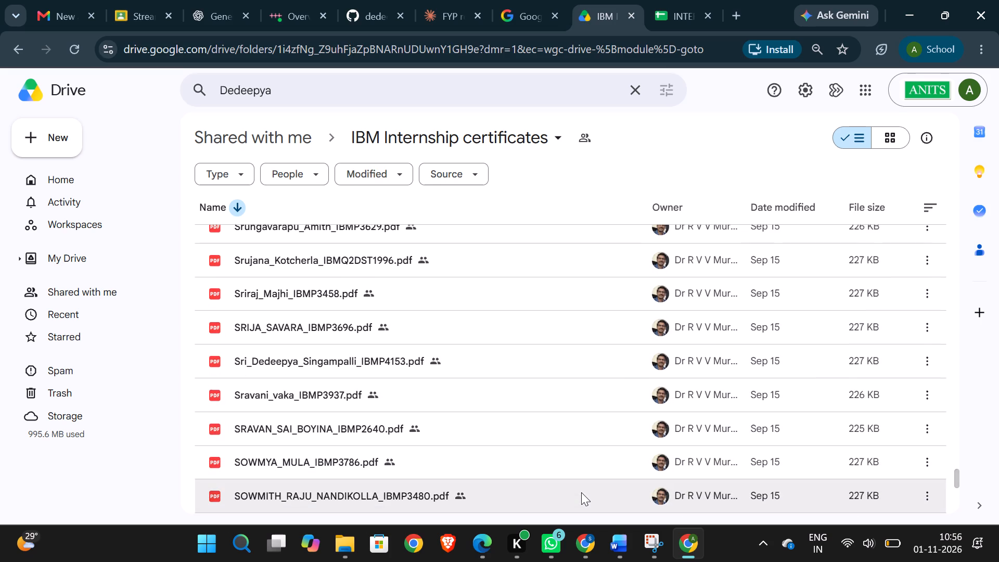
scroll(581, 492, "down", 1)
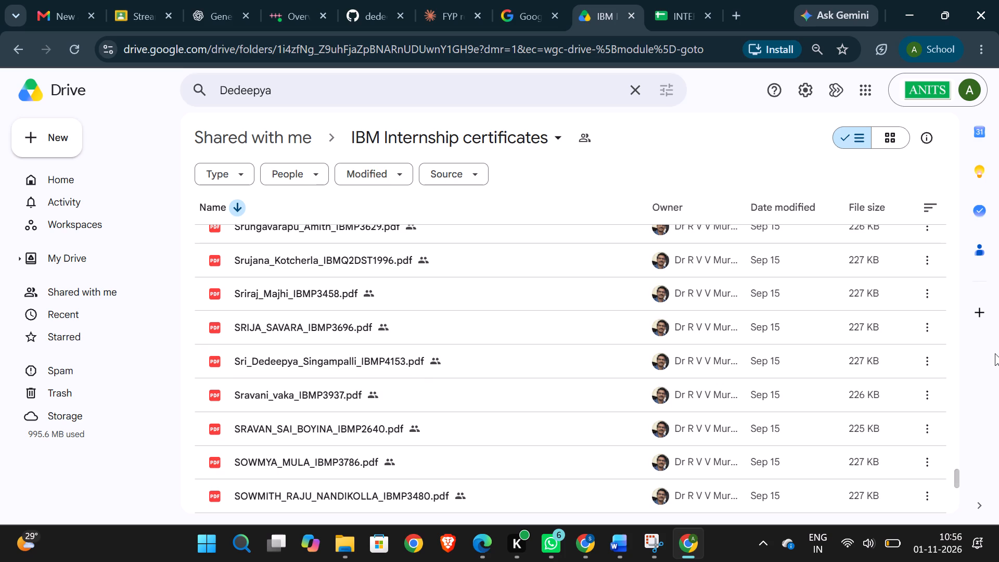
Download Dedeepya's certificate PDF from the IBM Internship certificates folder and open the downloaded copy to check its contents.
left_click(930, 367)
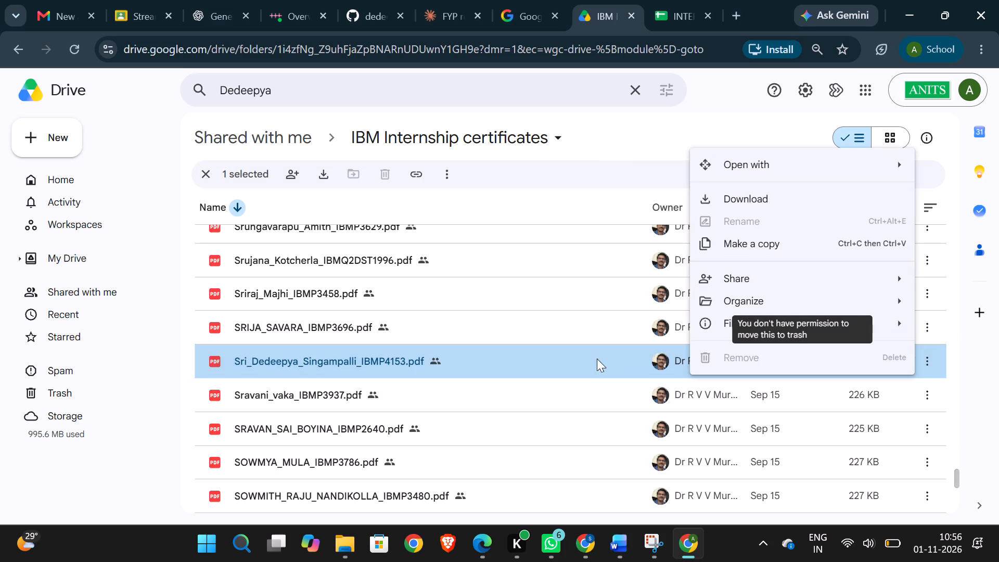
left_click(718, 207)
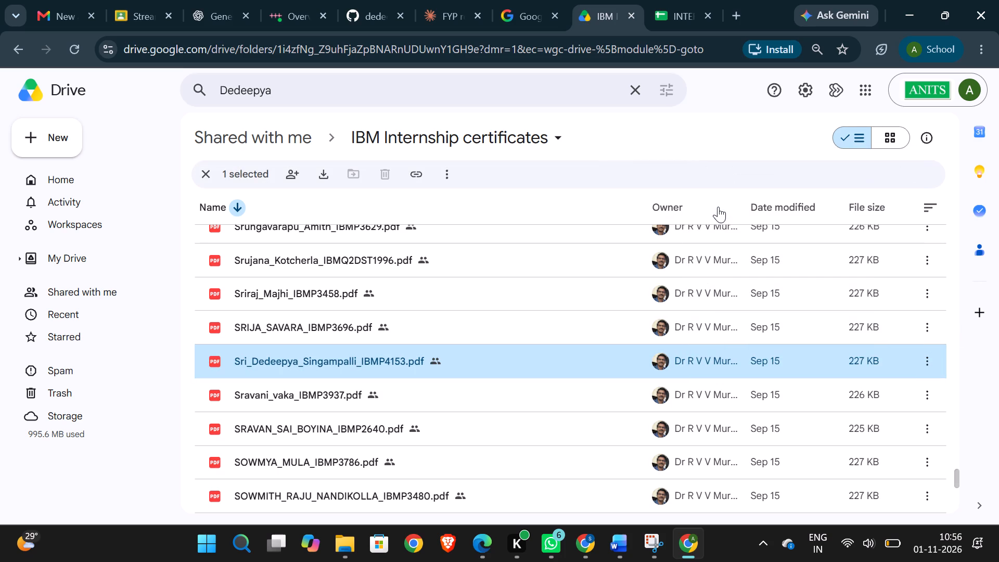
left_click(390, 359)
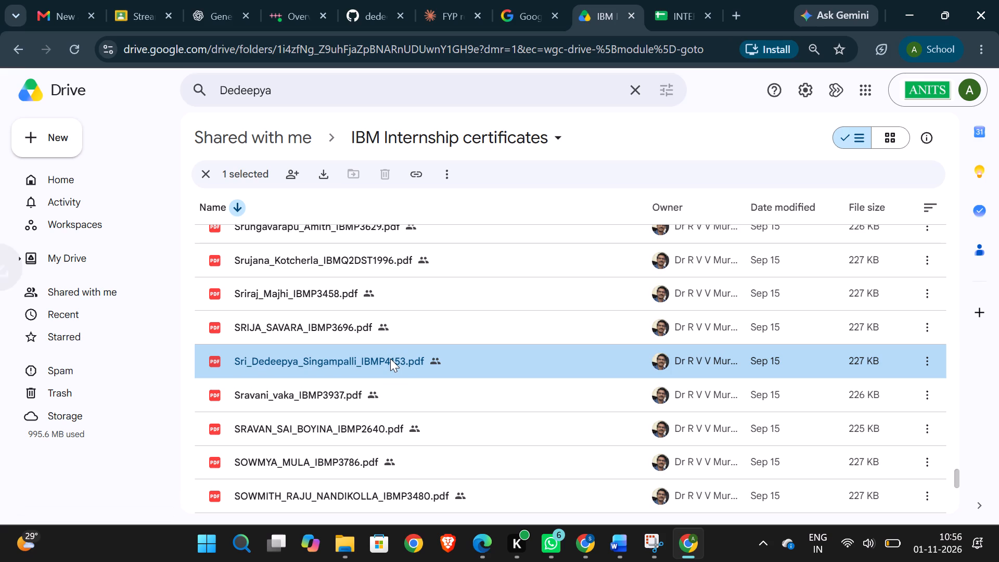
left_click(849, 87)
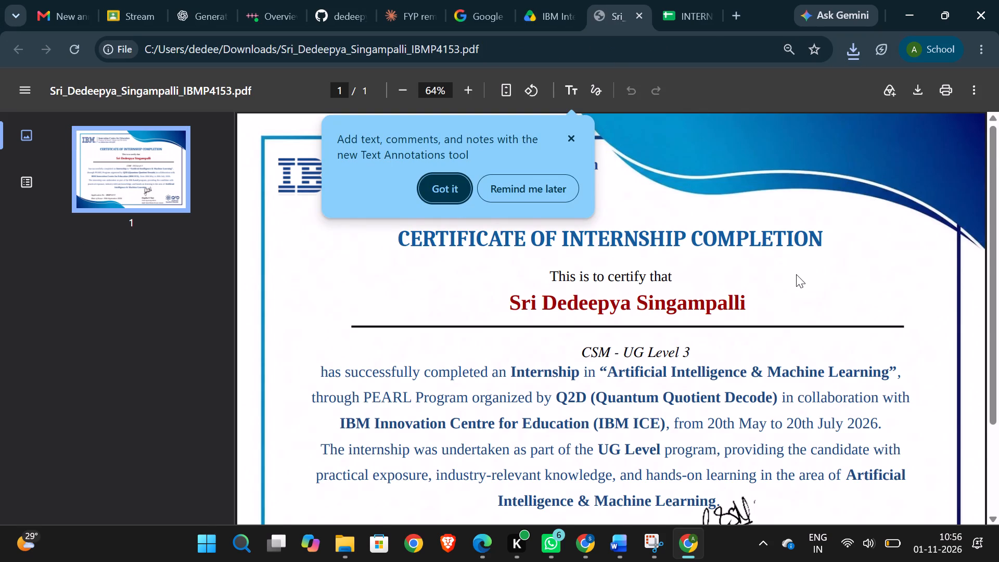
scroll(796, 274, "down", 1)
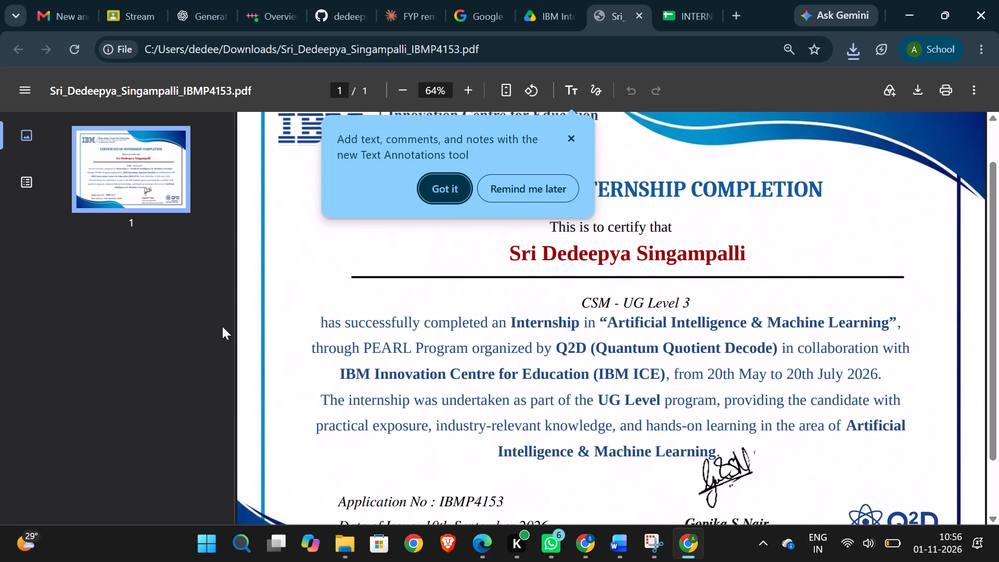
Upload the downloaded IBM certificate PDF from the Downloads folder to My Drive.
left_click(557, 0)
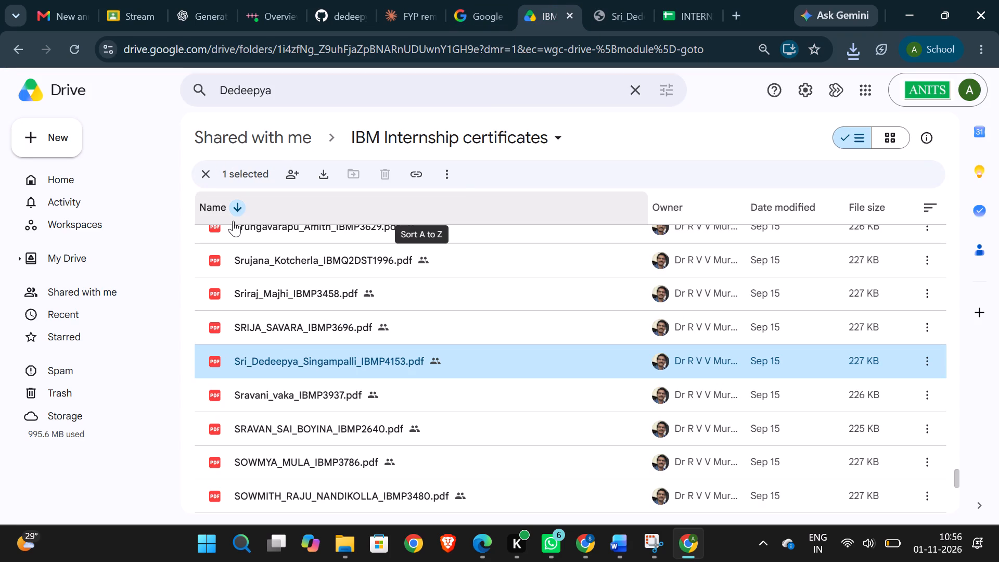
scroll(91, 273, "up", 2)
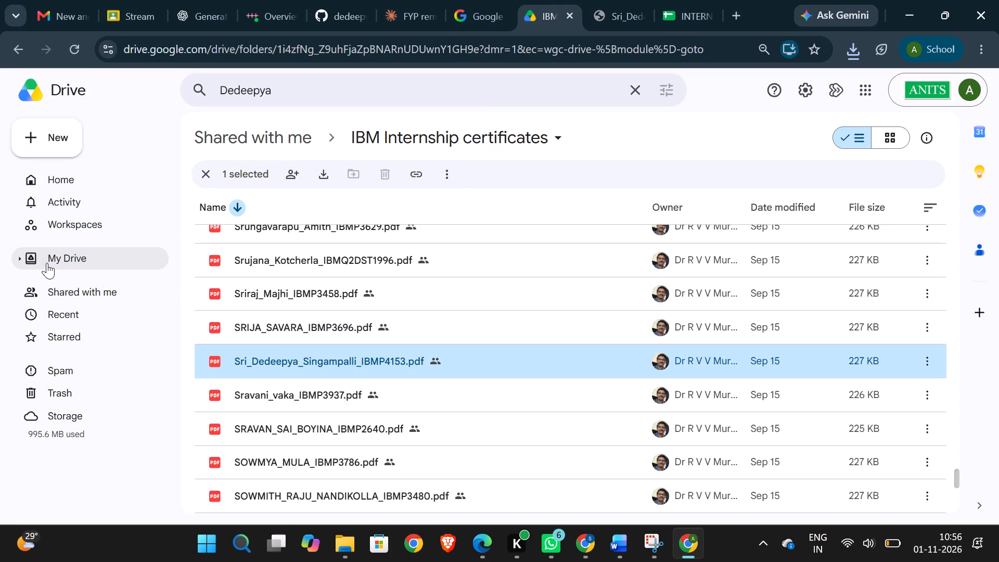
left_click(47, 263)
left_click(43, 141)
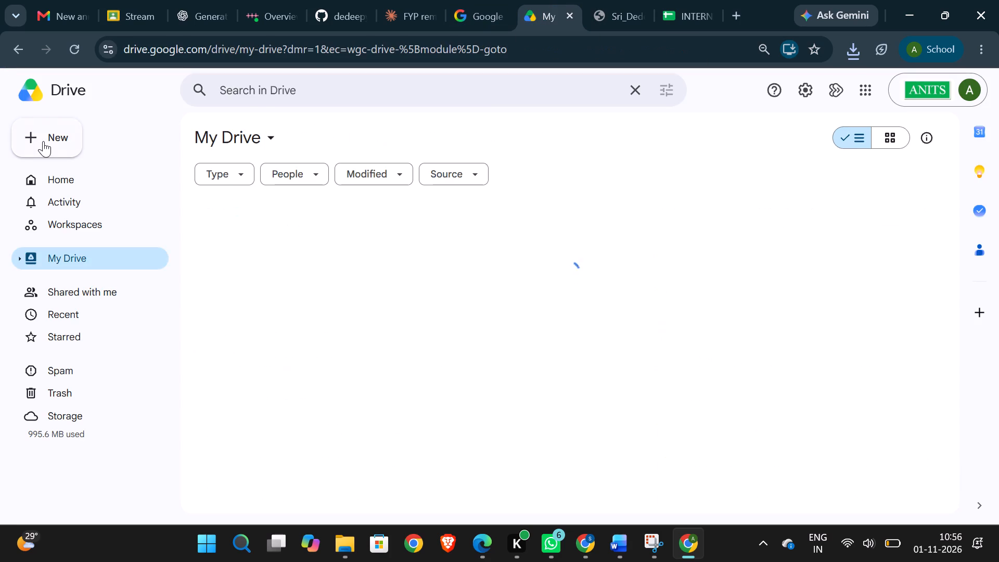
left_click(97, 169)
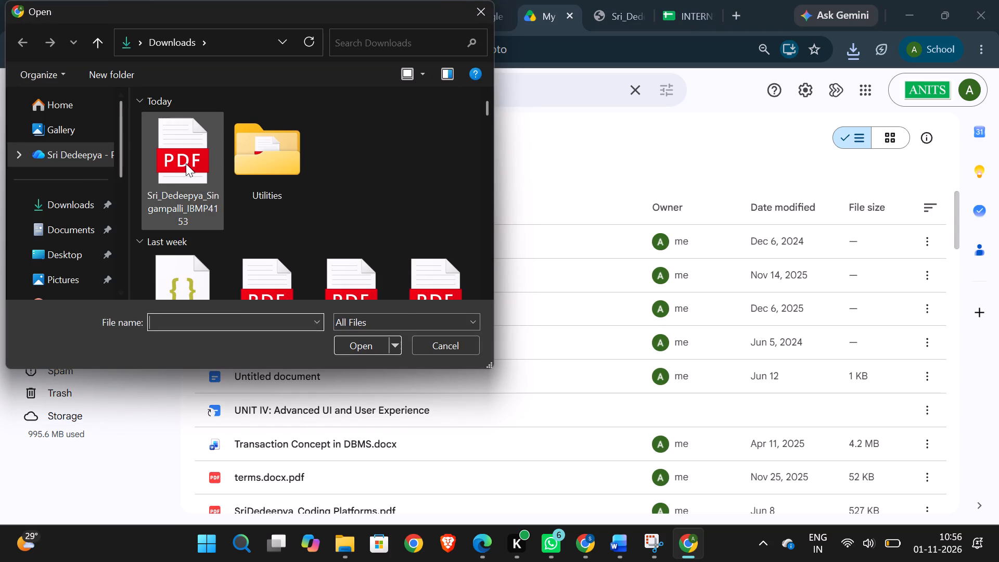
double_click(180, 172)
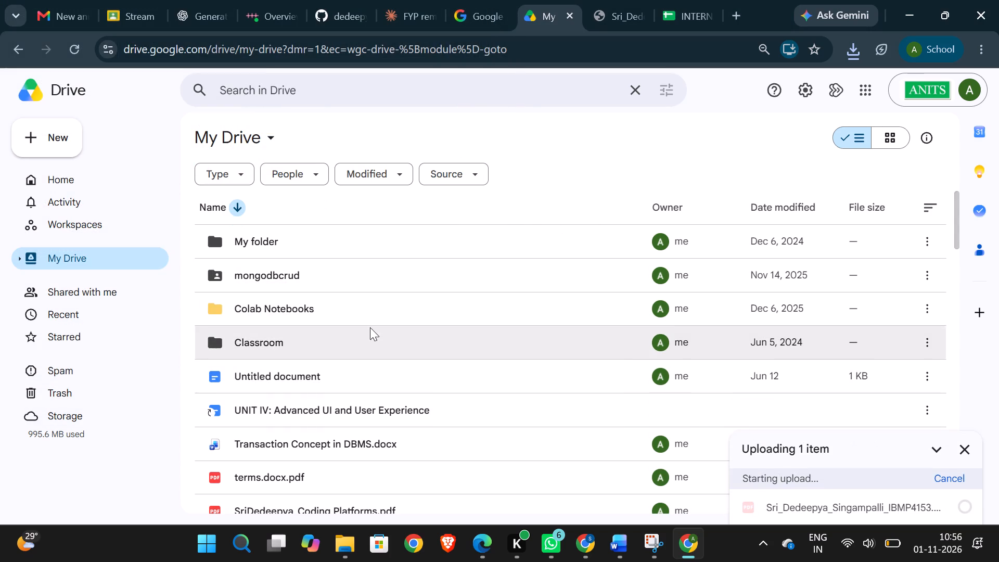
scroll(261, 307, "down", 1)
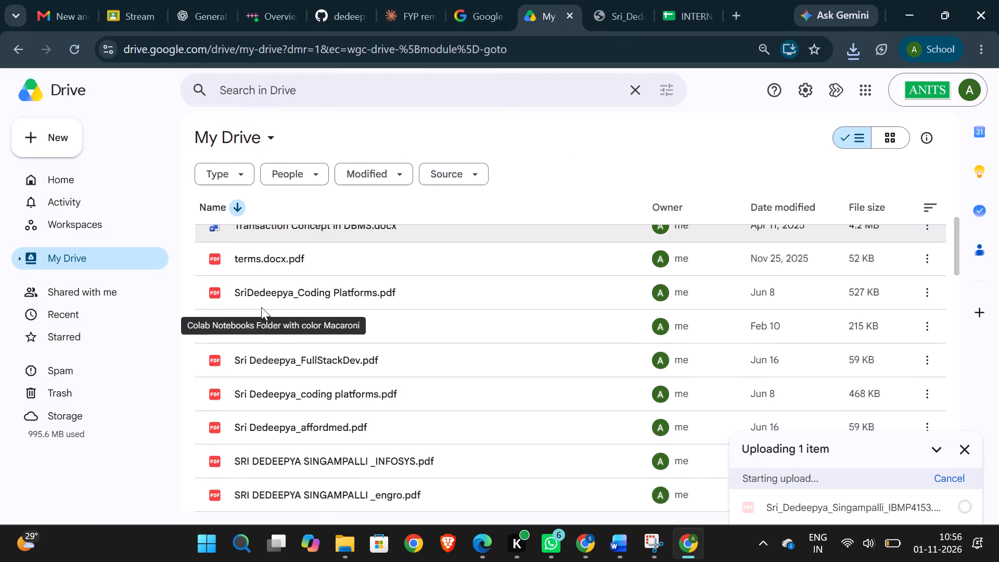
scroll(261, 307, "up", 4)
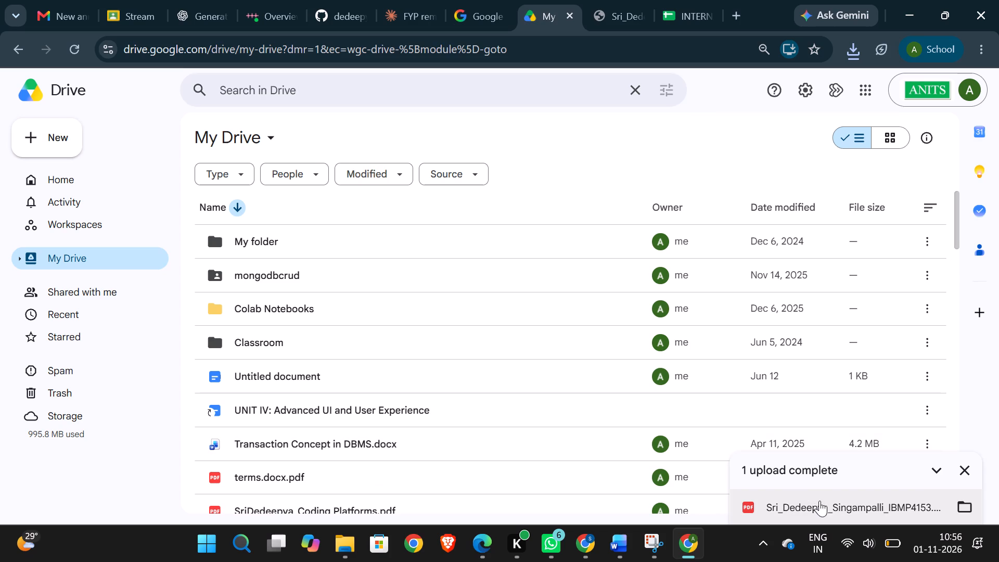
Preview the uploaded certificate, find it in the My Drive list, and dismiss the upload notice.
left_click(813, 504)
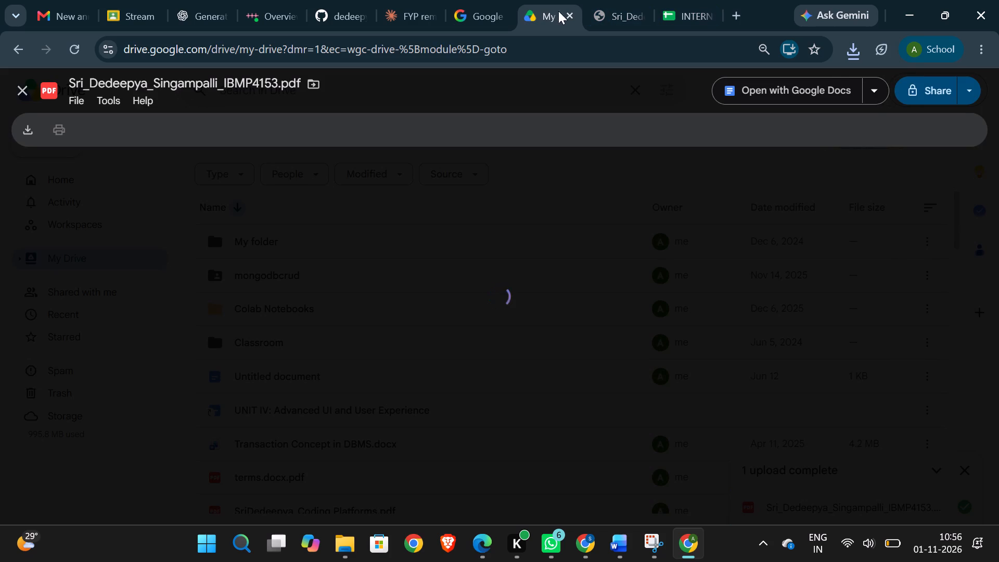
left_click(16, 96)
scroll(444, 379, "down", 3)
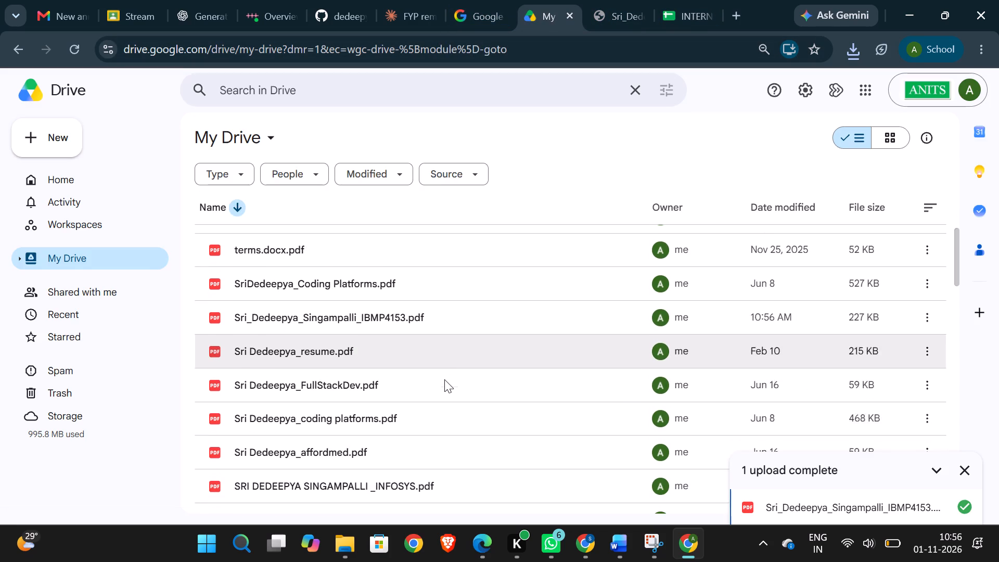
scroll(444, 379, "down", 1)
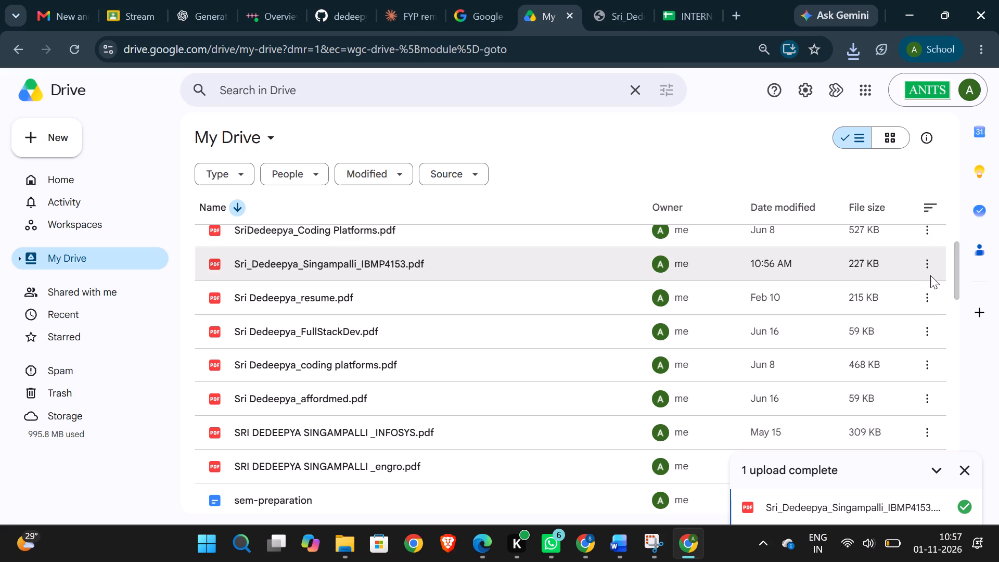
left_click(926, 266)
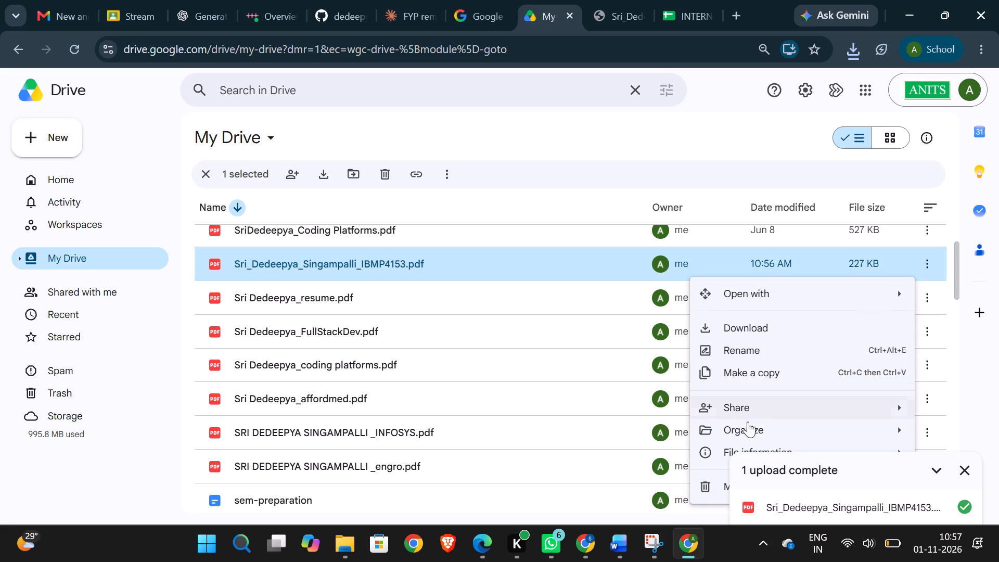
left_click_drag(747, 470, 851, 472)
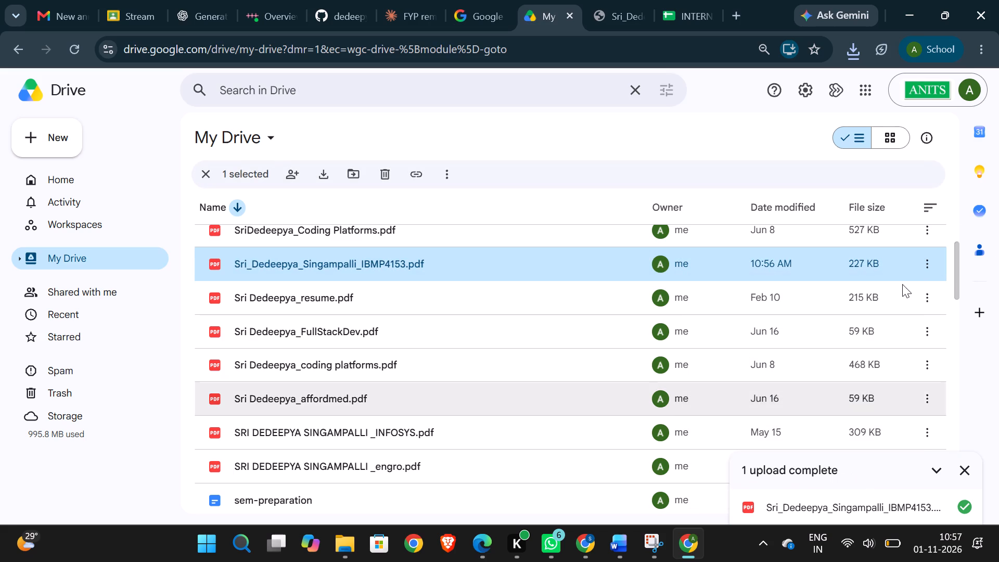
left_click(960, 472)
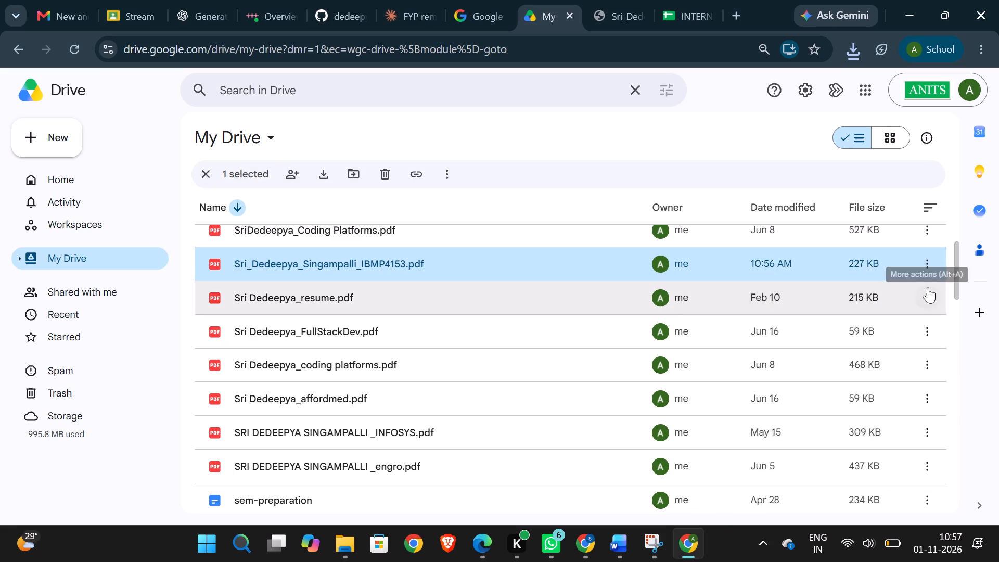
From the uploaded certificate's file details, set its general access to Anil Neerukonda Institute of Technology & Sciences.
left_click(931, 271)
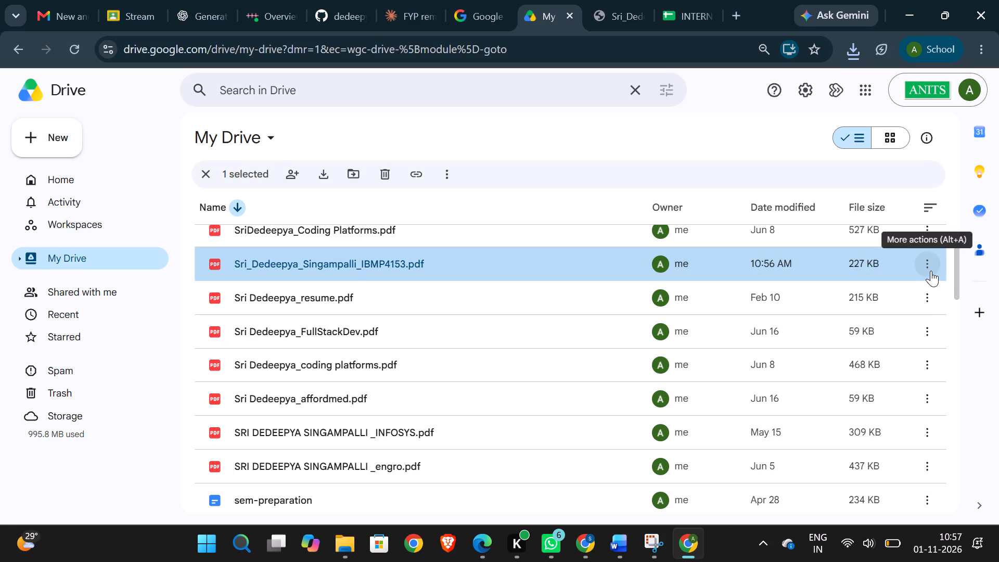
left_click(931, 271)
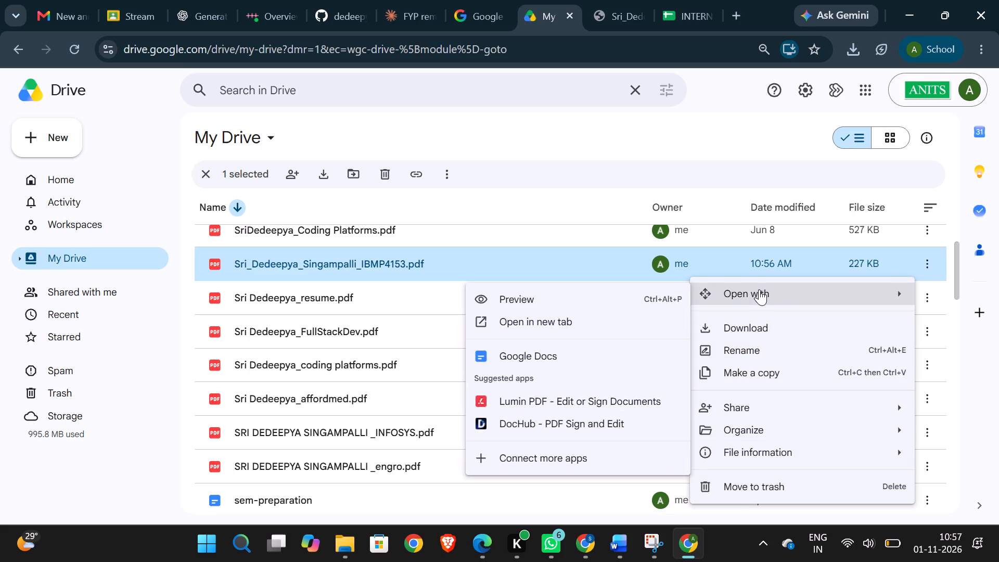
left_click(426, 268)
left_click(926, 258)
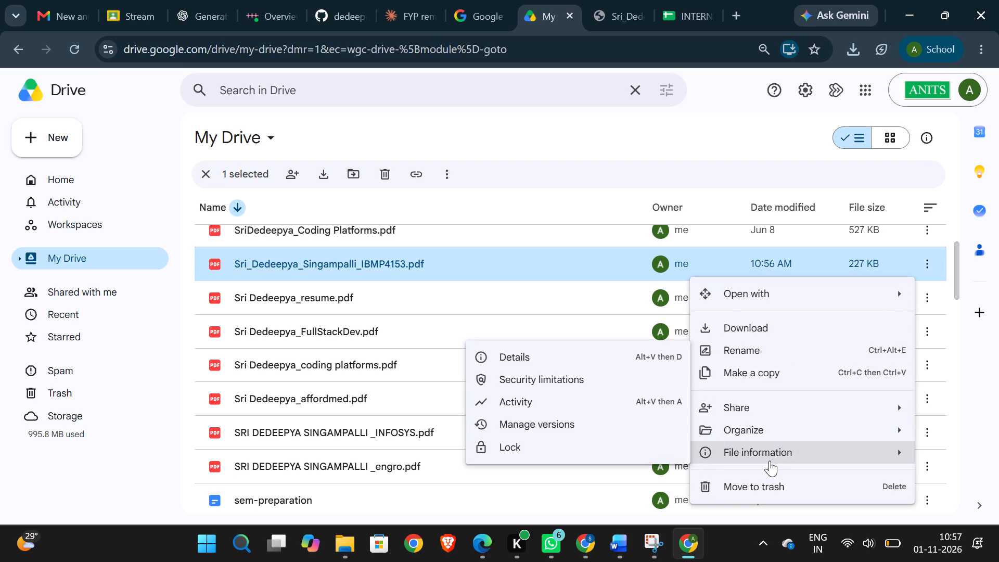
left_click(641, 401)
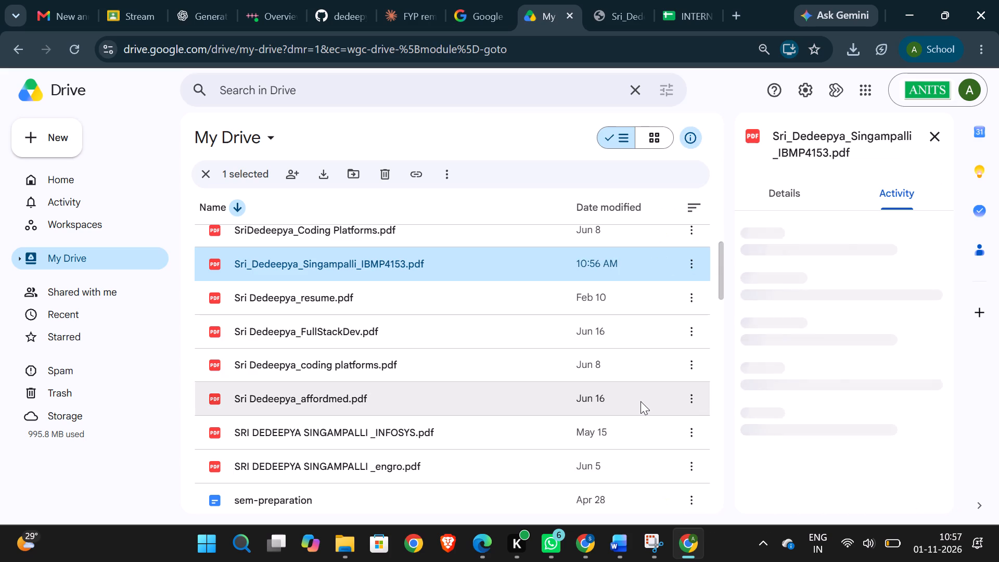
left_click(800, 198)
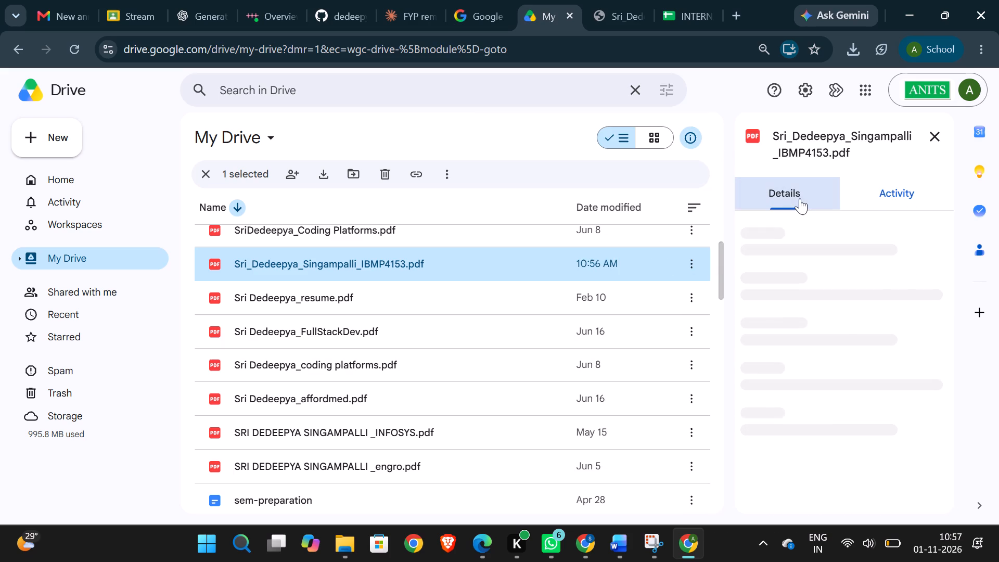
scroll(821, 338, "down", 1)
scroll(821, 338, "up", 1)
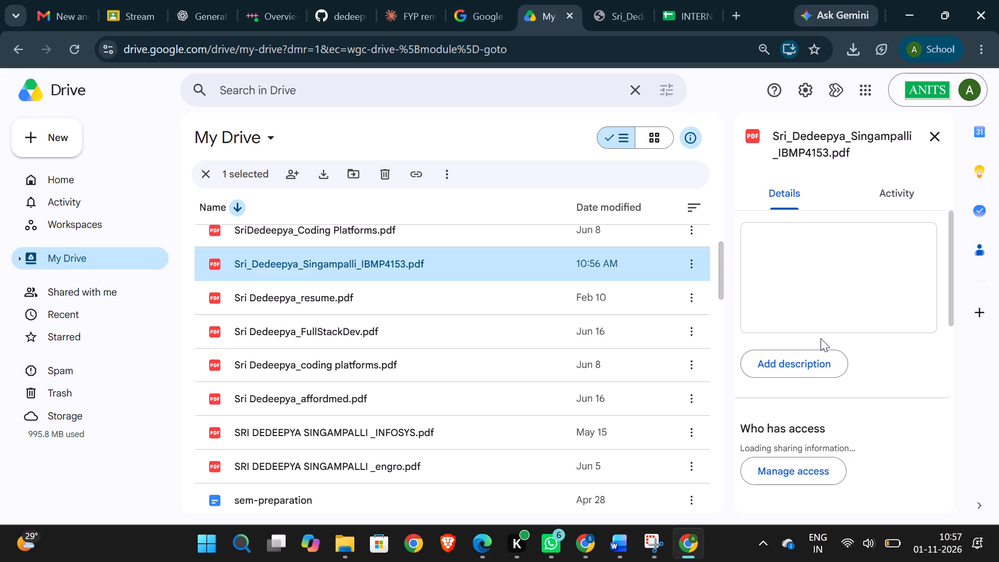
scroll(798, 482, "down", 1)
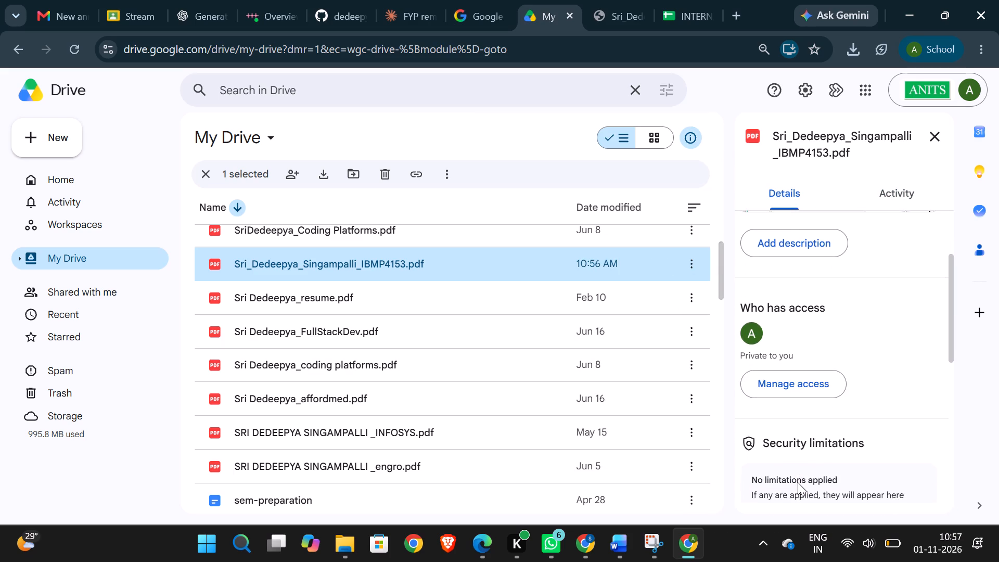
left_click(809, 368)
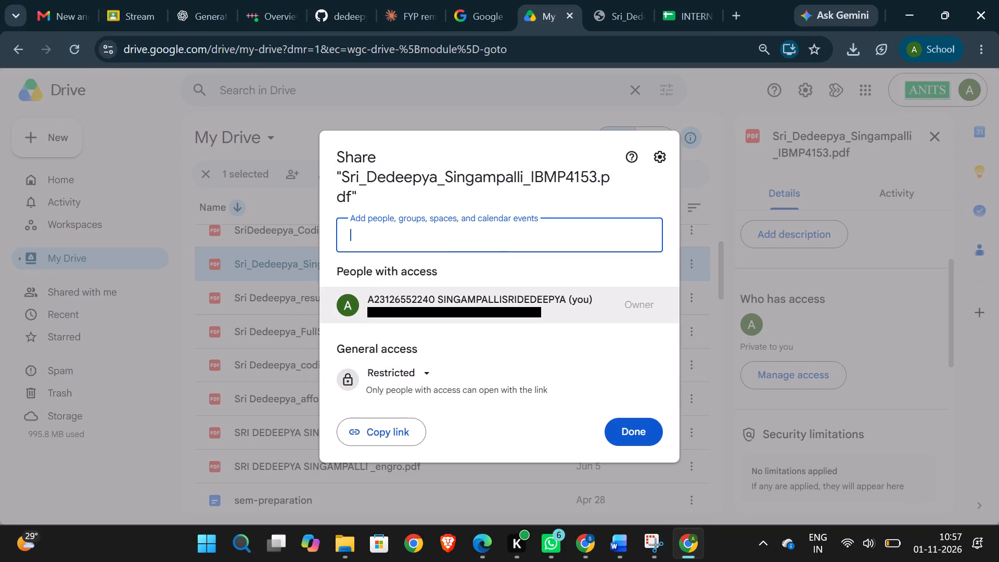
scroll(416, 314, "down", 1)
left_click(413, 373)
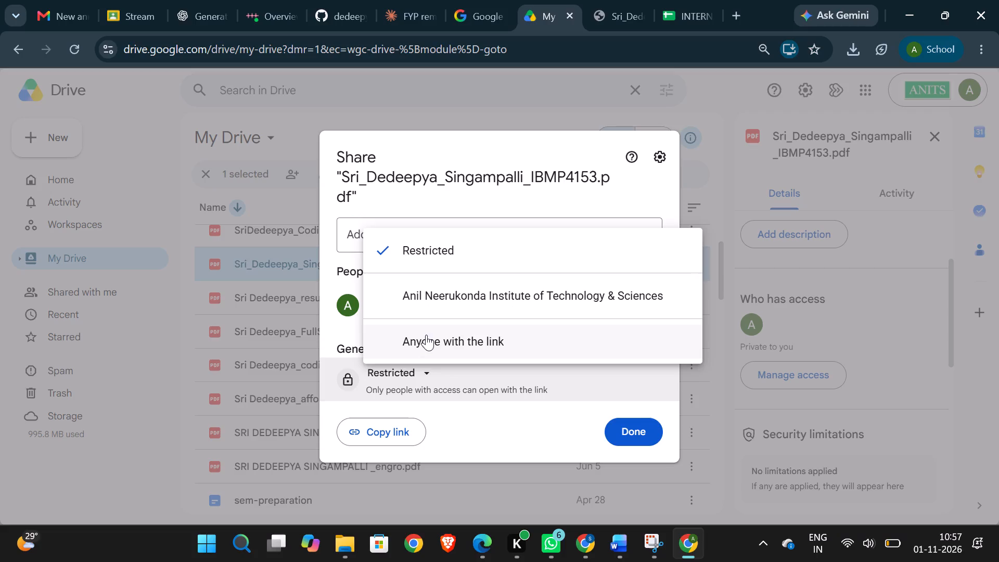
left_click(445, 303)
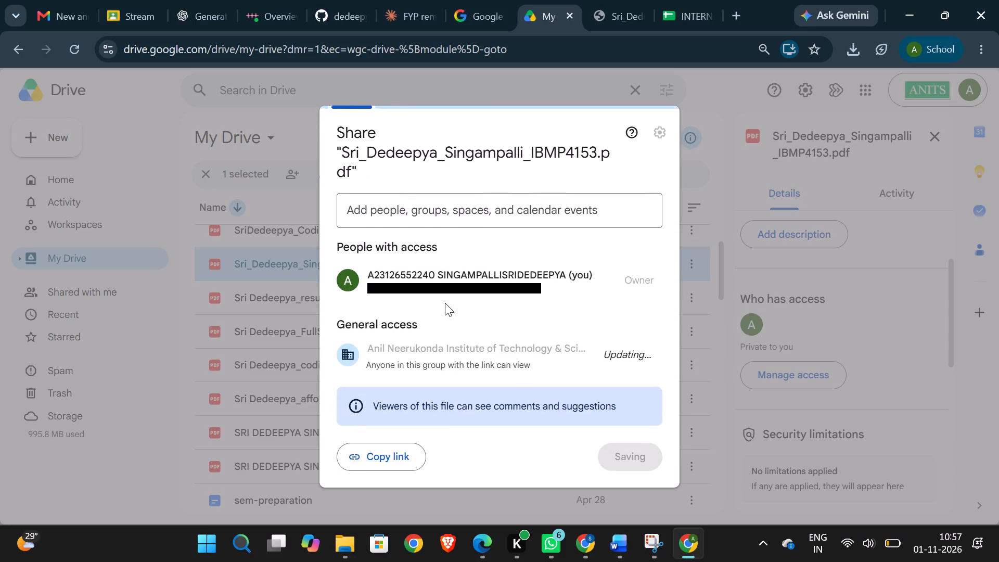
scroll(521, 416, "down", 1)
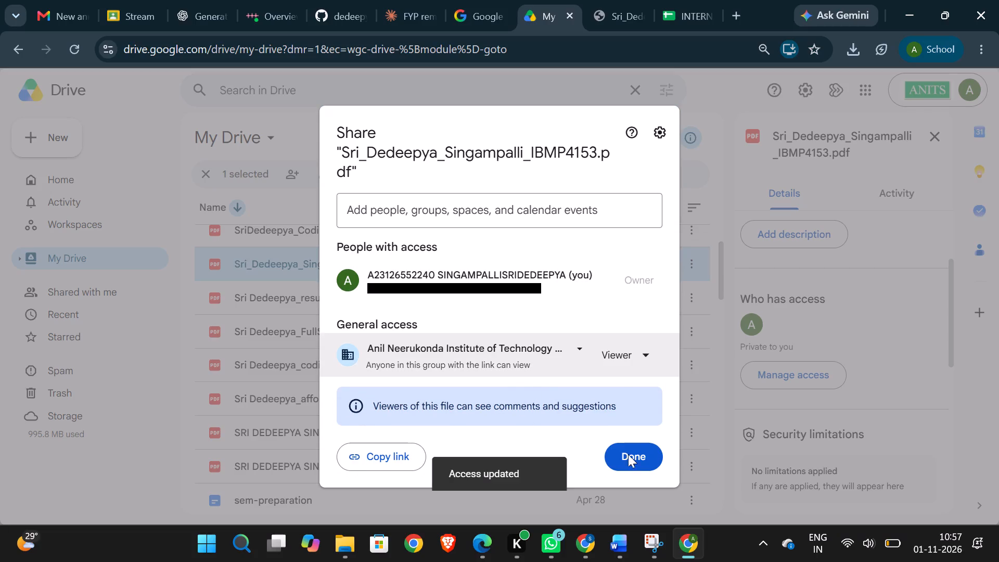
left_click(625, 449)
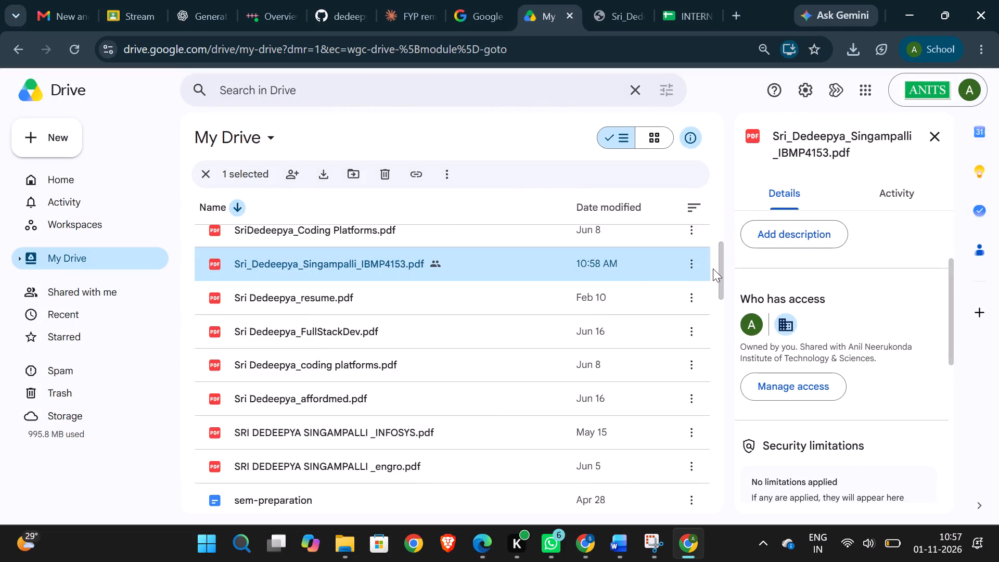
Copy the sharing link of the uploaded certificate PDF.
left_click(689, 261)
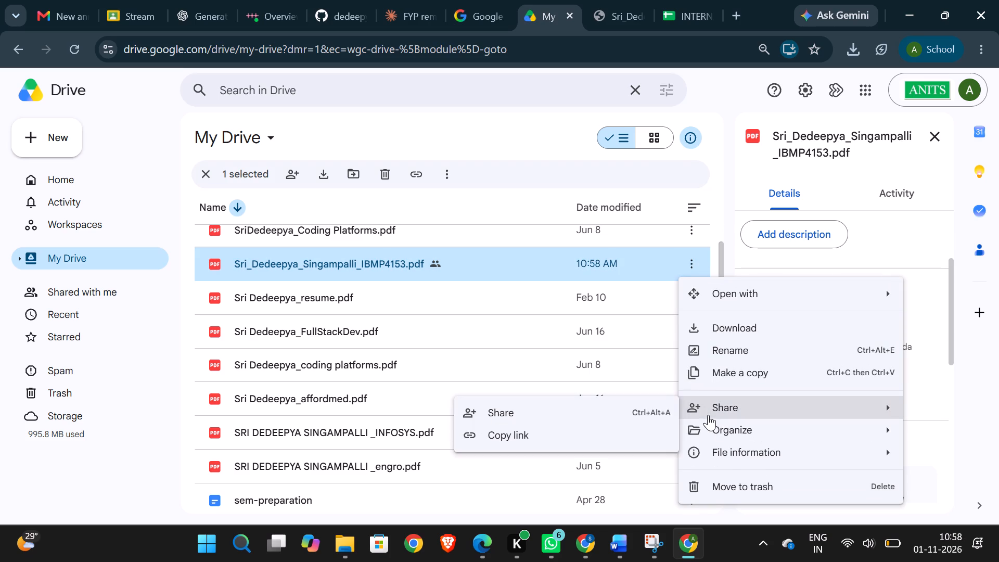
left_click(639, 432)
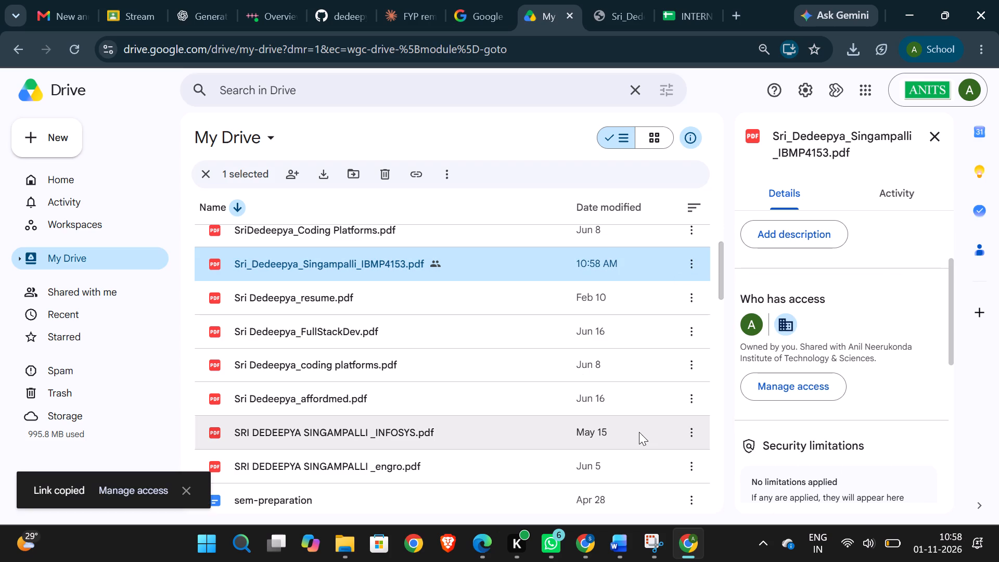
In the internships spreadsheet's IV CSM D sheet, change the start date in the student's row 51 to 20th May,2026.
left_click(685, 0)
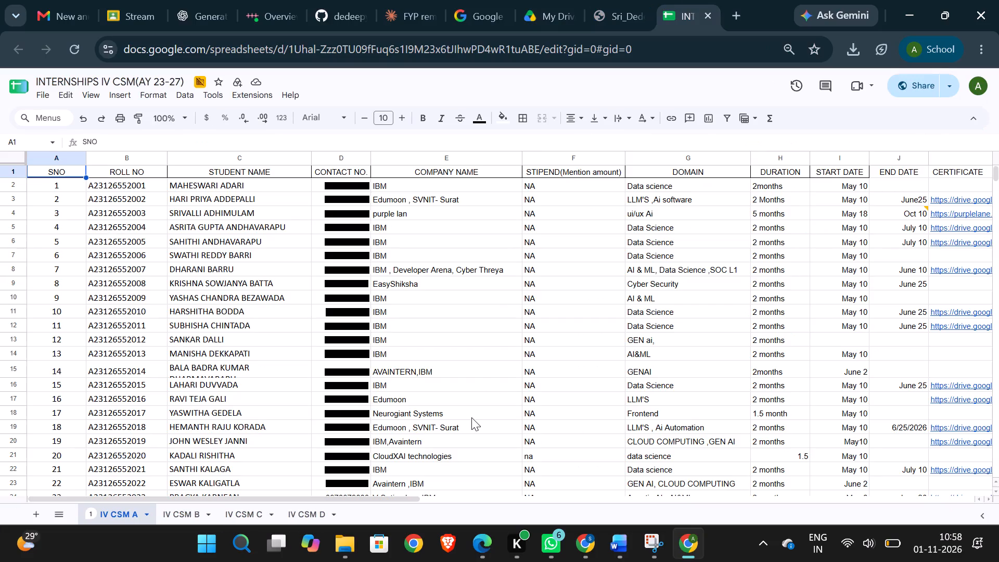
left_click(303, 527)
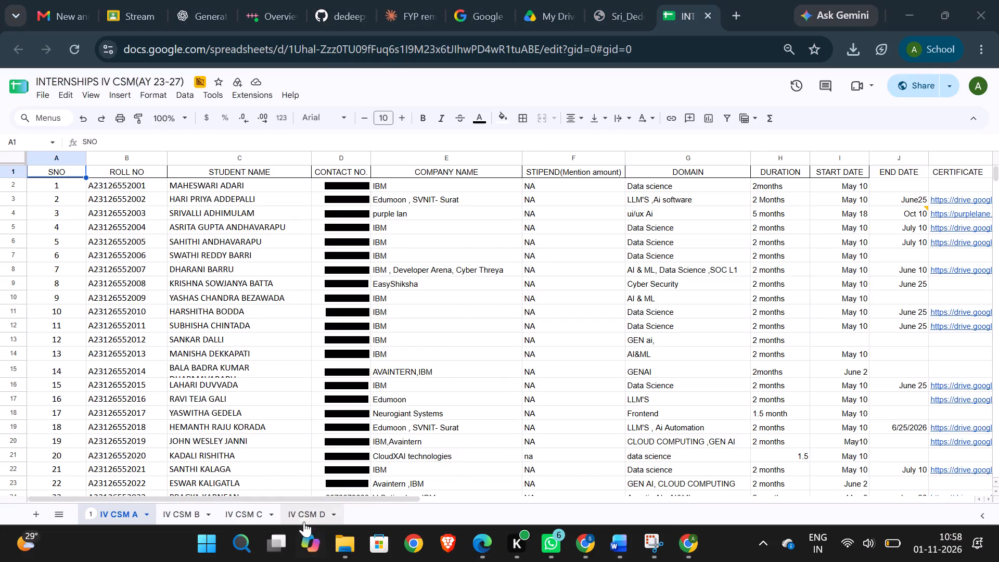
left_click(310, 514)
scroll(439, 334, "down", 2)
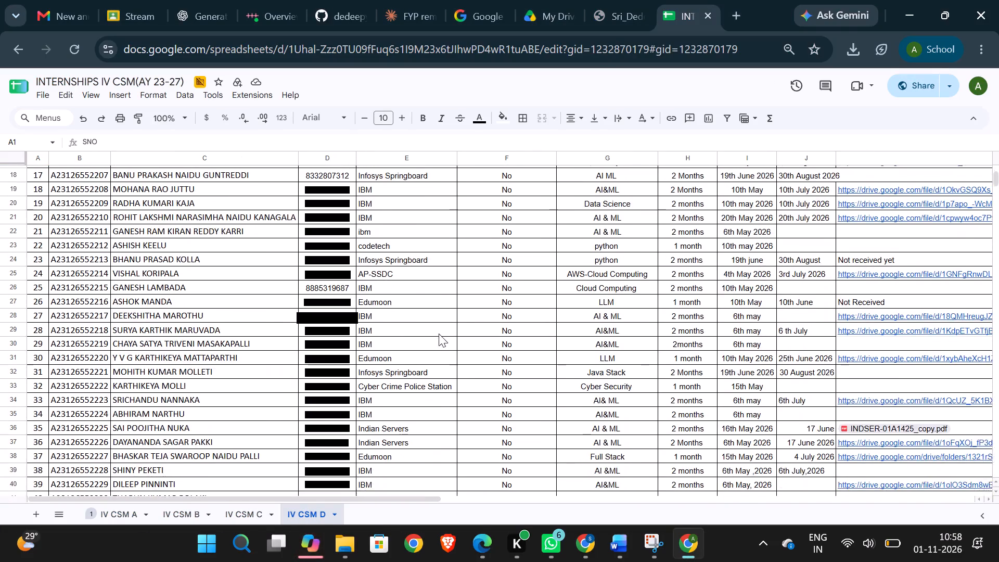
scroll(439, 334, "down", 3)
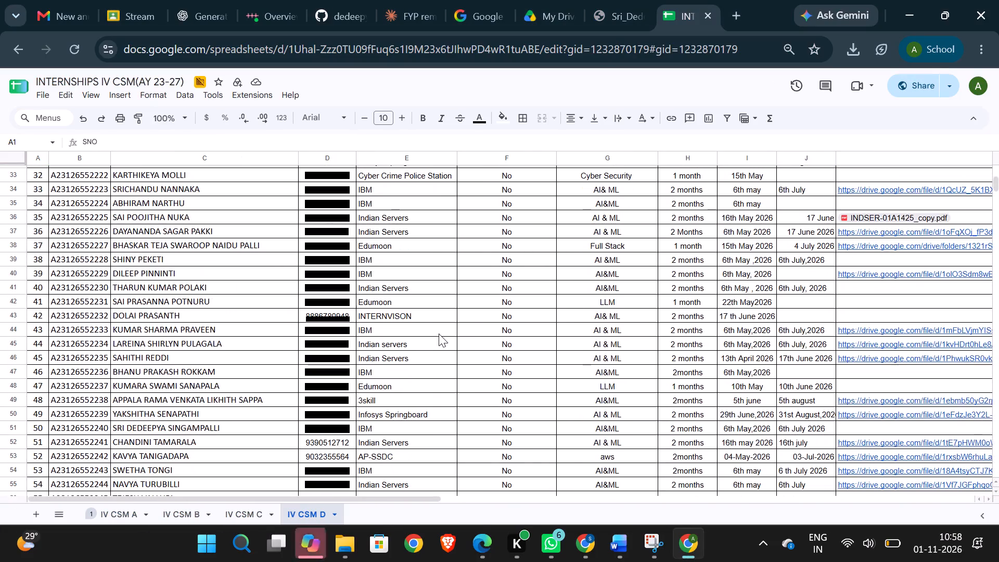
scroll(607, 387, "left", 1)
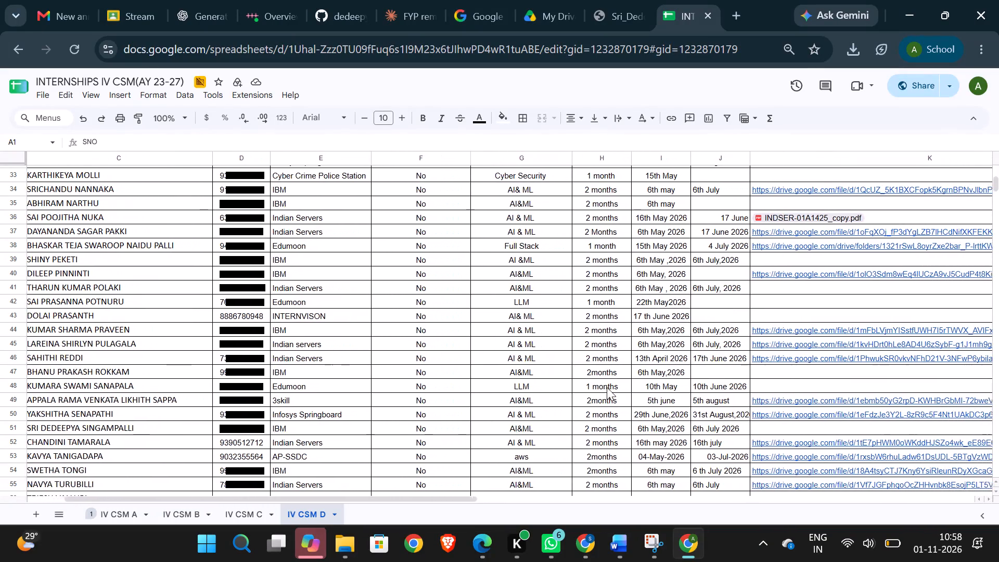
scroll(607, 387, "left", 2)
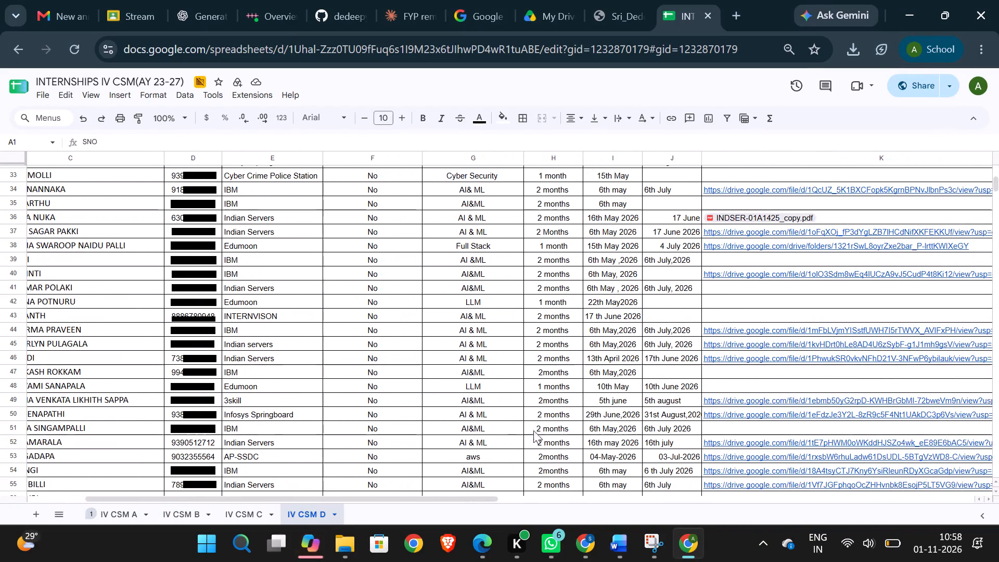
left_click(592, 425)
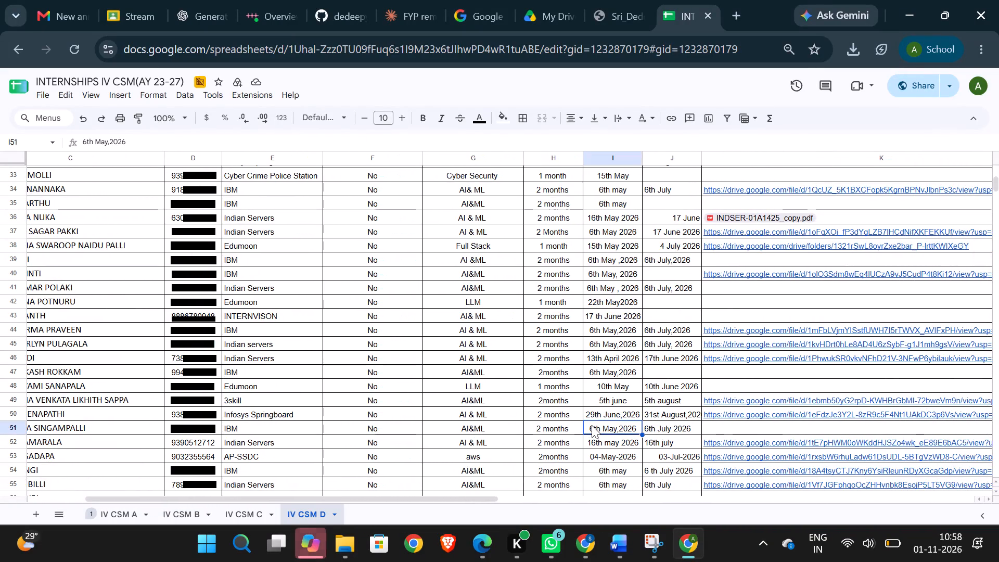
left_click(597, 425)
left_click(597, 425)
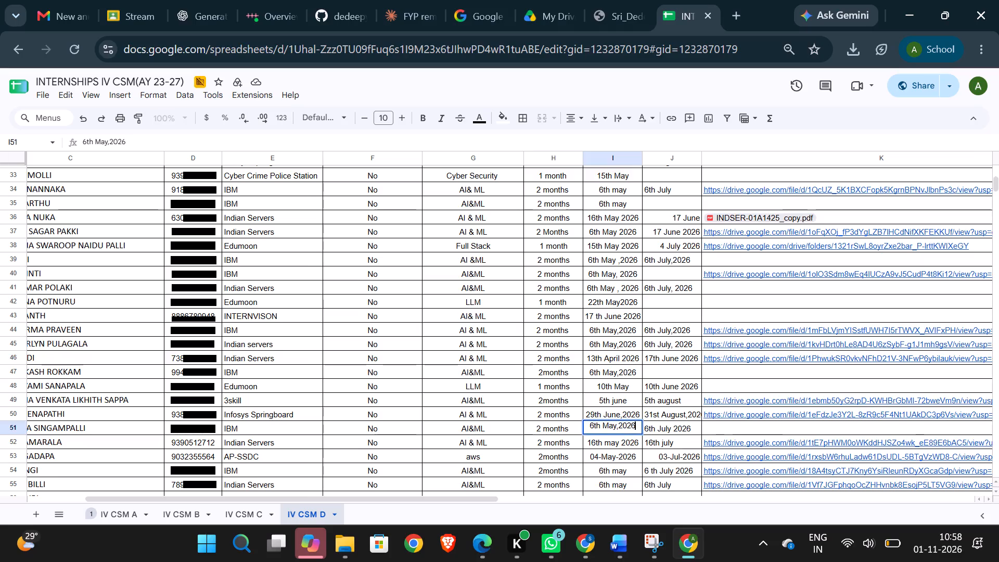
left_click(594, 427)
key("BackSpace")
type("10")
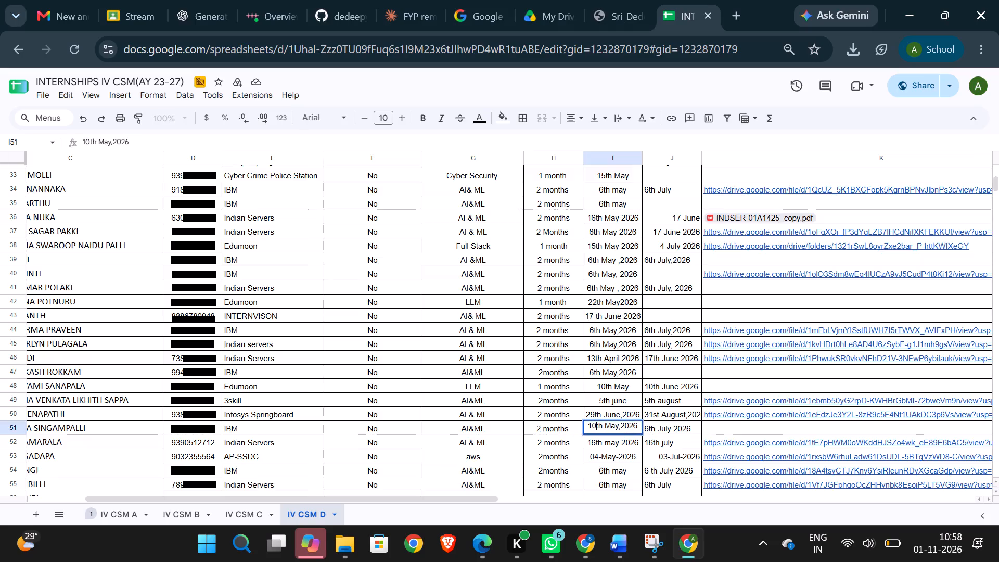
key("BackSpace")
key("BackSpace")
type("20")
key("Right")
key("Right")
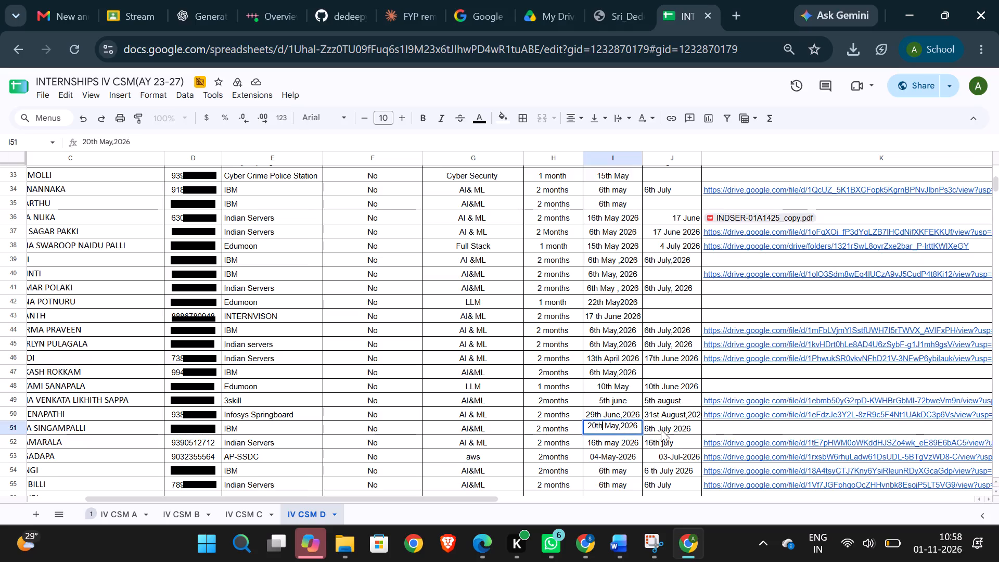
Set the end date in the student's row 51 to 20th July 2026.
left_click(659, 427)
left_click(649, 428)
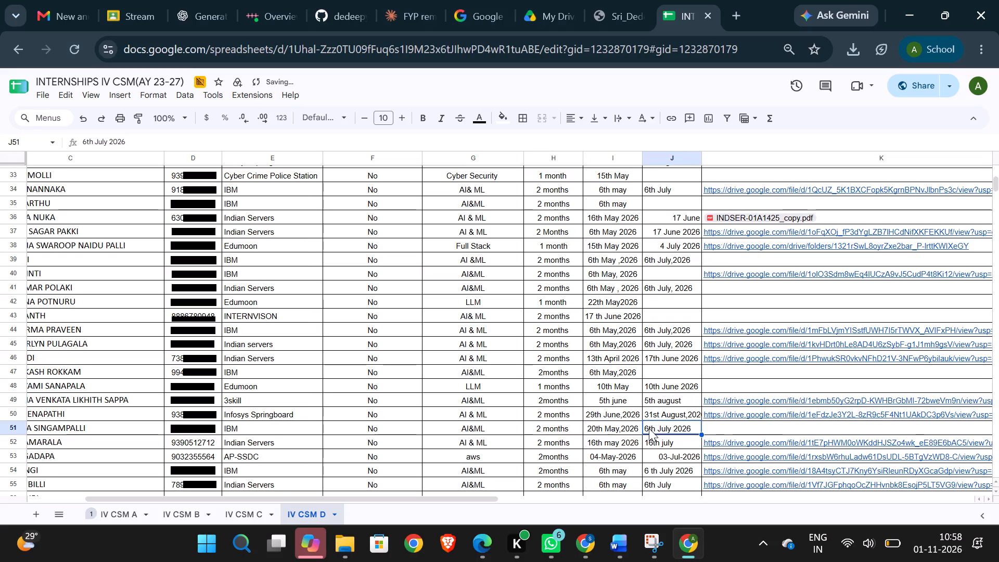
double_click(649, 428)
left_click(649, 428)
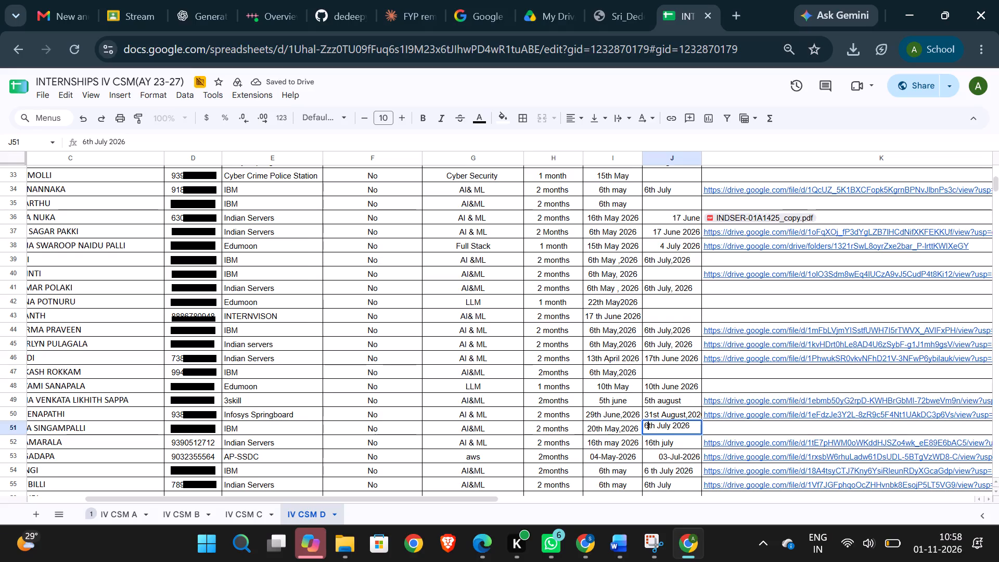
key("BackSpace")
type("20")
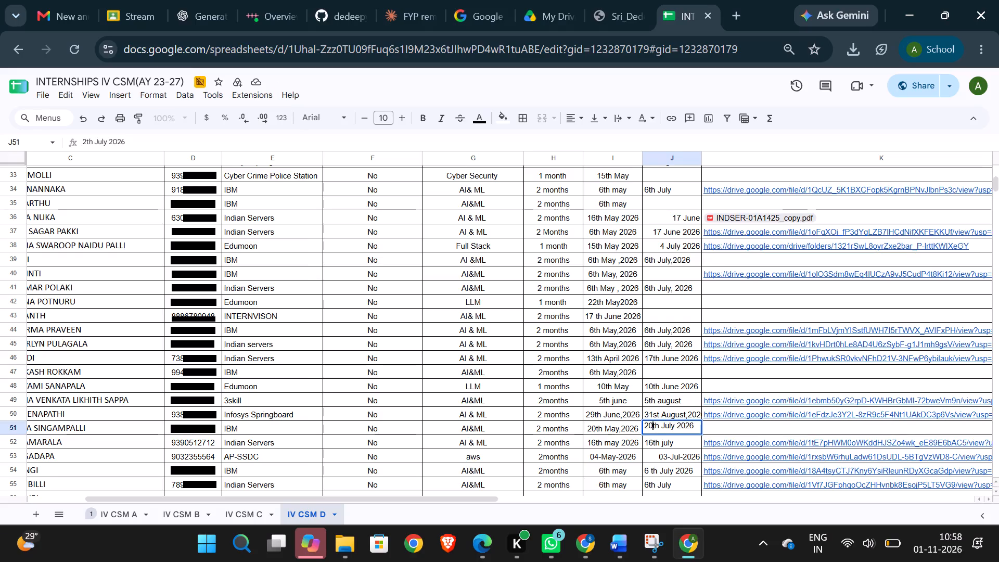
Paste the copied certificate link into the CERTIFICATE cell of row 51 and save the spreadsheet.
left_click(724, 429)
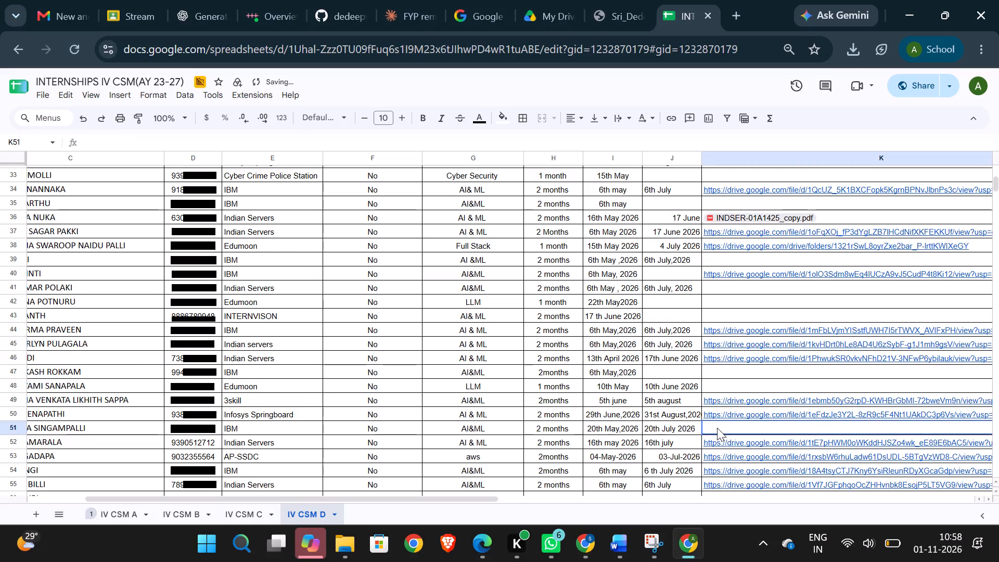
key("ctrl+v")
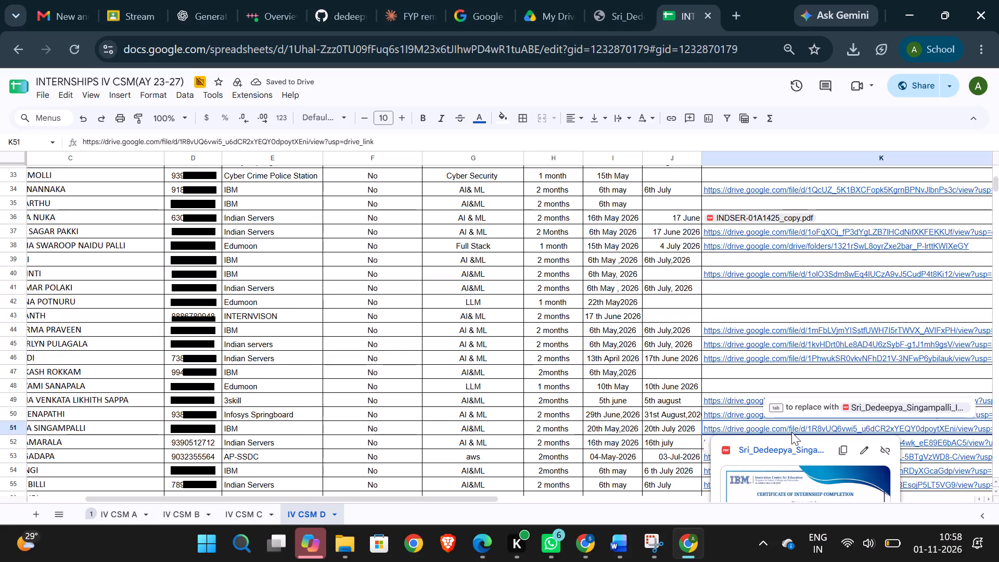
key("ctrl+s")
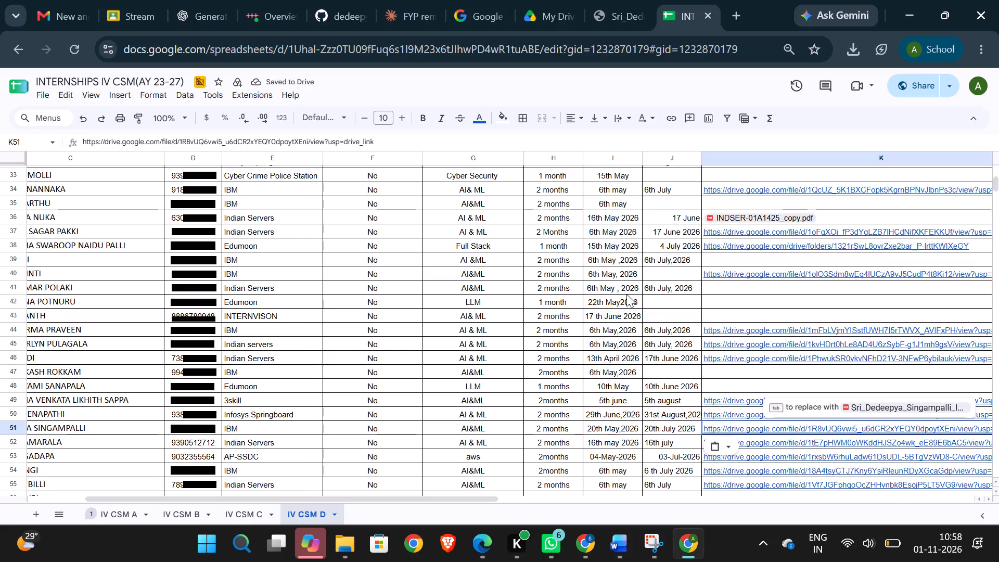
scroll(797, 323, "left", 3)
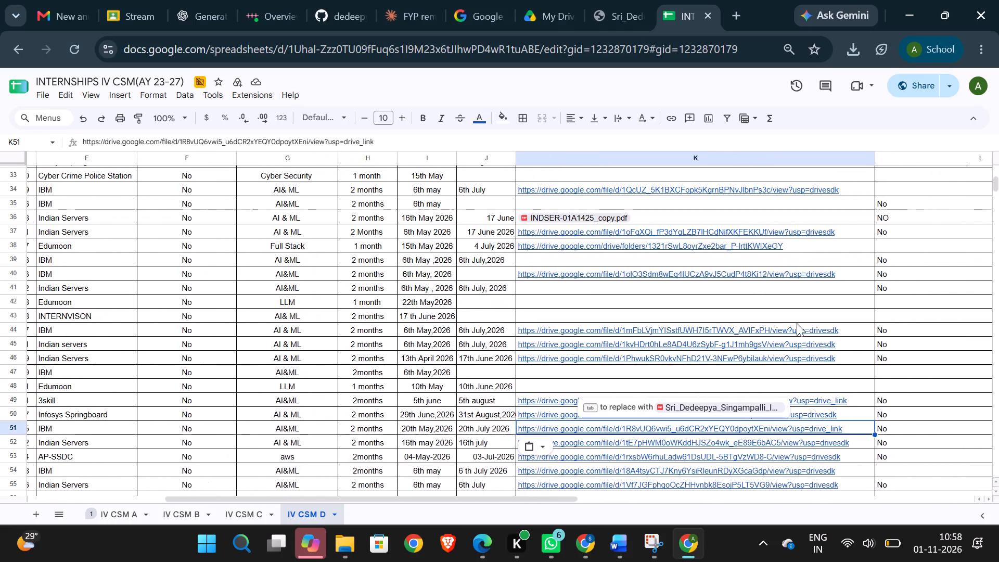
scroll(797, 323, "left", 2)
scroll(797, 323, "up", 1)
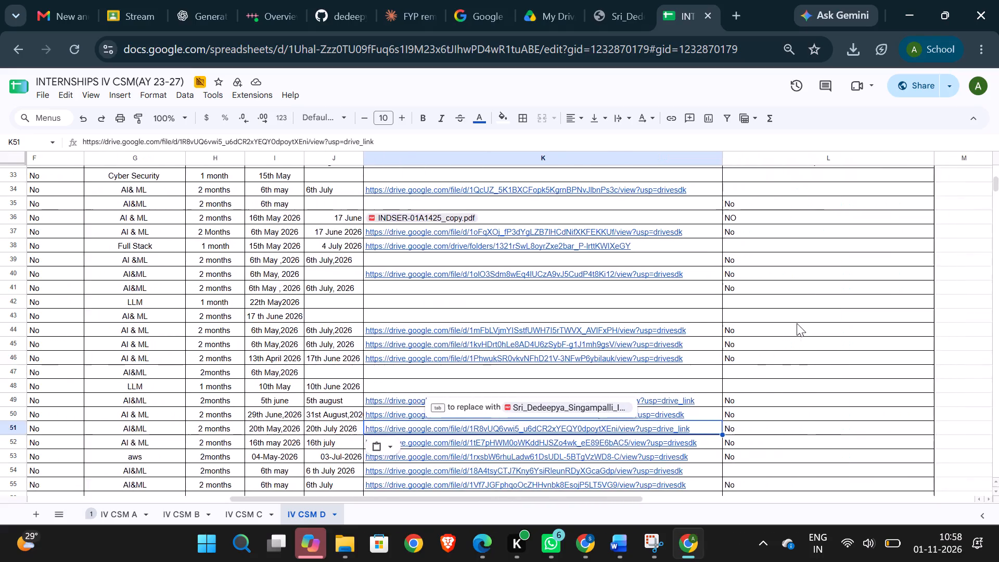
scroll(797, 323, "up", 3)
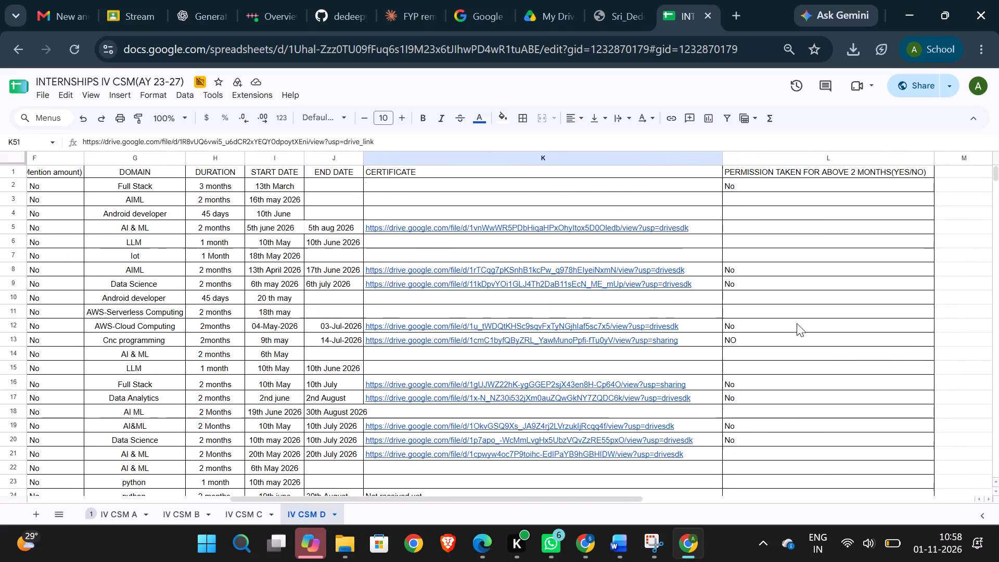
scroll(797, 323, "down", 4)
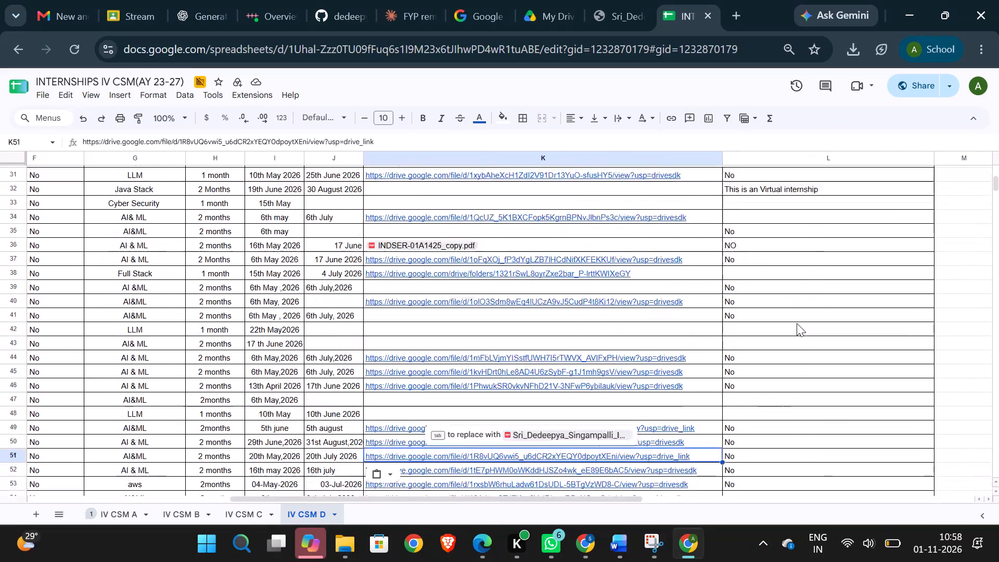
scroll(797, 323, "right", 1)
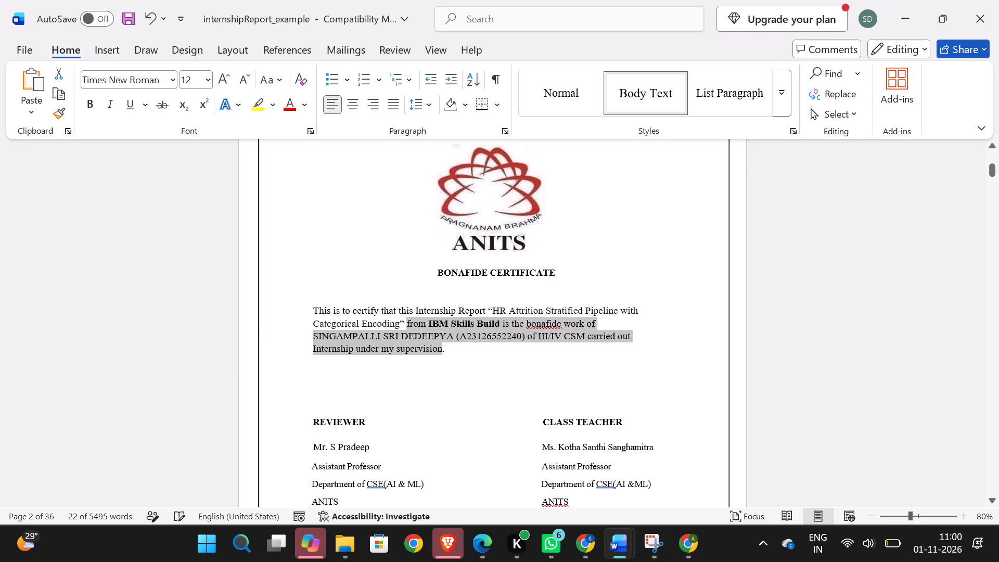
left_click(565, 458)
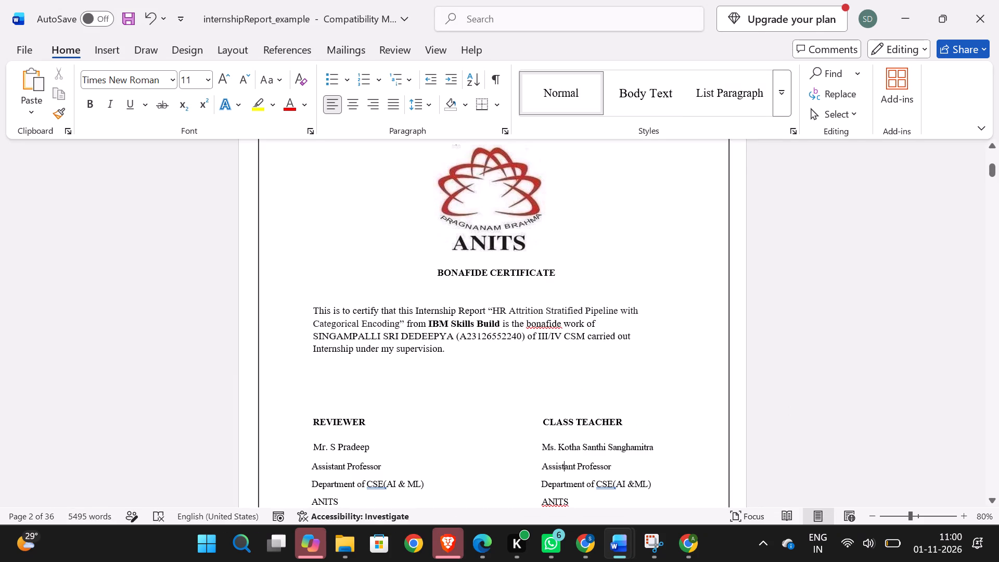
Replace only “from IBM Skills Build” in the bonafide certificate with the copied PEARL Program wording, adding a space before “is the bonafide”.
left_click_drag(499, 320, 488, 317)
left_click_drag(488, 317, 407, 322)
key("BackSpace")
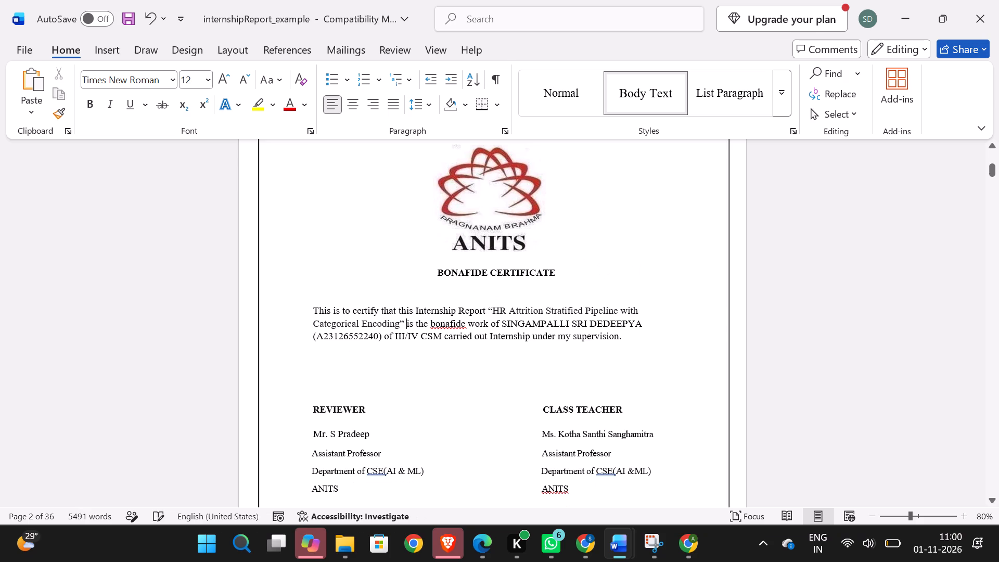
key("ctrl+v")
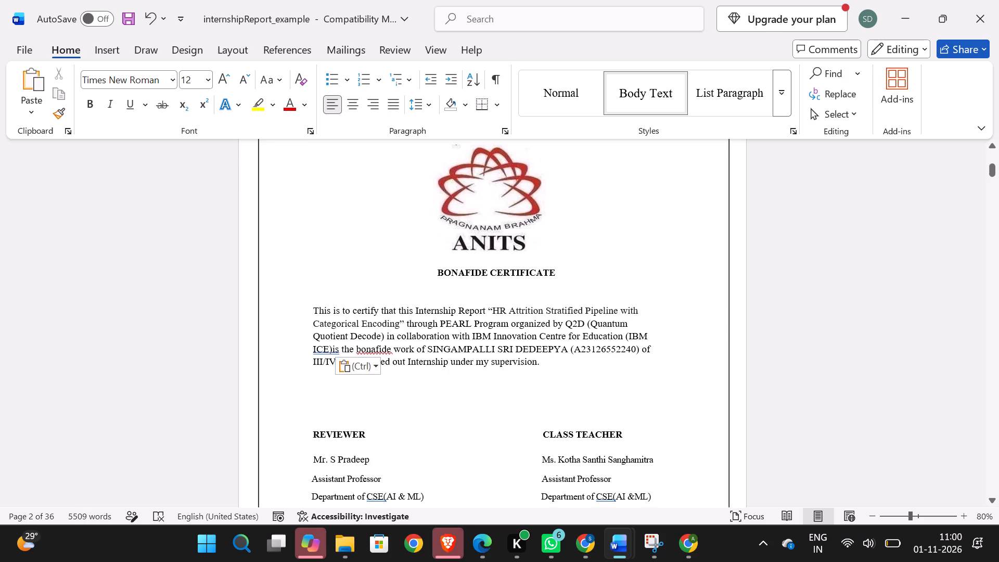
left_click(584, 348)
left_click(547, 366)
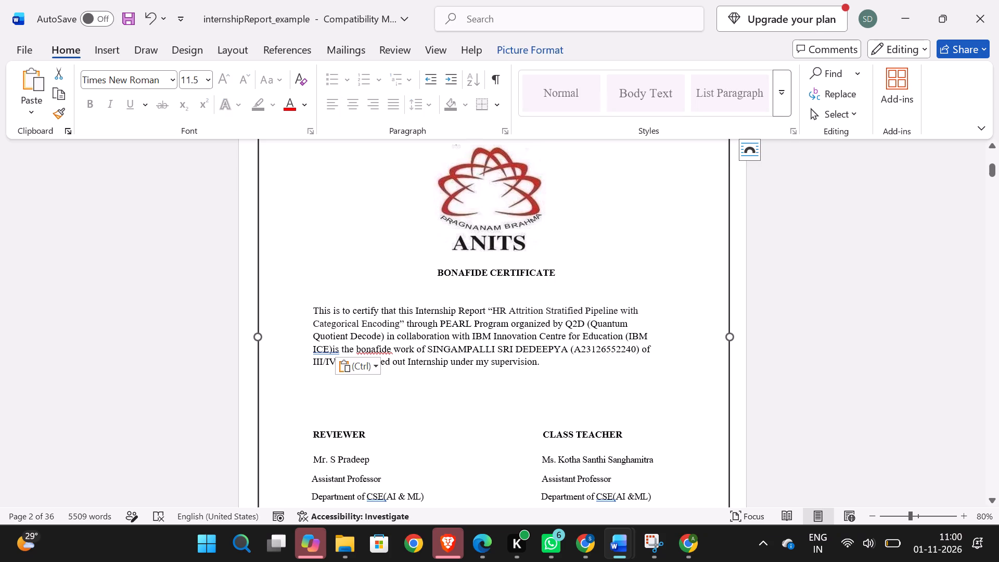
left_click(838, 293)
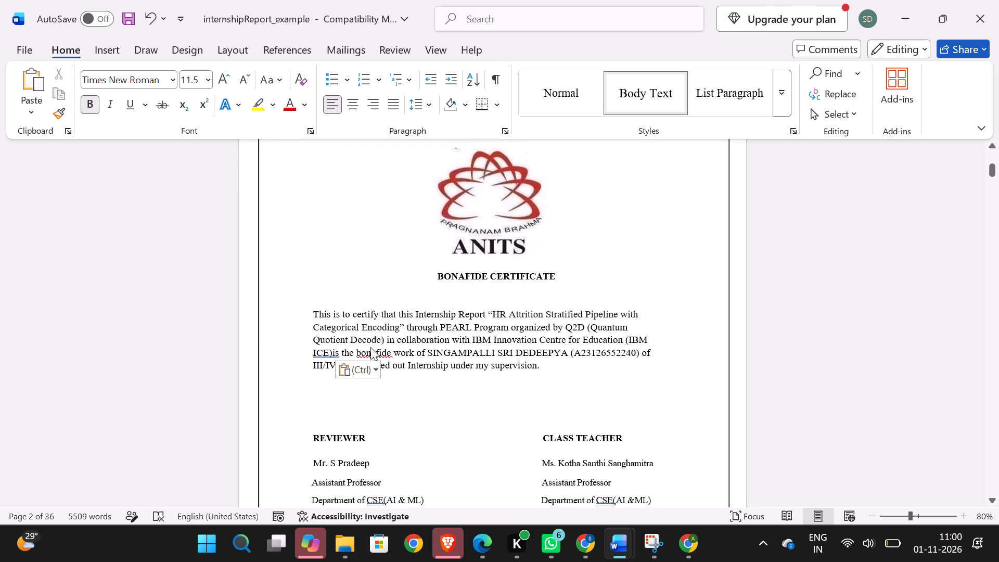
left_click(331, 348)
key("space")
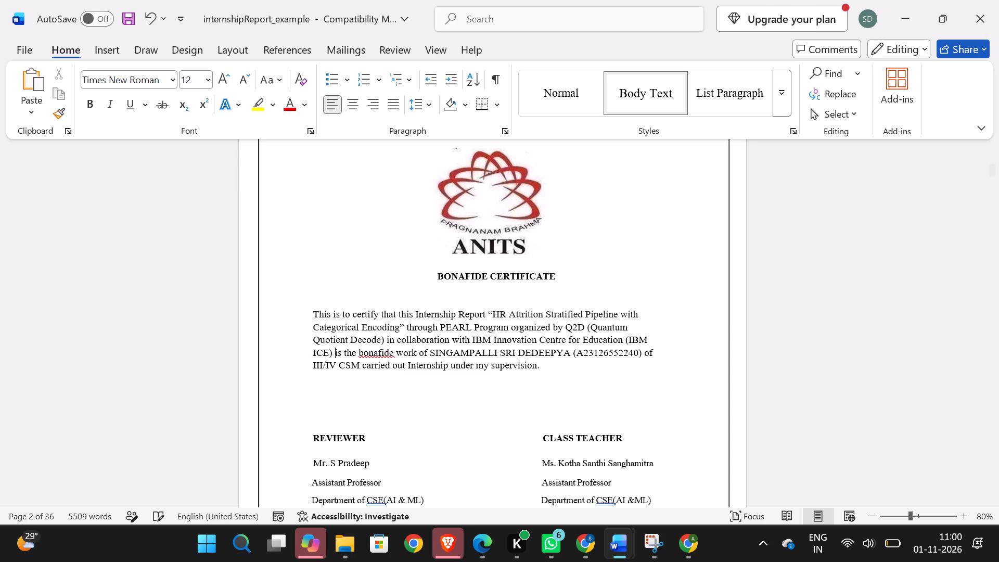
left_click(417, 408)
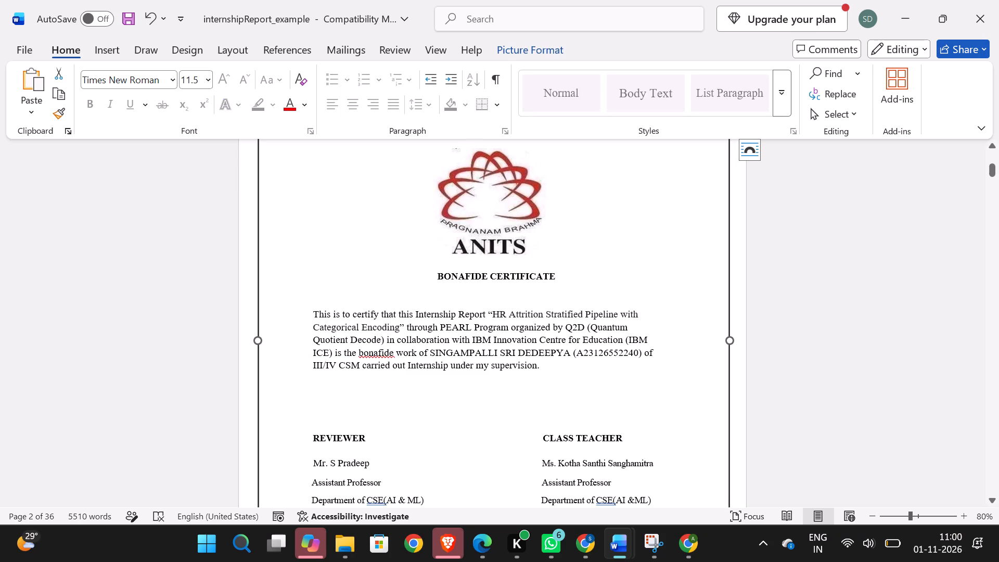
left_click(844, 310)
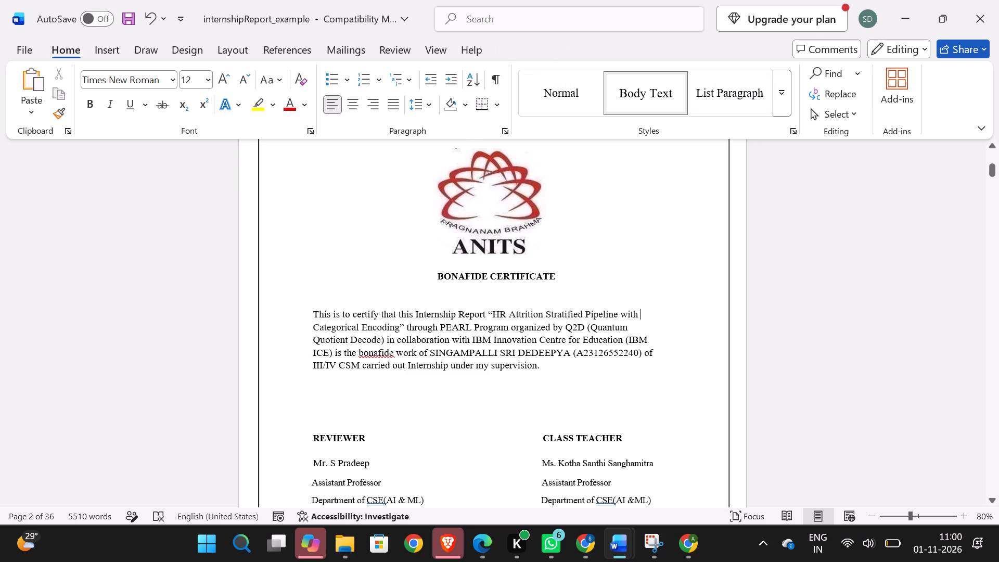
Delete “(Quantum Quotient Decode)” after Q2D in the bonafide certificate paragraph.
left_click_drag(381, 337, 392, 330)
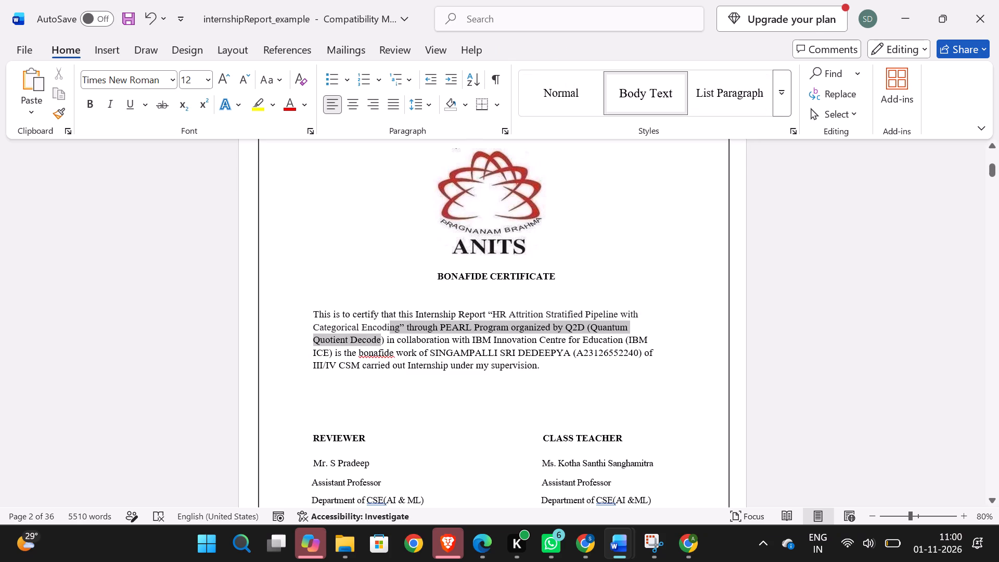
left_click_drag(392, 330, 587, 326)
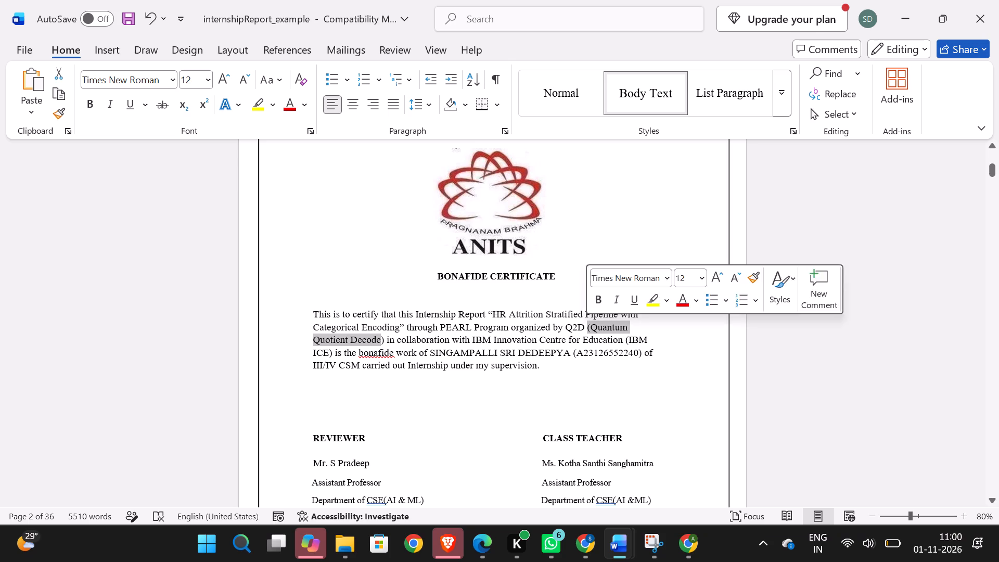
key("BackSpace")
key("Right")
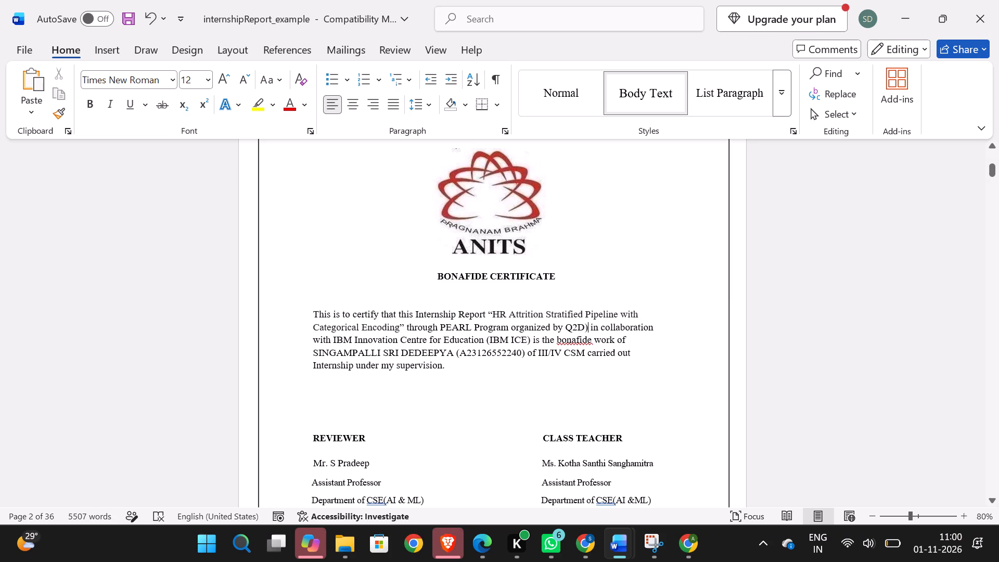
key("BackSpace")
left_click(686, 289)
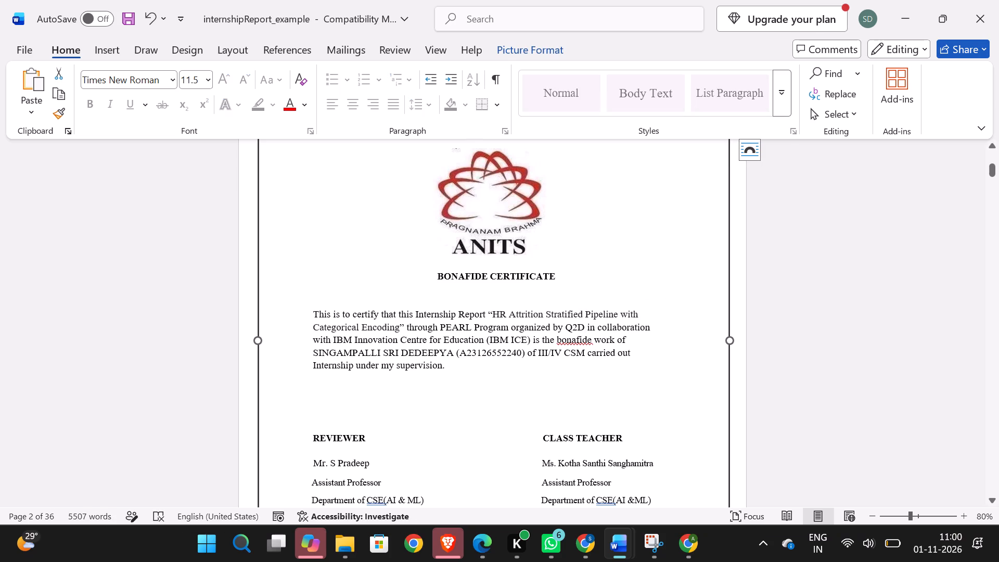
left_click(819, 313)
Review the rest of the bonafide certificate, including the reviewer, class teacher and Head of the Department entries.
scroll(819, 313, "down", 1)
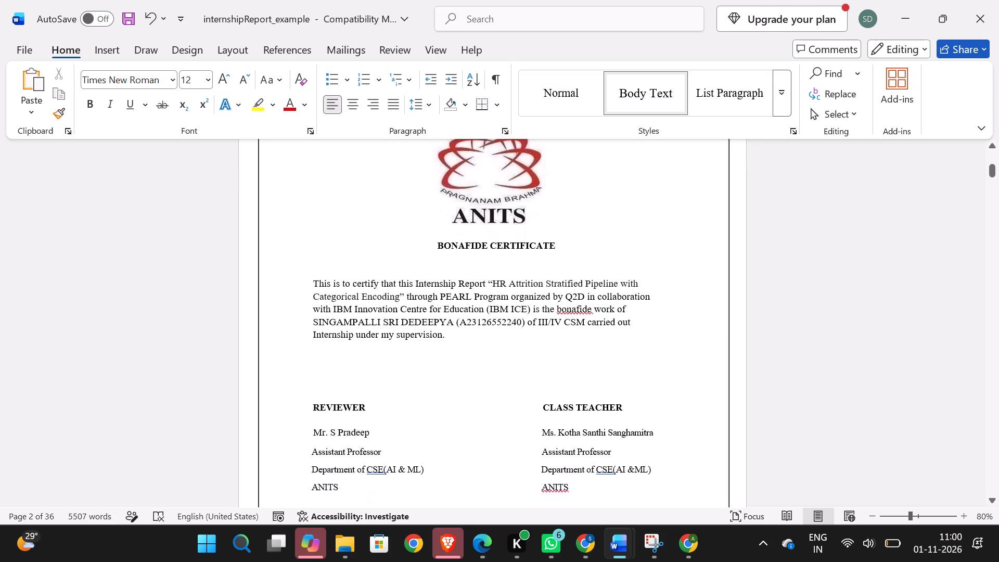
left_click(824, 385)
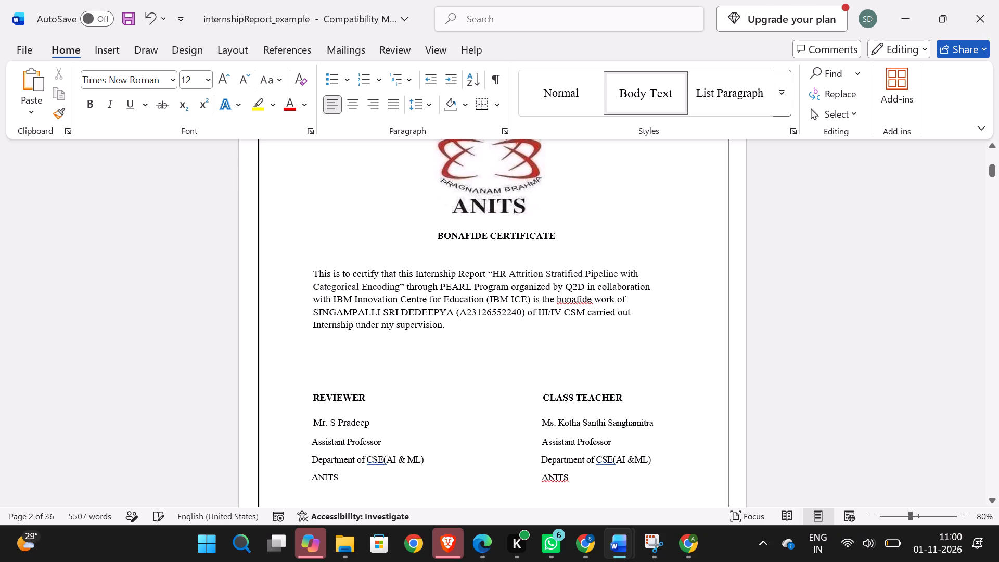
scroll(824, 385, "down", 1)
left_click(824, 385)
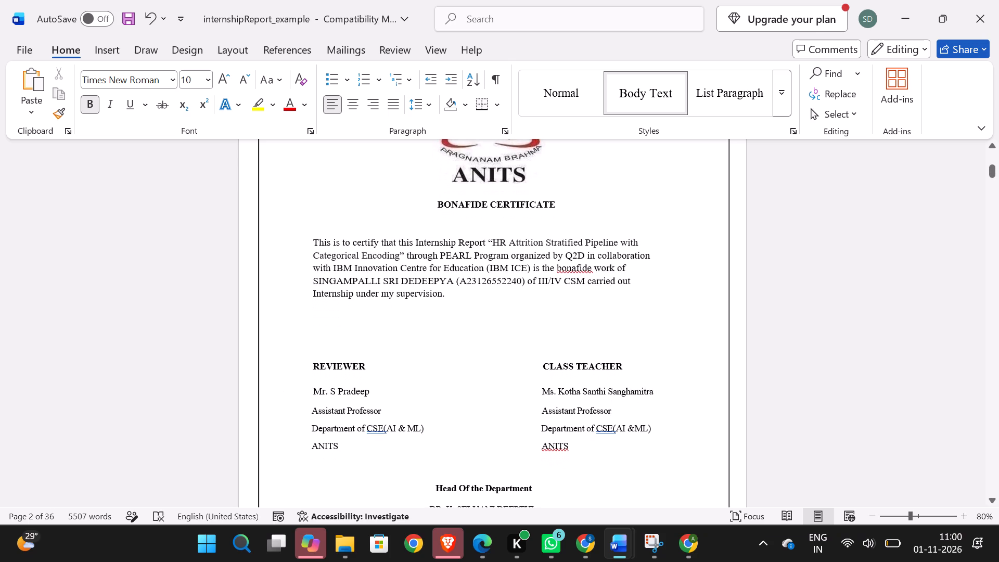
scroll(824, 385, "up", 1)
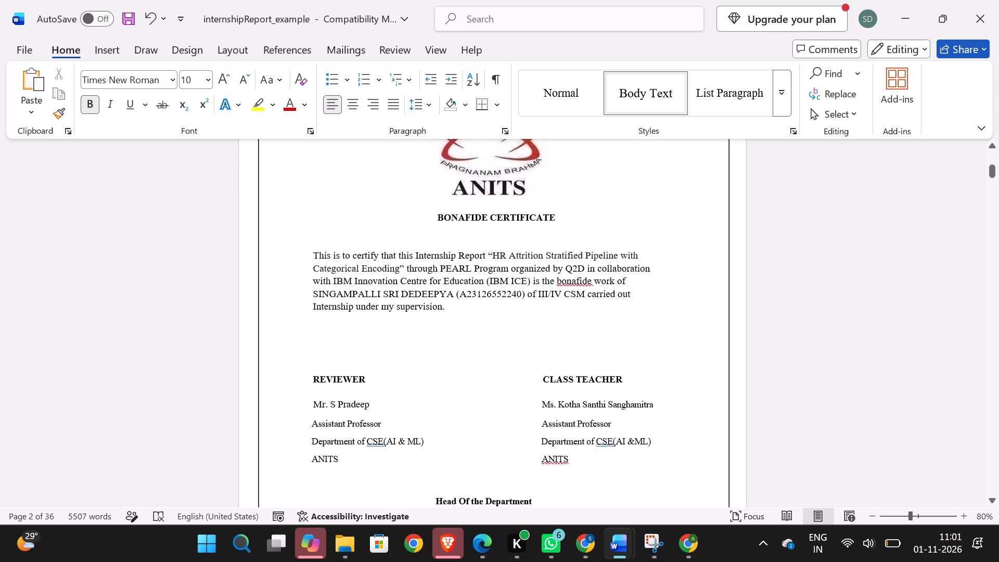
scroll(824, 385, "down", 1)
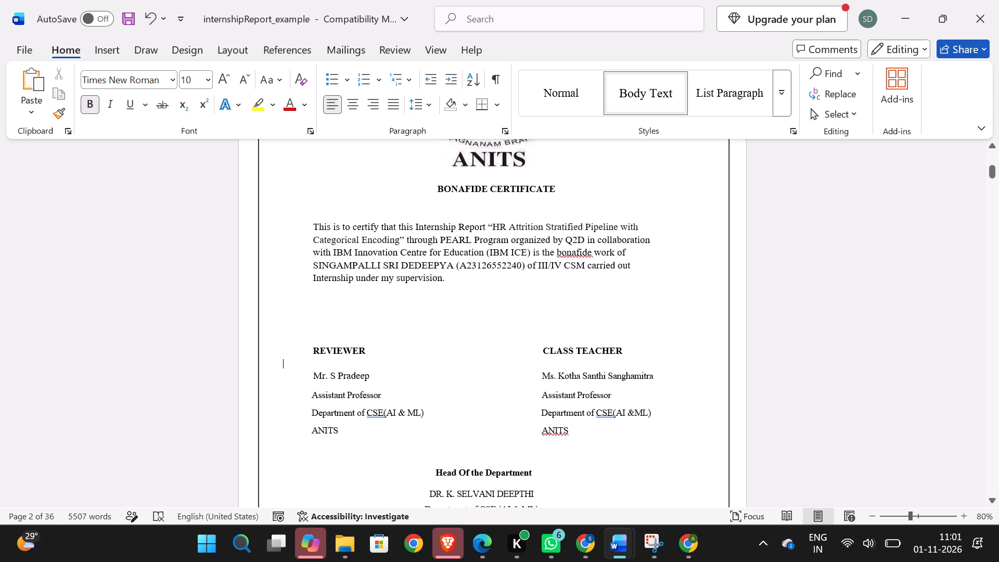
left_click(370, 372)
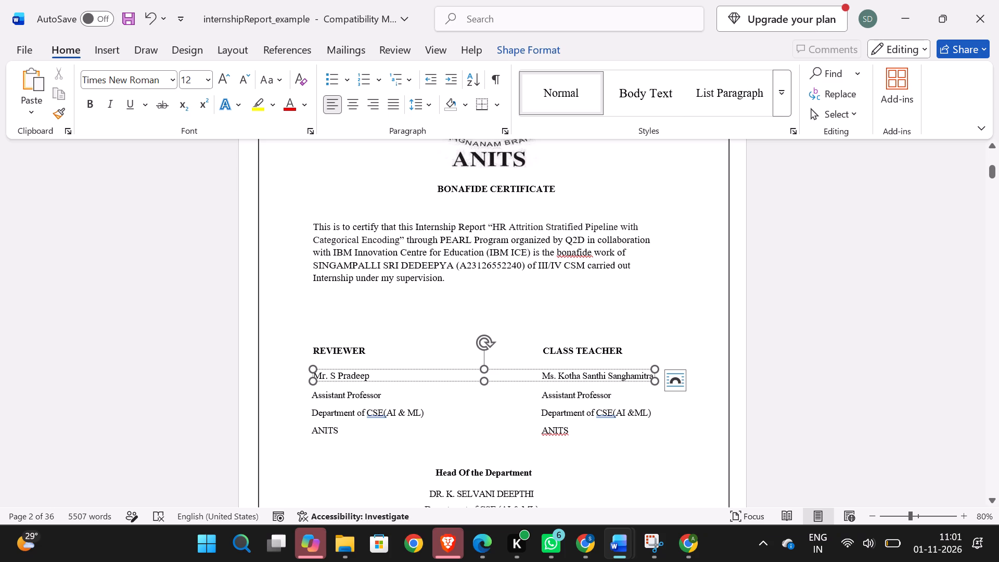
left_click(622, 379)
left_click(645, 374)
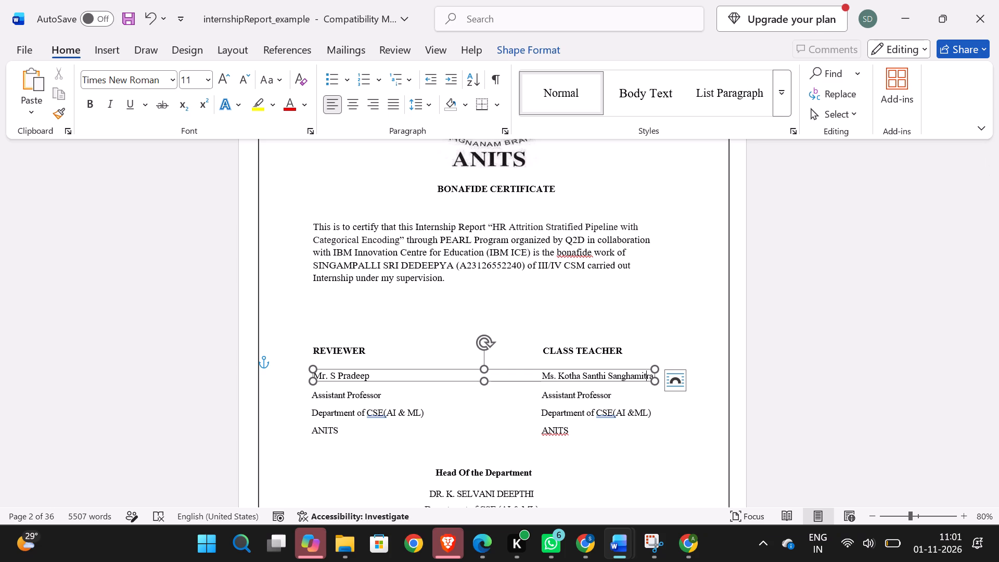
Review the cover page title and student details and the acknowledgement page for content left over from the sample report.
scroll(645, 374, "down", 2)
left_click(885, 349)
scroll(885, 349, "down", 2)
scroll(885, 349, "up", 4)
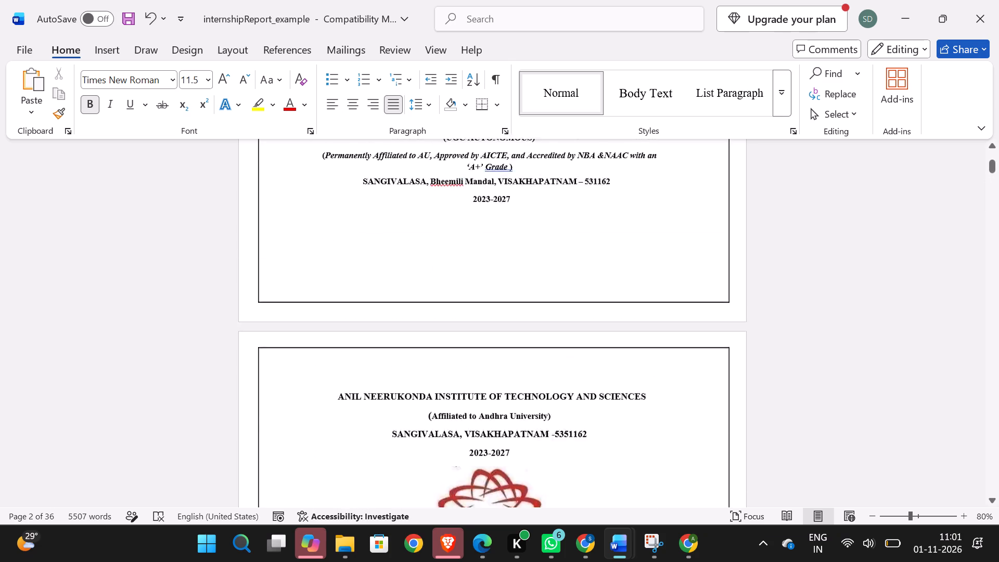
scroll(885, 349, "up", 1)
scroll(885, 349, "down", 2)
scroll(885, 349, "up", 1)
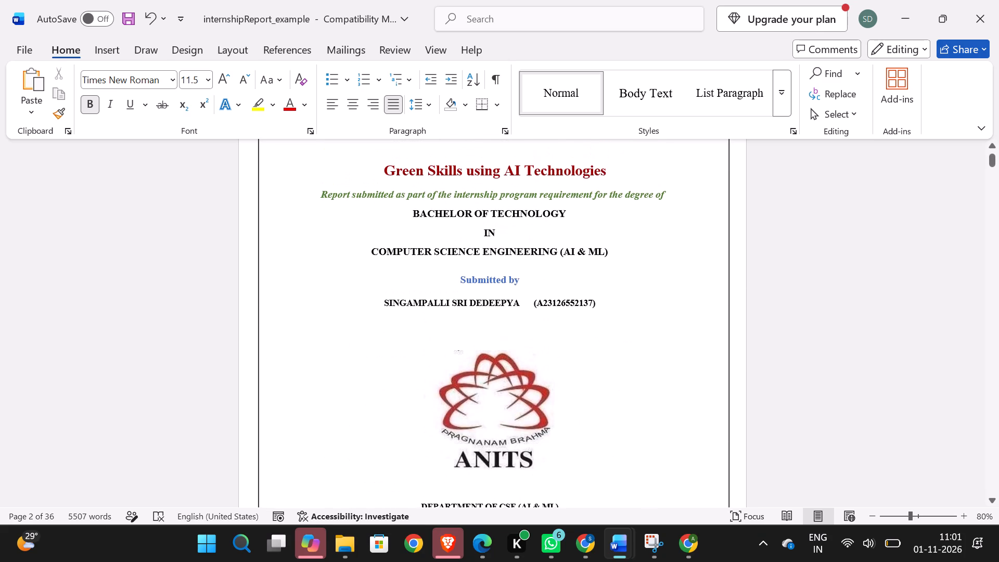
left_click(605, 166)
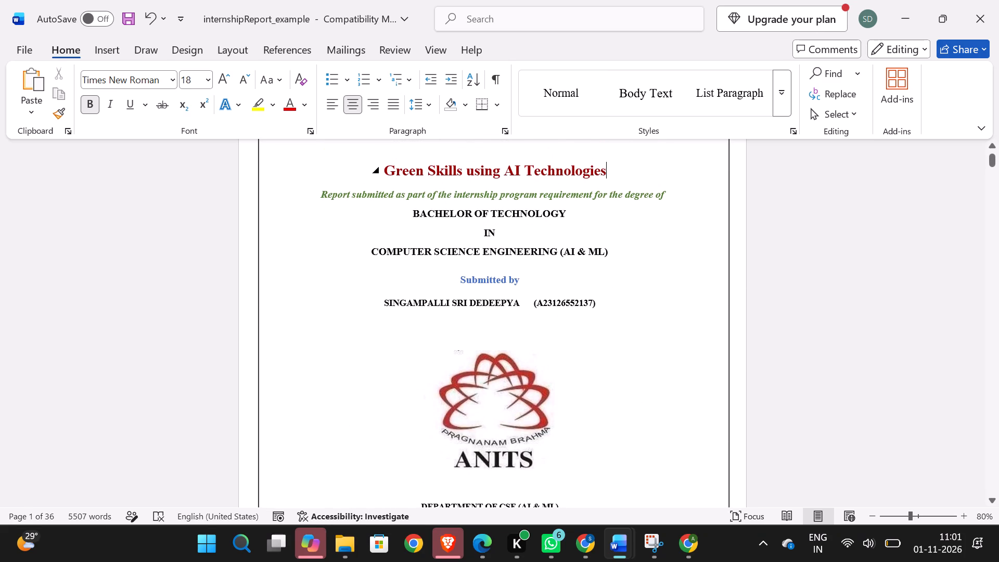
scroll(605, 166, "down", 4)
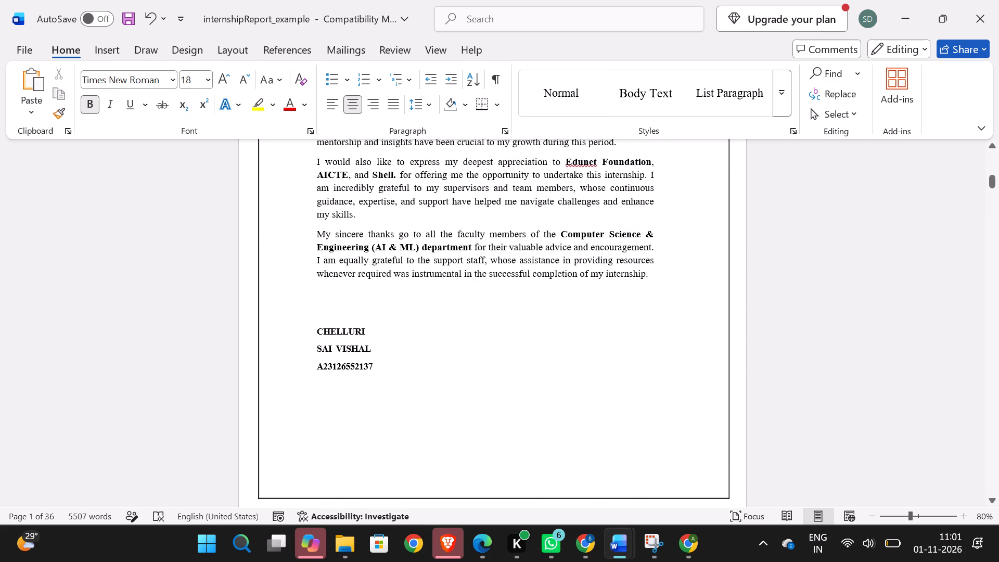
scroll(605, 166, "up", 1)
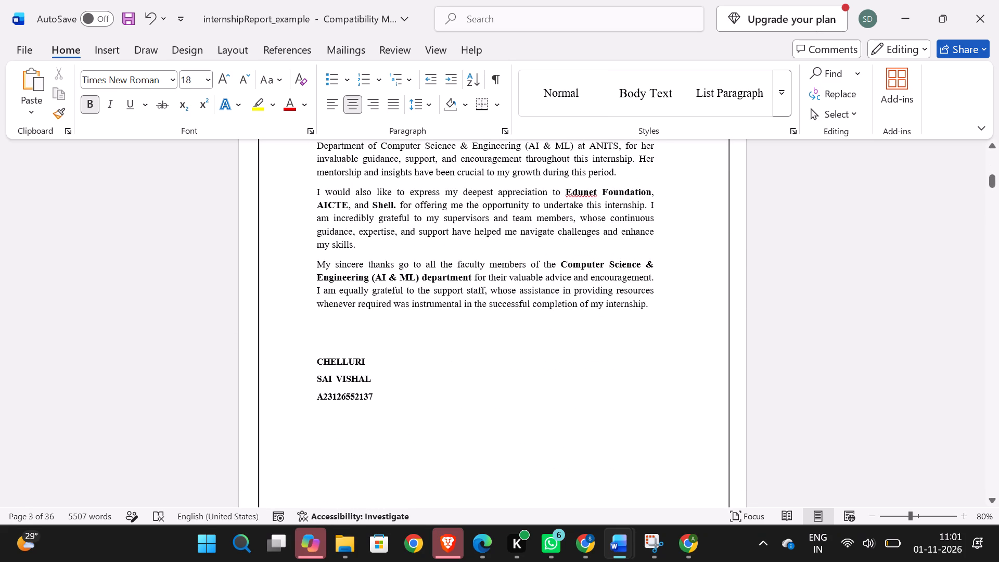
scroll(605, 166, "up", 1)
scroll(539, 263, "up", 1)
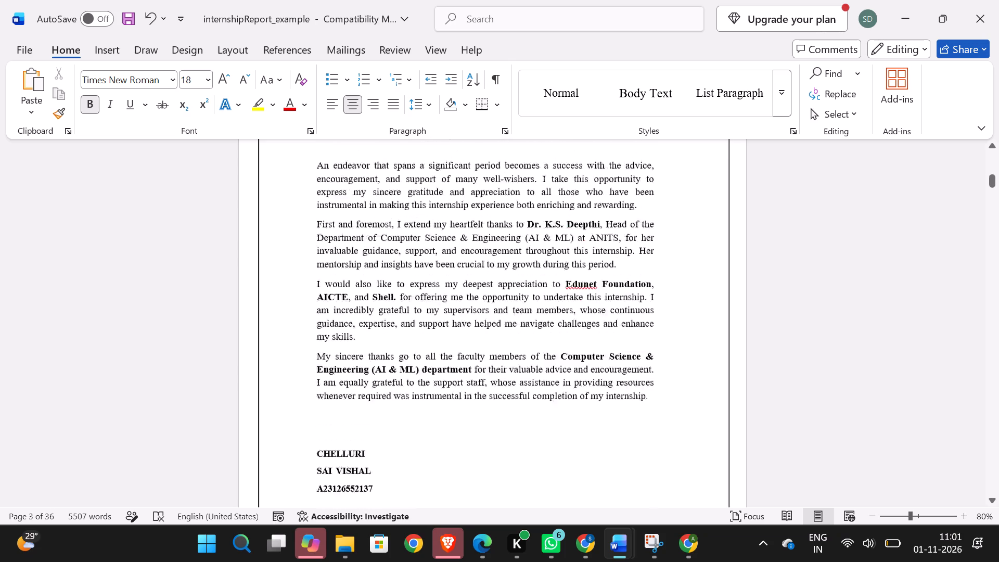
scroll(539, 263, "up", 1)
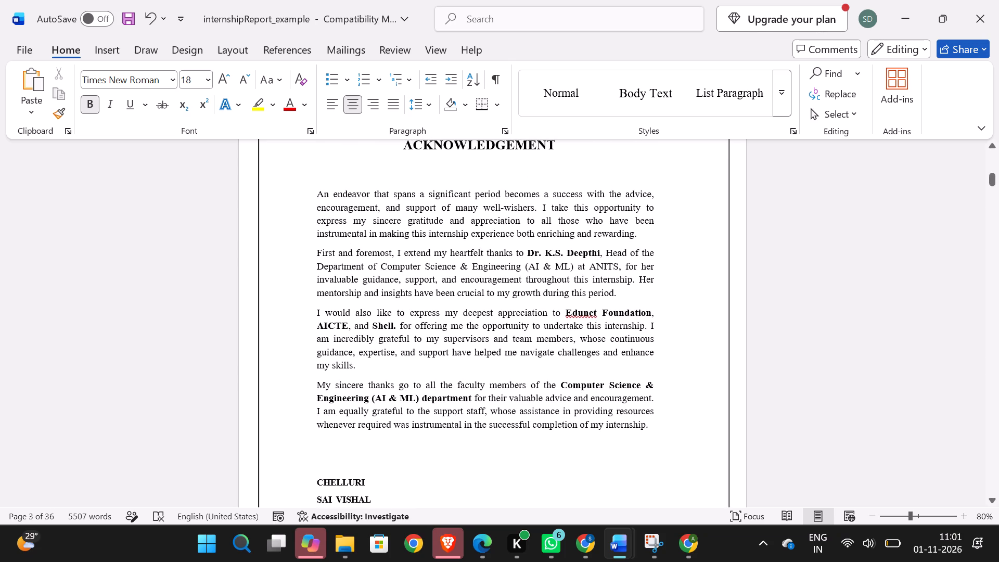
left_click(586, 551)
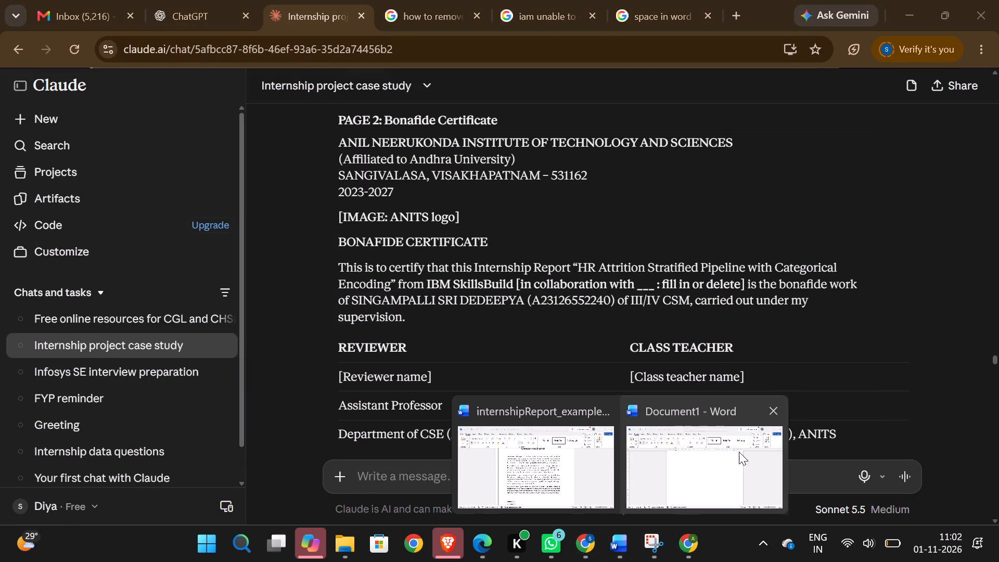
left_click(770, 406)
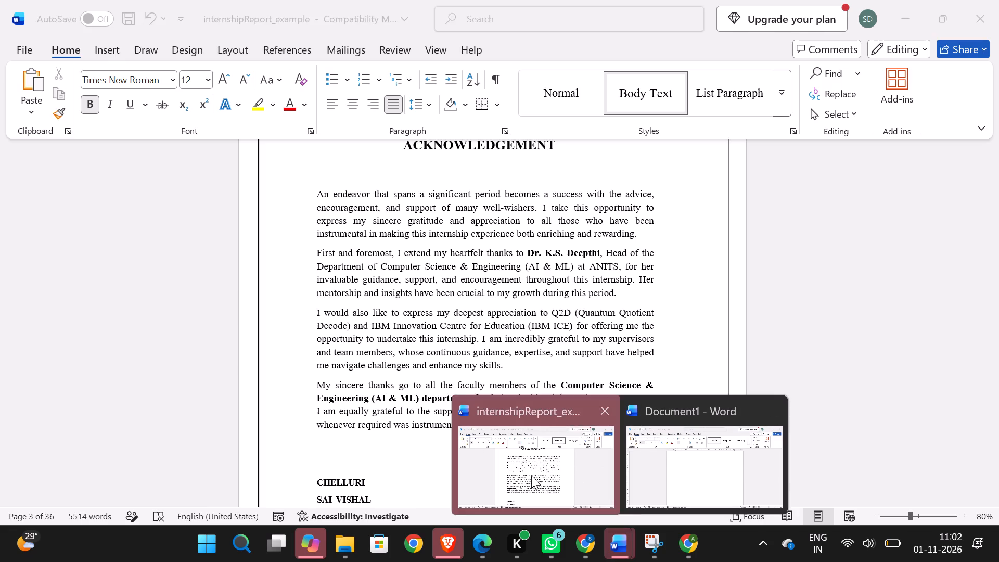
left_click(531, 476)
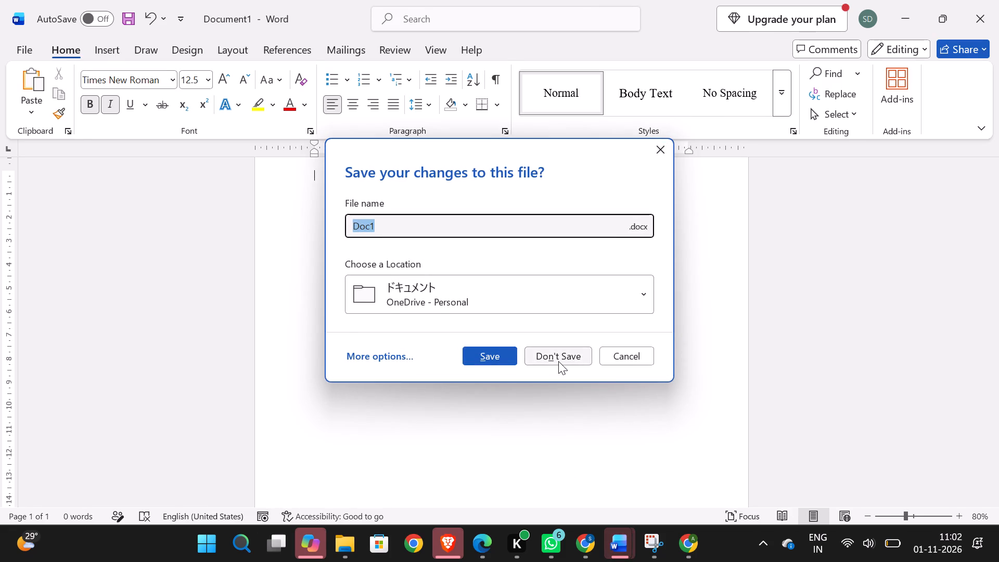
left_click(558, 361)
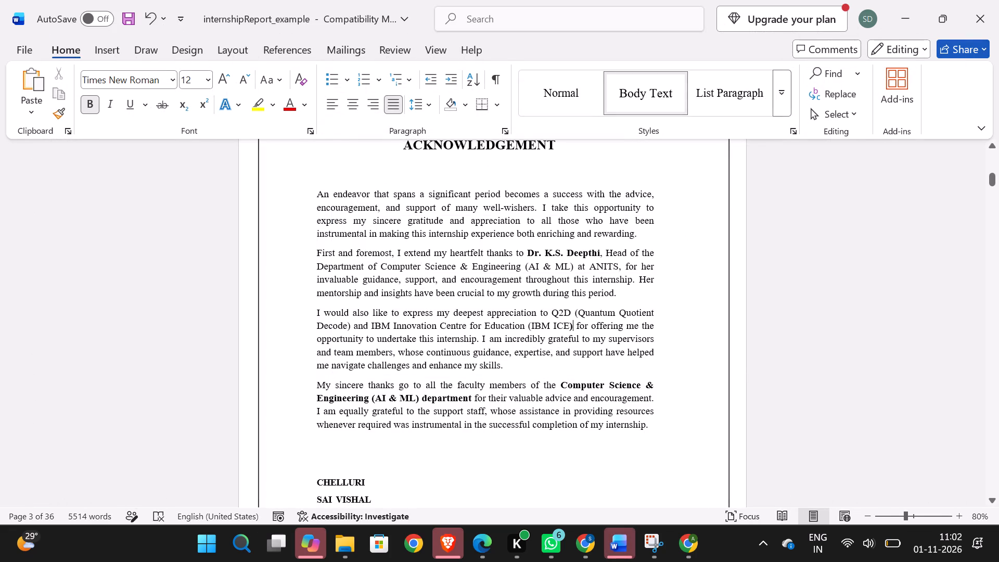
Make “Q2D (Quantum Quotient Decode)” bold in the third paragraph of the acknowledgement.
left_click(547, 312)
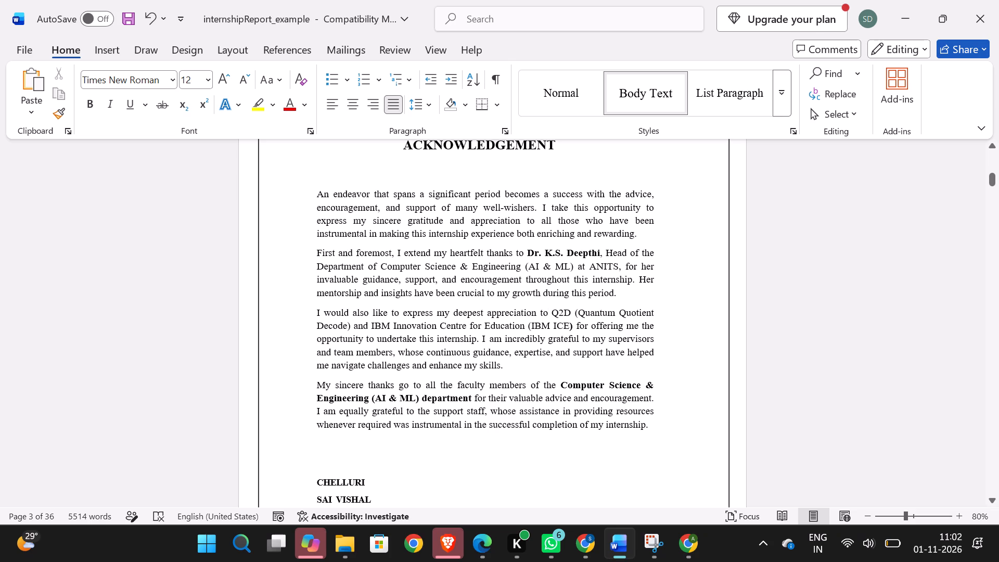
left_click_drag(554, 311, 363, 326)
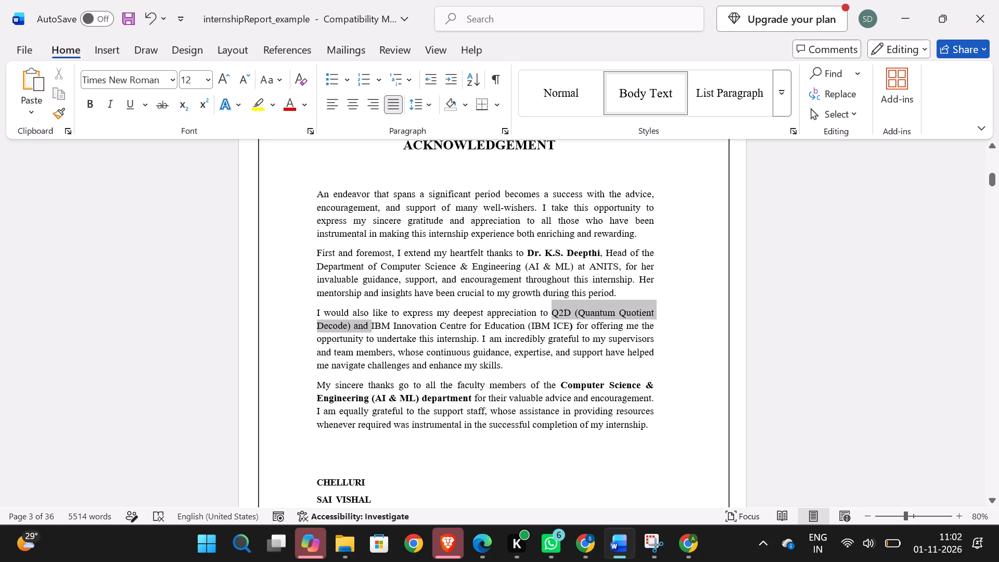
left_click_drag(363, 326, 352, 329)
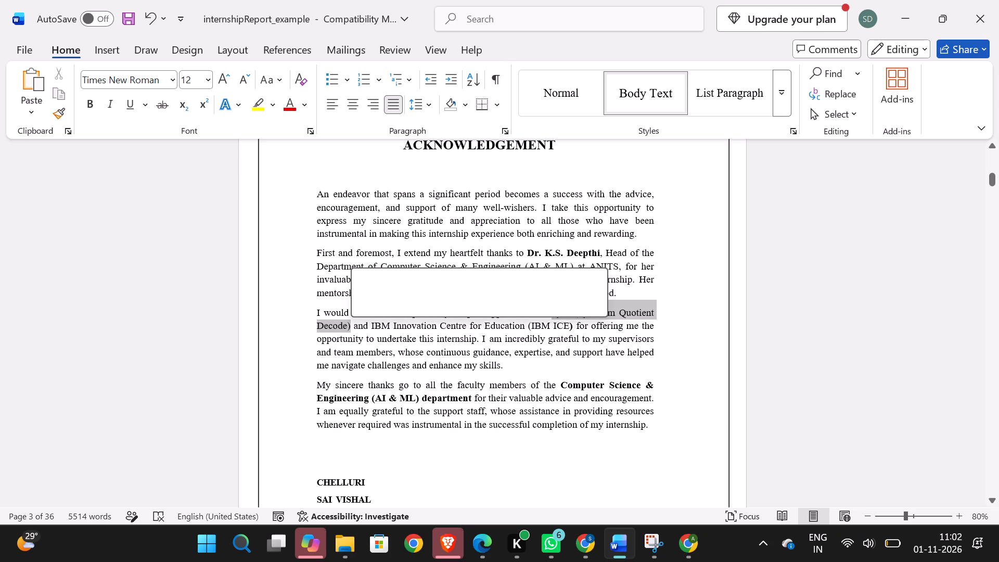
left_click(95, 106)
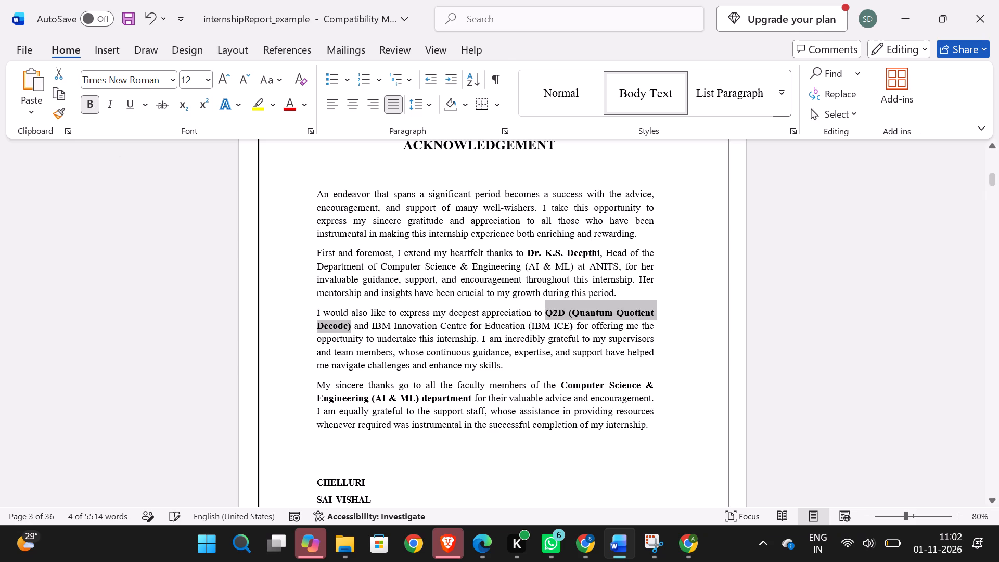
left_click(173, 369)
left_click(546, 375)
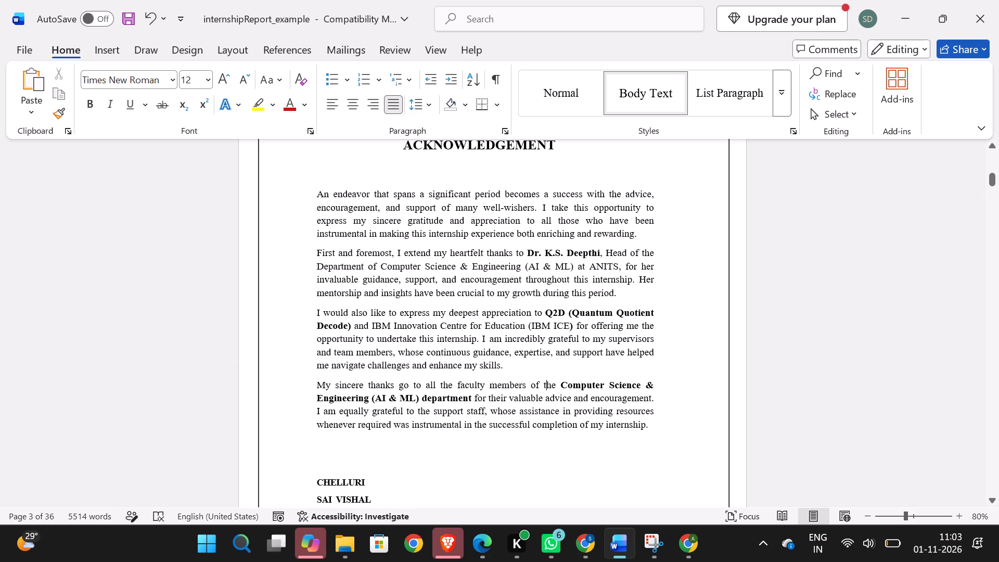
Make “IBM Innovation Centre for Education” bold in the third paragraph of the acknowledgement.
left_click_drag(372, 327, 522, 330)
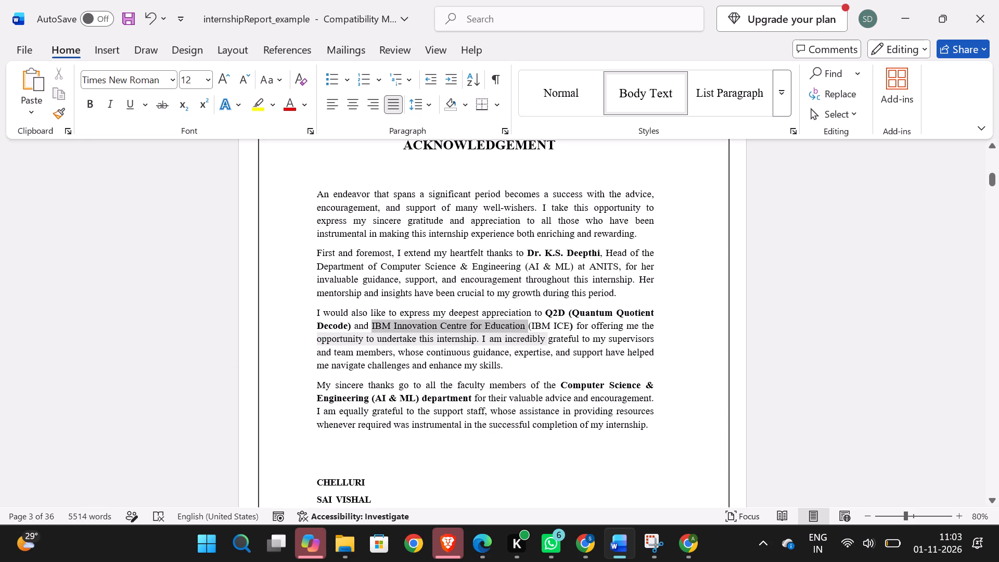
left_click_drag(522, 330, 522, 326)
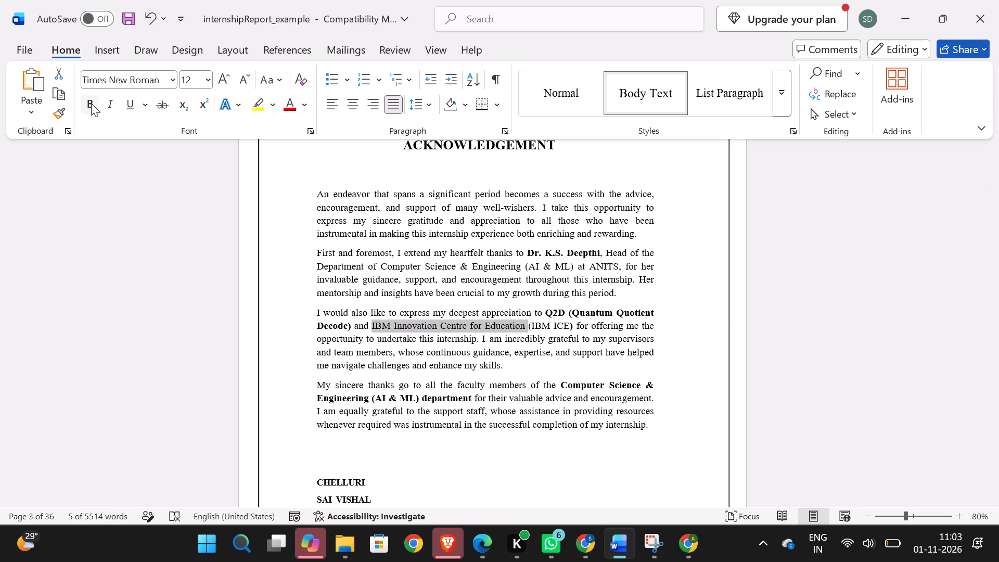
left_click(91, 103)
left_click(142, 263)
left_click(790, 371)
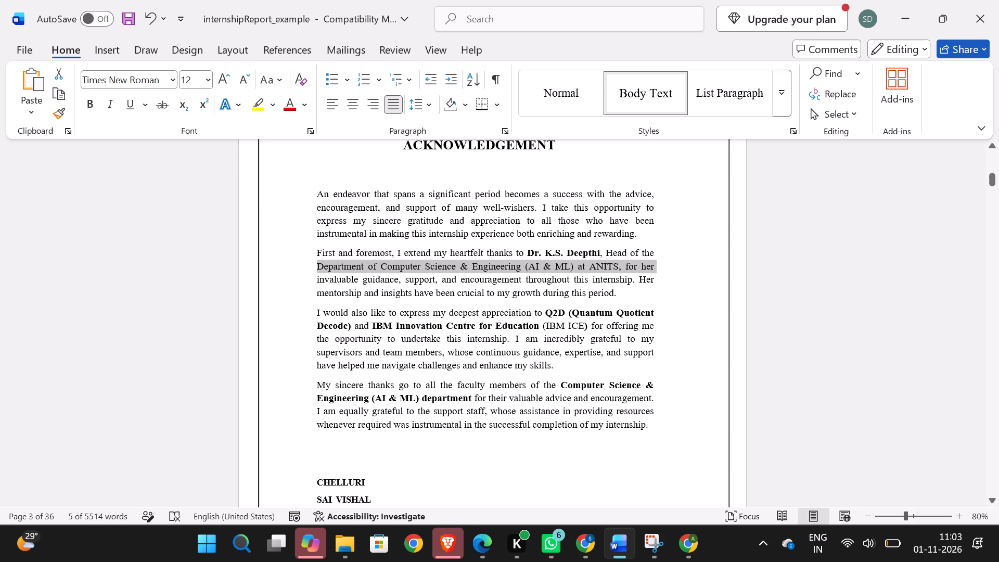
Delete the sample student's name and roll number from the signature block at the end of the acknowledgement.
scroll(790, 371, "down", 2)
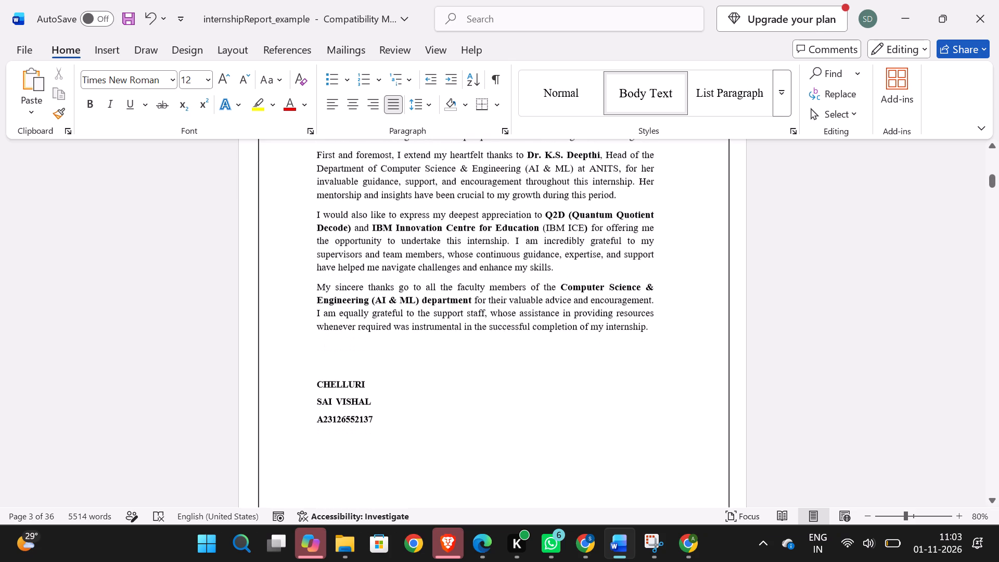
left_click_drag(376, 393, 320, 366)
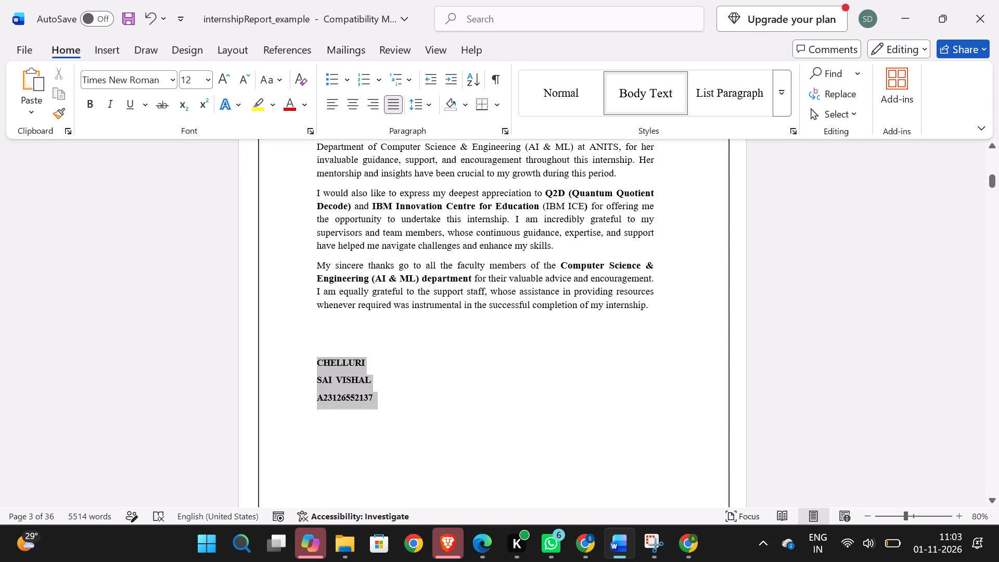
left_click_drag(320, 366, 330, 363)
key("BackSpace")
key("BackSpace")
key("BackSpace")
key("BackSpace")
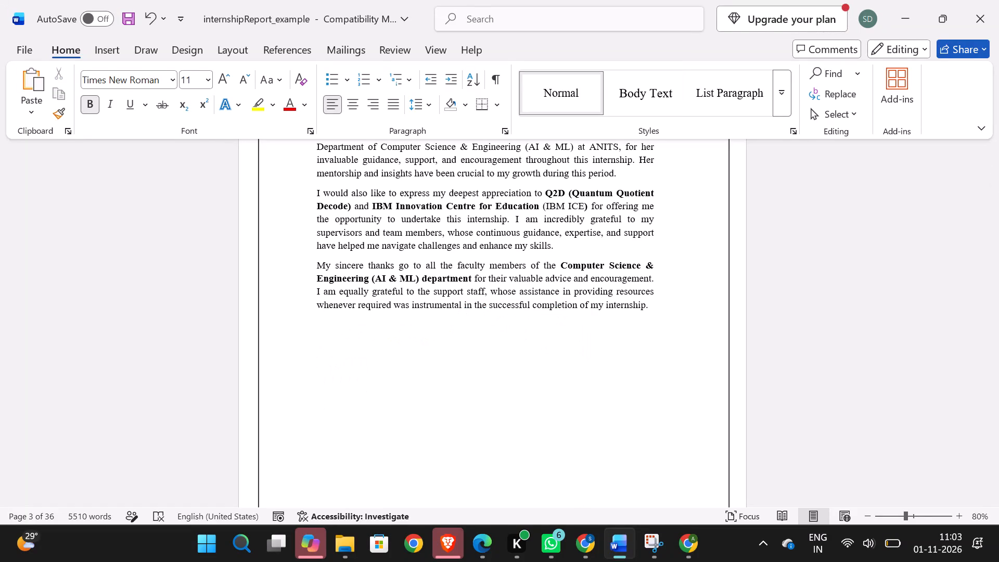
Enter the report author's name in capitals at the end of the acknowledgement, with the roll number on a new line below.
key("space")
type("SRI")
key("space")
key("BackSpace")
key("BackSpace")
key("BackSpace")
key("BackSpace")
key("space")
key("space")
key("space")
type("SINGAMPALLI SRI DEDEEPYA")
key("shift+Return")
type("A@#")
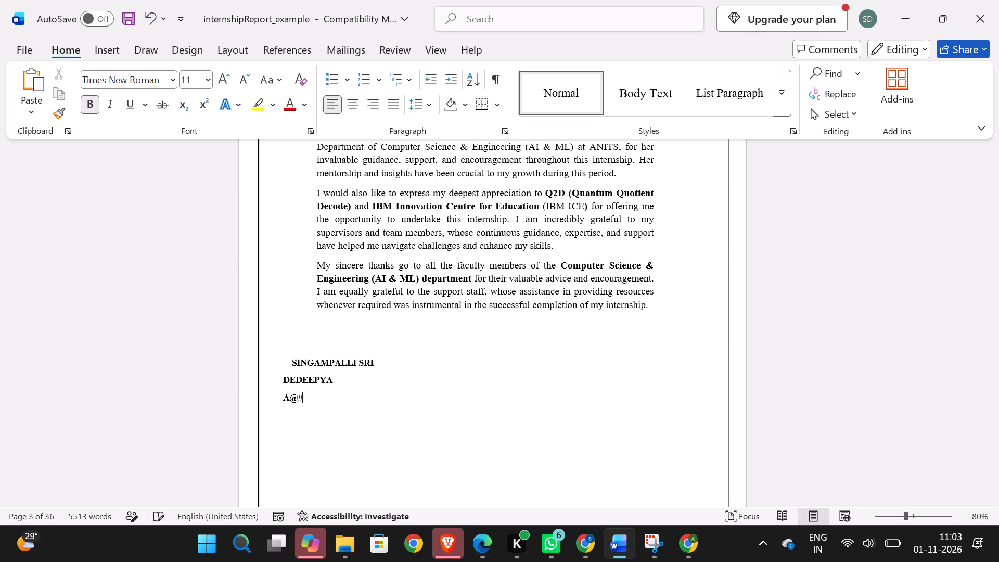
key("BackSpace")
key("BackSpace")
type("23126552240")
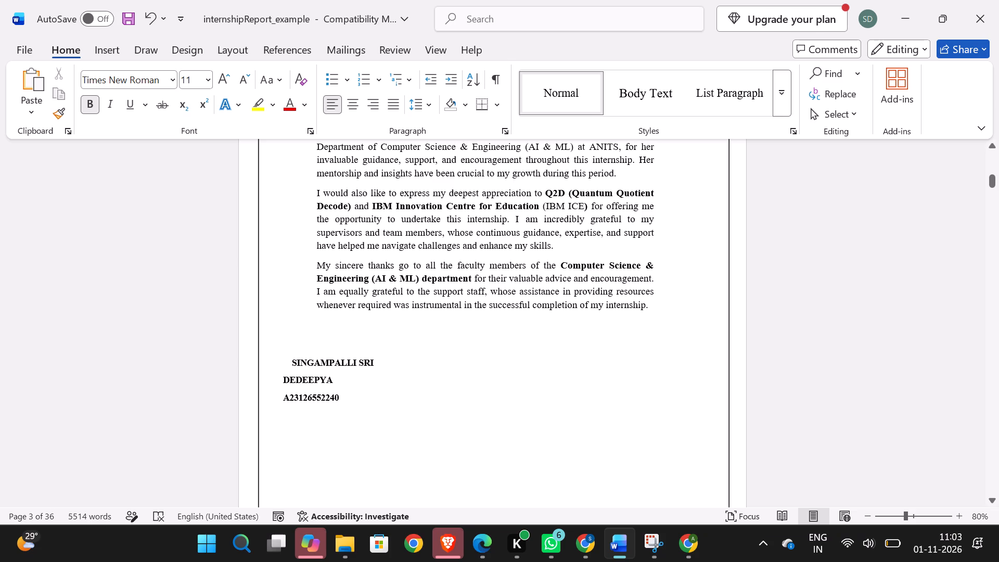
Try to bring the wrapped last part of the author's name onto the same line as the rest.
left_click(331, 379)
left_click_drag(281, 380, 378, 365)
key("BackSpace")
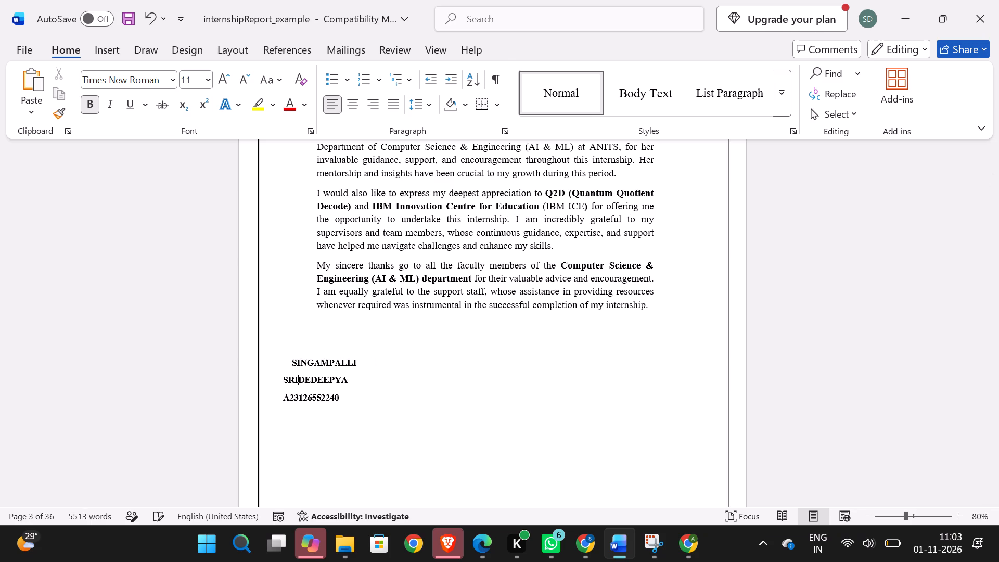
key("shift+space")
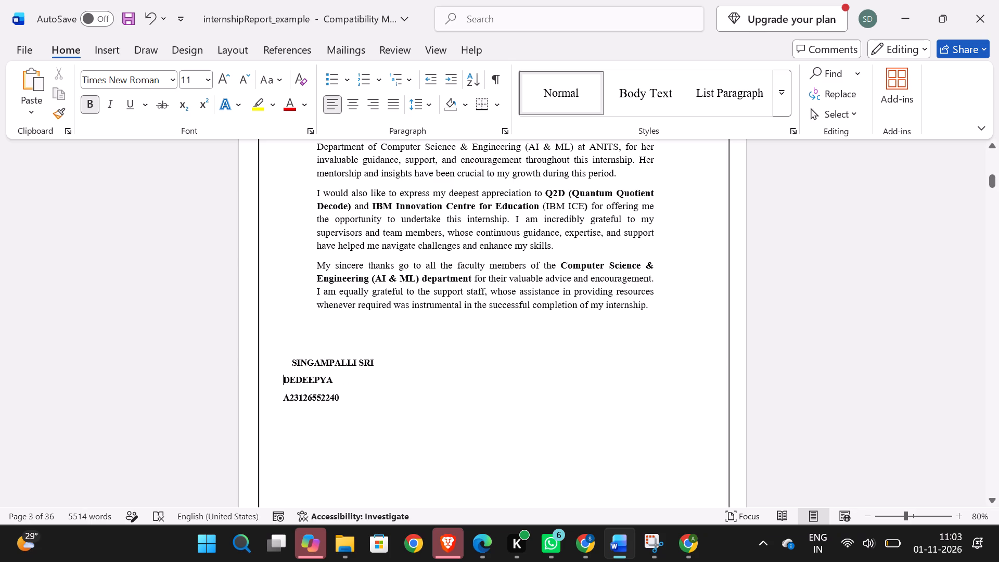
Trim the extra leading spaces before the author's name and add two line breaks above it.
left_click(290, 364)
key("BackSpace")
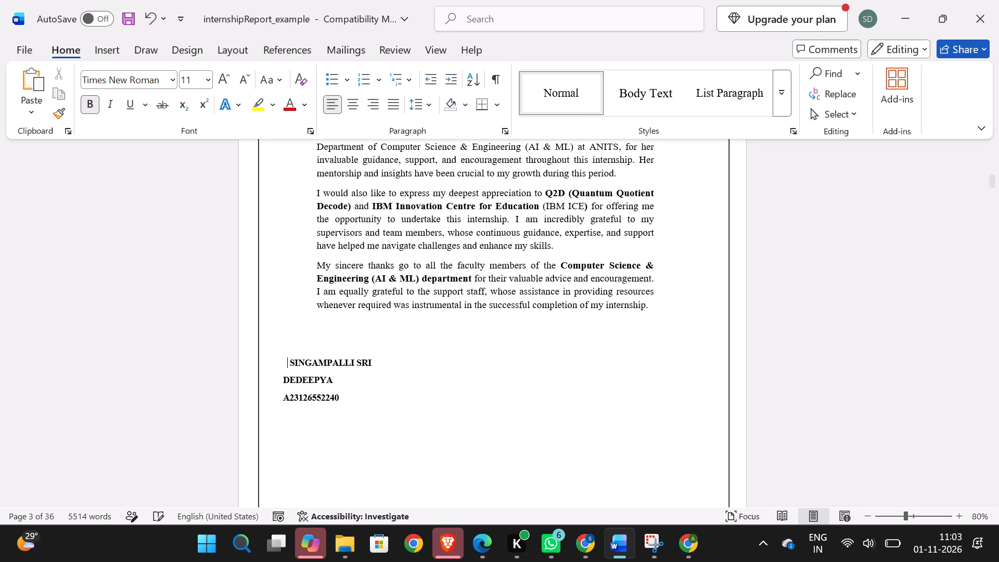
key("BackSpace")
key("BackSpace")
key("BackSpace")
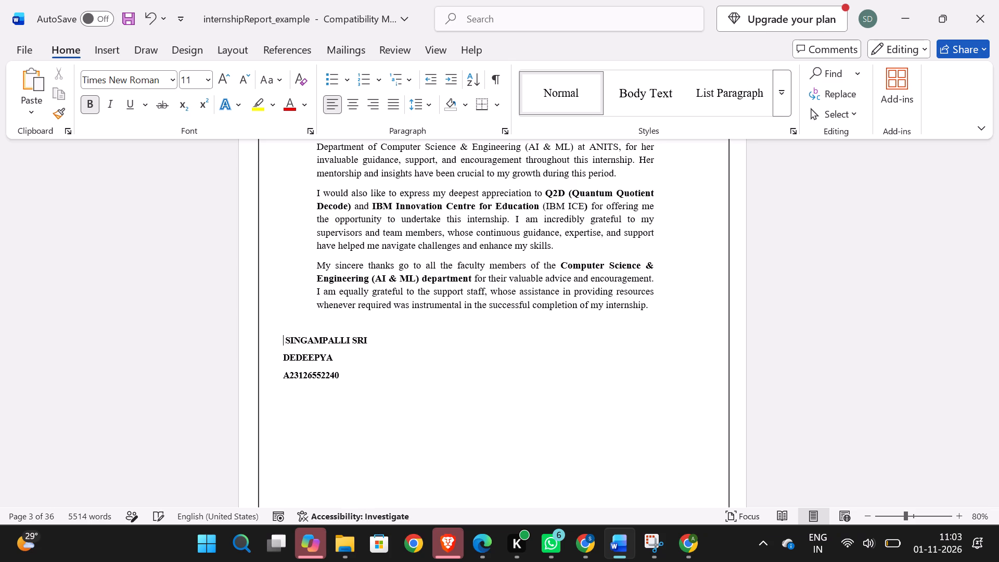
key("Return")
key("Return")
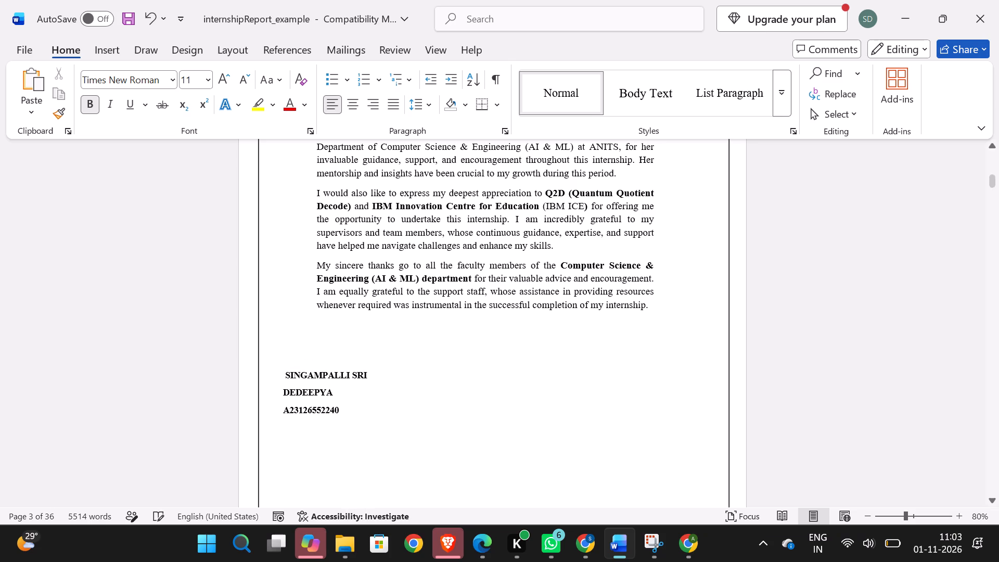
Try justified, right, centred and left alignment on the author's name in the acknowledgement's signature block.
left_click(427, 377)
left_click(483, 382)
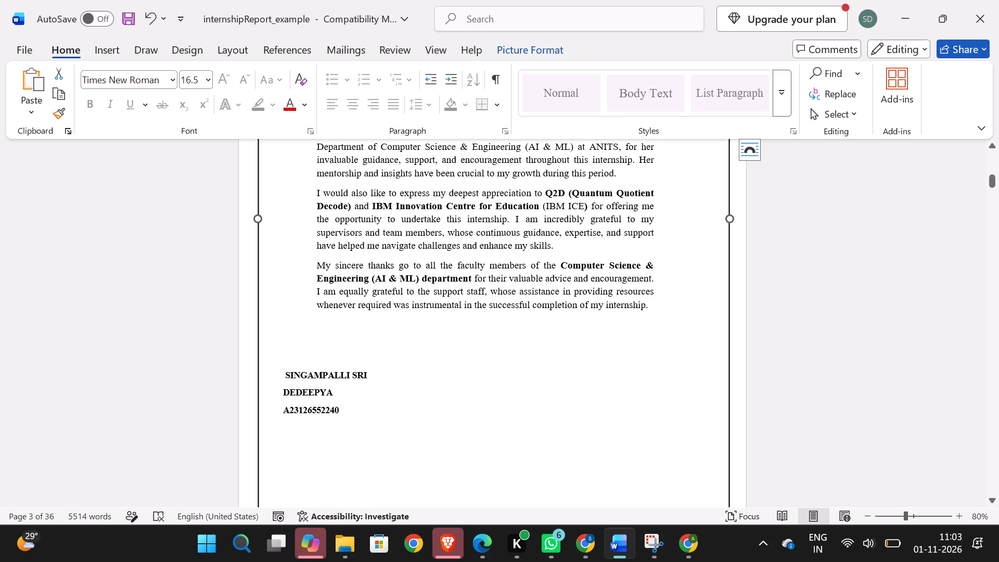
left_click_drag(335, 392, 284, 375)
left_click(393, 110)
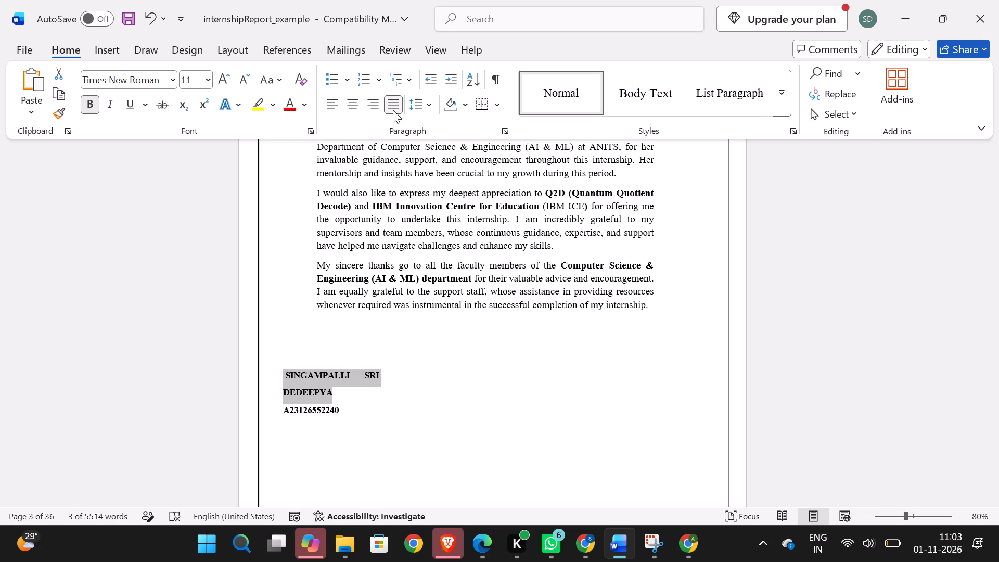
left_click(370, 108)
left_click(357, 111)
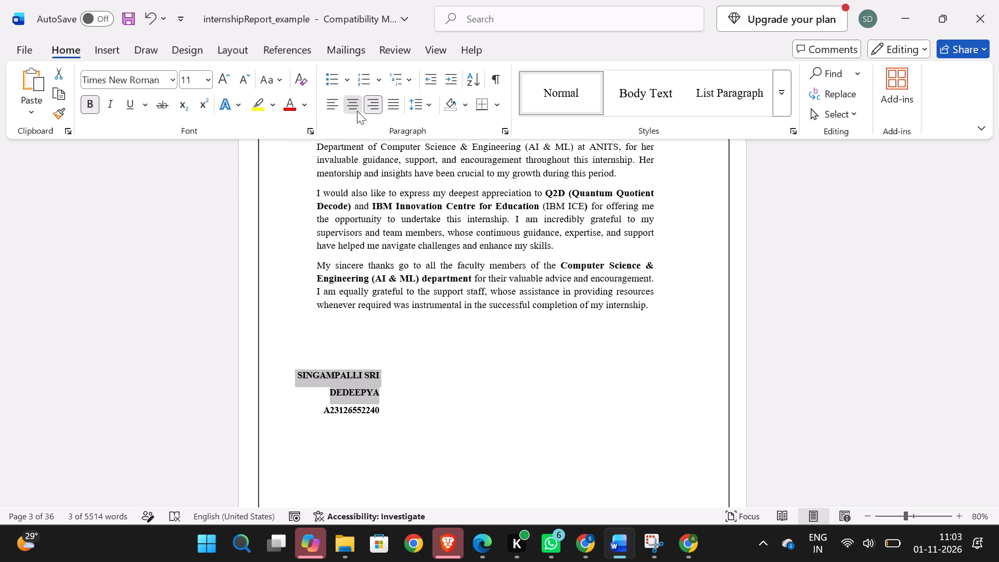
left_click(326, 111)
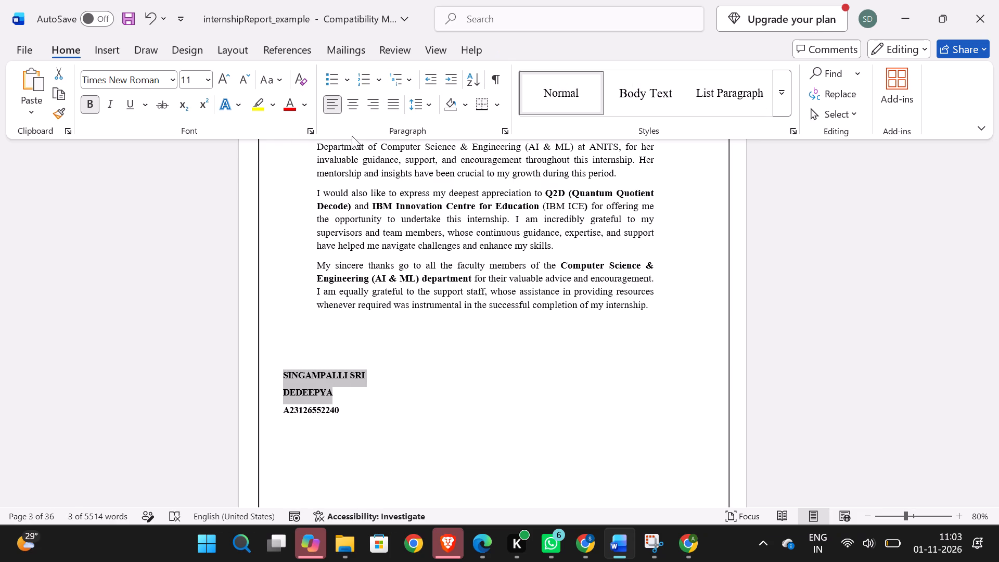
Remove the space before the paragraph containing the author's name.
left_click(430, 107)
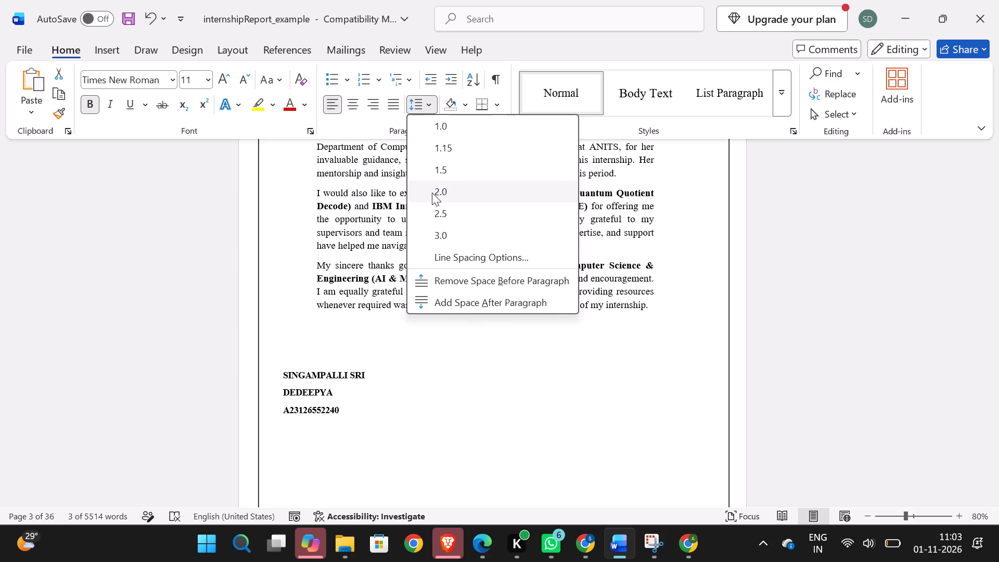
left_click(451, 281)
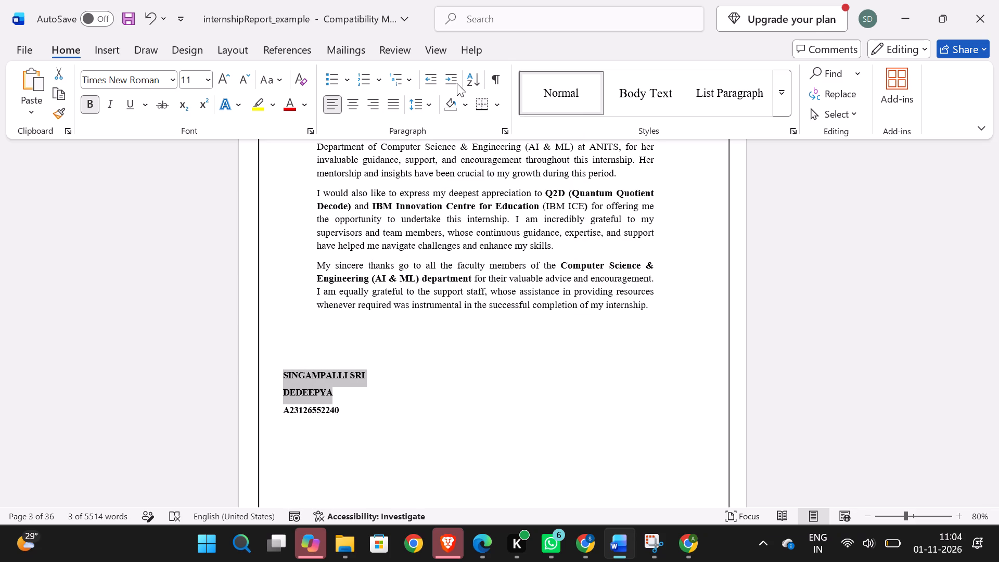
Try right, centred and left alignment on the author's name again, leaving the paragraph justified.
left_click(379, 107)
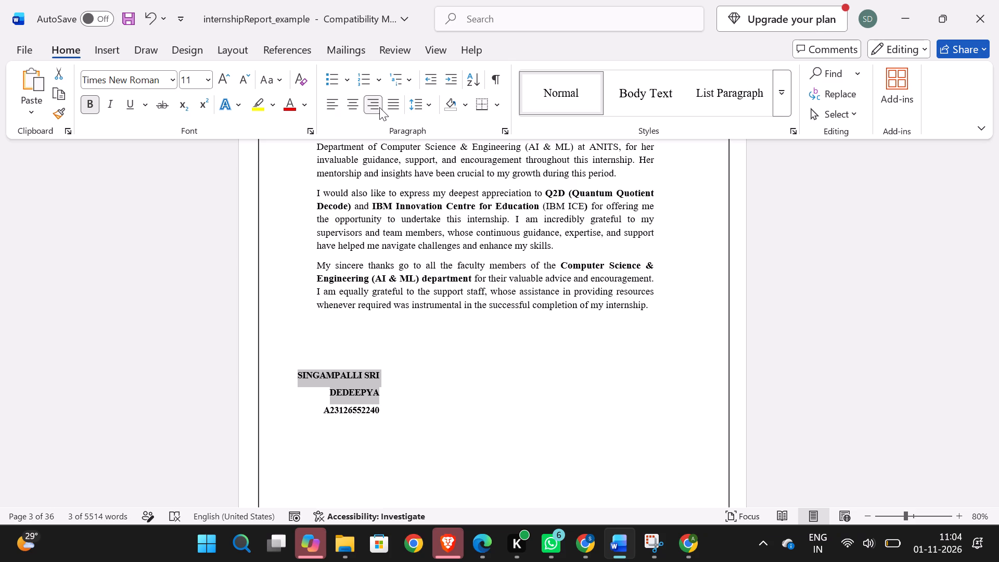
left_click(347, 107)
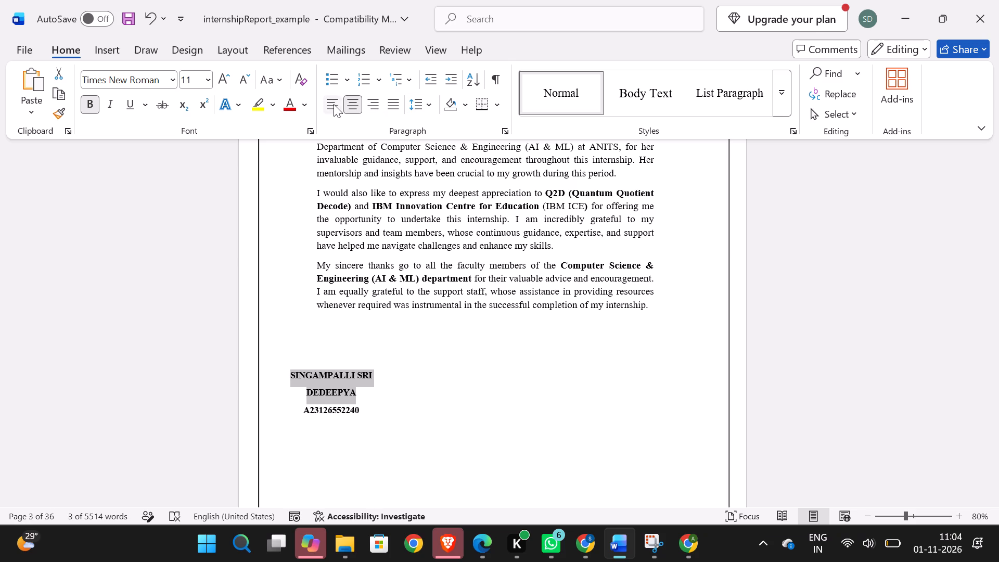
left_click(334, 104)
left_click(334, 104)
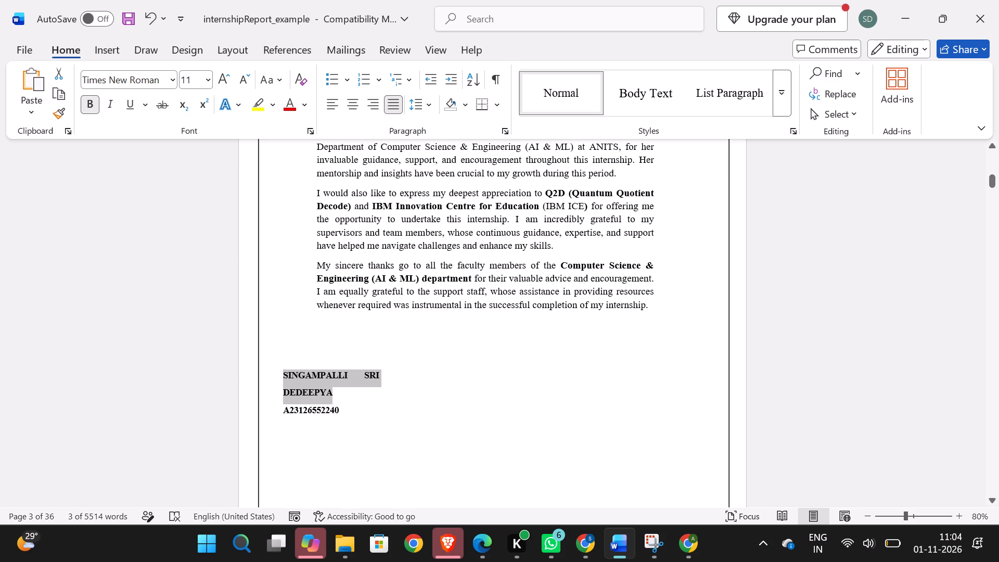
Try to extend the first line of the author's name by adding five spaces at its end.
left_click(374, 380)
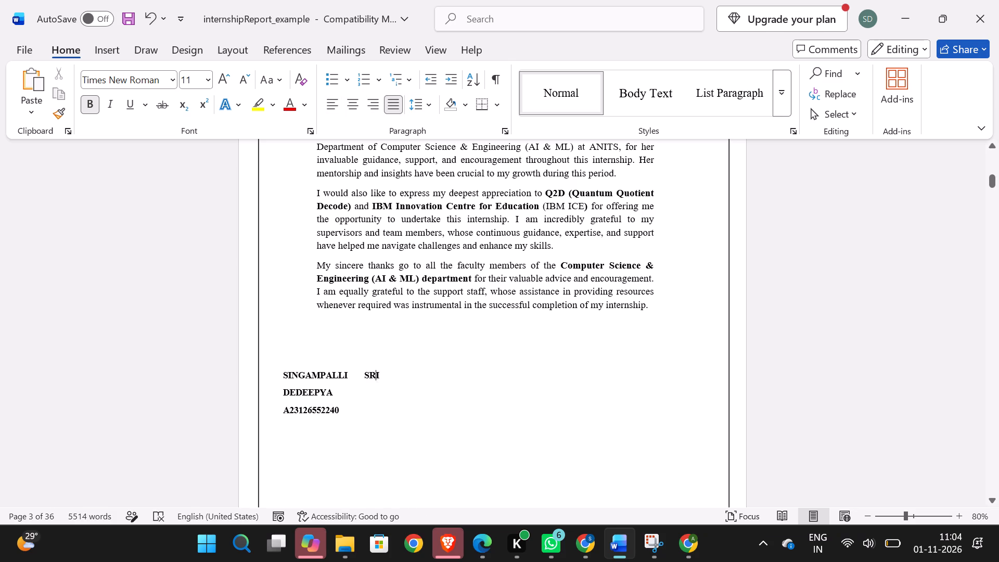
left_click(395, 374)
left_click(382, 379)
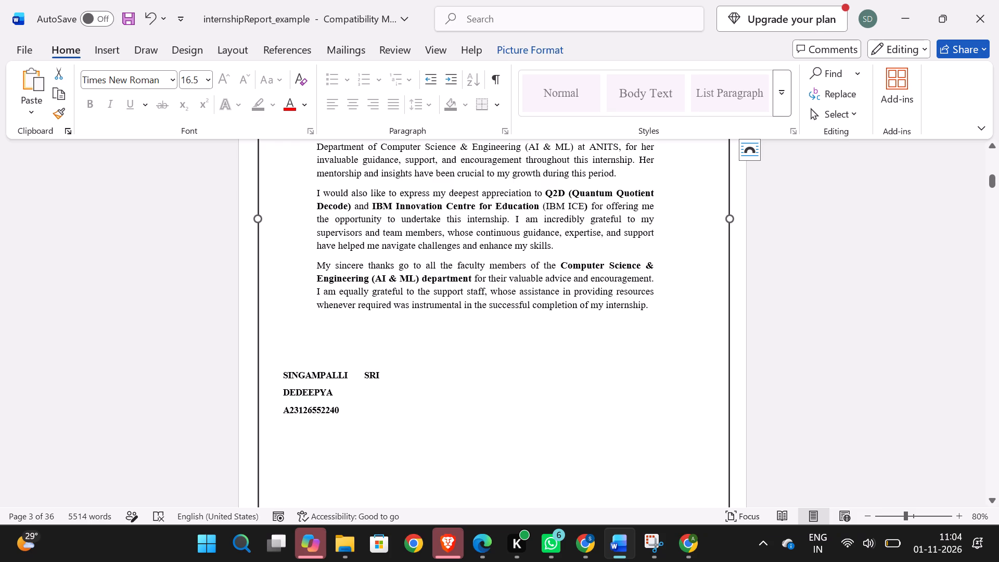
left_click(366, 374)
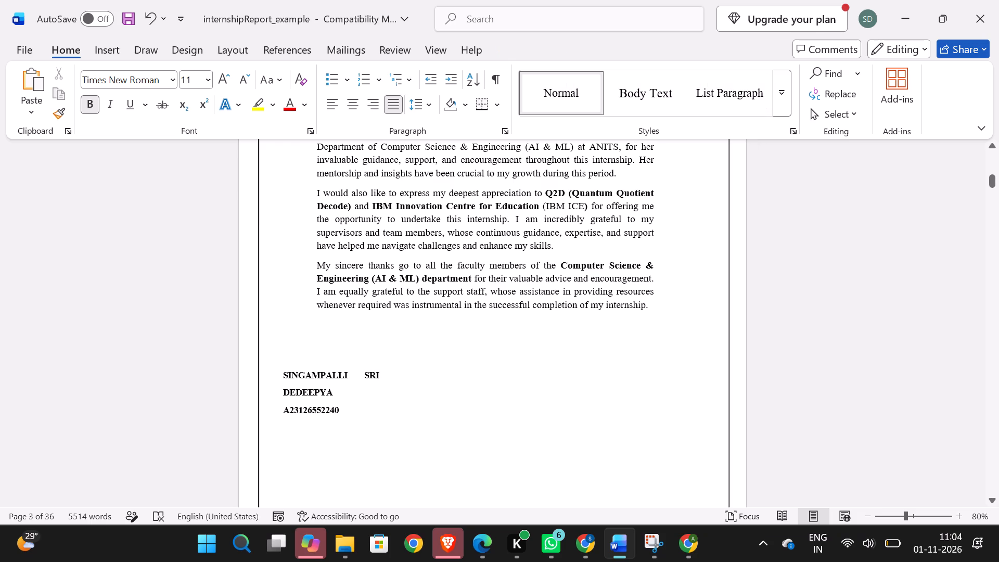
key("Right")
key("Right")
key("Right")
key("Right")
key("Right")
key("Right")
left_click(381, 373)
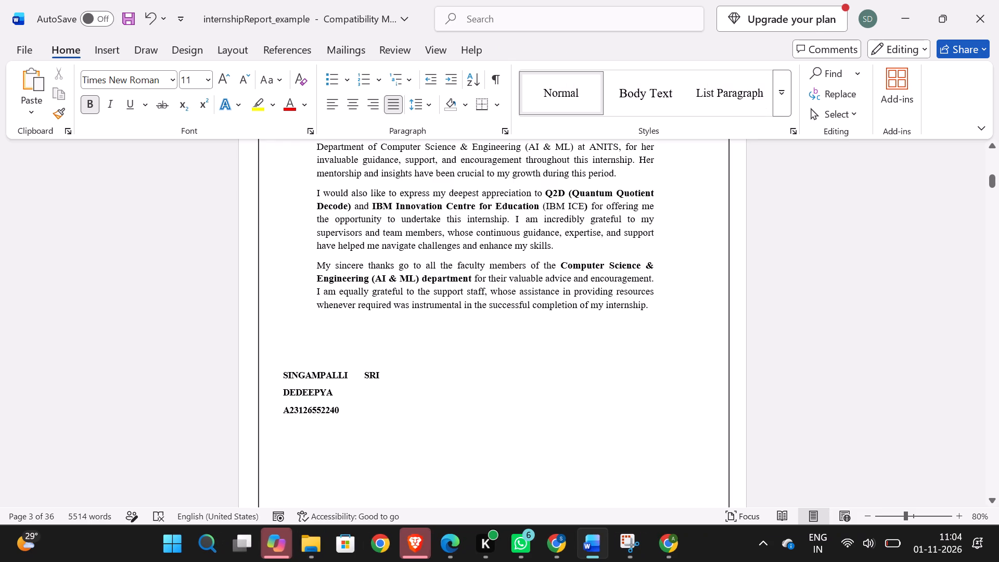
left_click(547, 300)
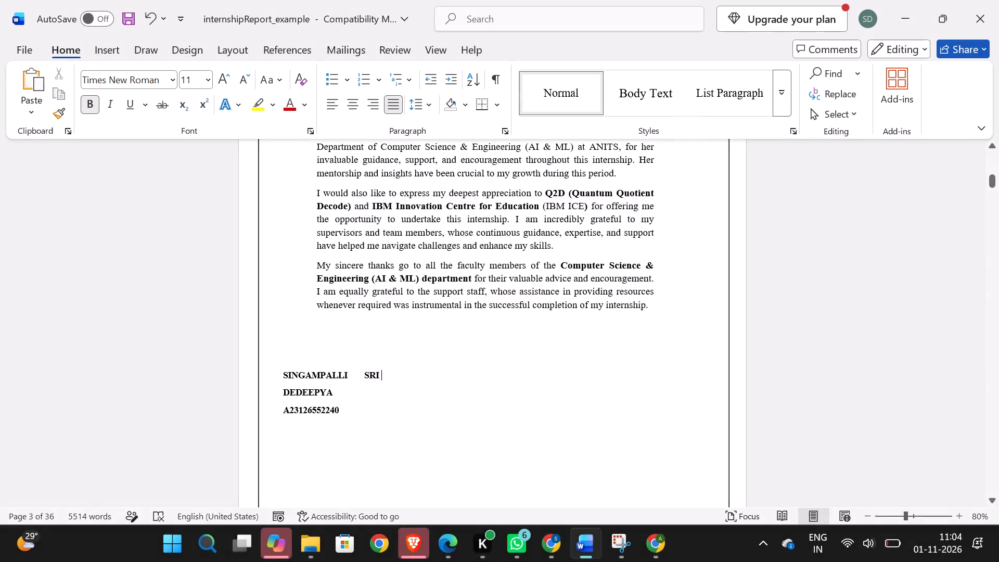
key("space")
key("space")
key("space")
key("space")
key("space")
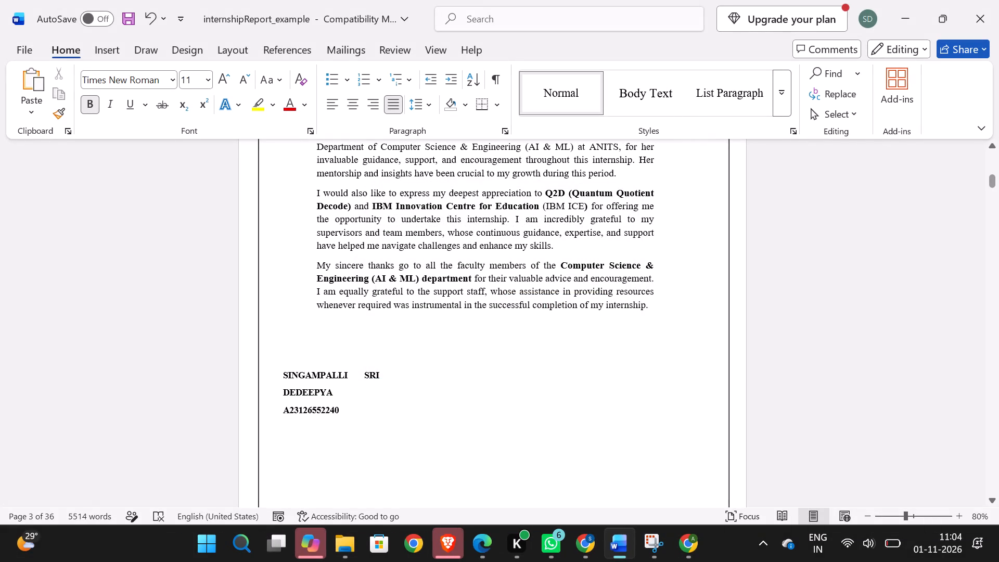
Switch to the Google AI chat in Chrome and ask how to fix text going to the next line despite remaining space.
left_click(584, 557)
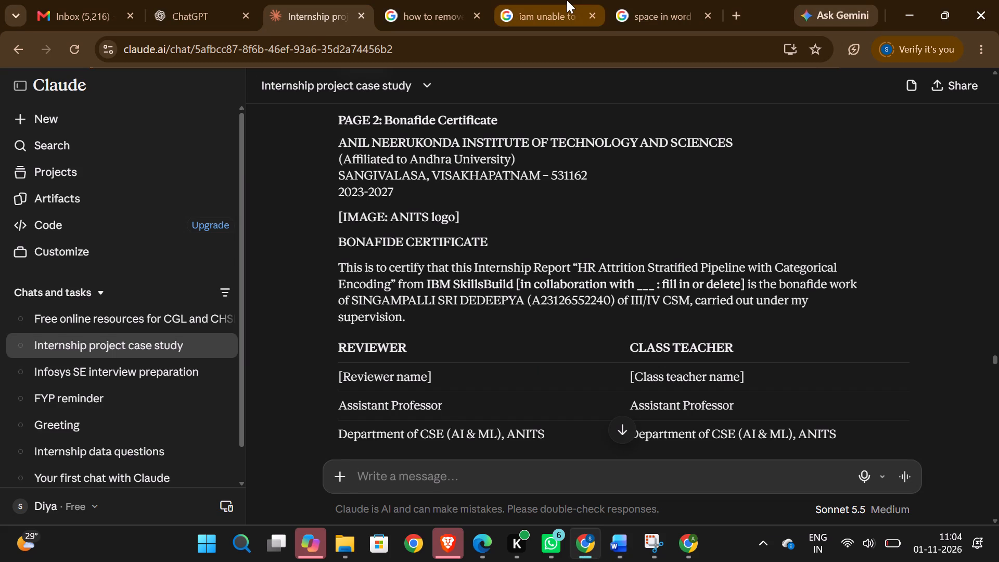
left_click(567, 0)
left_click(389, 424)
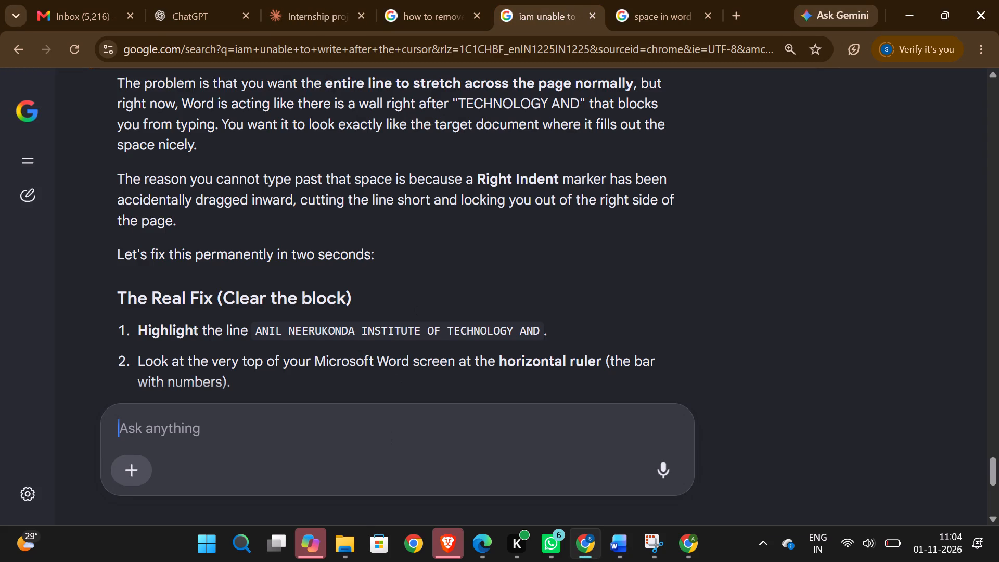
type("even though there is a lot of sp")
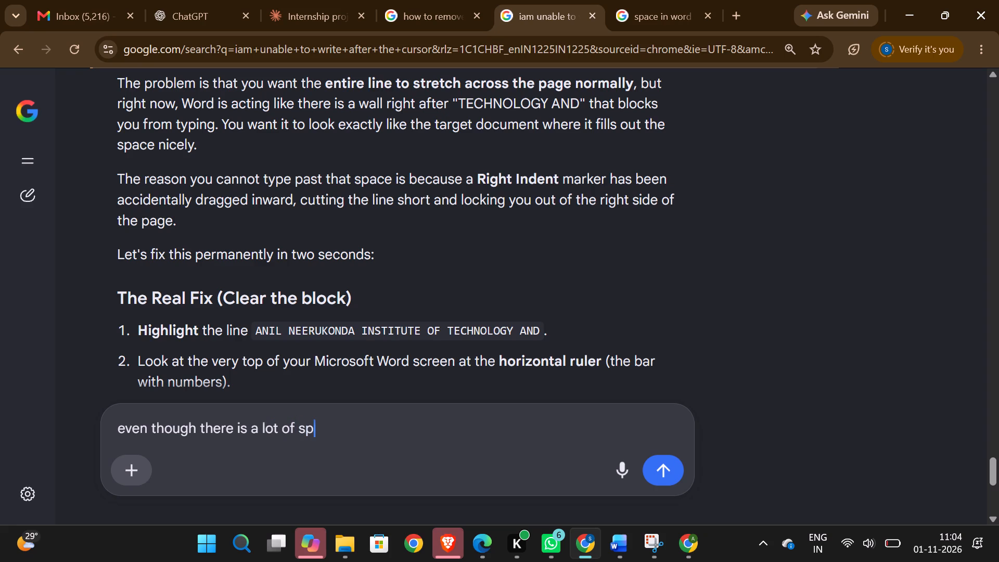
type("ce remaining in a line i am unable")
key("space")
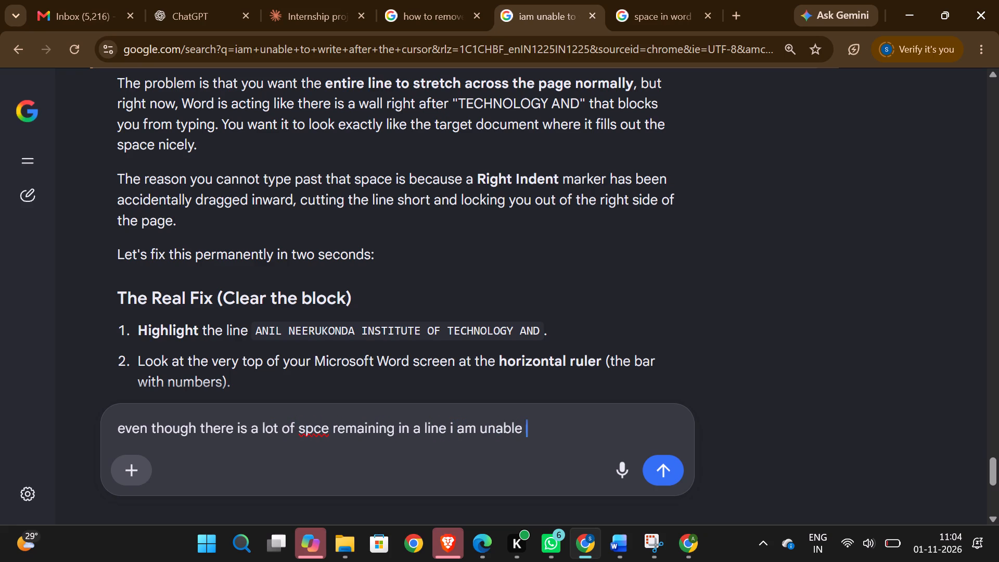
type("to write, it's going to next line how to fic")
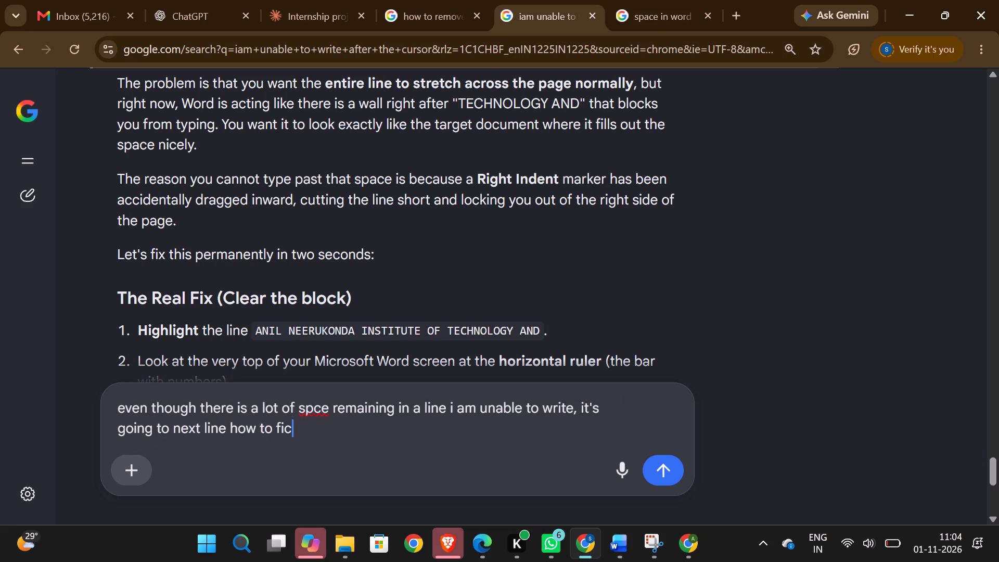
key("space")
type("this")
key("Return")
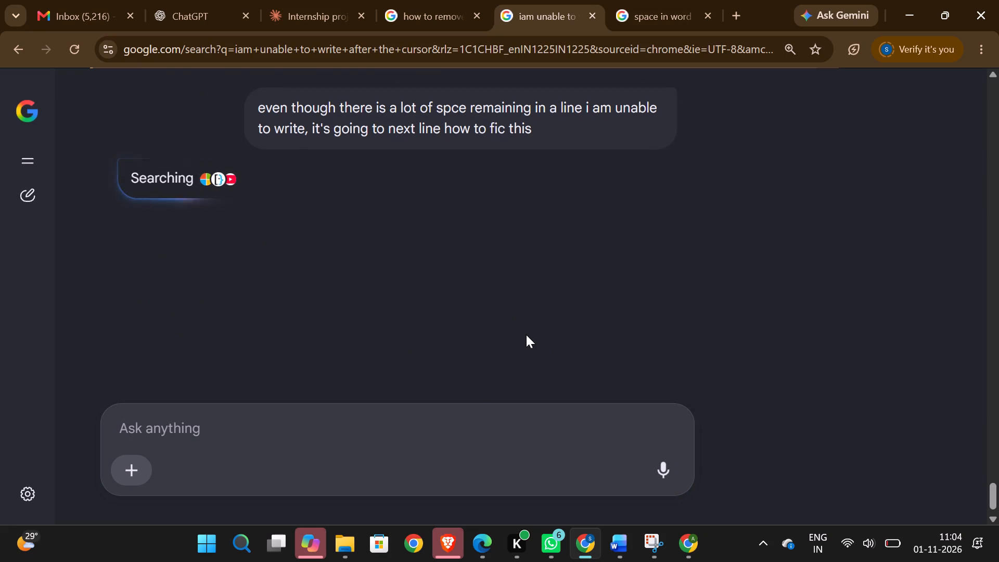
Read the AI answer on why the line wraps early and how to fix its spaces.
scroll(526, 335, "down", 1)
scroll(526, 335, "up", 1)
scroll(526, 335, "down", 1)
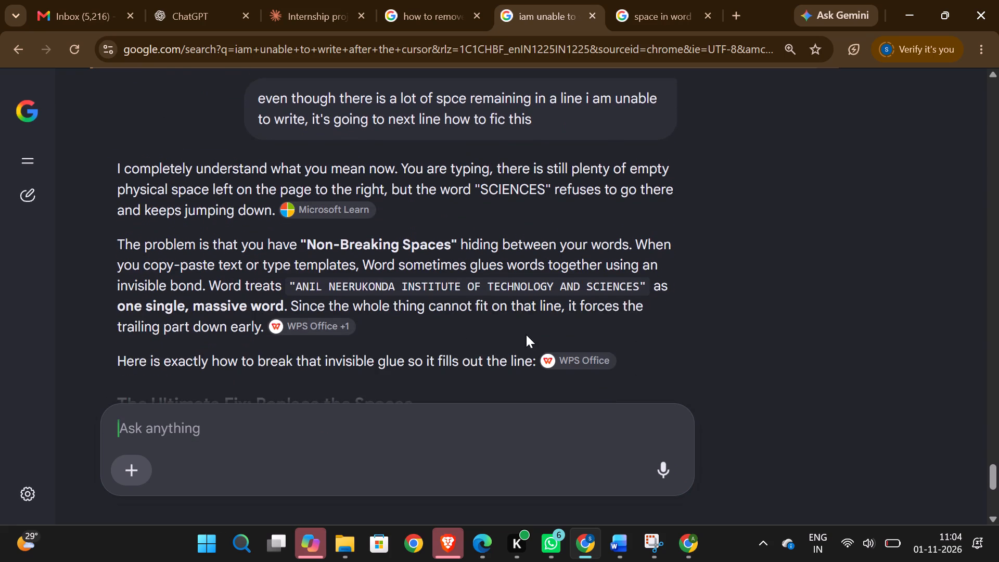
scroll(526, 335, "down", 2)
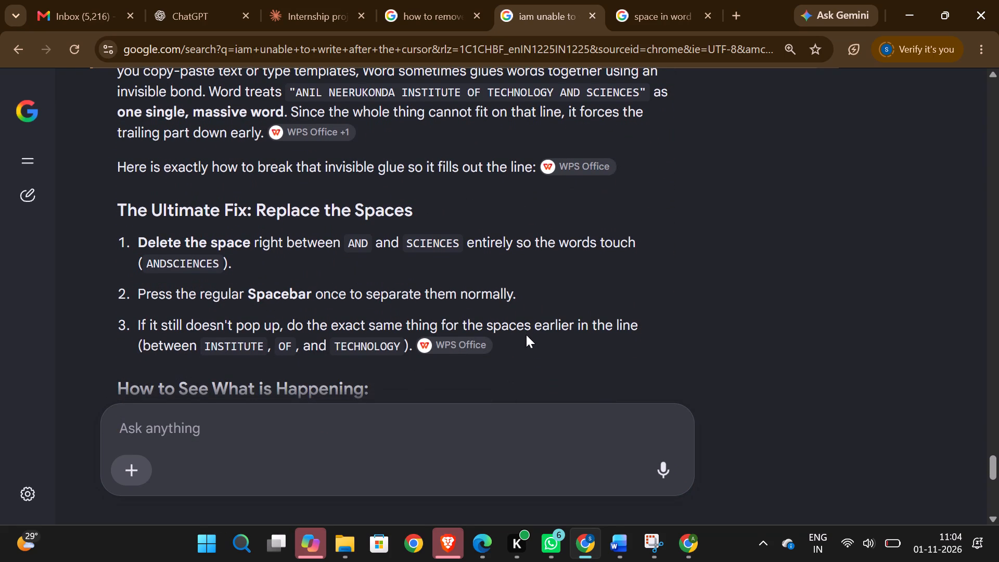
scroll(526, 335, "down", 1)
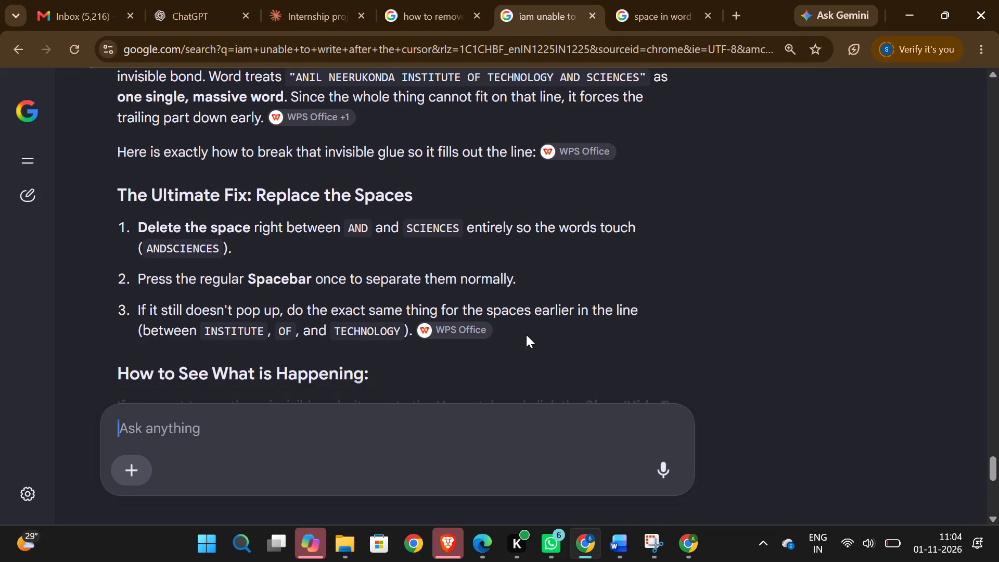
scroll(526, 335, "down", 2)
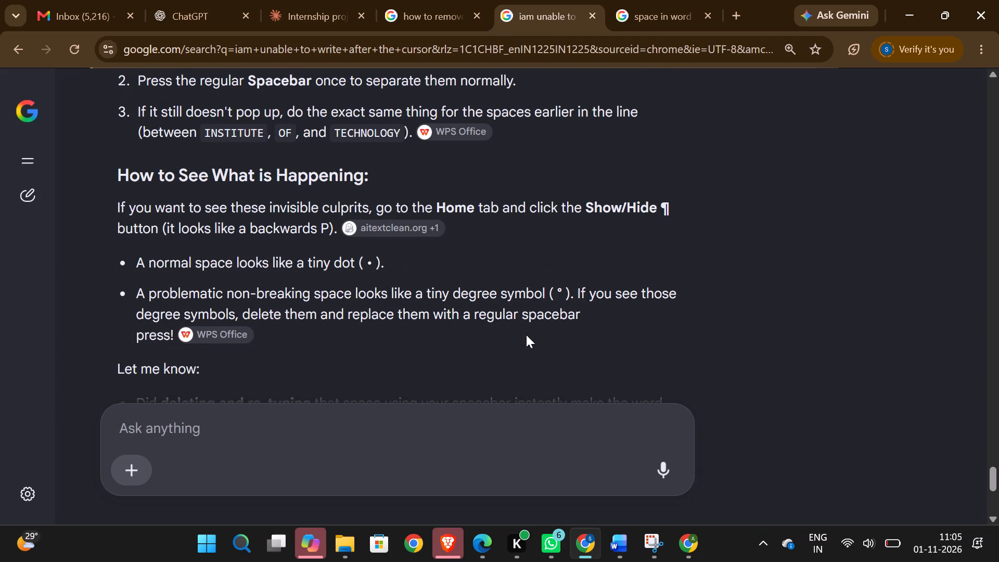
scroll(526, 335, "down", 2)
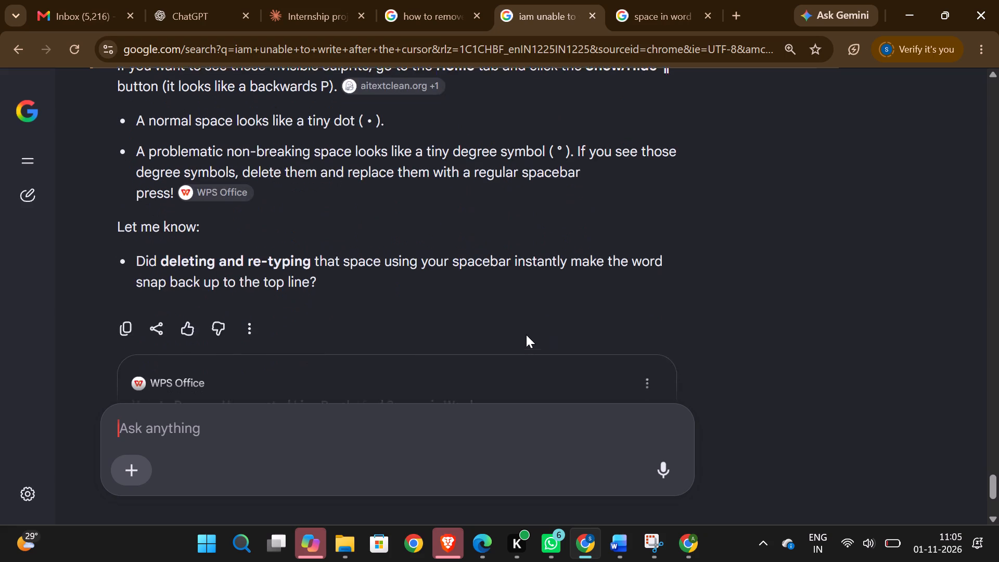
scroll(526, 335, "up", 4)
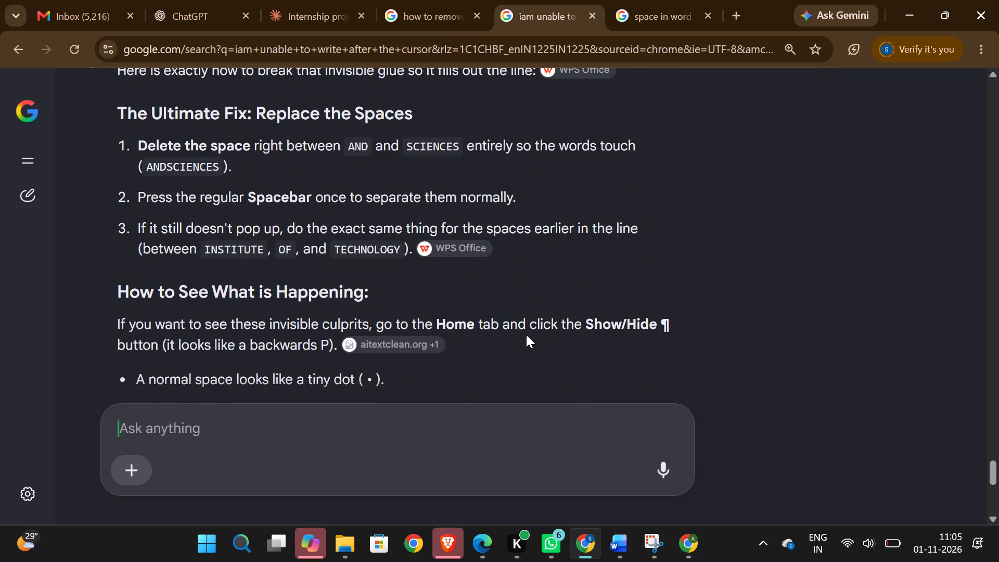
Capture the acknowledgement's signature block from Word and send the image to the AI chat with "not not for this one another".
left_click(468, 442)
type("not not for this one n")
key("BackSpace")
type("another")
left_click(612, 545)
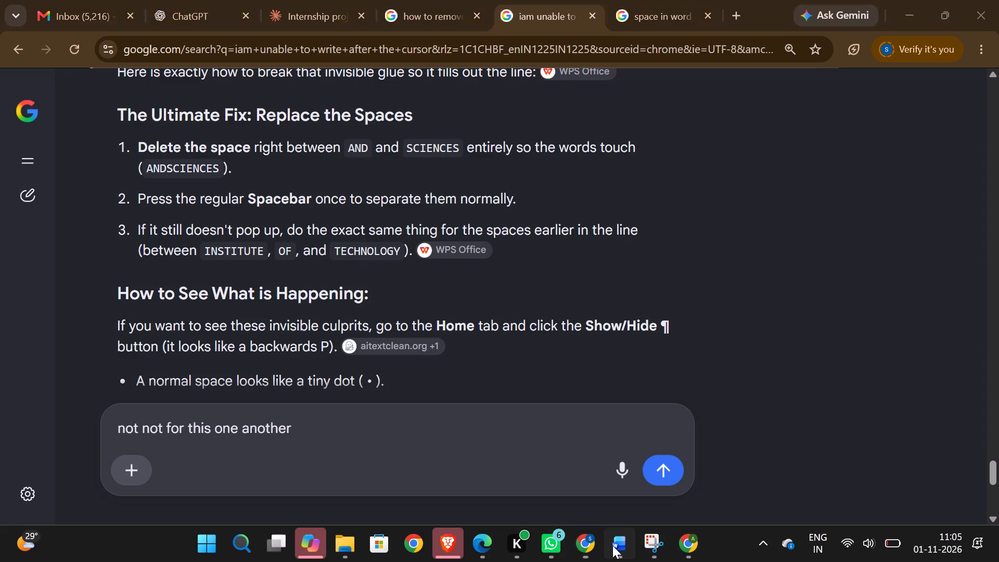
key("Print")
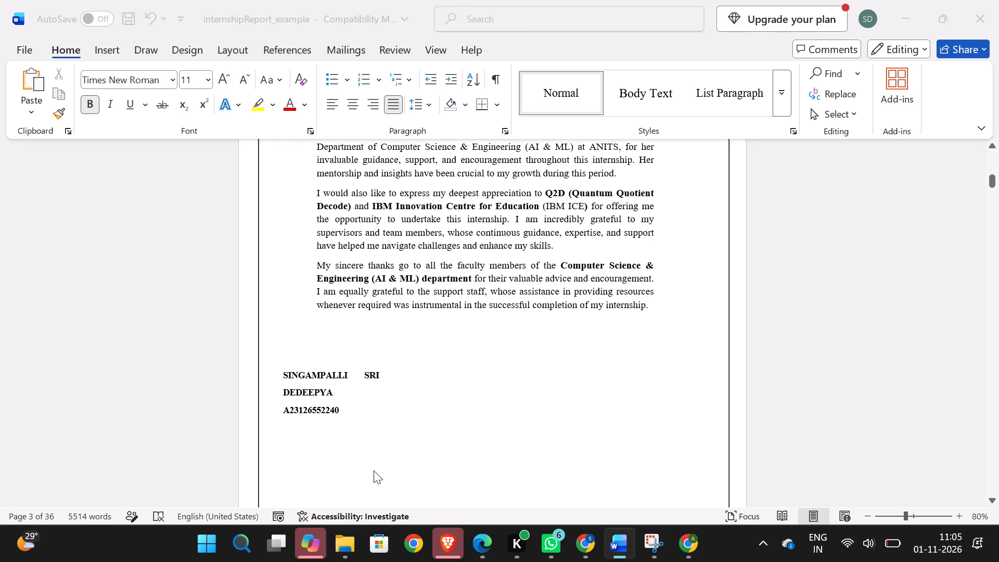
left_click_drag(276, 446, 442, 361)
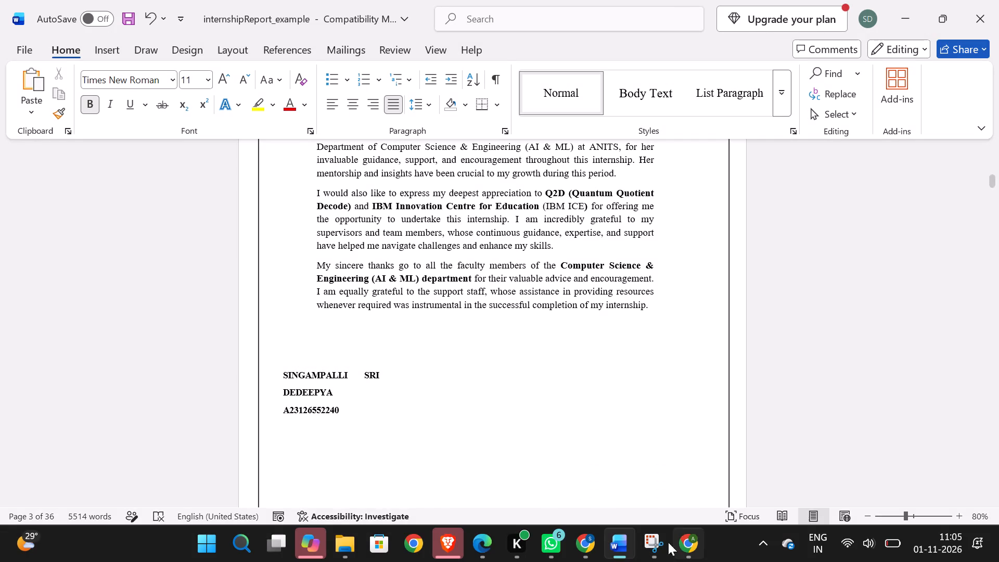
left_click(574, 544)
key("ctrl+v")
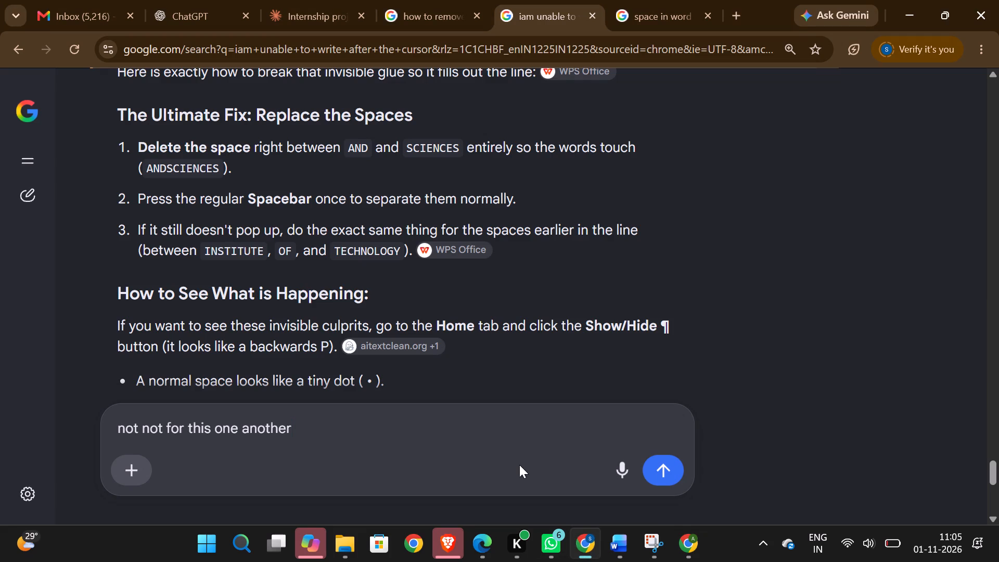
key("Return")
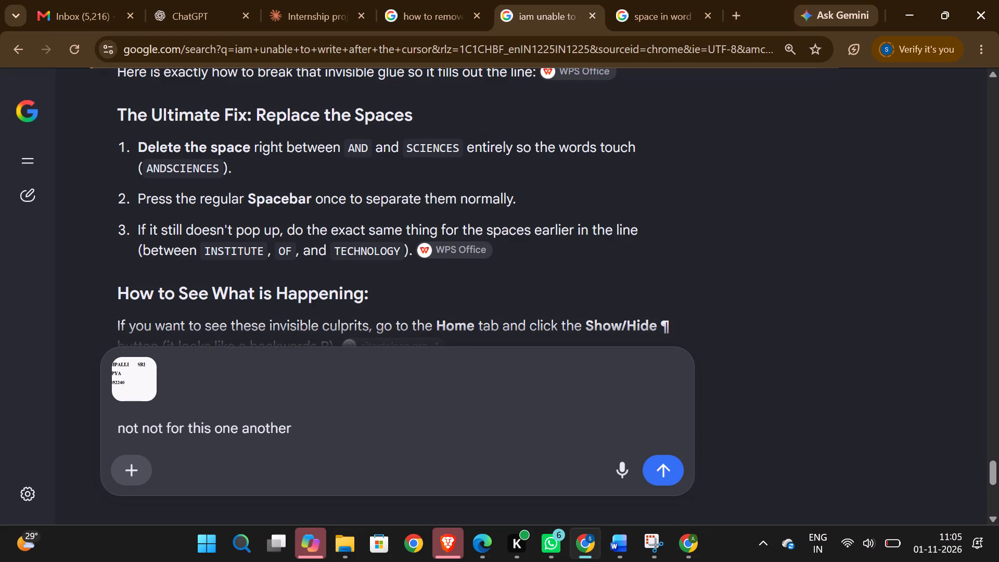
key("Return")
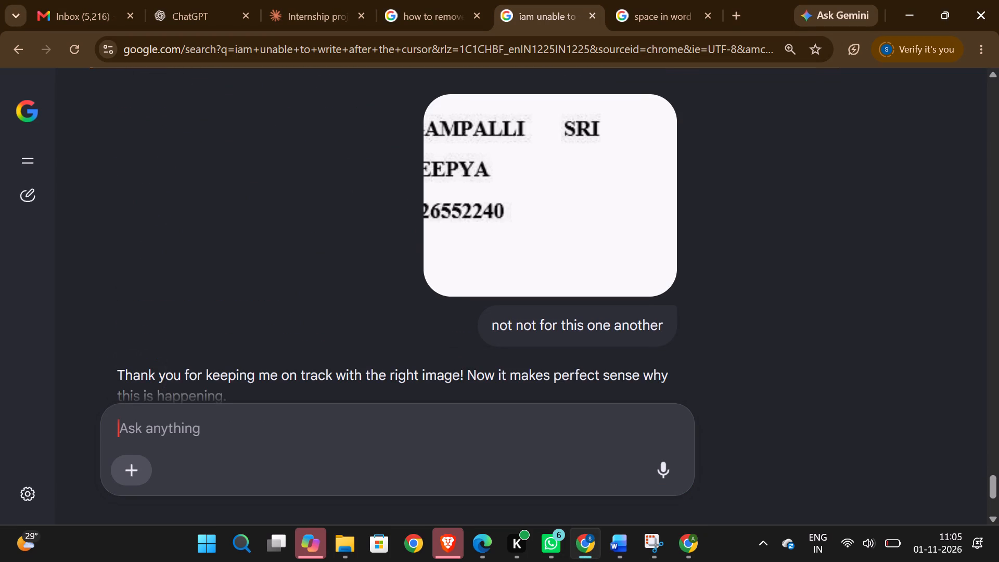
Read the AI answer's suggested fixes for keeping the author's name on one line.
scroll(530, 316, "down", 2)
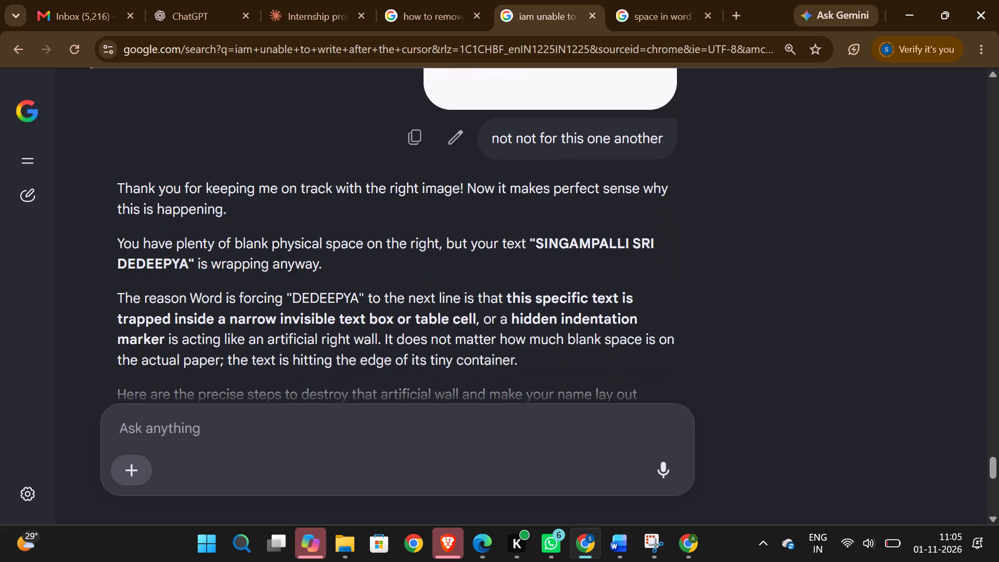
scroll(530, 316, "down", 2)
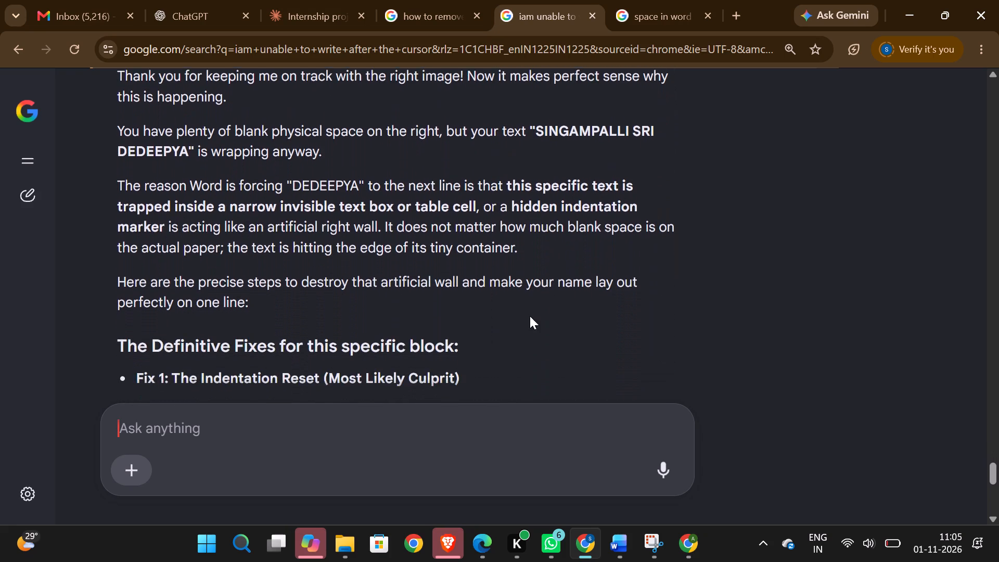
scroll(530, 316, "down", 3)
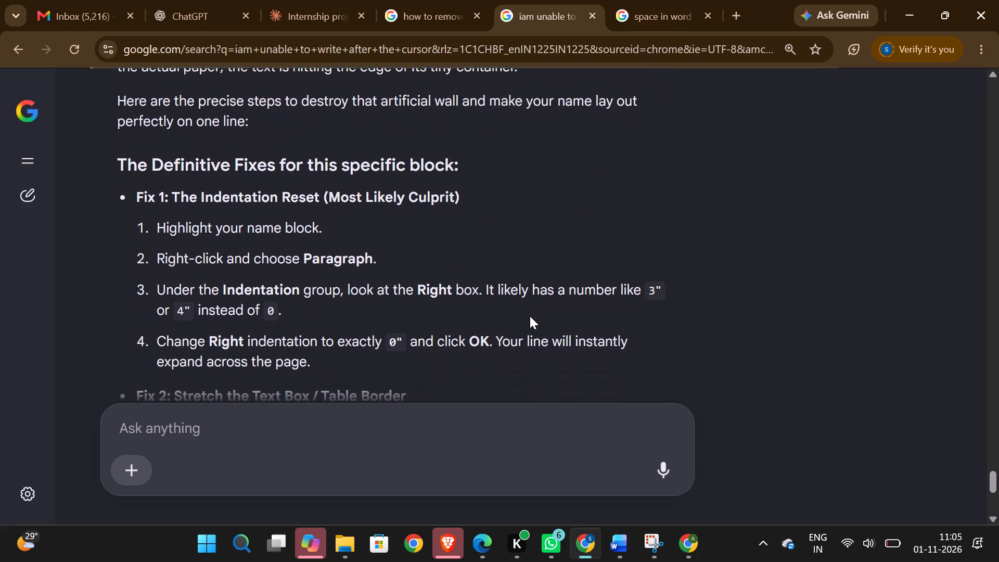
scroll(530, 316, "down", 2)
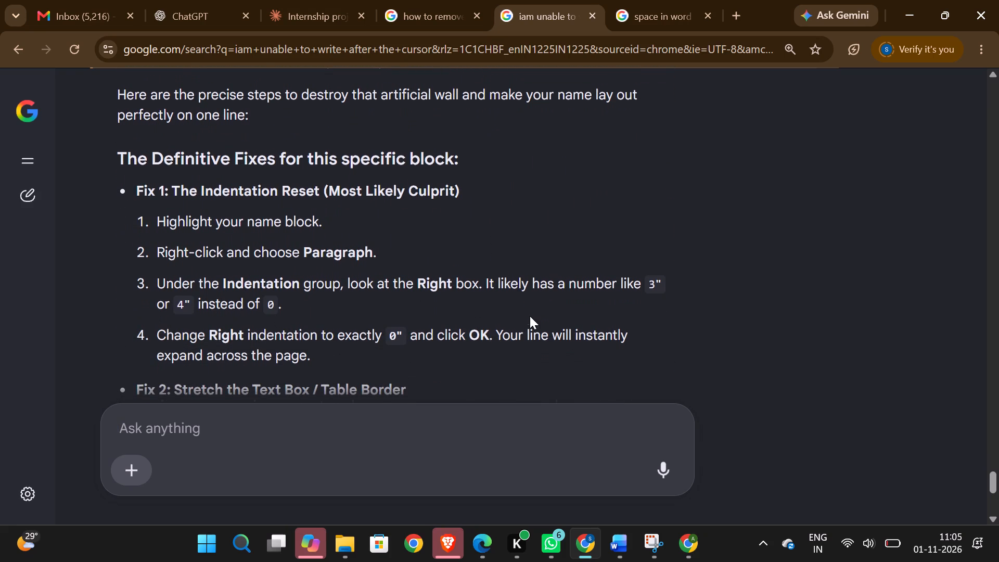
scroll(530, 316, "down", 2)
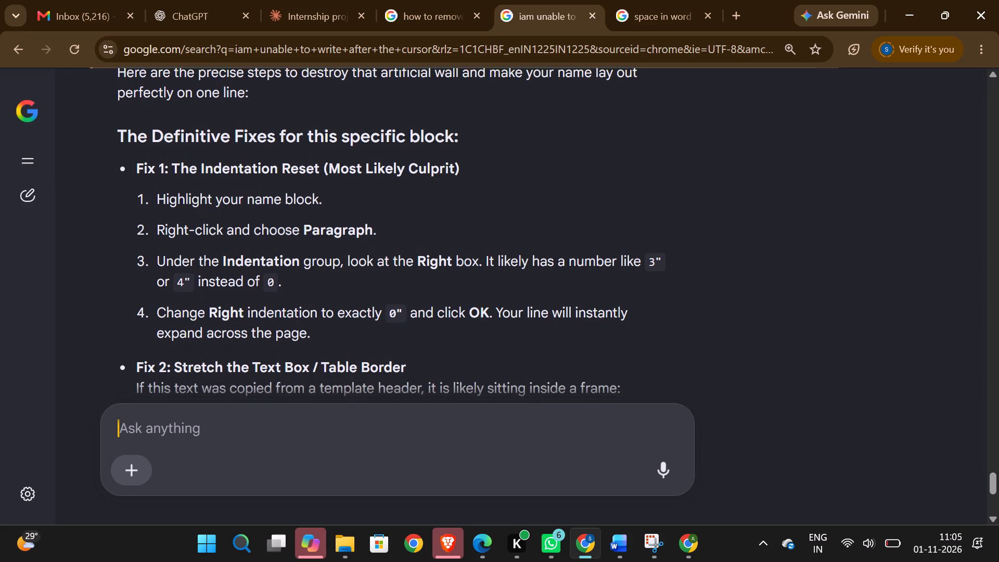
scroll(530, 316, "down", 2)
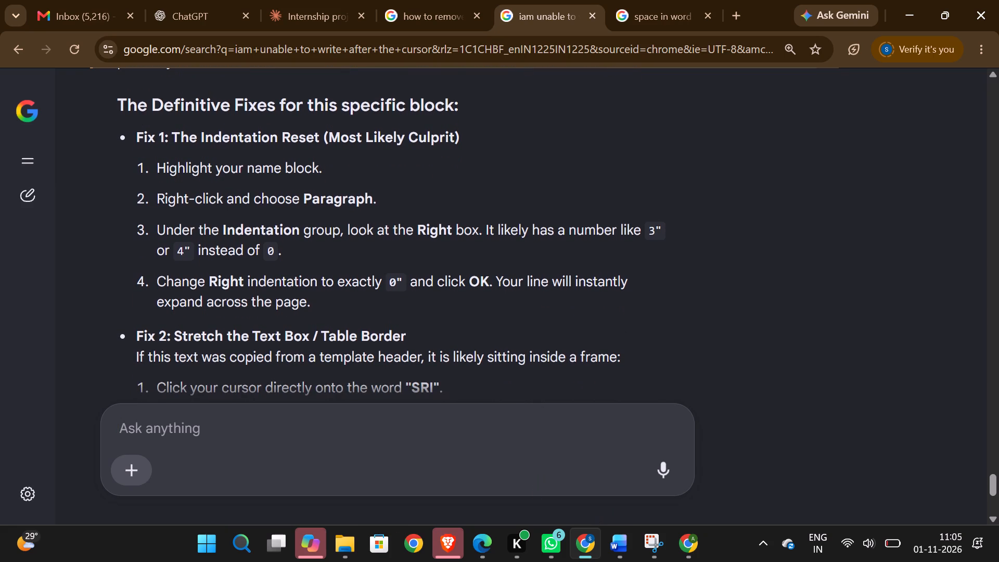
scroll(573, 281, "down", 1)
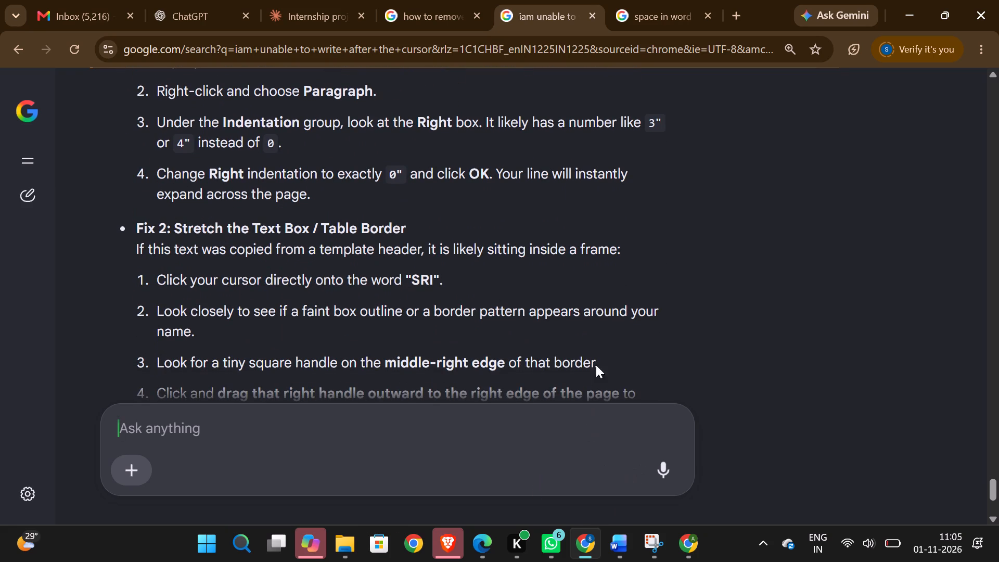
Back in Word, set the right indentation of the author's name paragraph in the acknowledgement's signature block to 0.
left_click(618, 550)
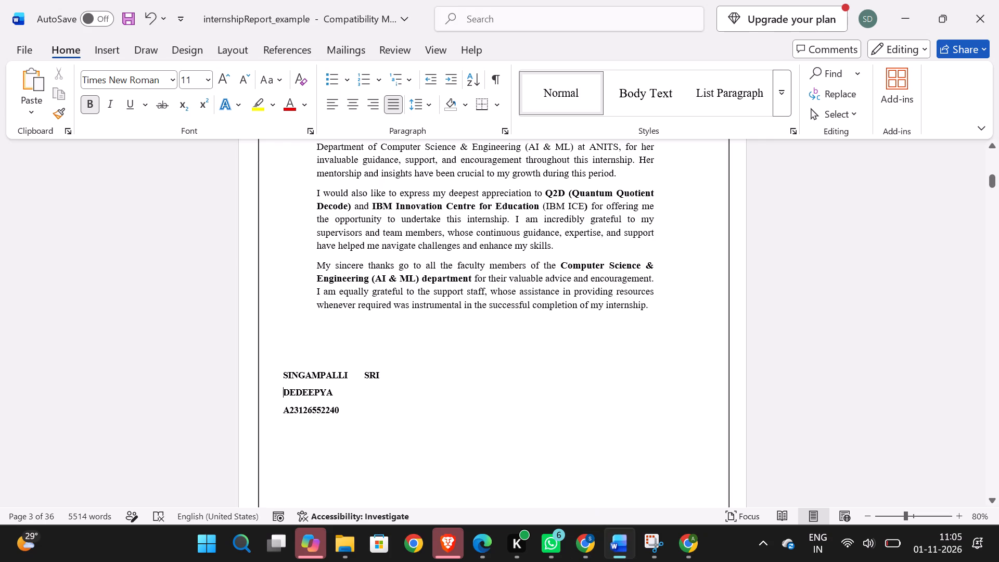
left_click(350, 420)
left_click(342, 388)
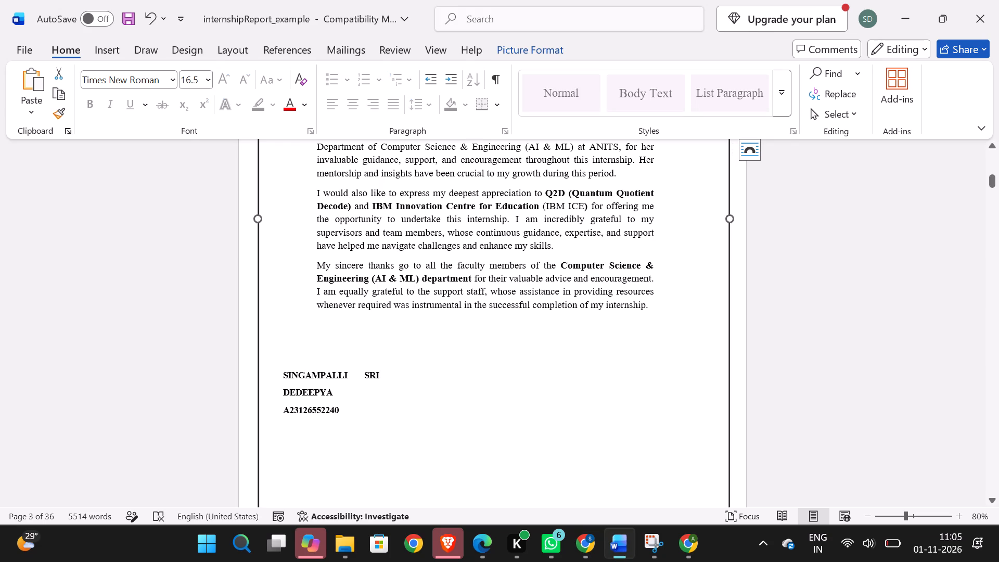
left_click_drag(333, 392, 276, 368)
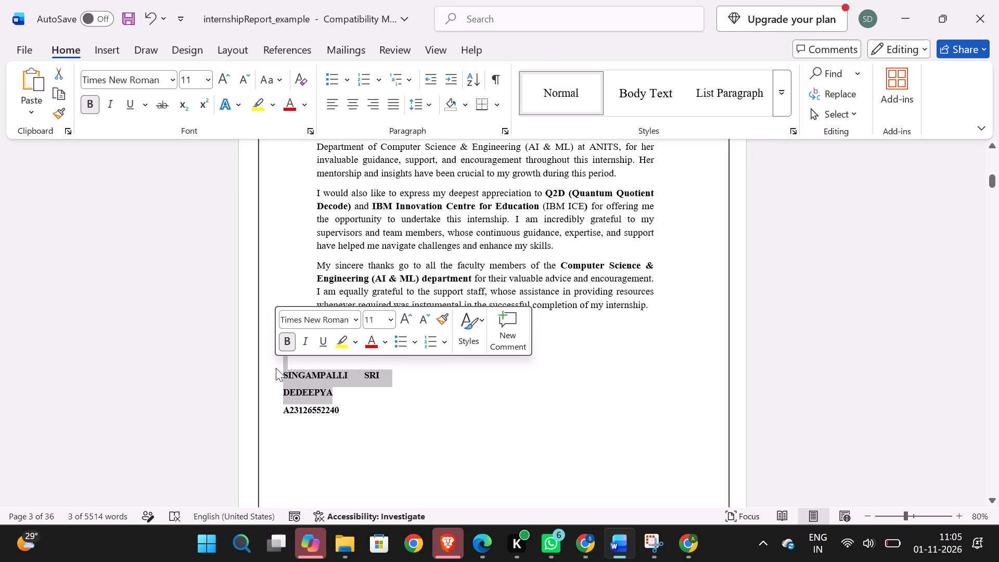
right_click(276, 368)
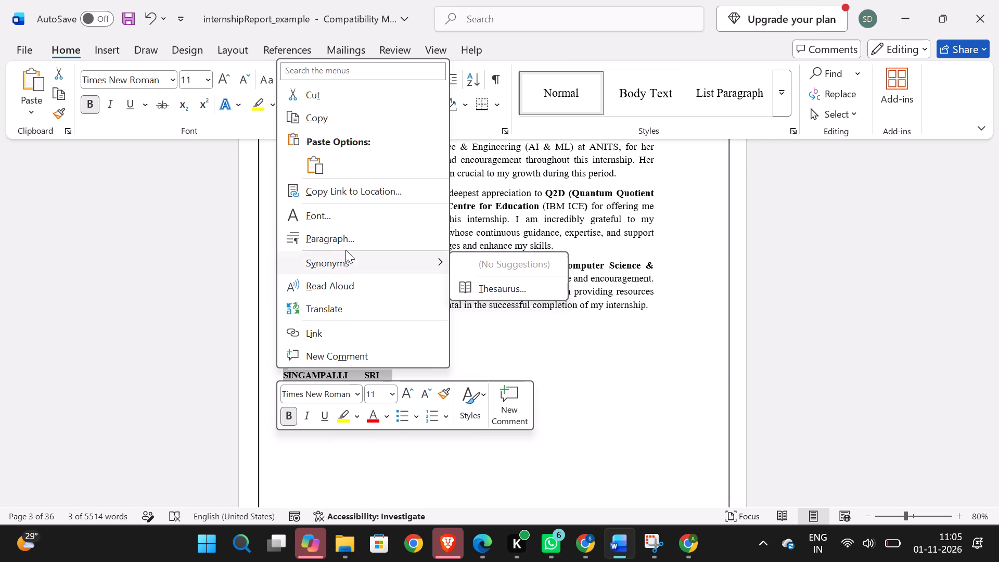
left_click(344, 242)
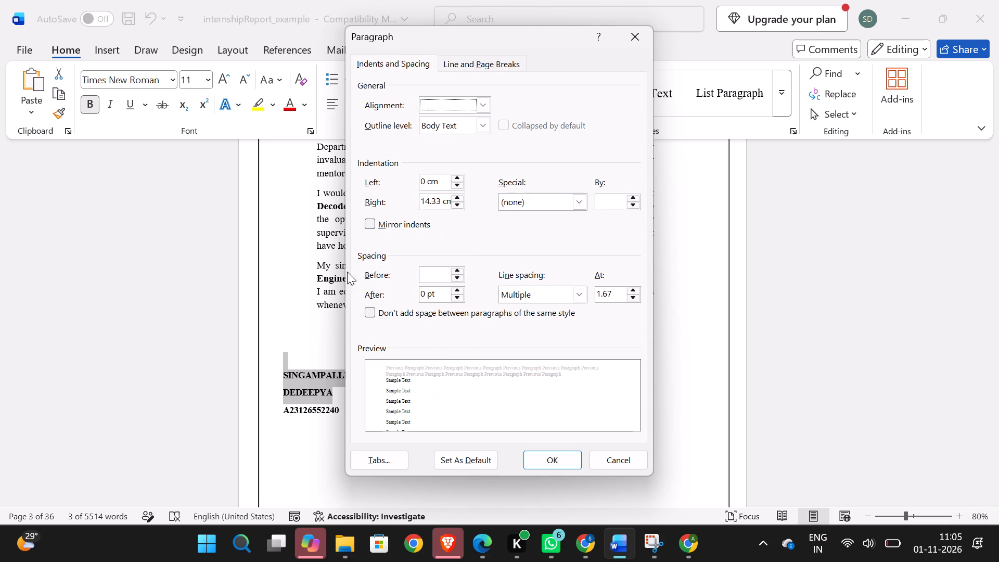
left_click(443, 199)
key("BackSpace")
key("BackSpace")
key("BackSpace")
key("BackSpace")
key("BackSpace")
key("BackSpace")
key("Up")
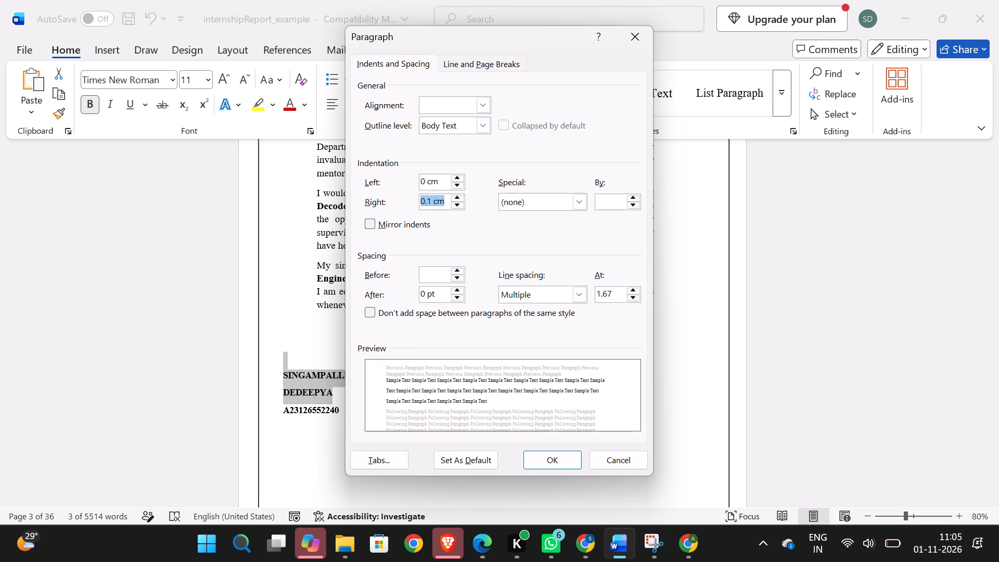
key("BackSpace")
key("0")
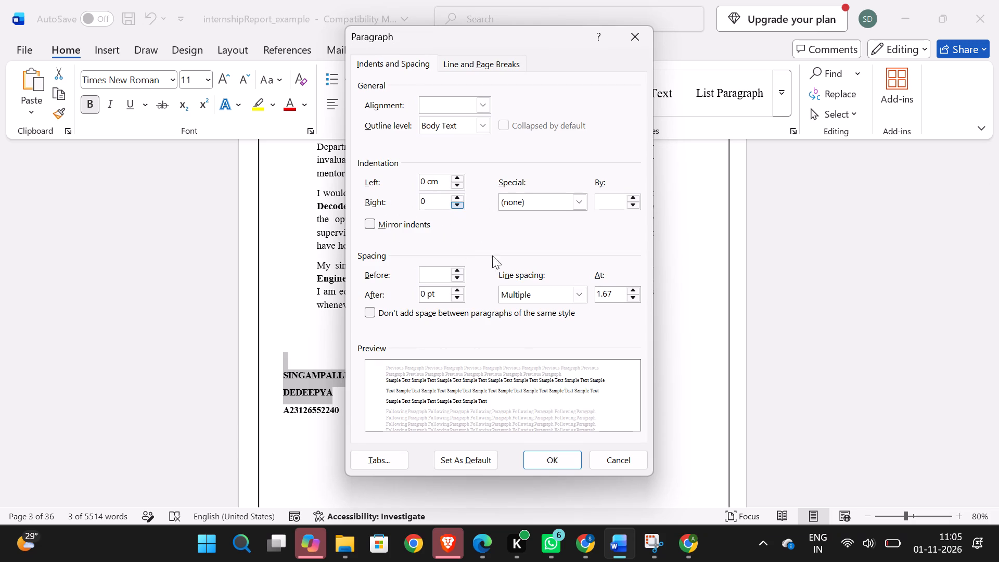
left_click(541, 465)
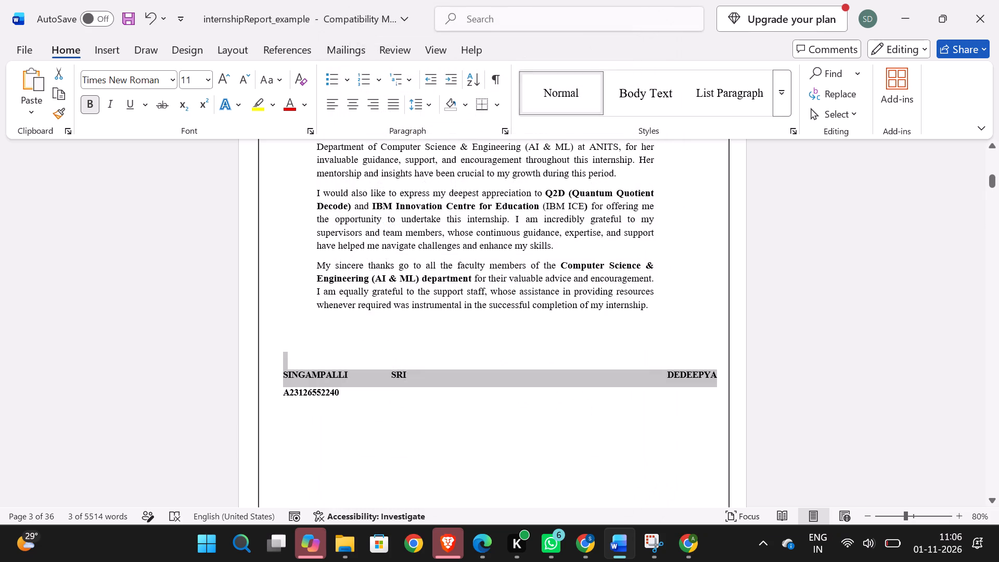
left_click(403, 404)
Left-align the author's name line in the acknowledgement and reduce the gap between its first two words to a single space.
left_click(386, 372)
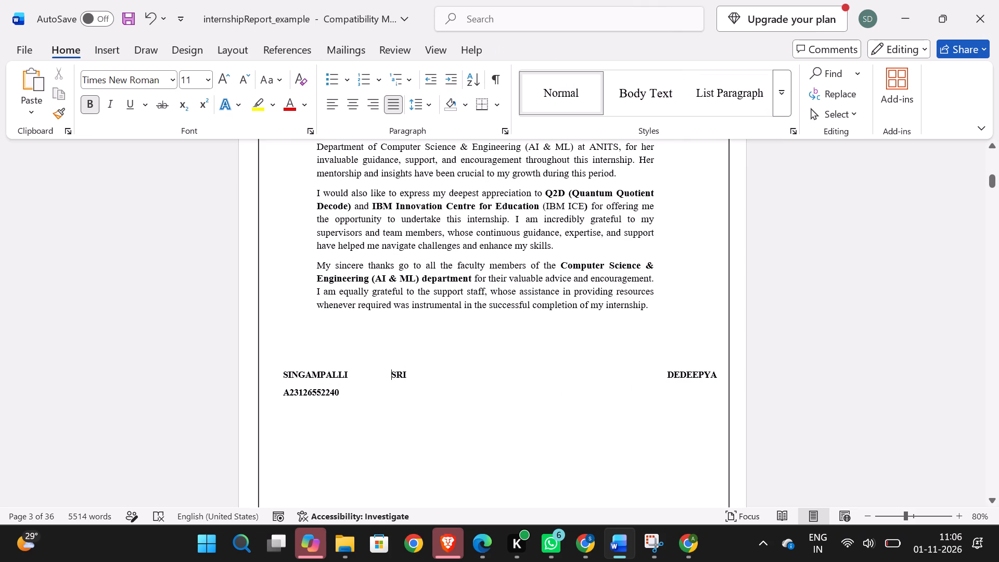
key("BackSpace")
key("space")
key("BackSpace")
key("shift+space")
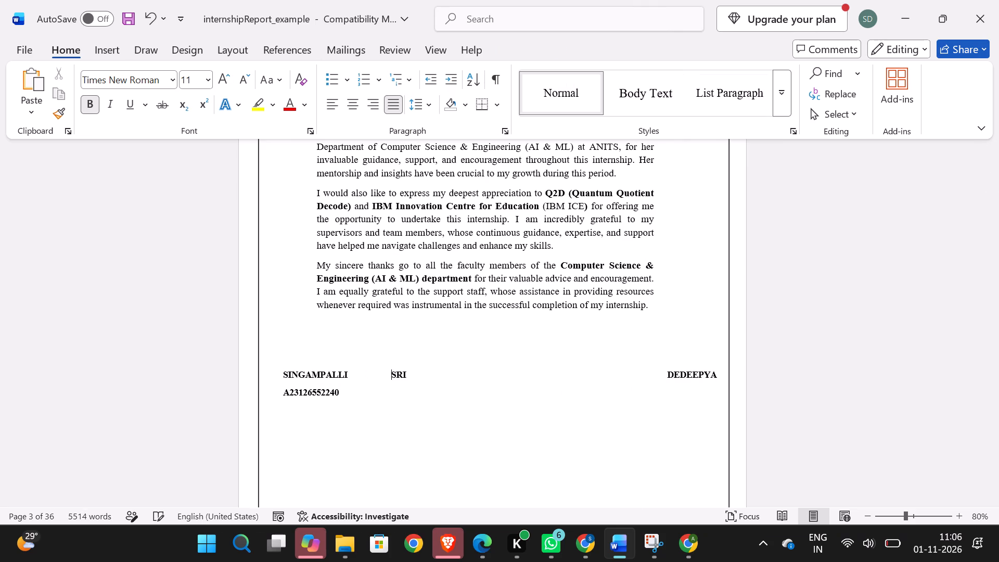
key("BackSpace")
left_click(330, 100)
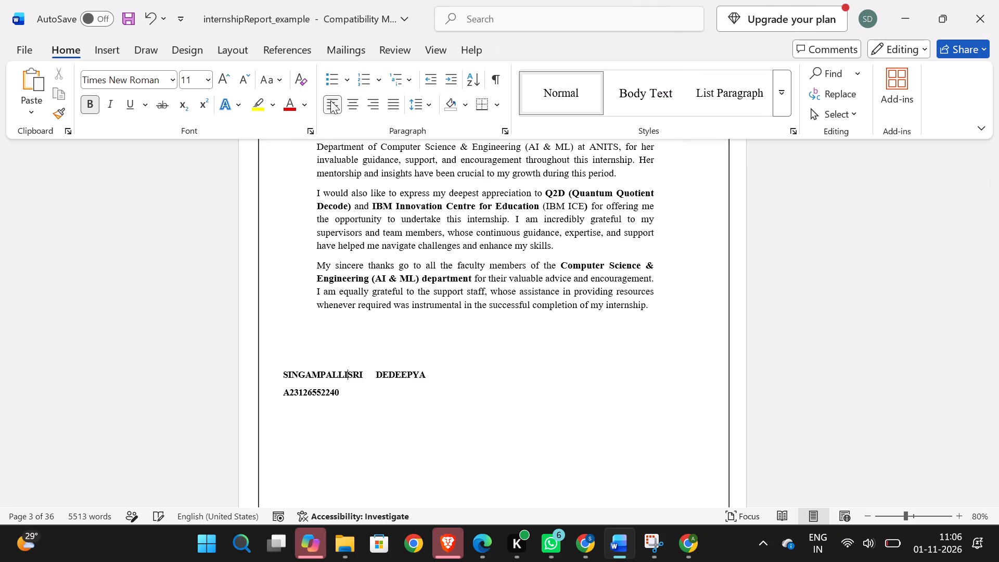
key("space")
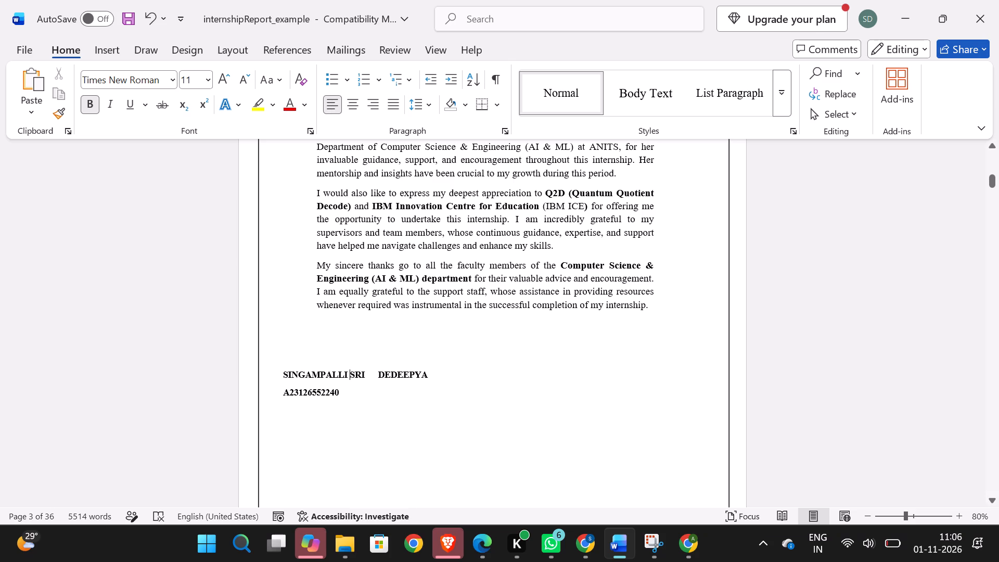
Tidy the author's name line by deleting the extra spaces before its last word and adding one space after its first word.
left_click(378, 375)
key("BackSpace")
key("BackSpace")
key("BackSpace")
key("BackSpace")
left_click(403, 482)
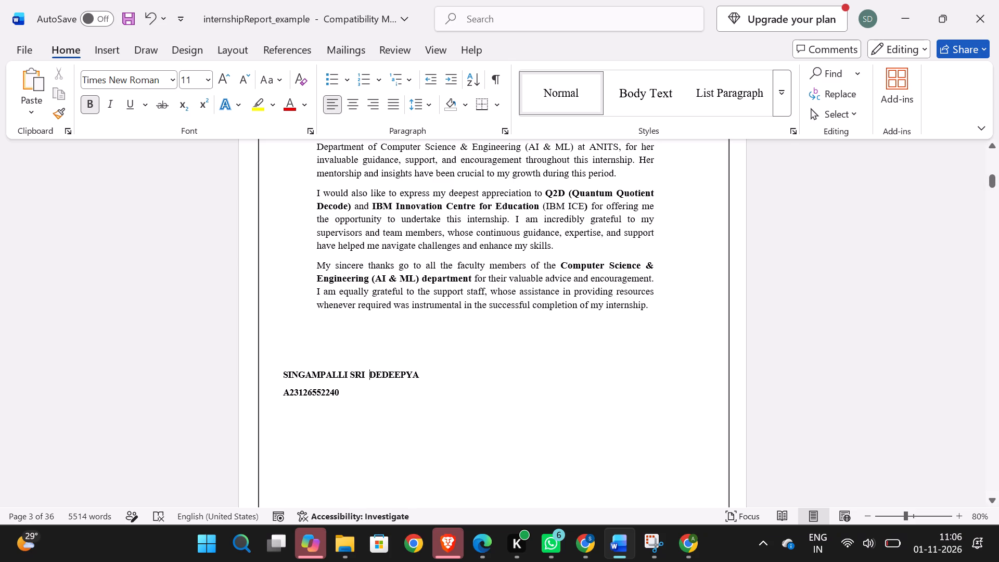
left_click(350, 377)
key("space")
left_click(531, 384)
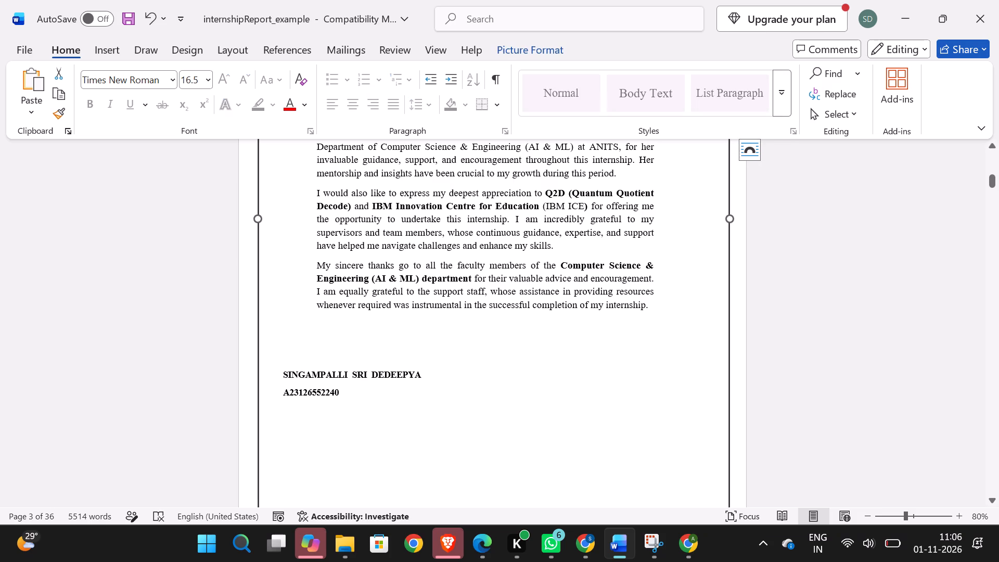
left_click(790, 438)
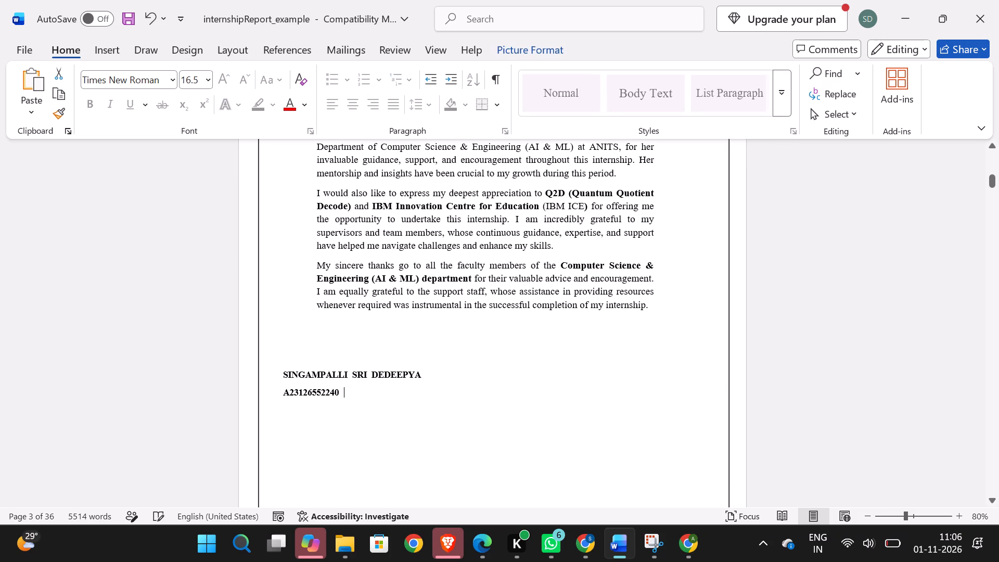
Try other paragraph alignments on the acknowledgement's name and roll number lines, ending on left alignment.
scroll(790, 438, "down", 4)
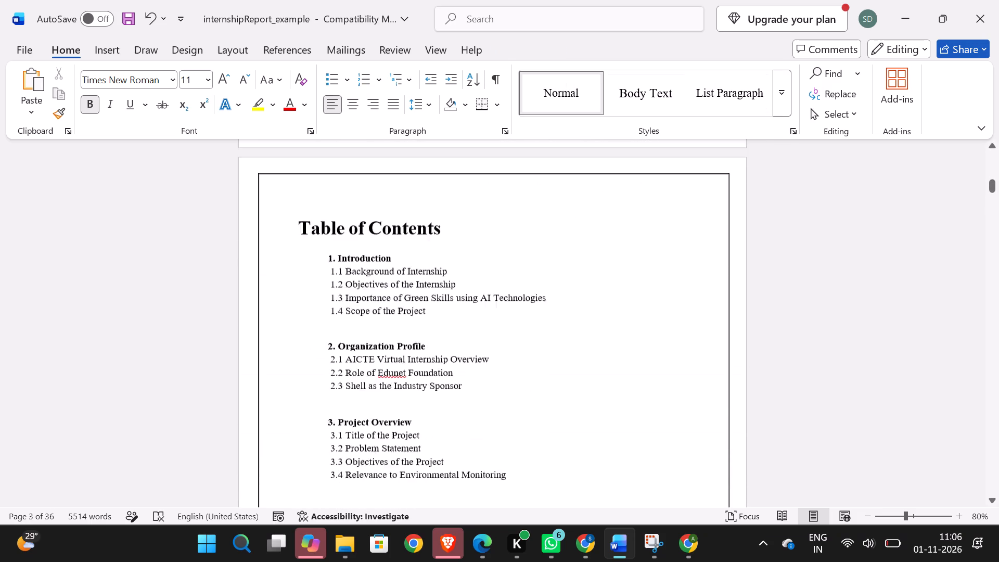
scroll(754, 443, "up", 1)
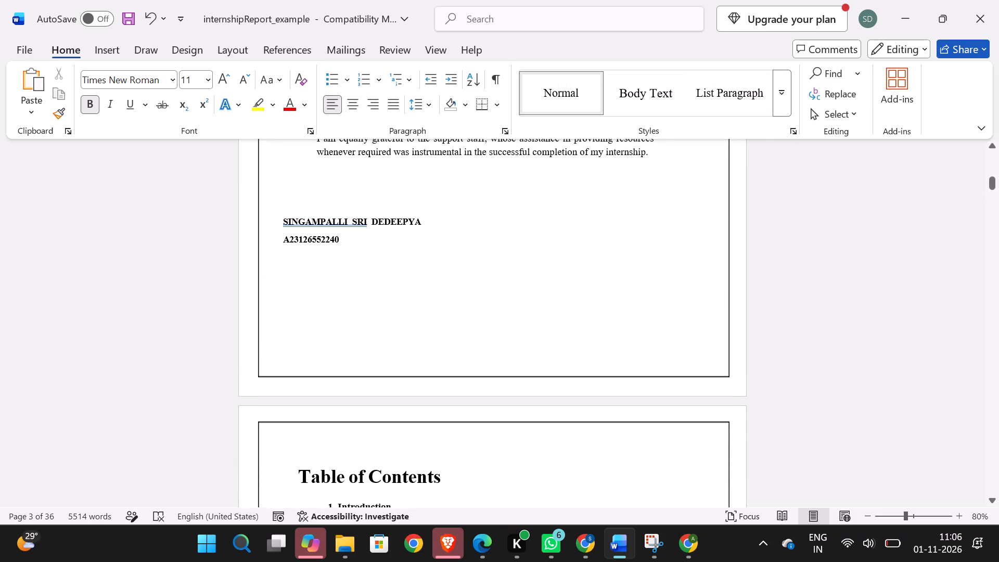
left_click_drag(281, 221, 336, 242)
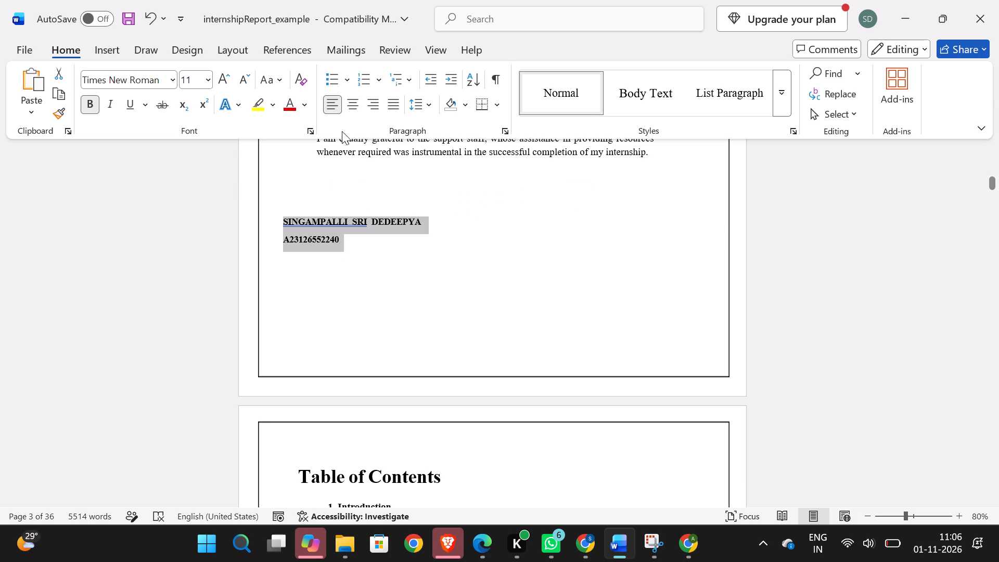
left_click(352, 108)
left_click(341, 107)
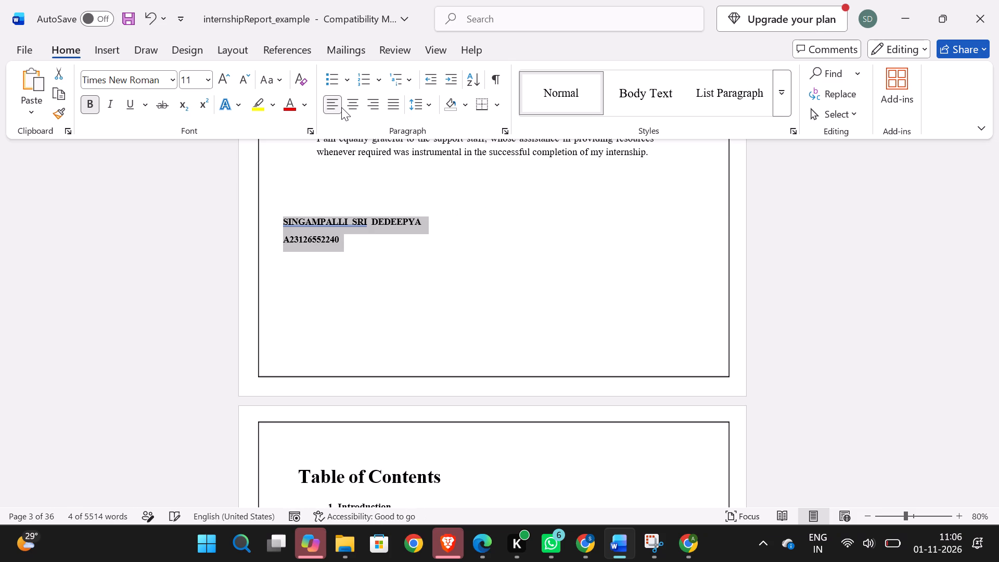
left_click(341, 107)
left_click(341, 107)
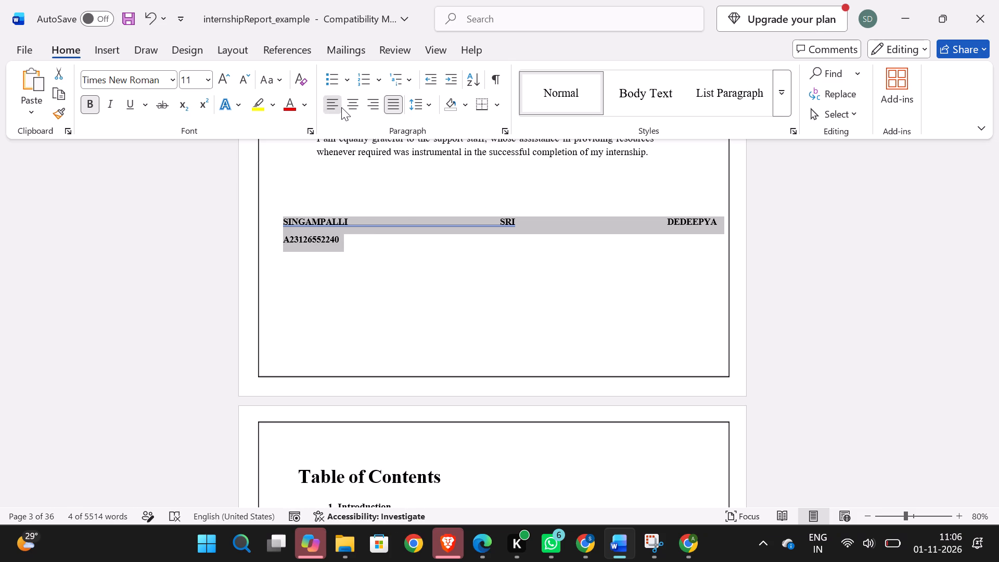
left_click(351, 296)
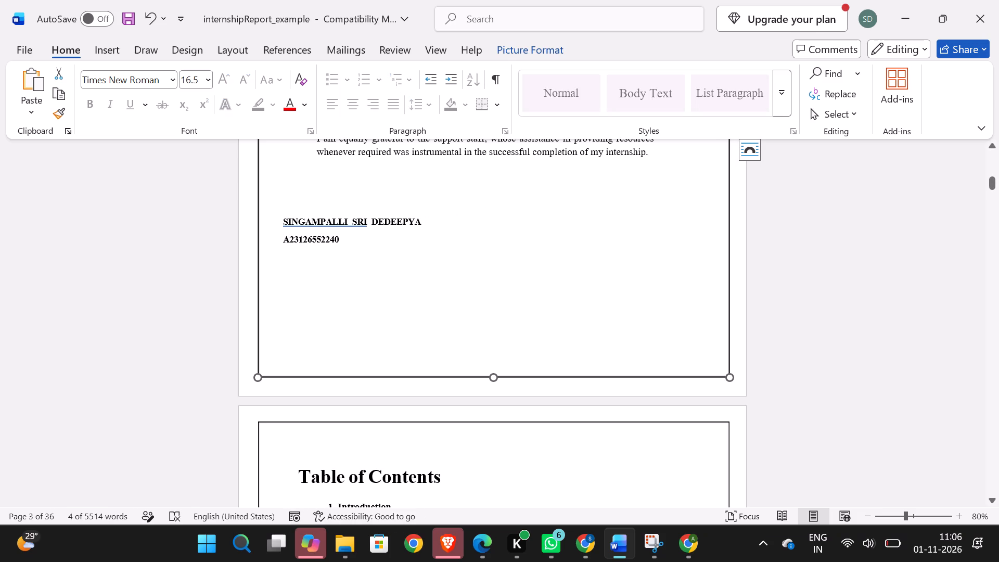
Shift the author's name line inward by inserting ten spaces at its start.
left_click(281, 224)
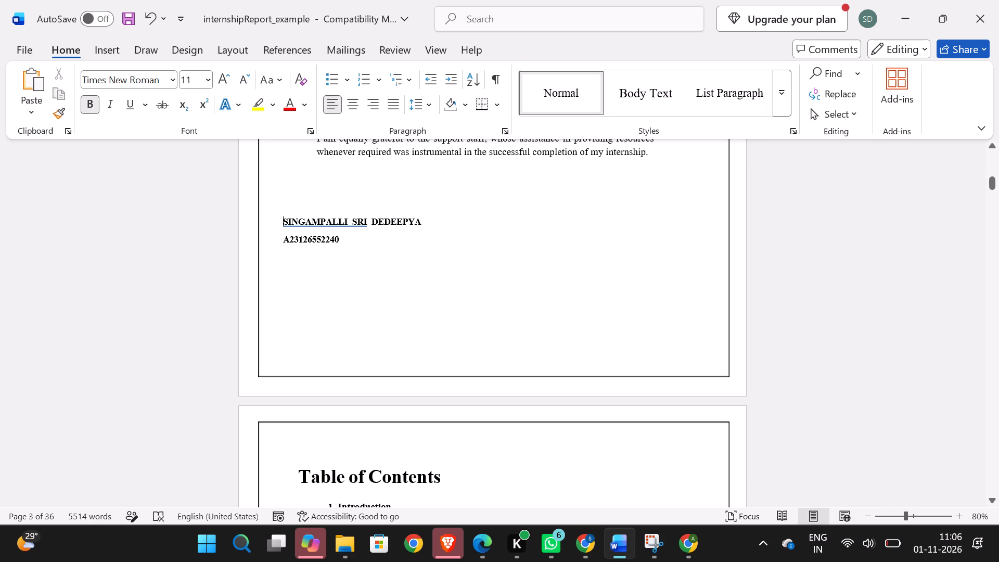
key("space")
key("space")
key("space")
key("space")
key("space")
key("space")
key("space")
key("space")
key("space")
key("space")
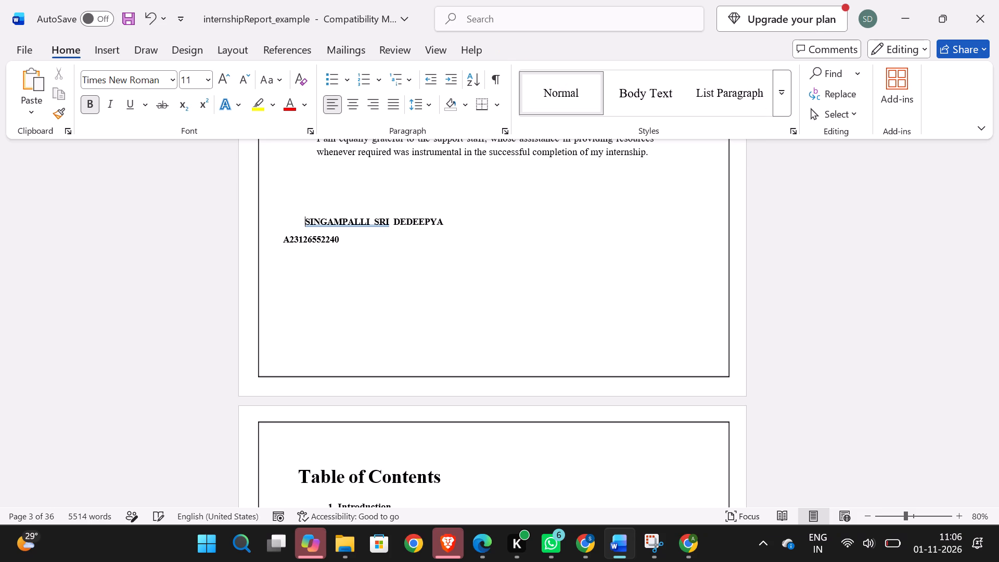
Insert ten spaces at the start of the roll number line to align it with the author's name above.
left_click(279, 240)
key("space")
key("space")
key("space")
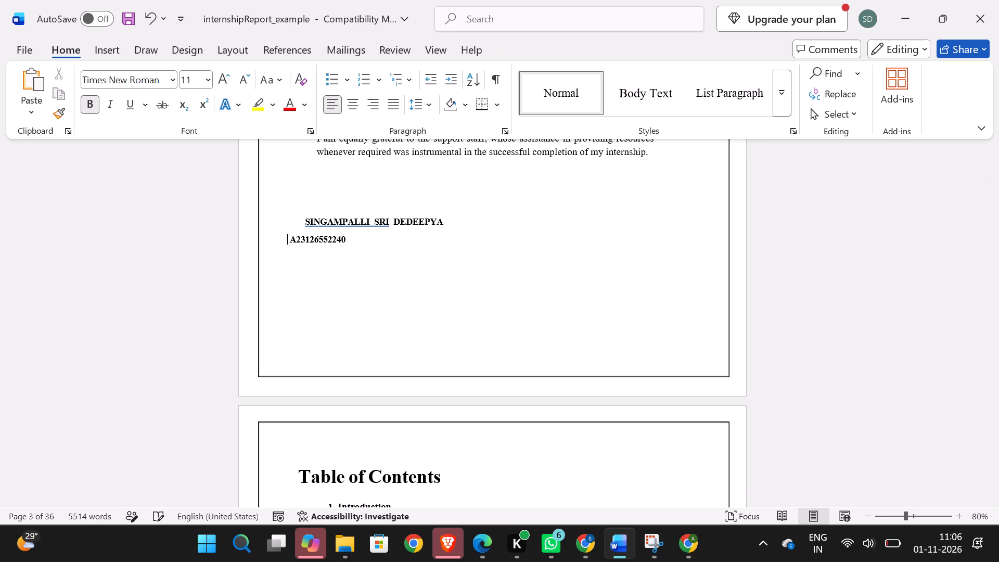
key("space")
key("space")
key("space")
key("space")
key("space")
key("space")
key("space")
left_click(777, 386)
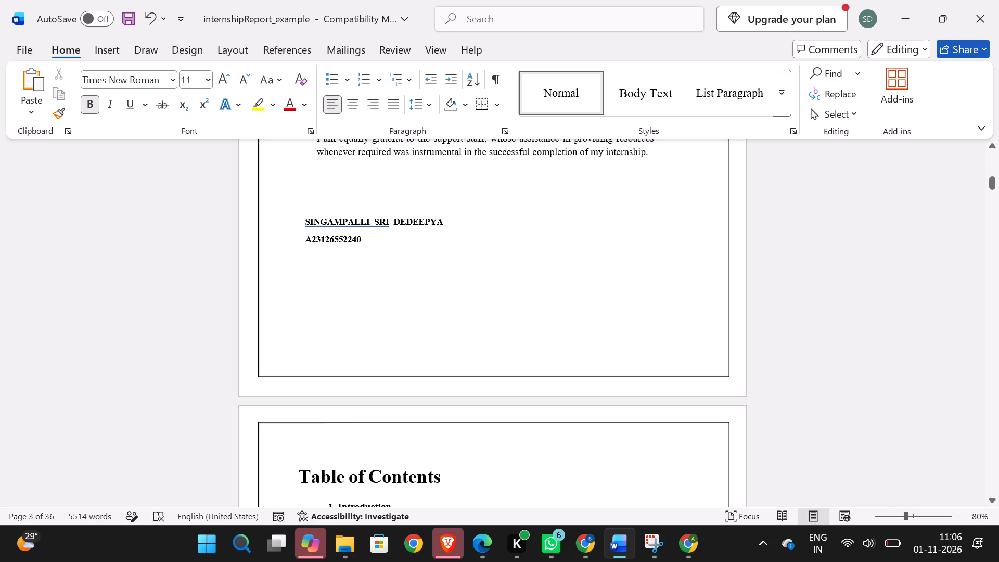
scroll(777, 386, "down", 3)
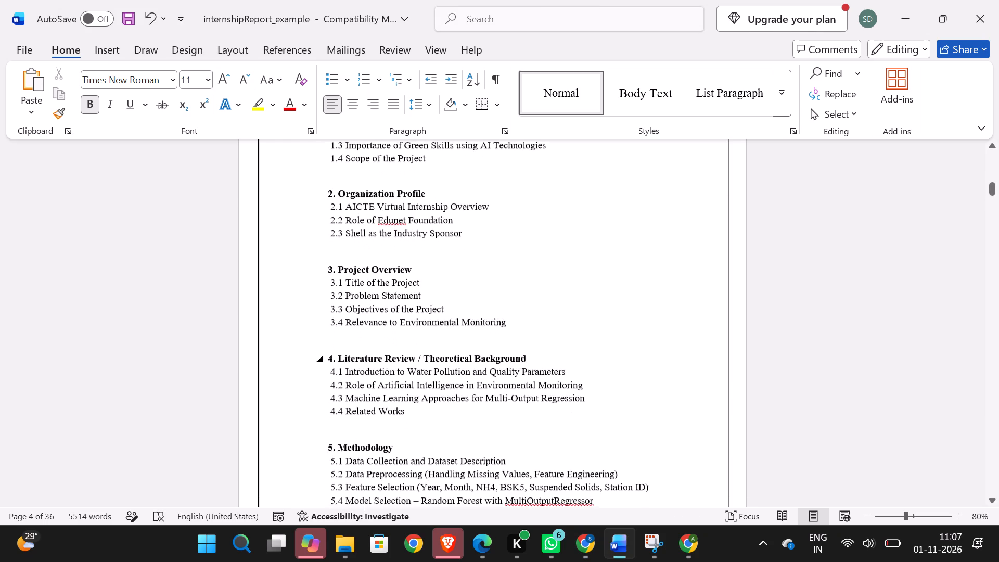
scroll(557, 361, "down", 1)
left_click_drag(548, 470, 421, 309)
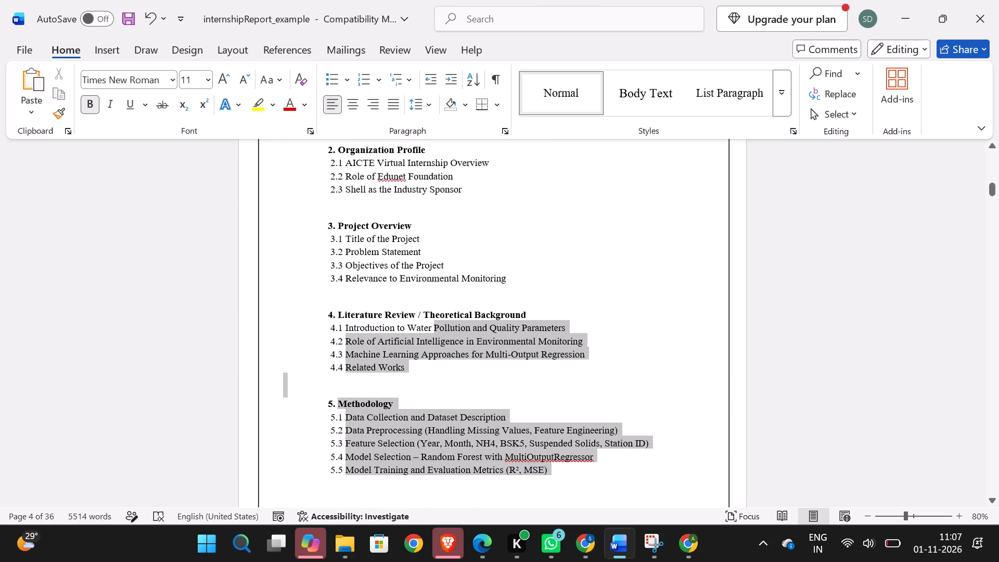
left_click_drag(421, 309, 341, 196)
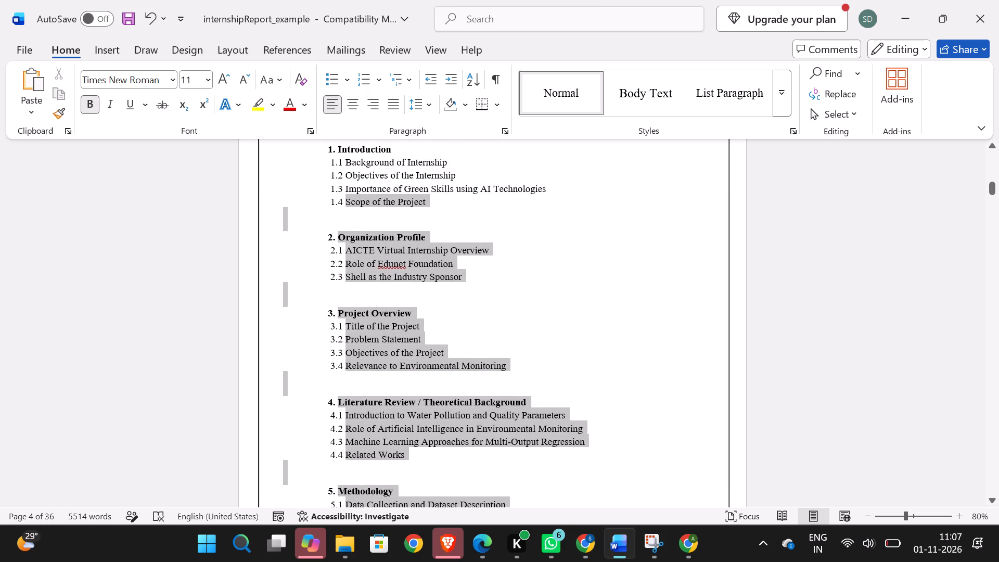
left_click_drag(341, 196, 334, 154)
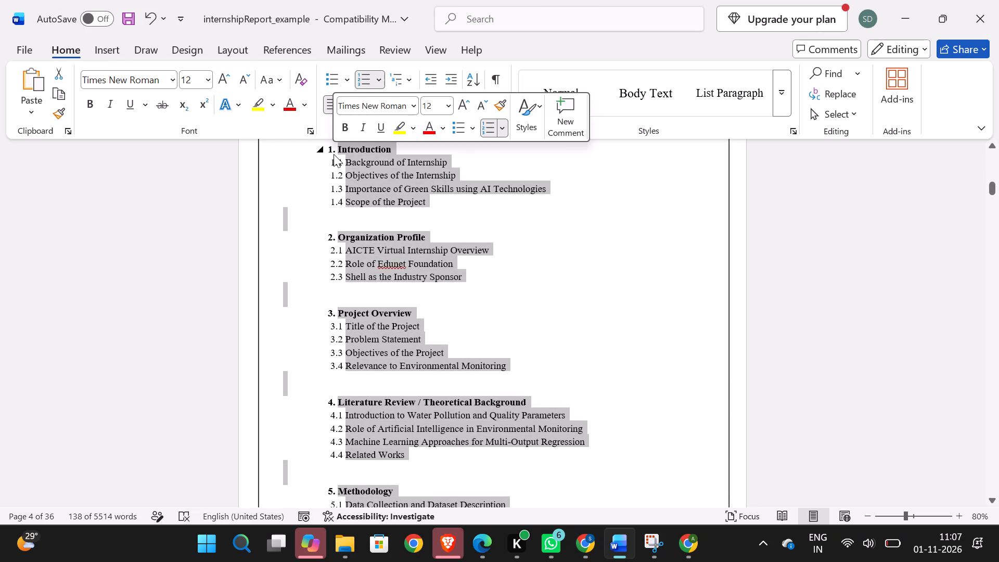
key("BackSpace")
key("shift+Return")
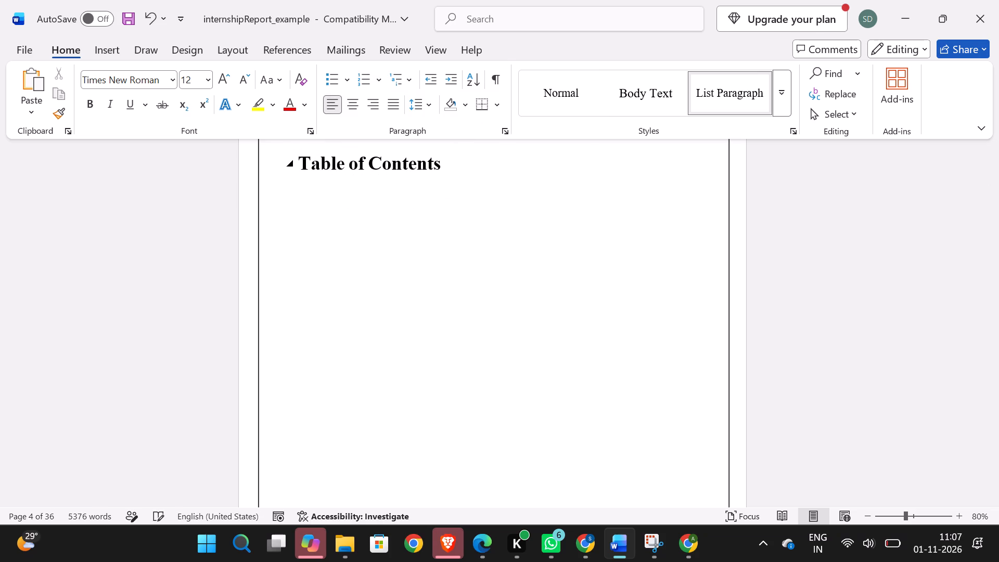
Paste the copied contents entries, 1. Introduction through 5.5, under the Table of Contents heading.
key("ctrl+v")
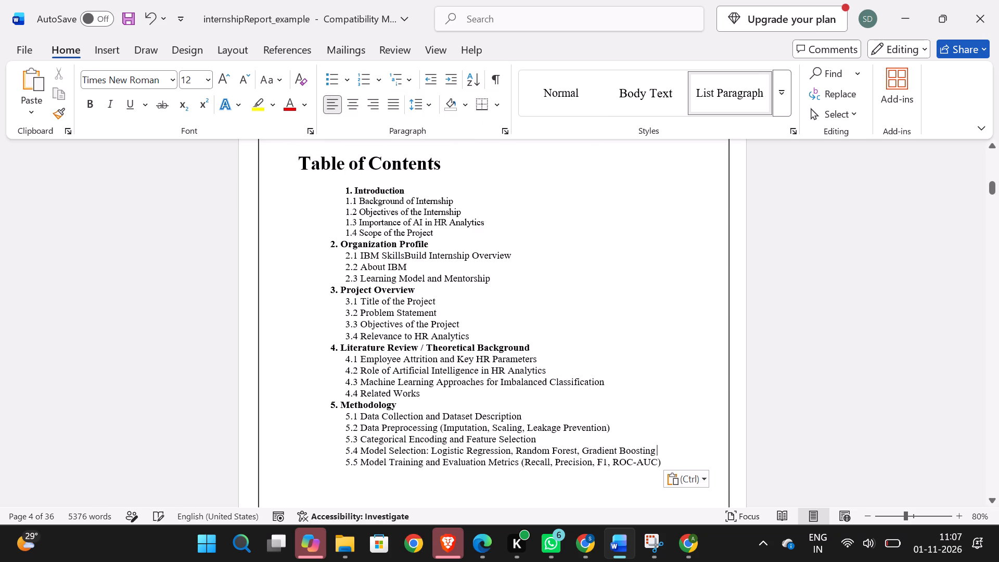
Insert a line break after 1.4 Scope of the Project to leave a blank line before 2. Organization Profile.
left_click(444, 230)
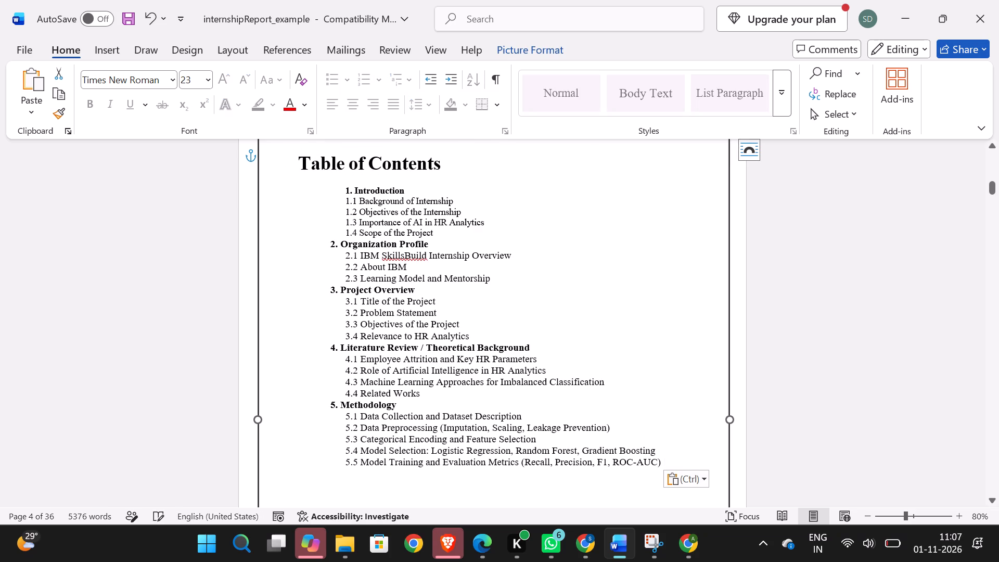
left_click(434, 234)
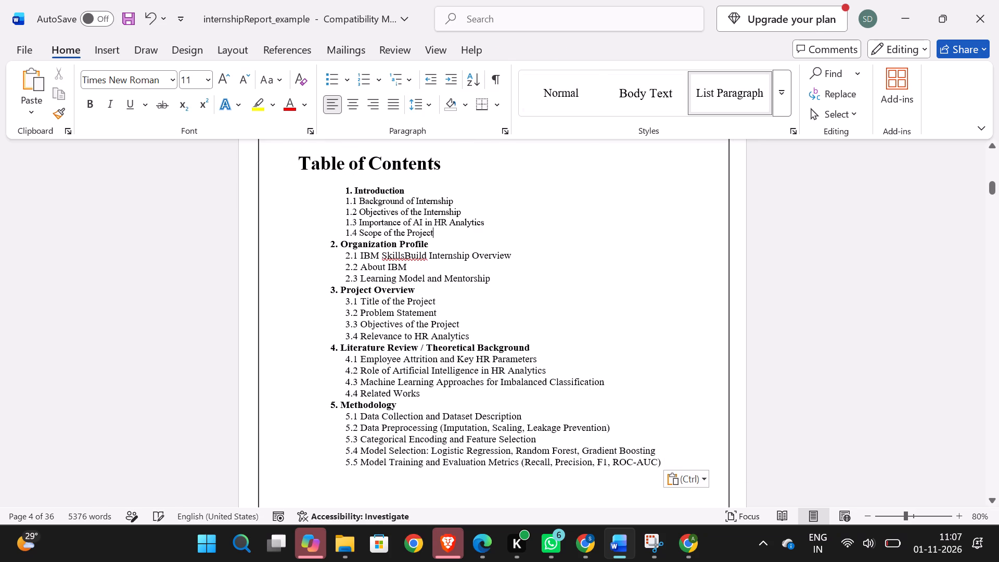
key("shift+Return")
left_click(324, 254)
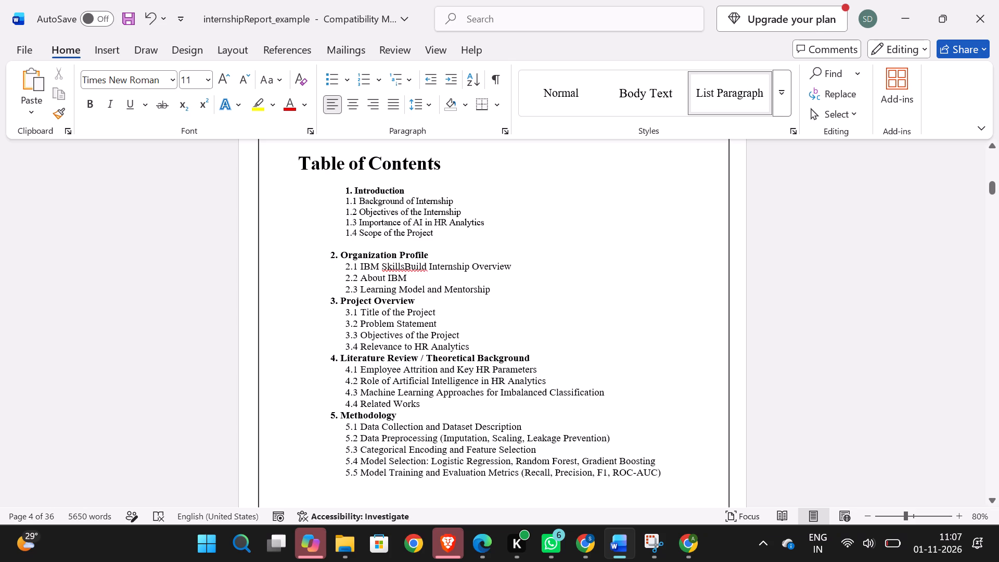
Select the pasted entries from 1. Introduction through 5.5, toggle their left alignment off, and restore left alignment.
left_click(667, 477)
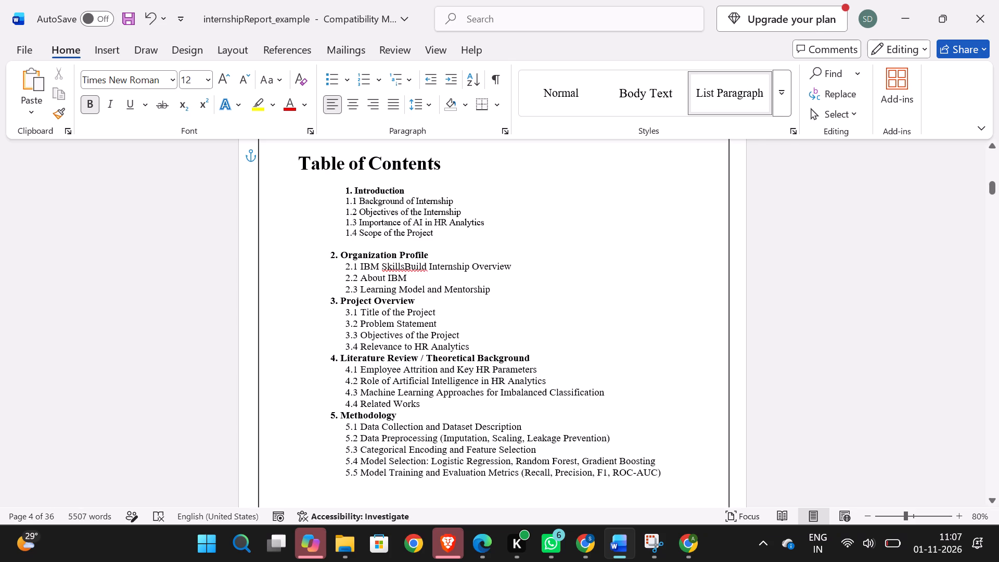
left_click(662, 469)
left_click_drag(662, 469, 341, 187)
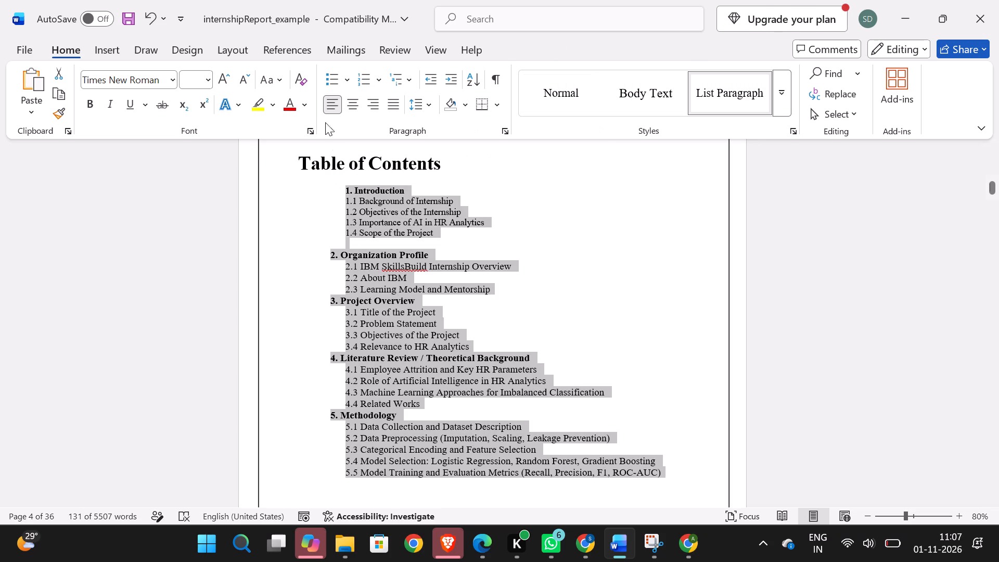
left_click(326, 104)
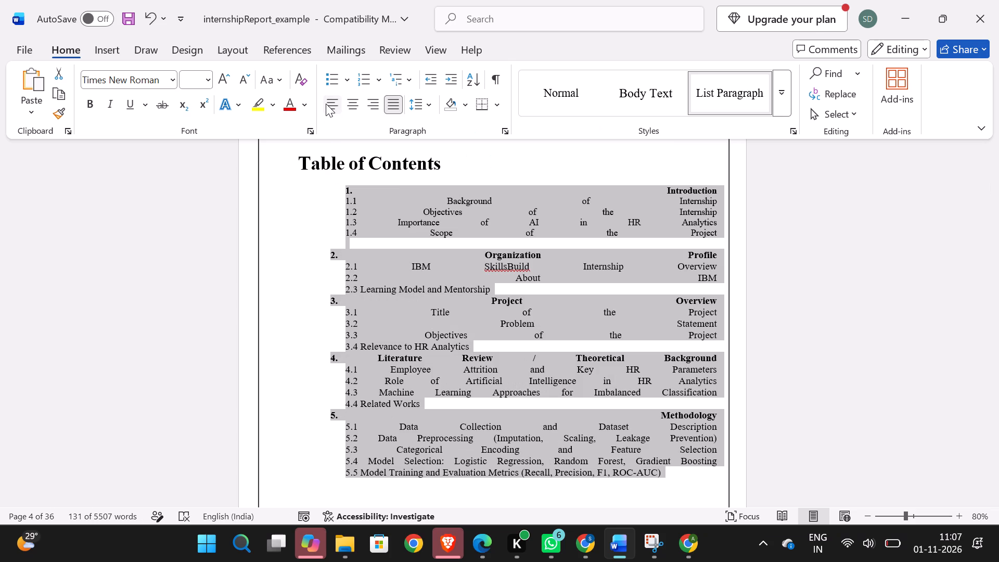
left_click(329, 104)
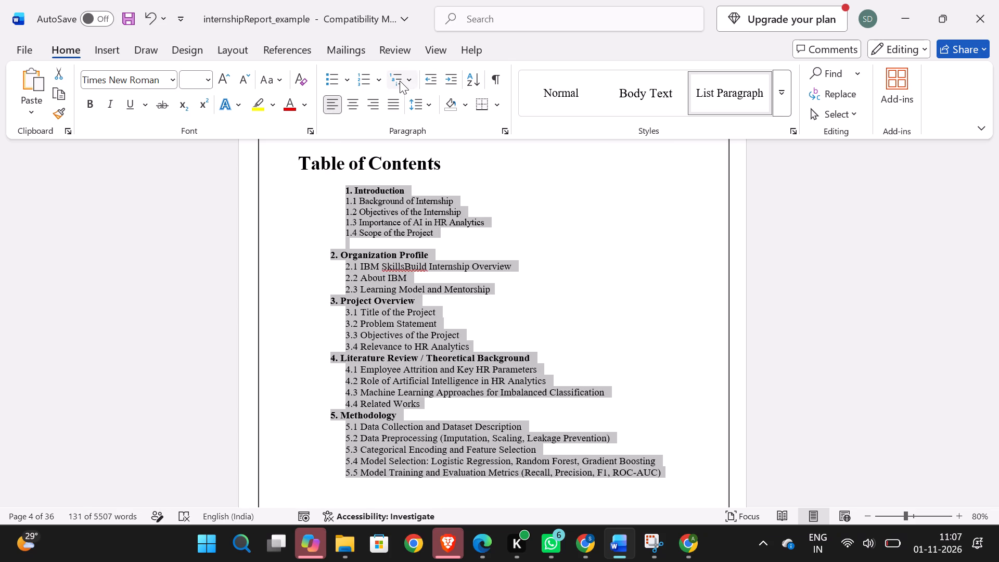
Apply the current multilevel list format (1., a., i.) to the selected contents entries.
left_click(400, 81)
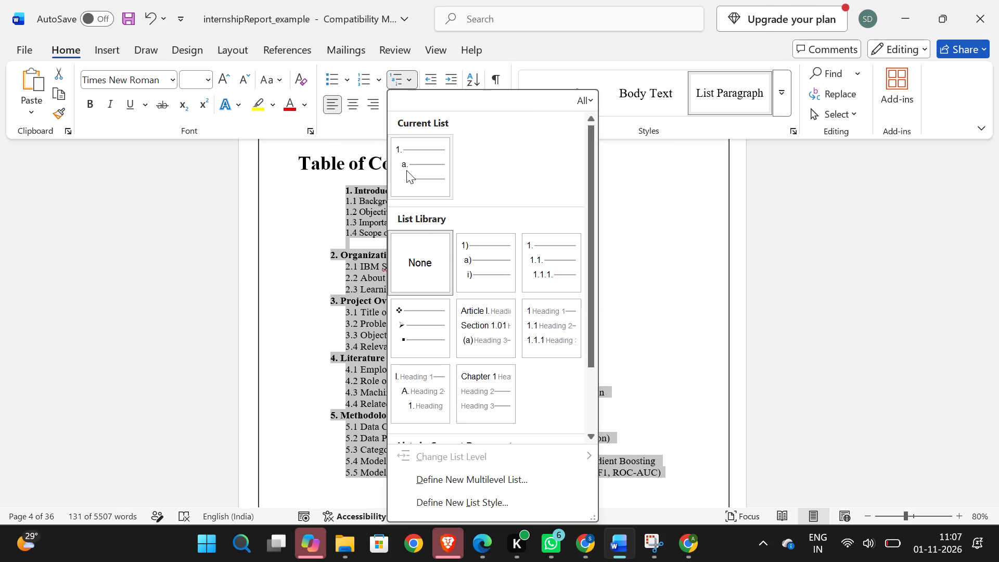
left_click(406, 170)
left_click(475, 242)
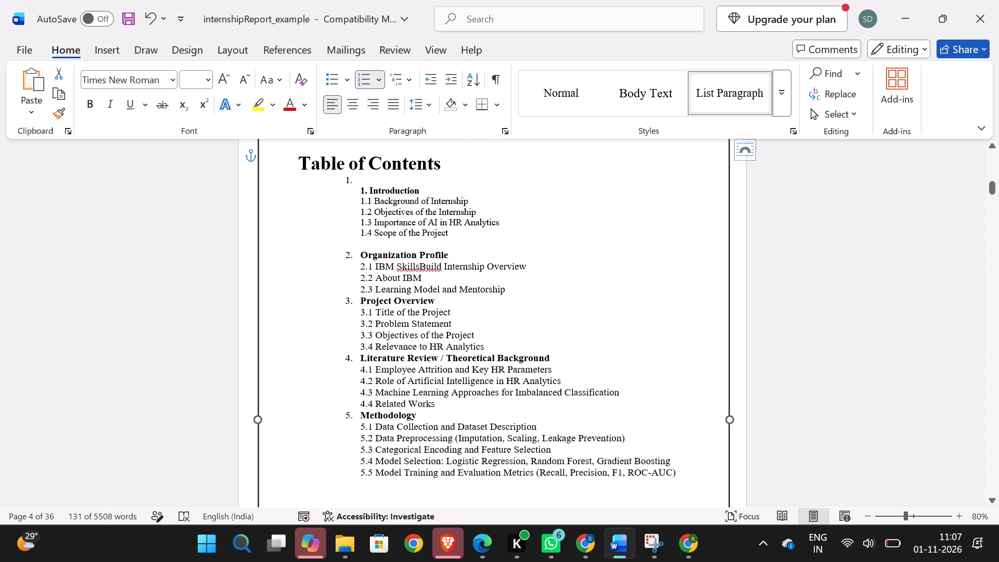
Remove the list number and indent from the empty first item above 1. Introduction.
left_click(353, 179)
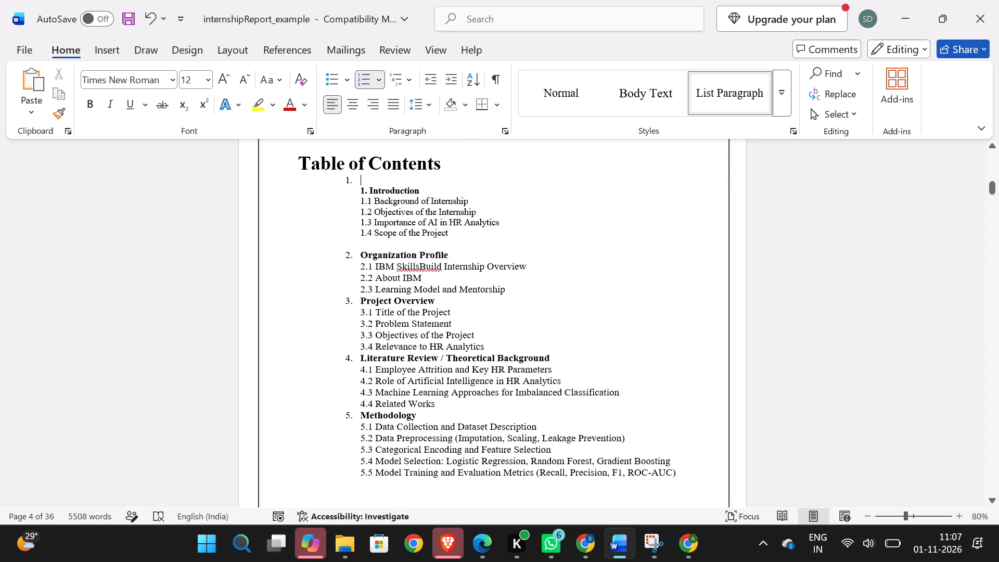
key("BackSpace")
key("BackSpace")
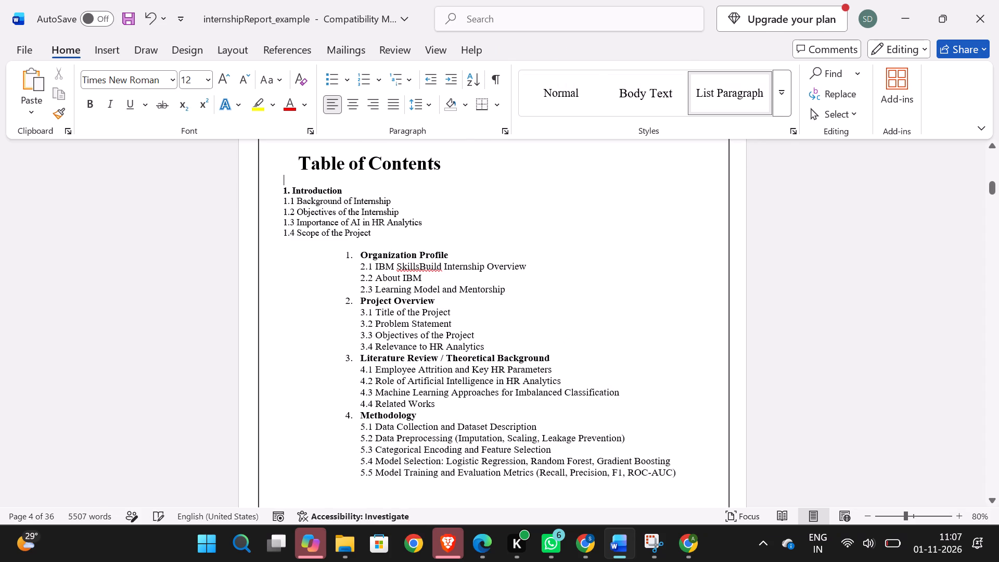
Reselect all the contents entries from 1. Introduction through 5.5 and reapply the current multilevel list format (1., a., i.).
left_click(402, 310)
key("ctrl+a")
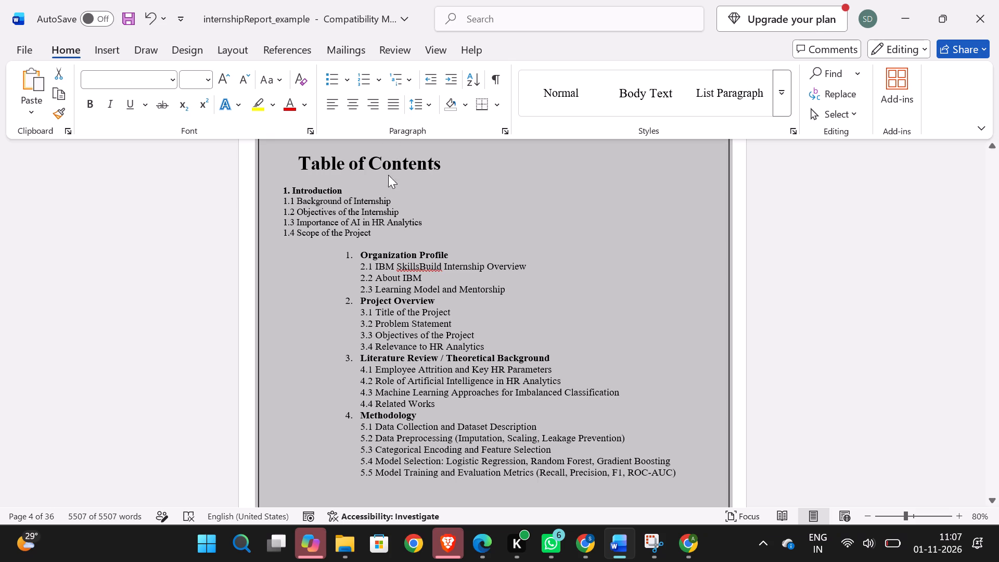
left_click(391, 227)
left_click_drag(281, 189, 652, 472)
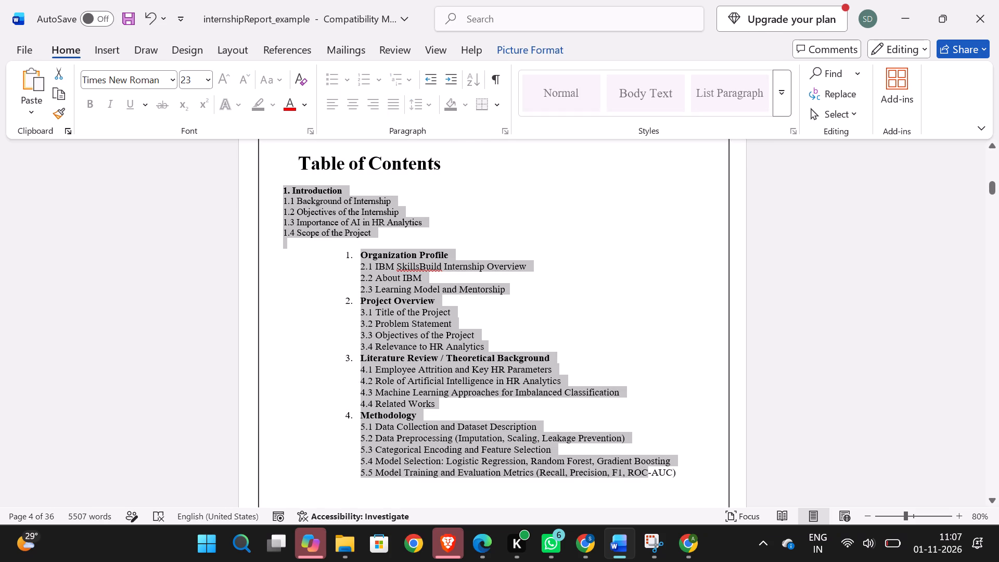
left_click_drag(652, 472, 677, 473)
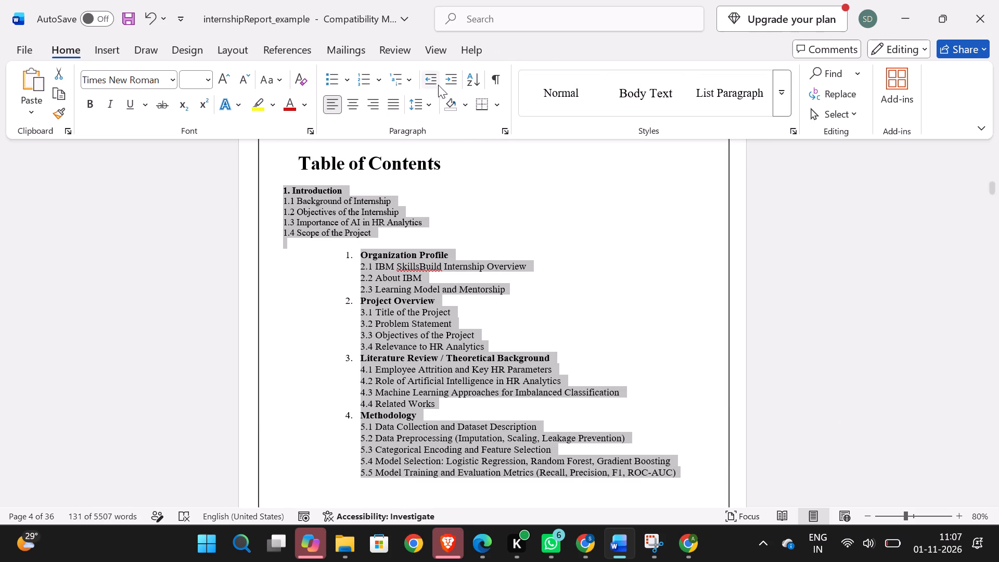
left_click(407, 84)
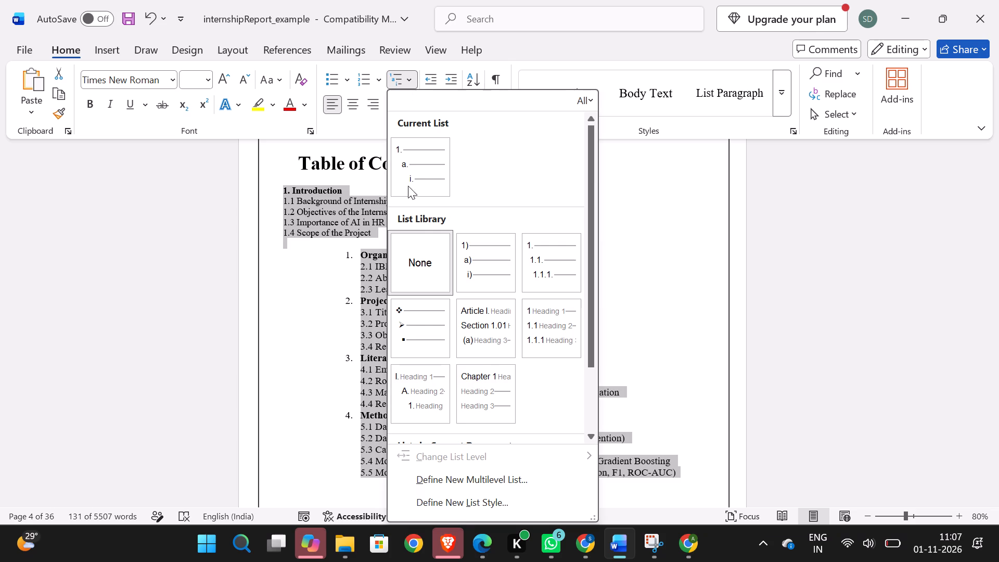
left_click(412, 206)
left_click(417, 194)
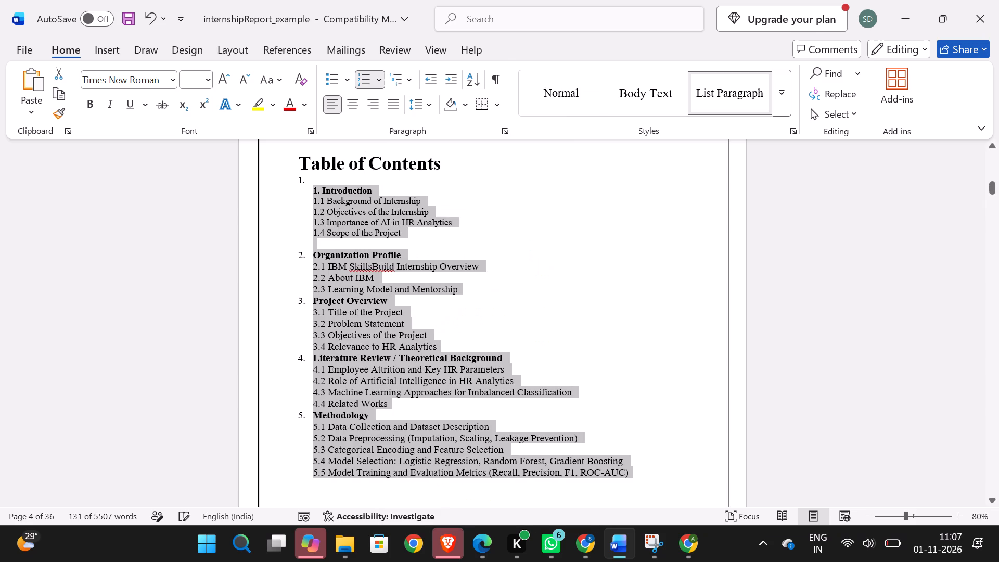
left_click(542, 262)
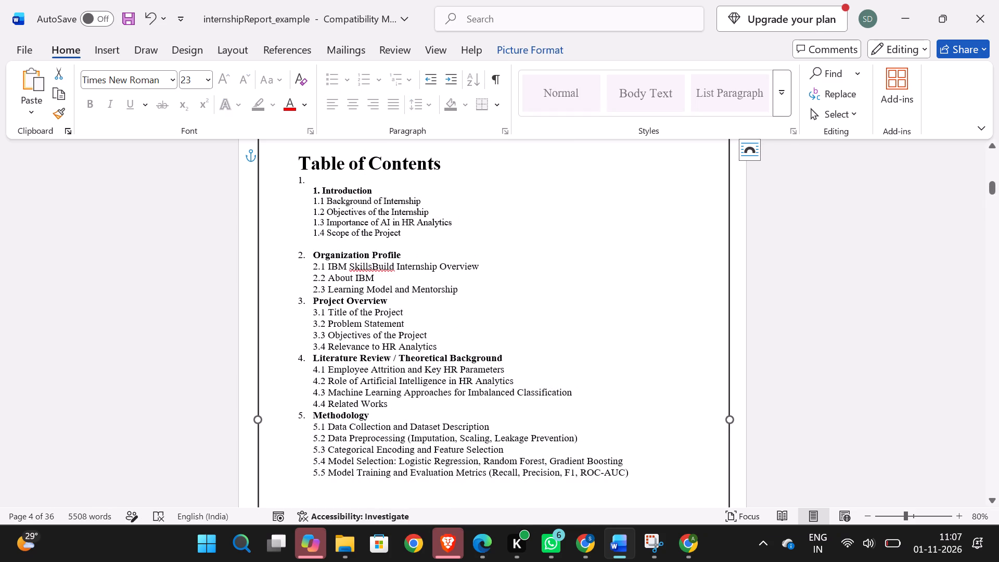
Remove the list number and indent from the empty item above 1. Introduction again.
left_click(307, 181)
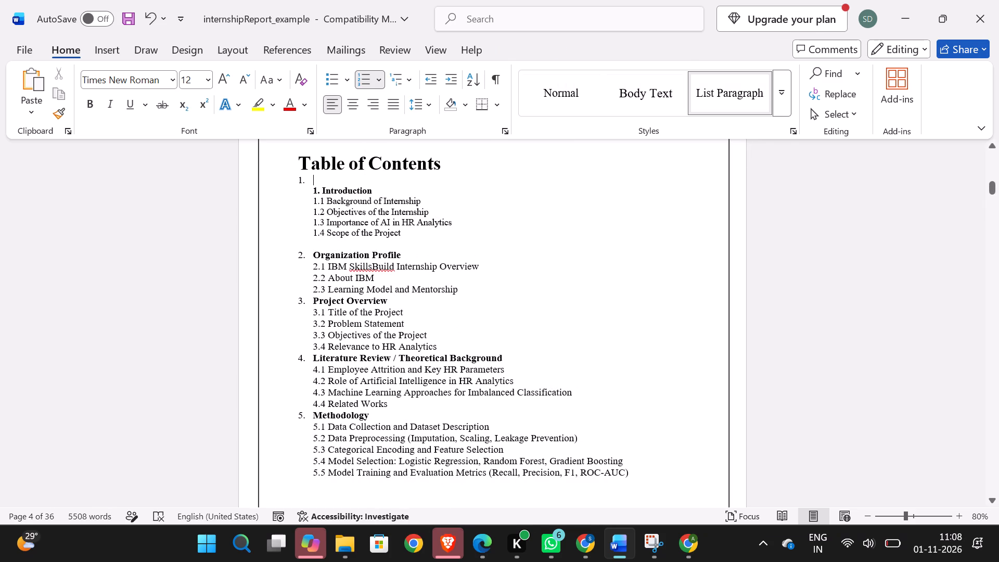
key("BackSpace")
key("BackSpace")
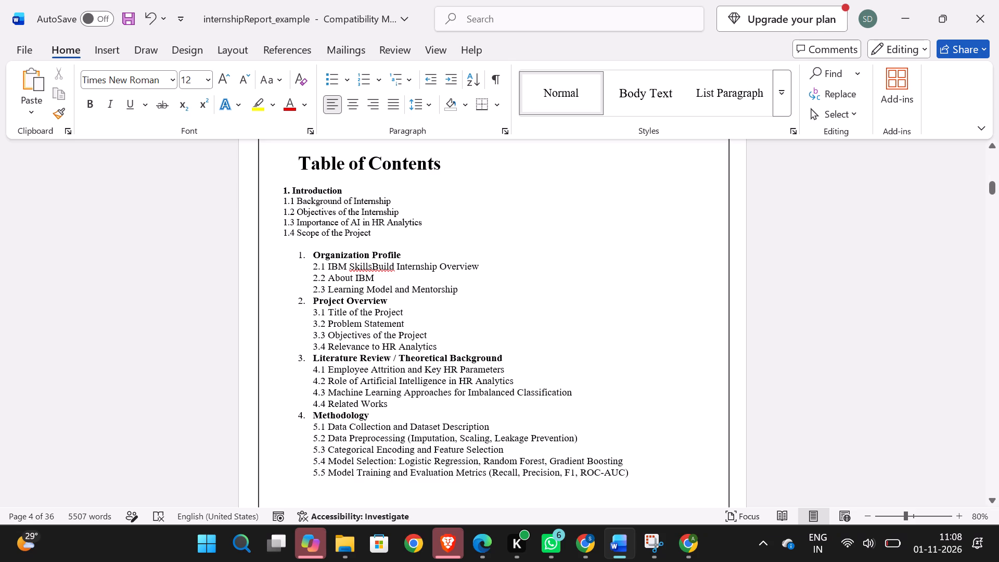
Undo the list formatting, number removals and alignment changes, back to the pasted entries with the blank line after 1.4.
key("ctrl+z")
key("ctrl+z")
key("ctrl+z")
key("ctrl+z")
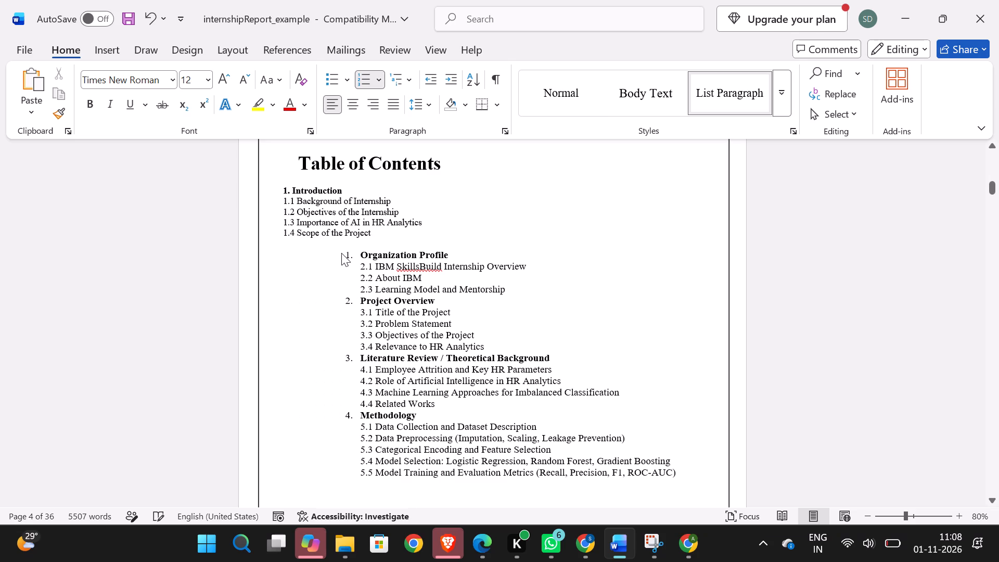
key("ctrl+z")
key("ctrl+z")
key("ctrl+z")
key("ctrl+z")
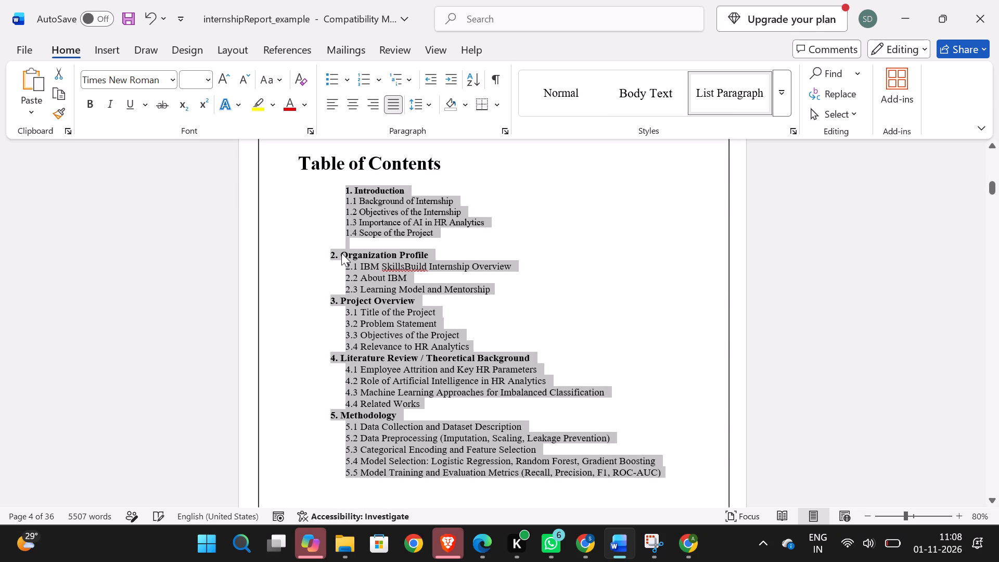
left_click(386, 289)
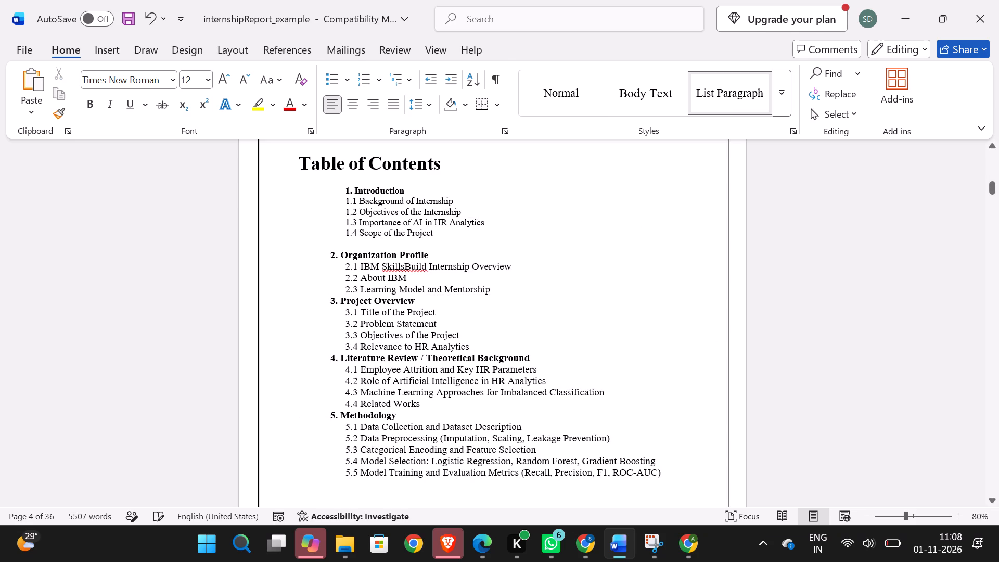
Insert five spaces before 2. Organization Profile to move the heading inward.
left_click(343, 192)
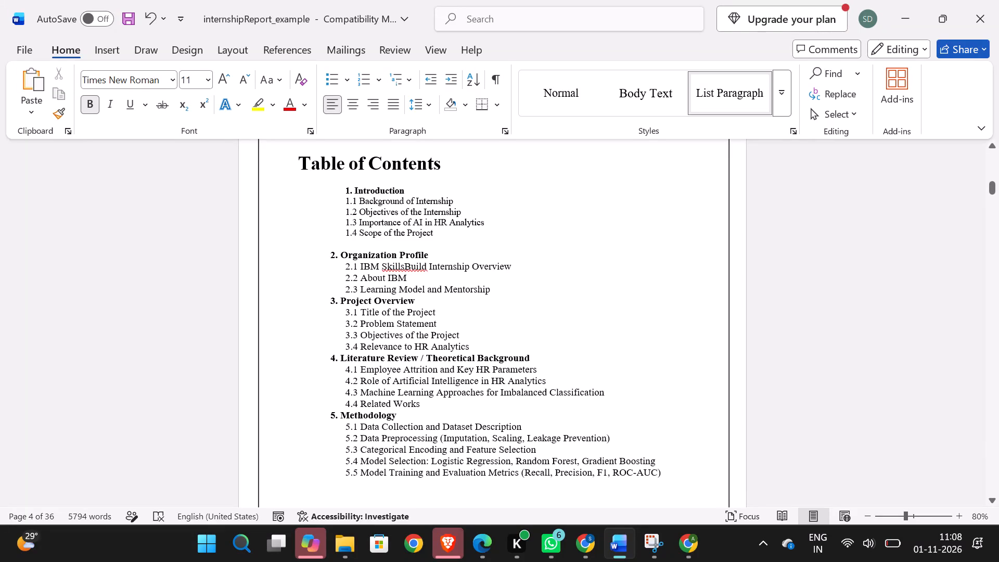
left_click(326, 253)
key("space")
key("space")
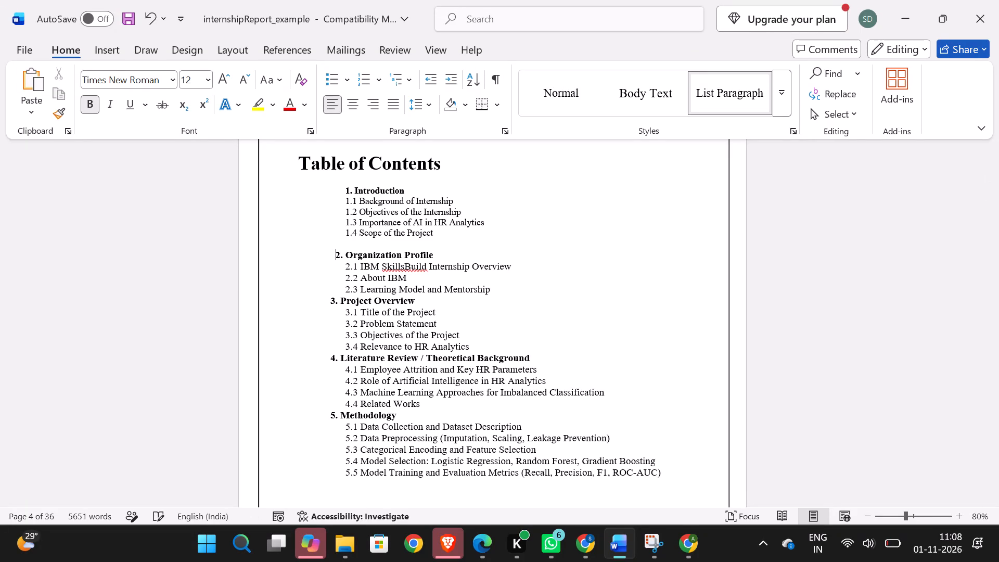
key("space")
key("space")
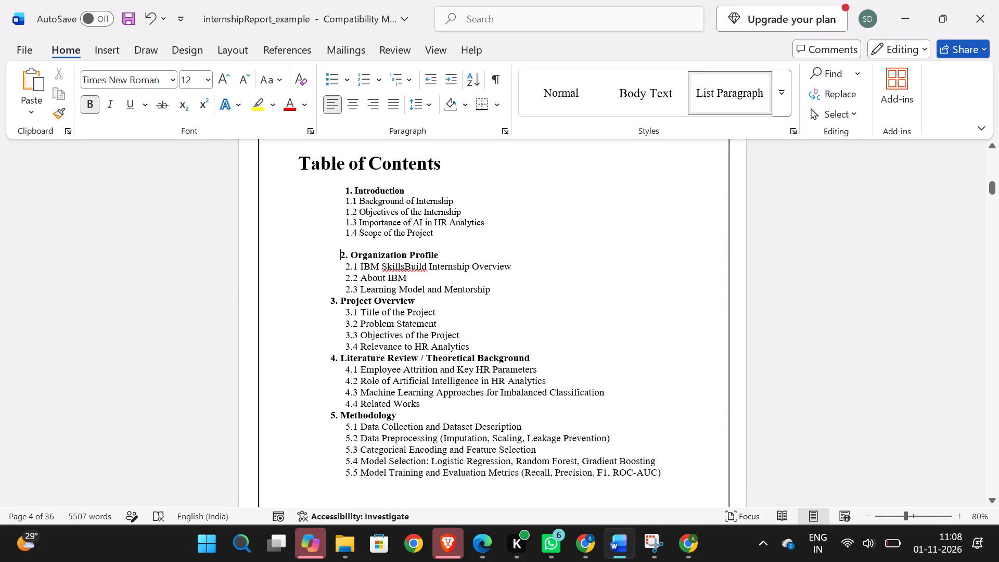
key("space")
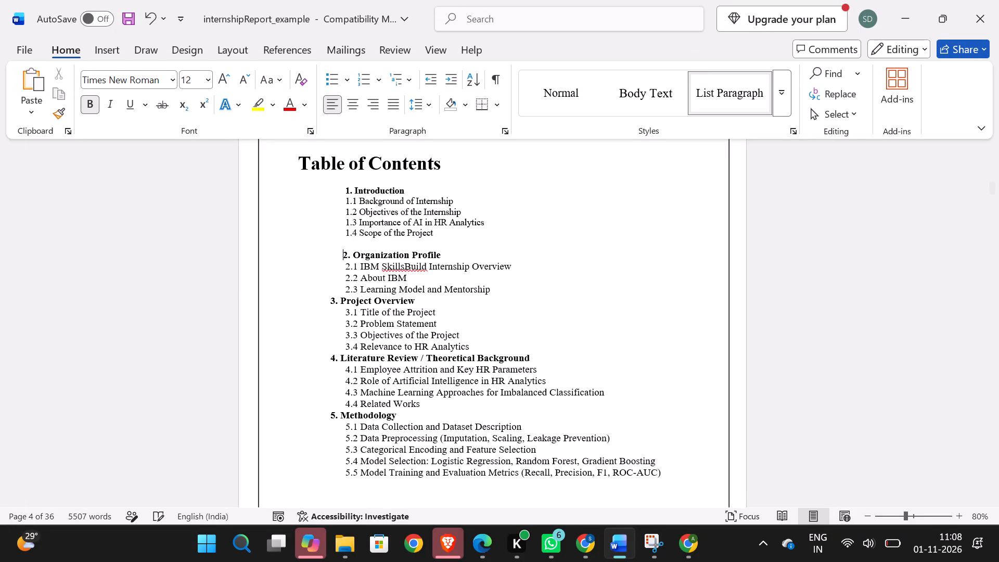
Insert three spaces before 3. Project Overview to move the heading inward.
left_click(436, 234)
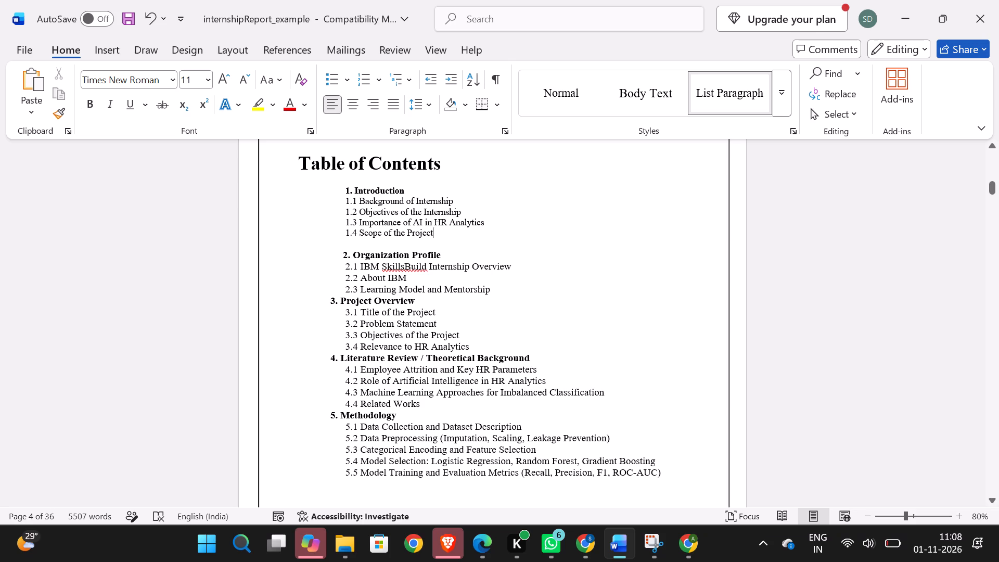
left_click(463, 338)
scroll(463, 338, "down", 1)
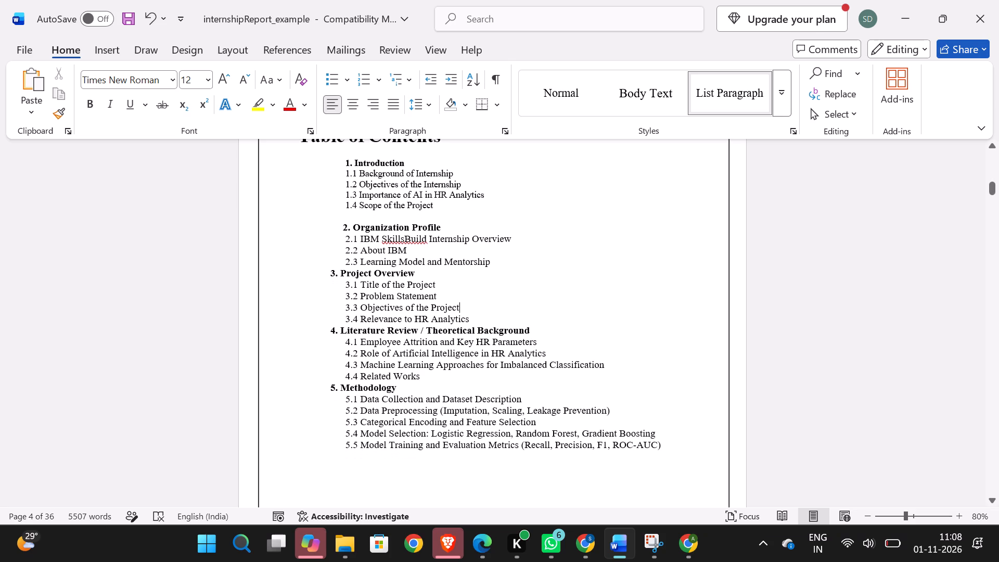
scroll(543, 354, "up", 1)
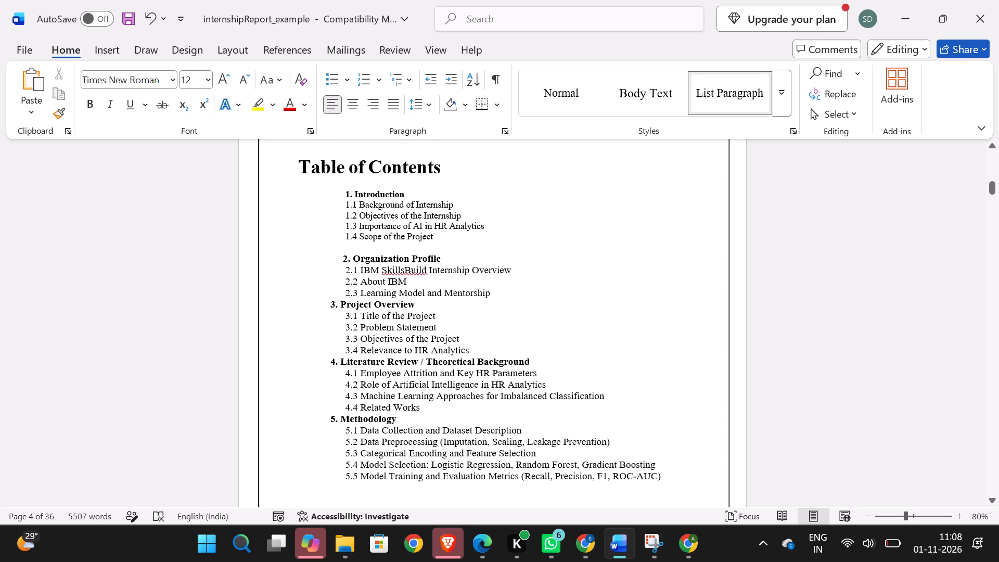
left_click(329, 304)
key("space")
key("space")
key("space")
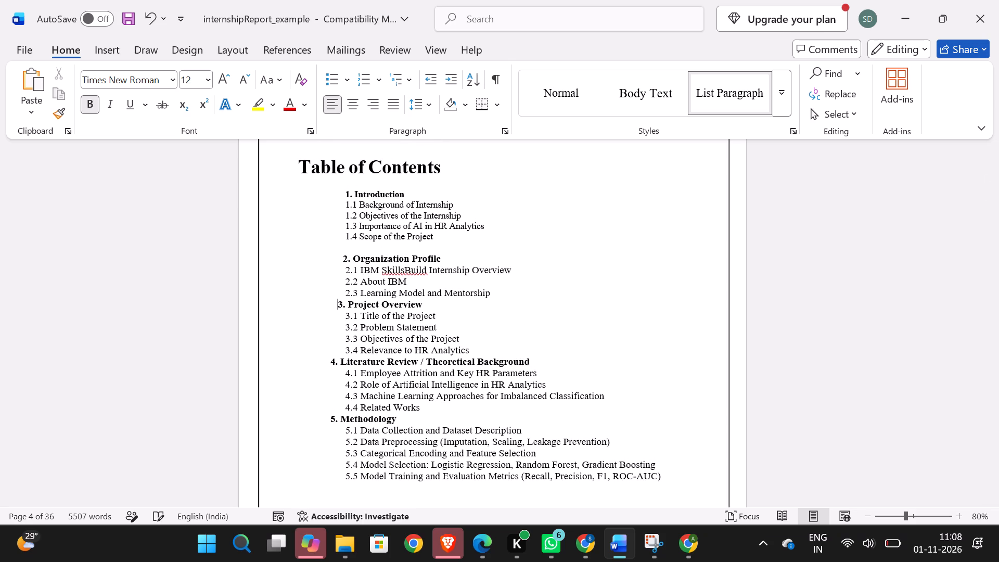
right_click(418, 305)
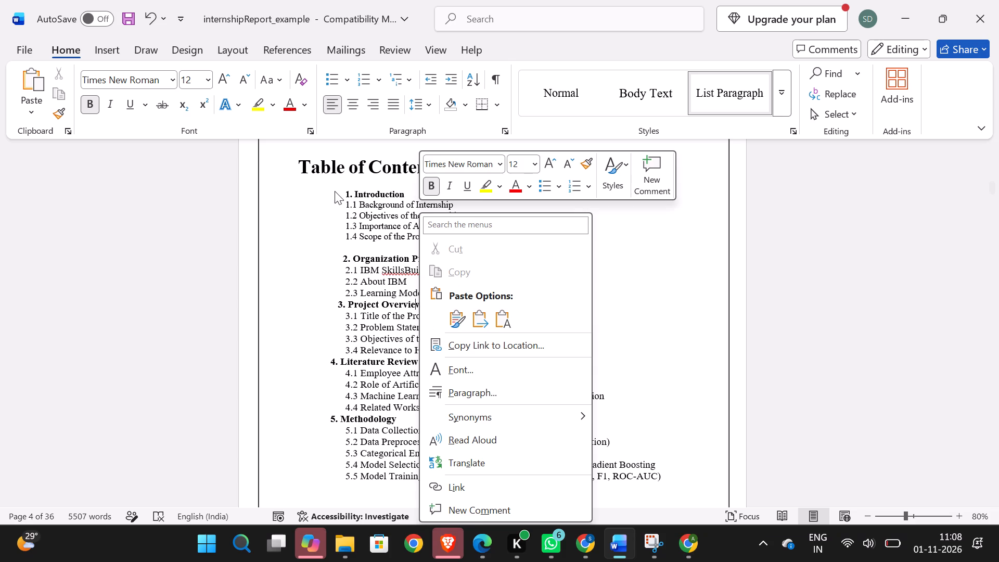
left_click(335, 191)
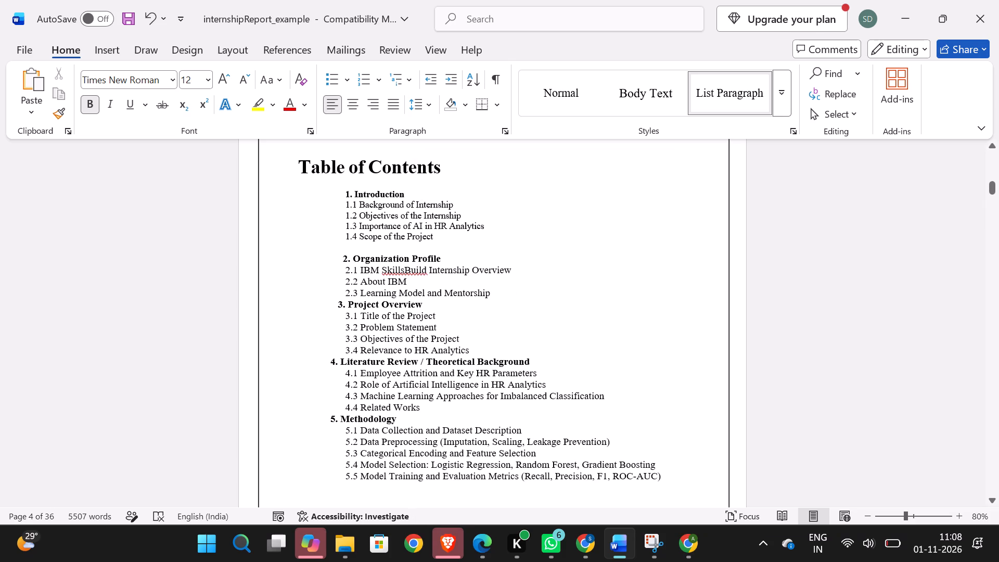
Select the contents entries from 1. Introduction through 5.5 and apply automatic numbering to them.
left_click_drag(342, 195, 659, 475)
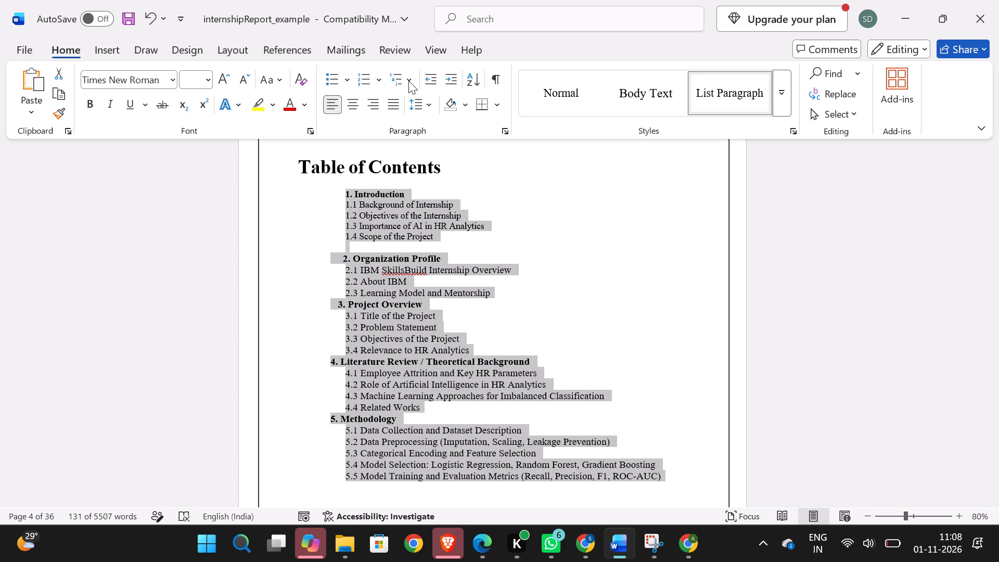
left_click(366, 80)
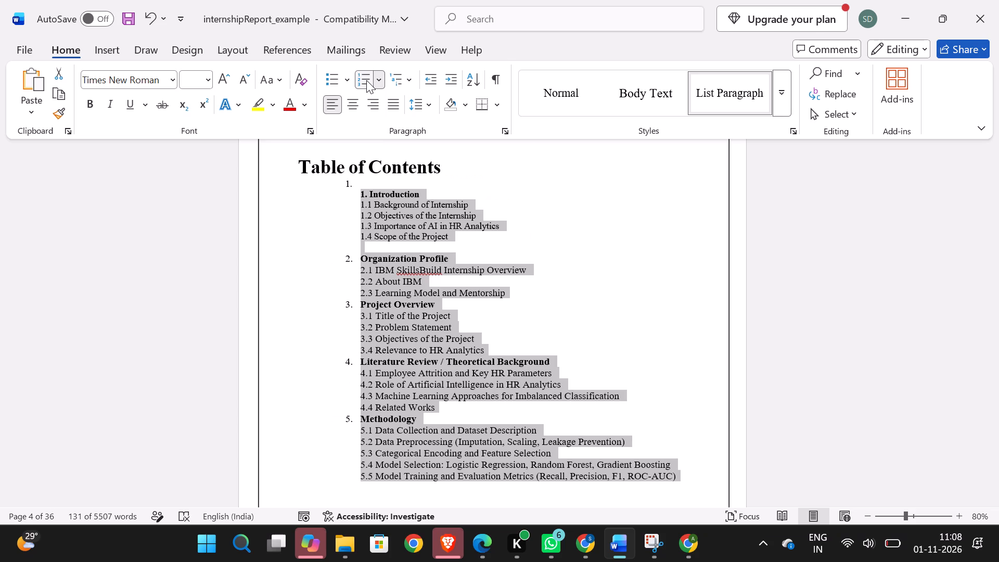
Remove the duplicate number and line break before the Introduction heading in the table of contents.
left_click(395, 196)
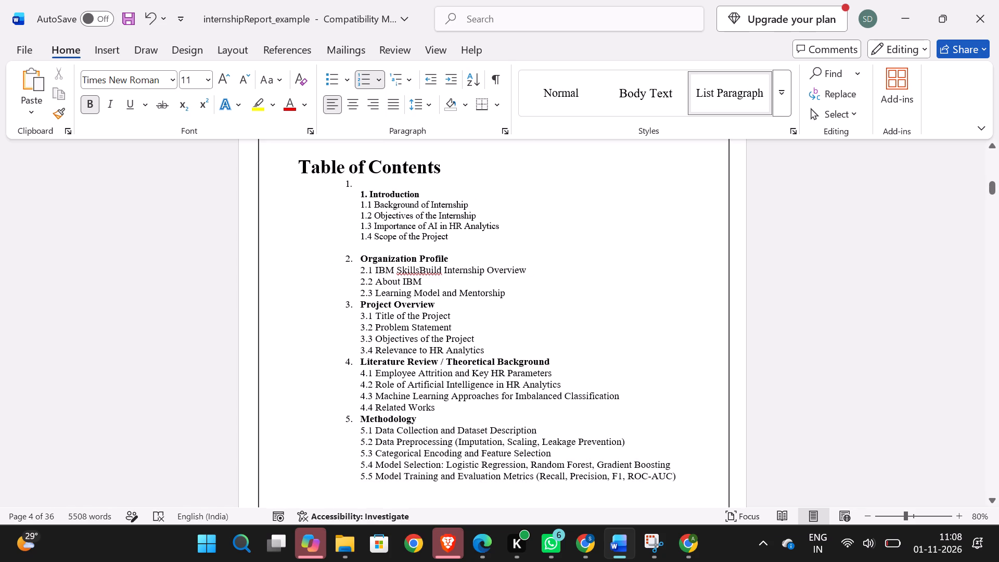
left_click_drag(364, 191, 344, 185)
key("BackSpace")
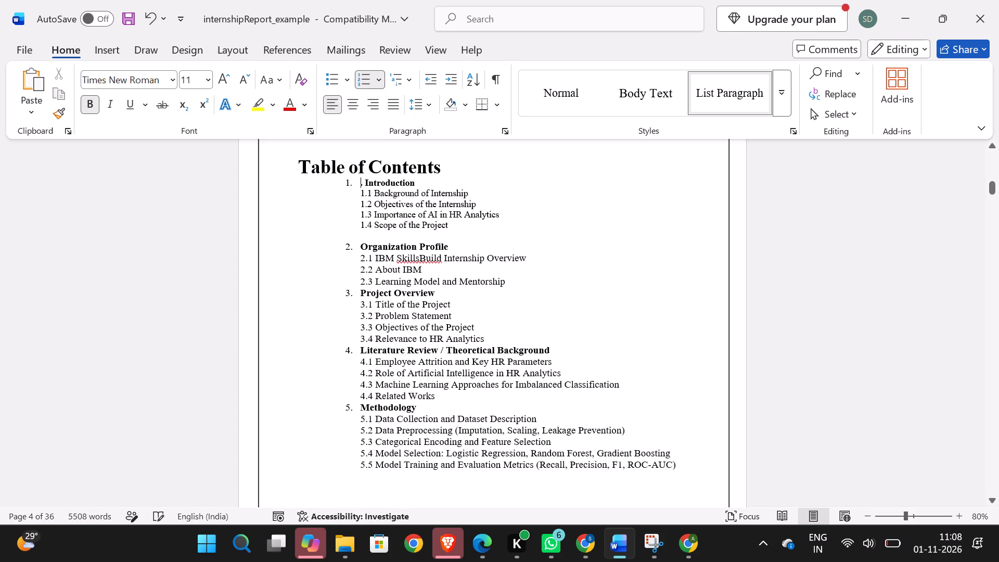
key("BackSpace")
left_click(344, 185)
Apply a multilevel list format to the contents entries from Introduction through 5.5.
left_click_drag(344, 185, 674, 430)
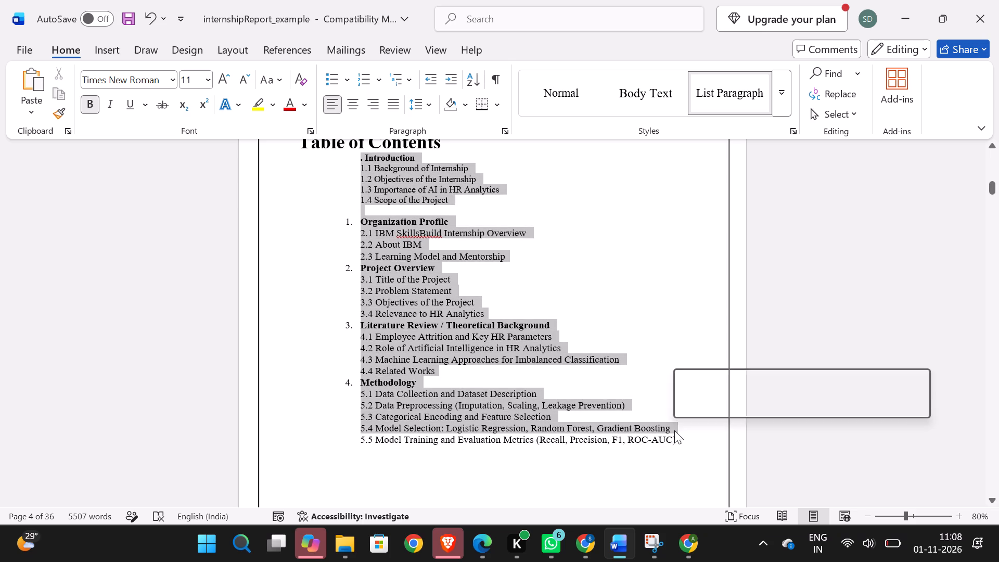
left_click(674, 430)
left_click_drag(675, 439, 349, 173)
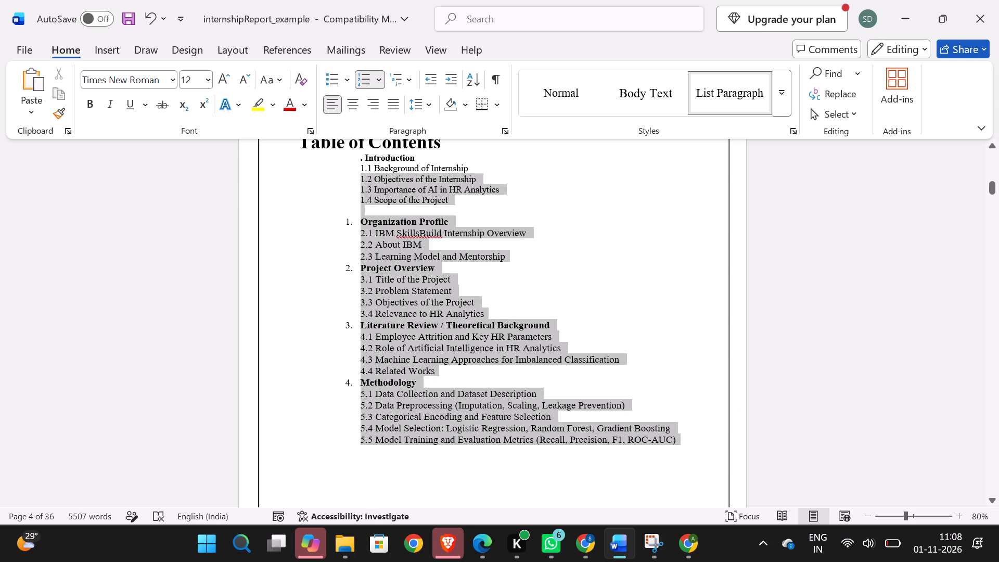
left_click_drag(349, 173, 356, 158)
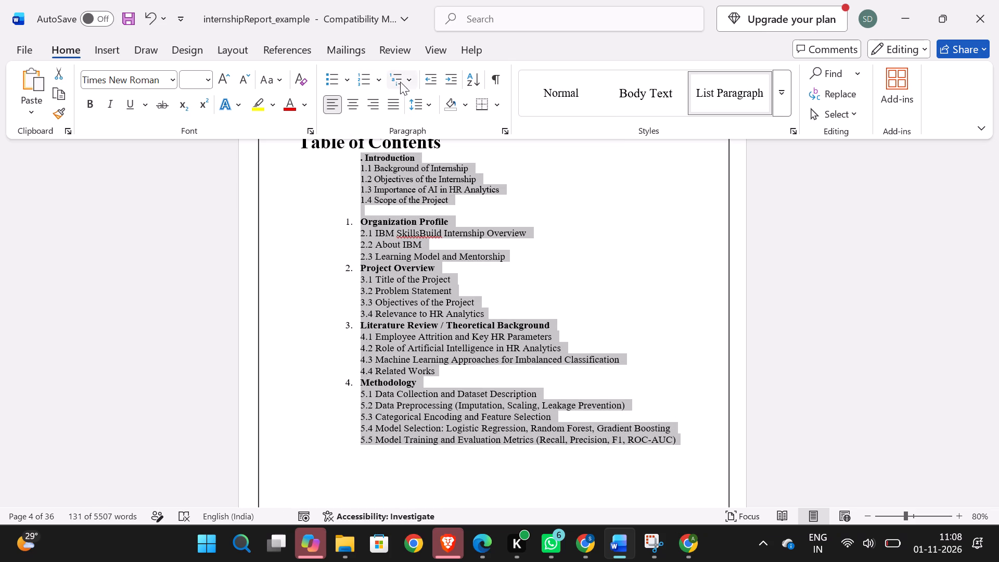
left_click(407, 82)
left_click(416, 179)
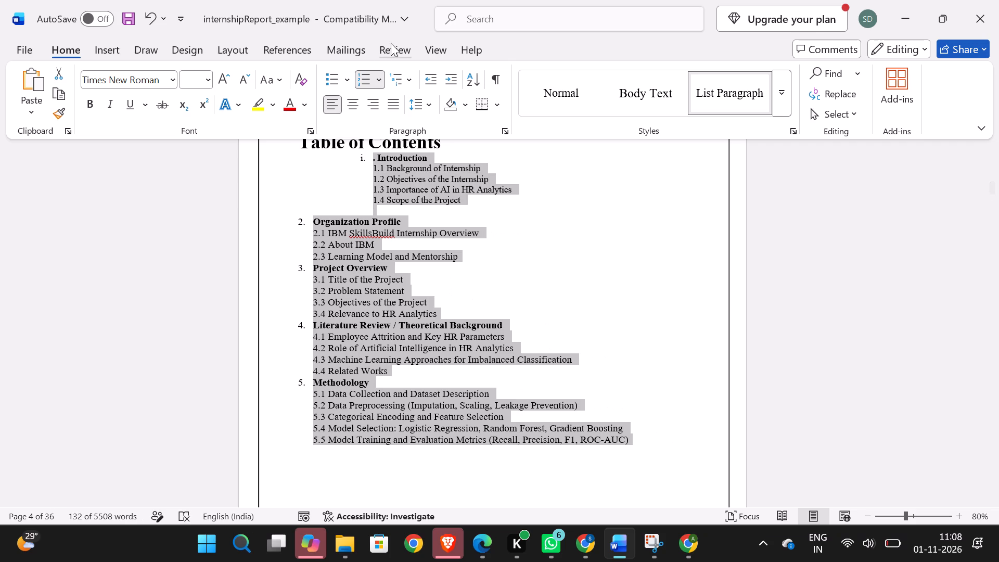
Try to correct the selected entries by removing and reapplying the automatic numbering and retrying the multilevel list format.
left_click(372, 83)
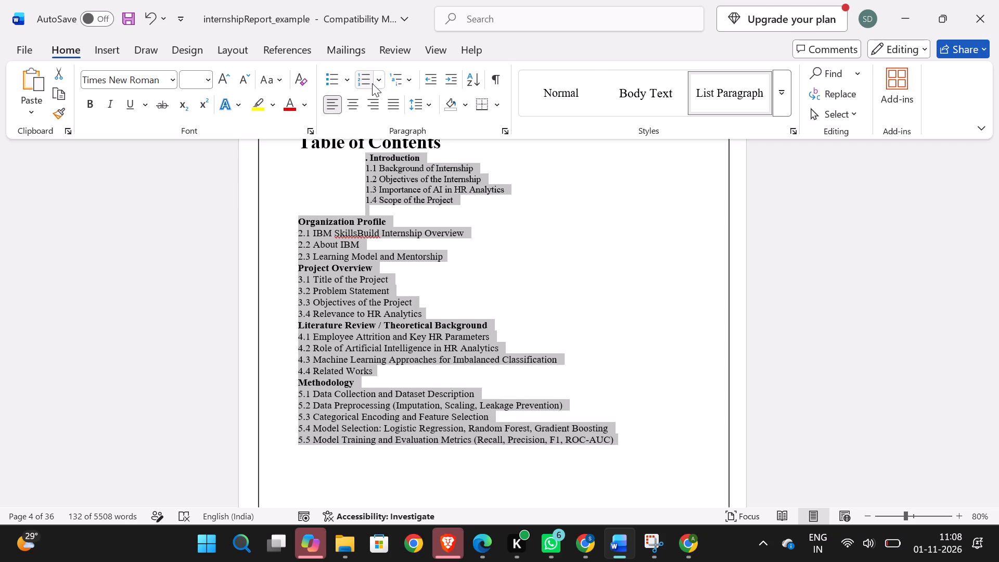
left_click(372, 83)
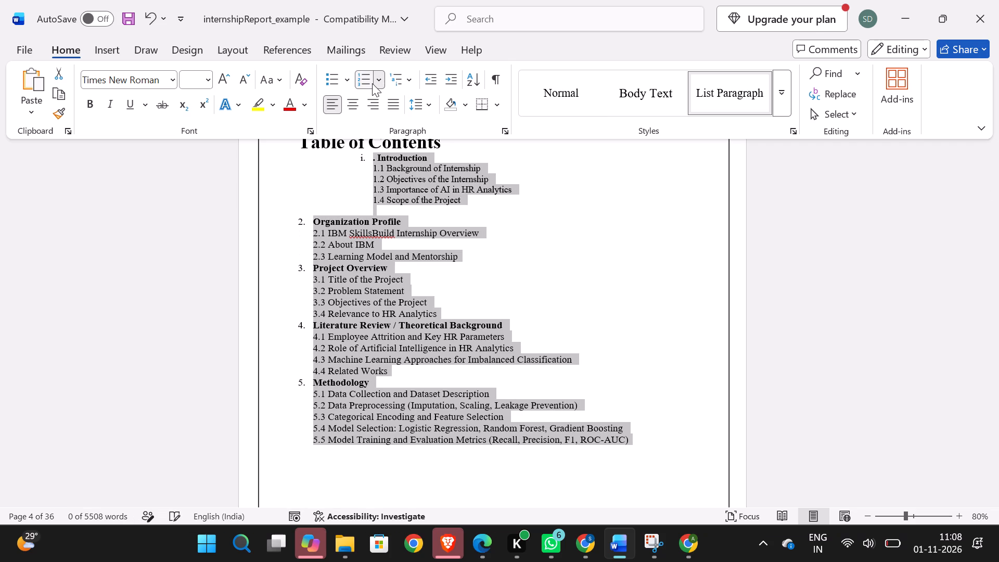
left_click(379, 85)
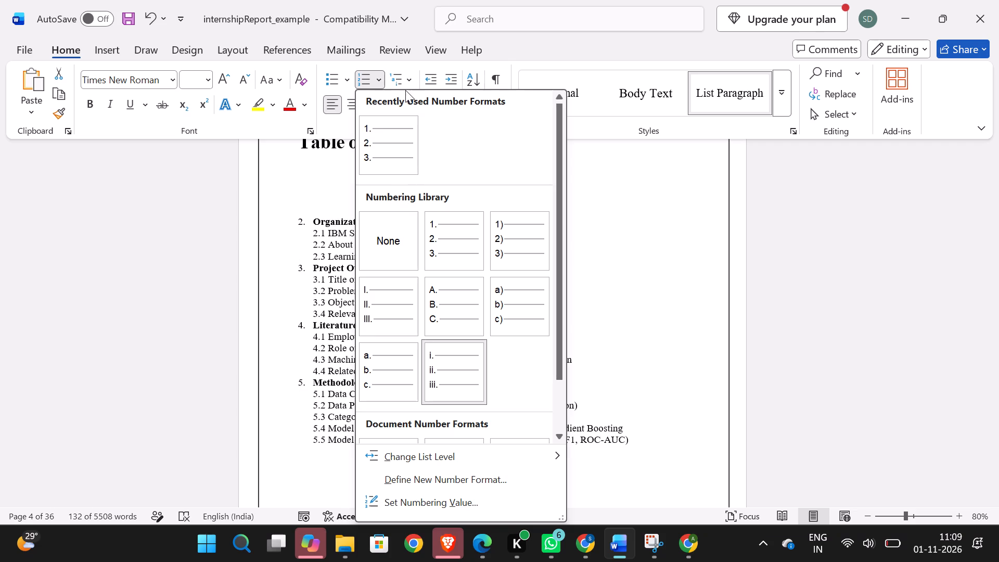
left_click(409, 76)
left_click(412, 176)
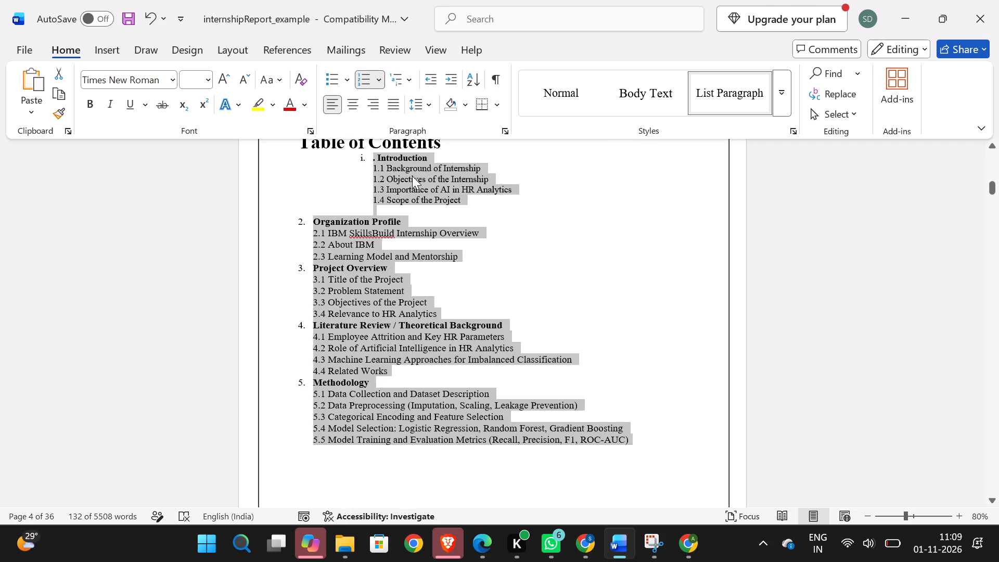
Undo the list formatting, numbering, spacing and pasted entries, back to the sample report's original table of contents.
left_click(428, 251)
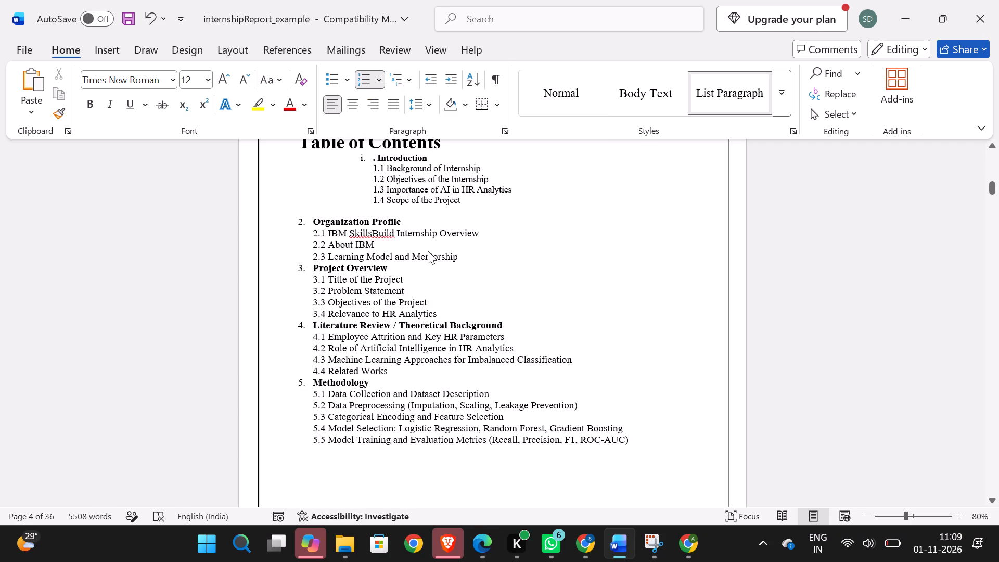
key("ctrl+z")
key("ctrl+z")
key("ctrl+z")
key("ctrl+z")
key("ctrl+z")
key("ctrl+z")
key("ctrl+z")
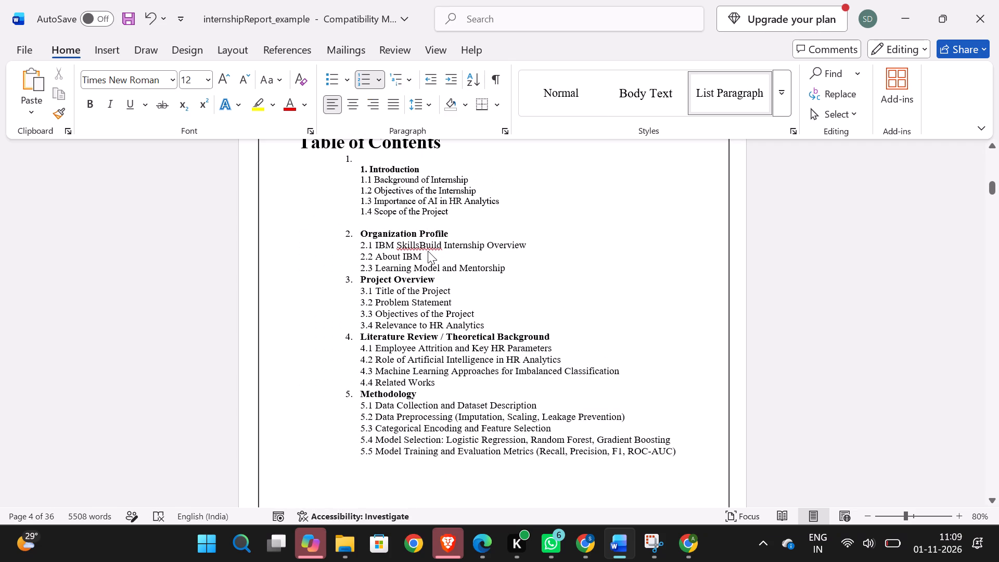
key("ctrl+z")
key("ctrl+z")
key("ctrl+z")
key("ctrl+z")
key("ctrl+z")
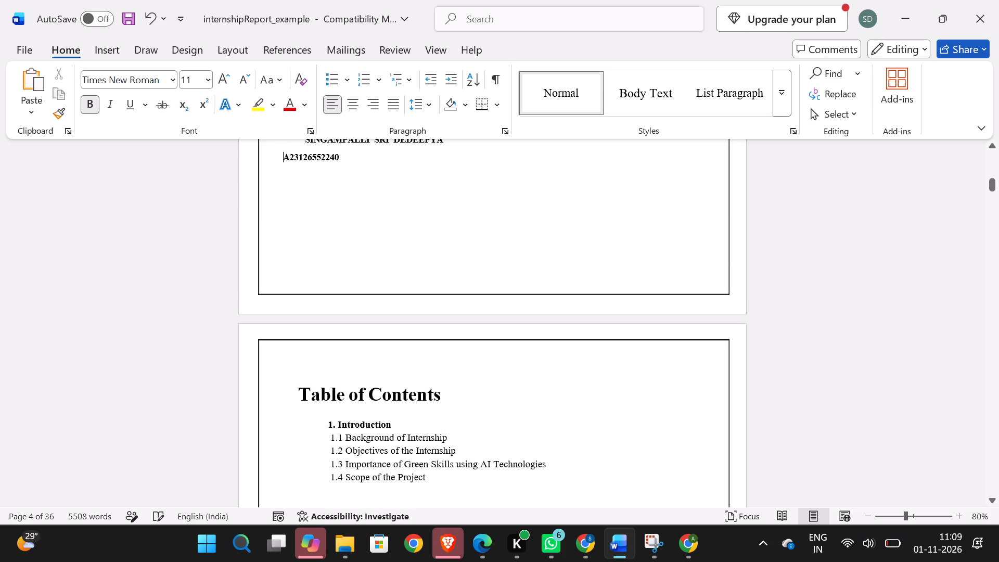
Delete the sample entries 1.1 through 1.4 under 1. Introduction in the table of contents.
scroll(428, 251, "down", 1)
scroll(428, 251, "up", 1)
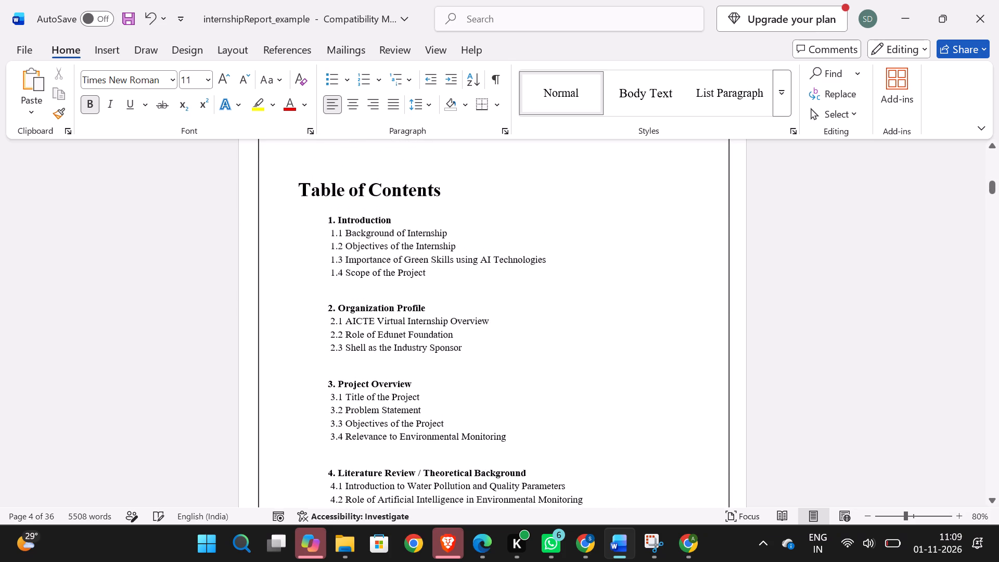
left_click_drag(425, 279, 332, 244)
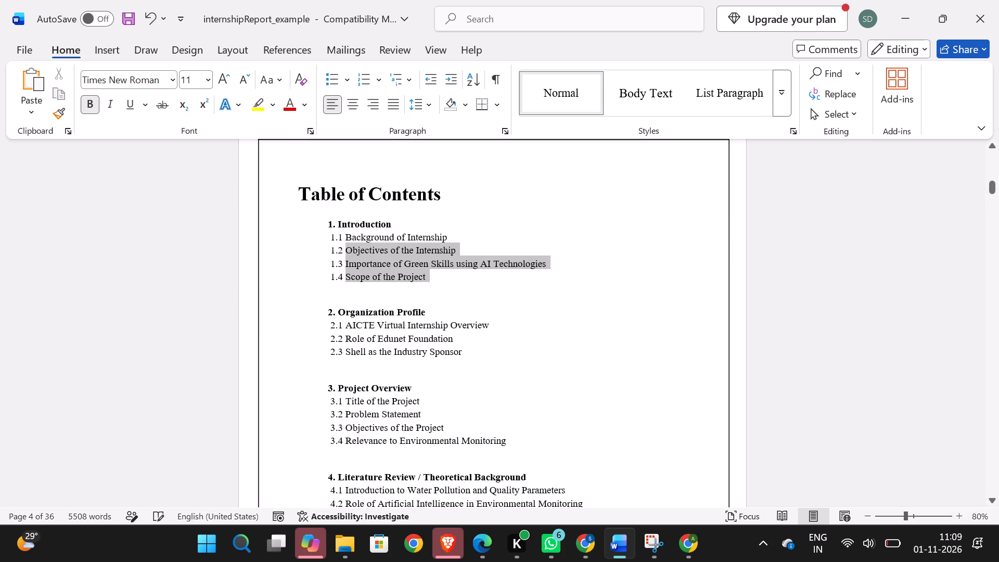
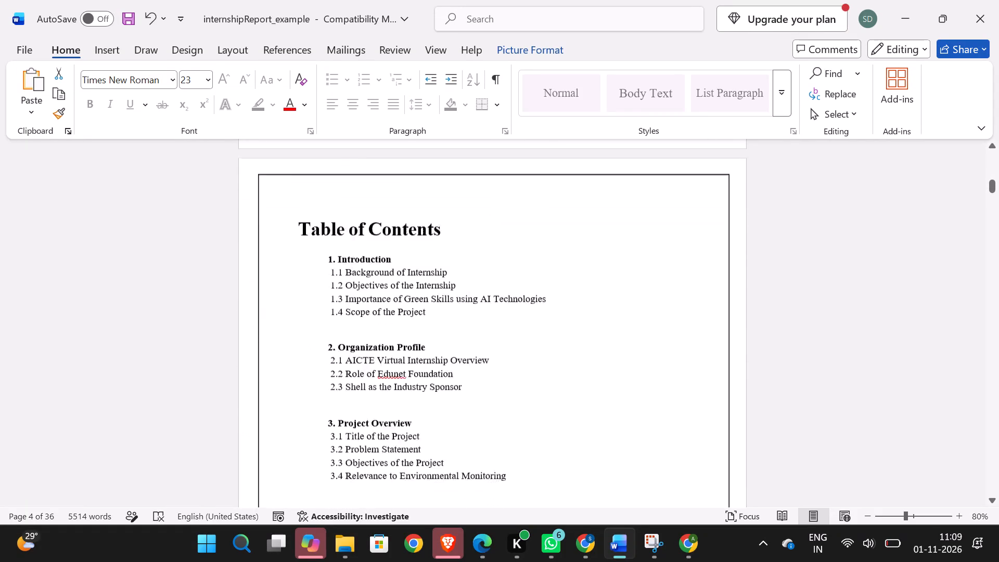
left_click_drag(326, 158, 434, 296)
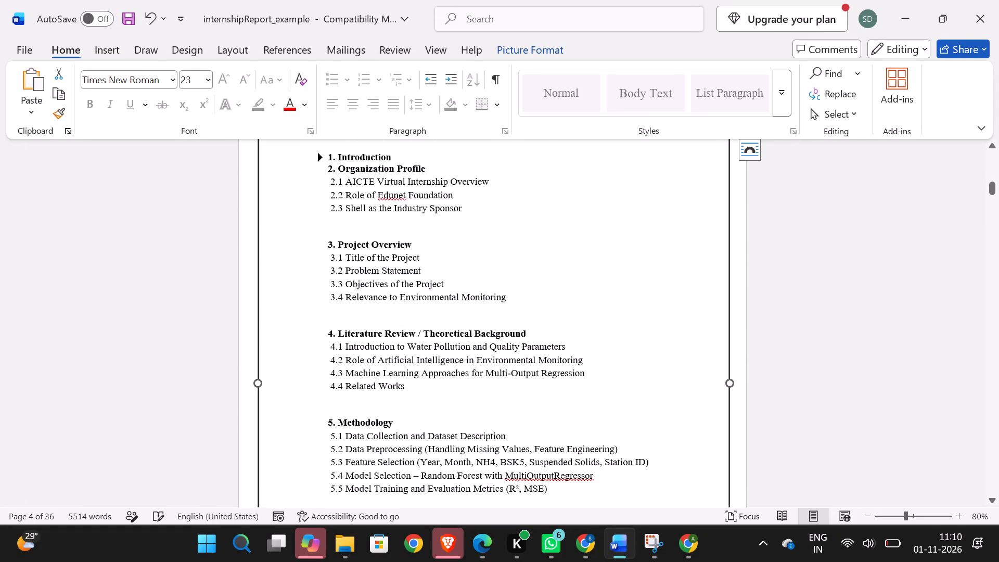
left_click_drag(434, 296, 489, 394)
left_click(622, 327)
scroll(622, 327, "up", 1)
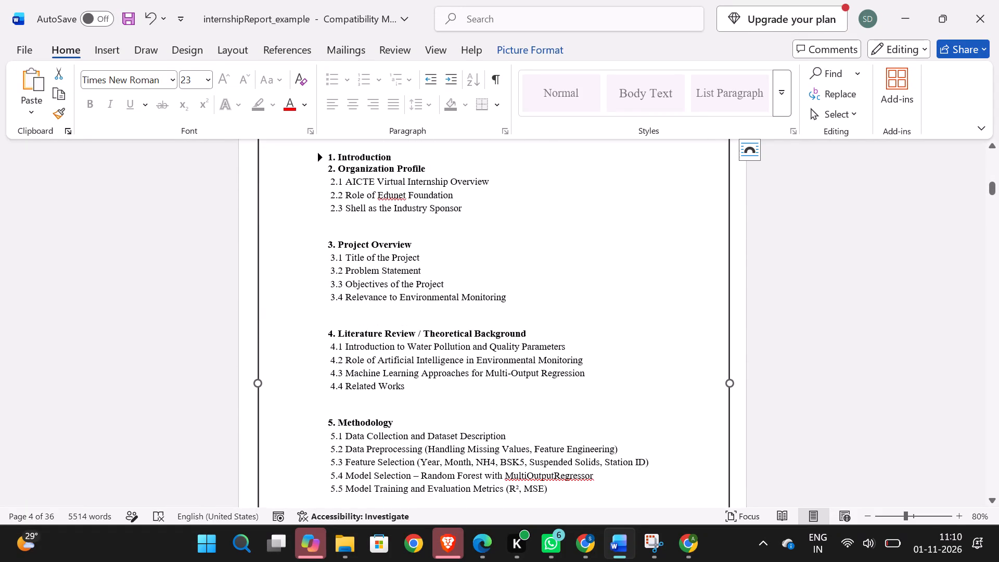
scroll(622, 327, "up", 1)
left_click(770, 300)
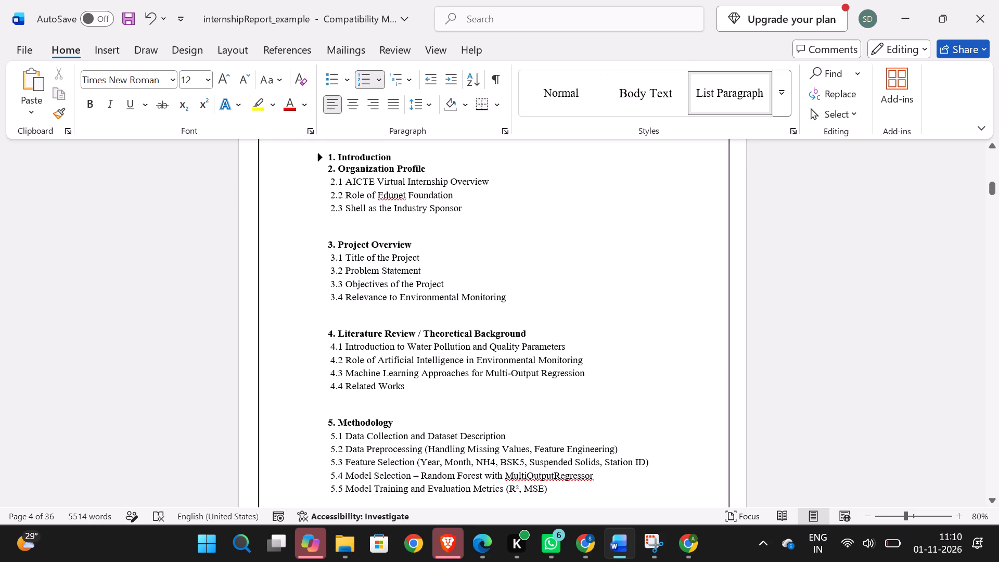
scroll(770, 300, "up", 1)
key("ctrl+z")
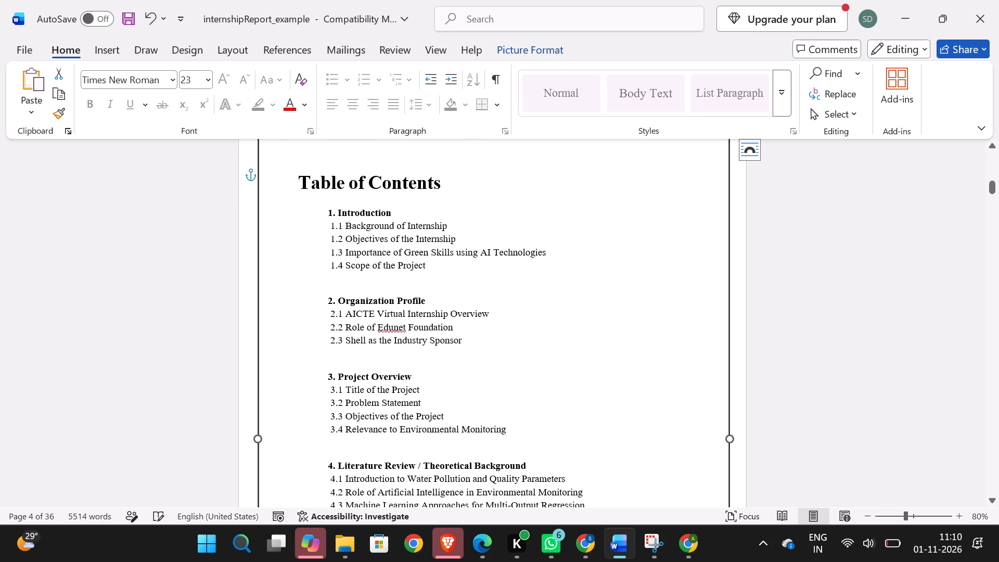
Replace the entries for sections 1 to 5 under the Table of Contents heading with the copied HR Analytics contents list.
scroll(420, 248, "down", 1)
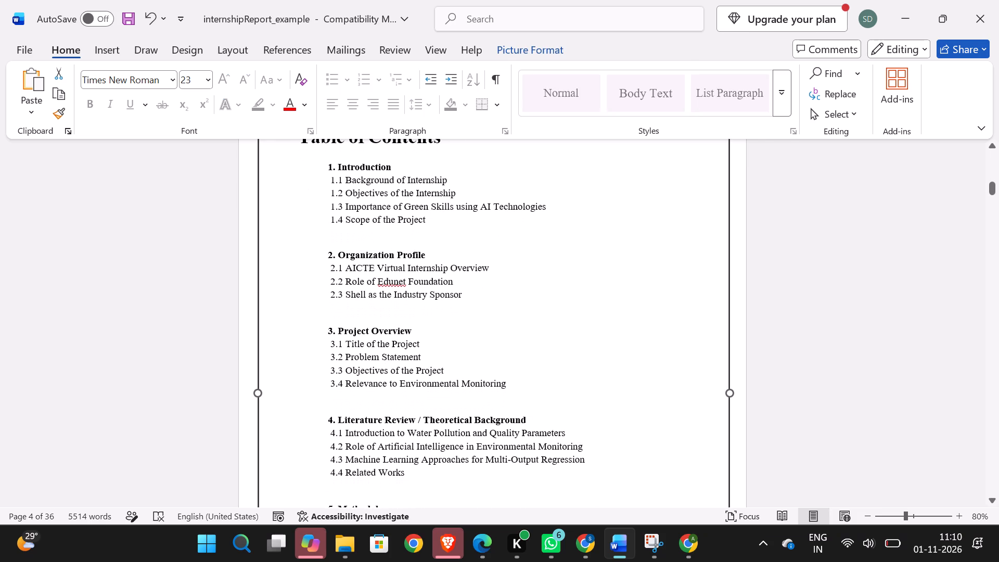
left_click_drag(405, 470, 329, 172)
key("BackSpace")
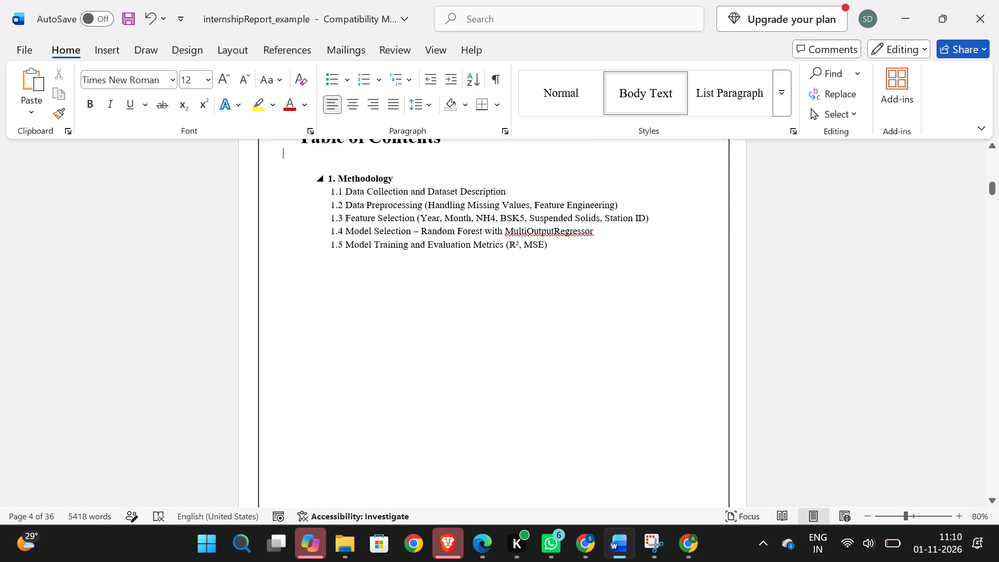
left_click_drag(328, 175, 544, 241)
key("BackSpace")
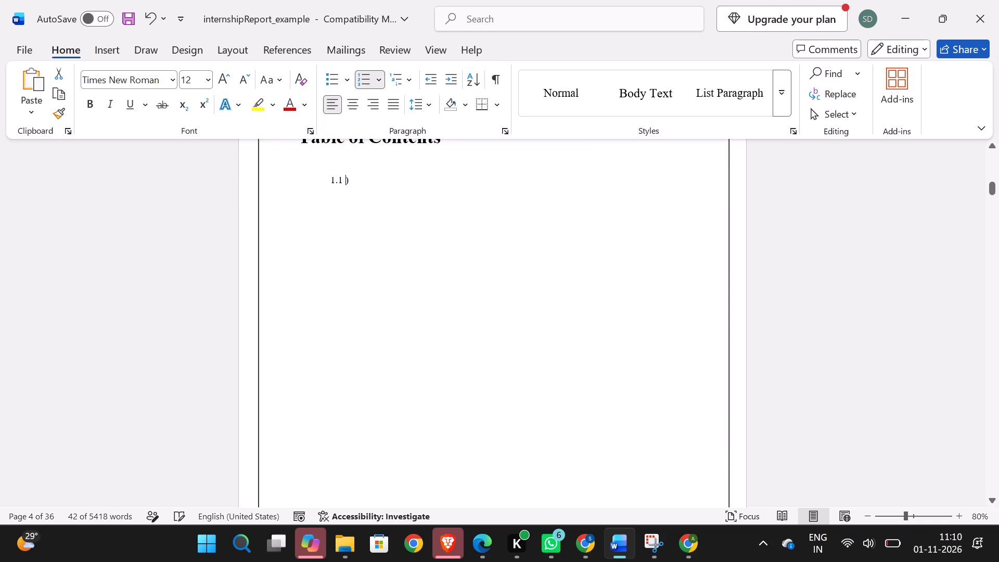
key("Right")
key("BackSpace")
key("BackSpace")
key("BackSpace")
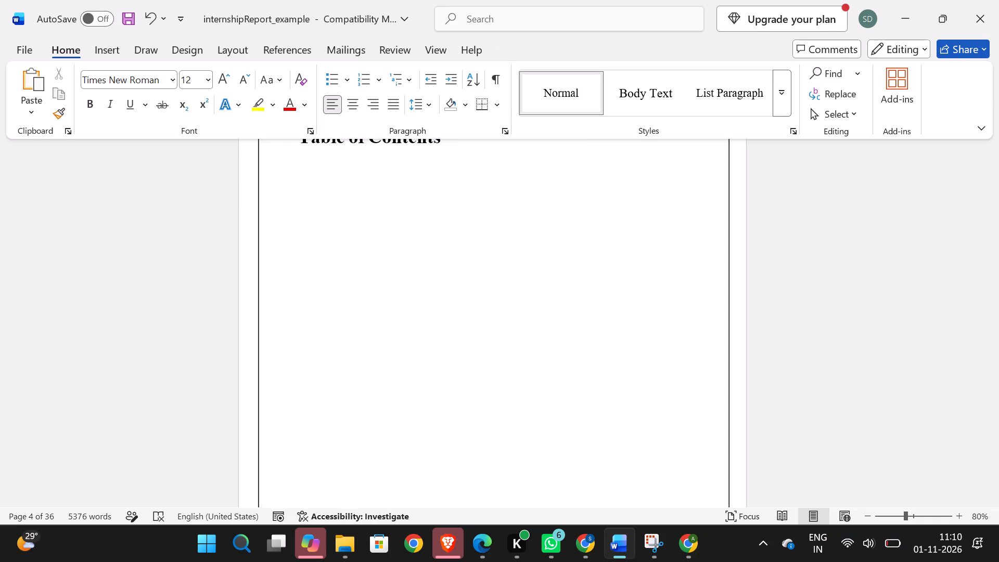
key("ctrl+v")
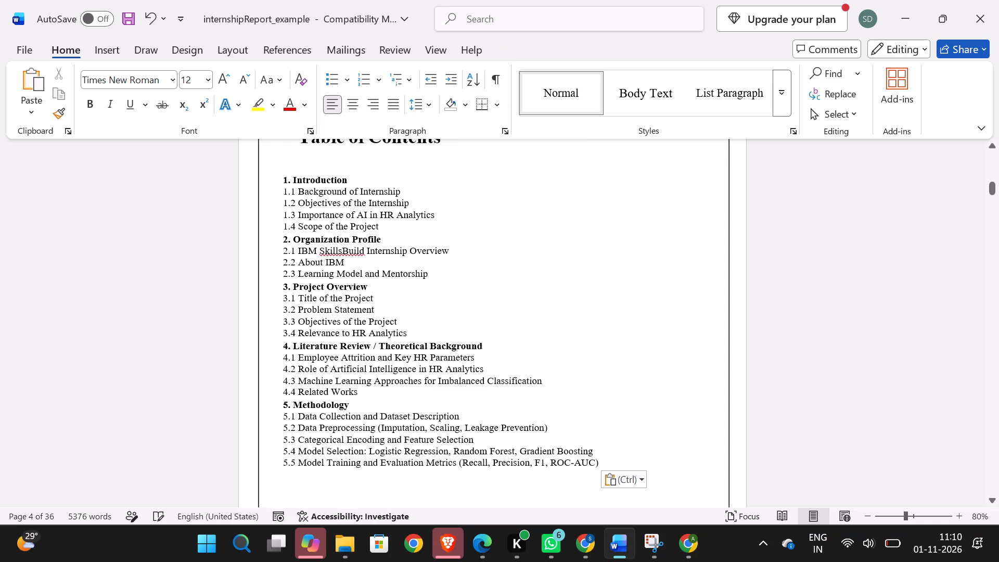
Show the ruler and indent the whole pasted contents list, sections 1 to 5, to about 2.8 cm.
left_click_drag(279, 176, 407, 270)
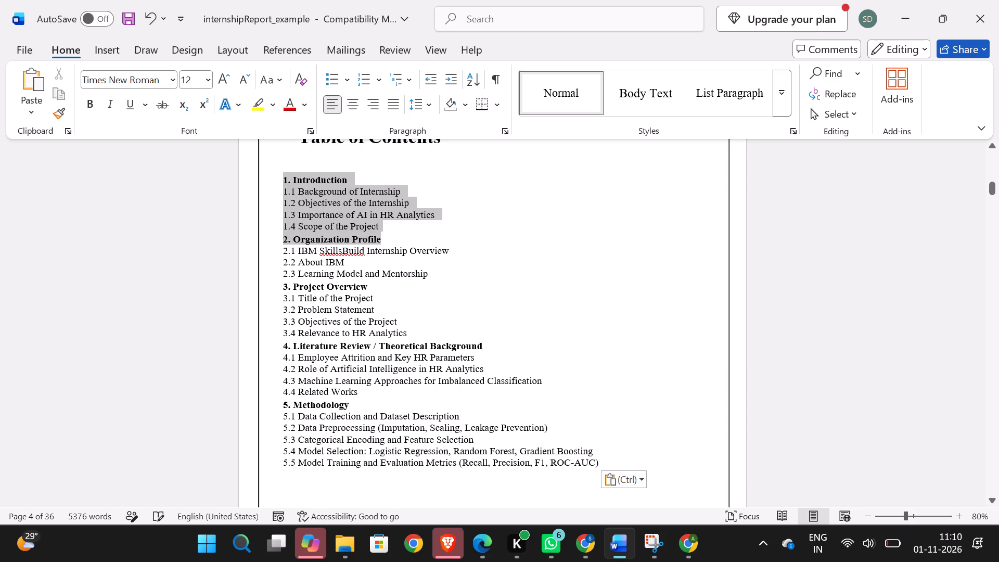
left_click_drag(407, 270, 611, 466)
scroll(419, 307, "up", 1)
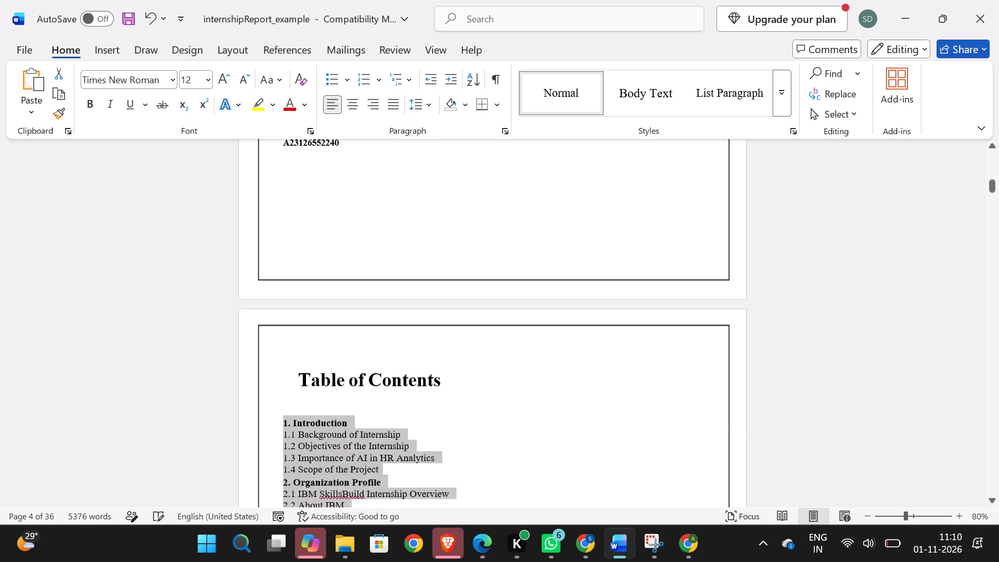
scroll(419, 307, "up", 1)
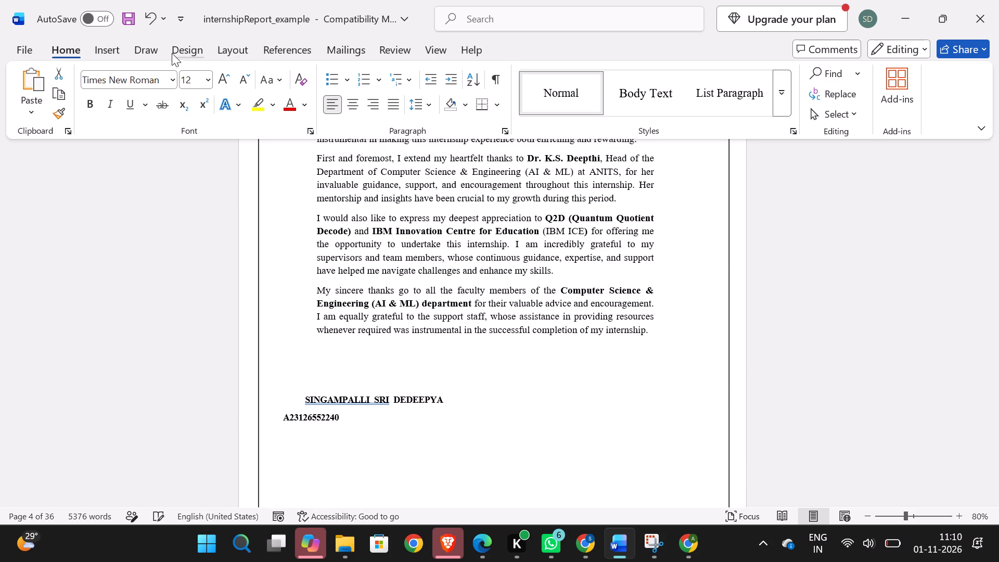
left_click(216, 53)
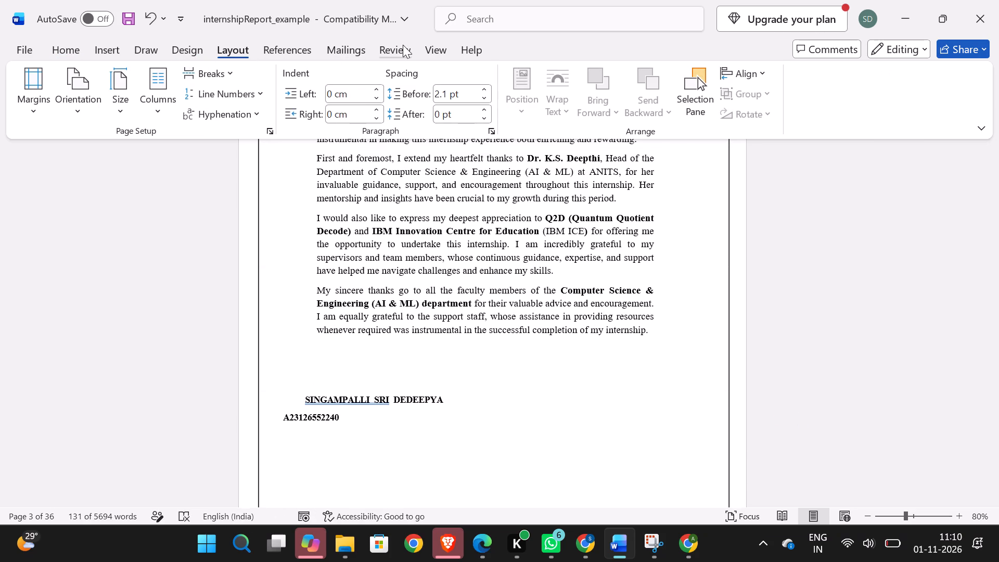
left_click(441, 48)
left_click(368, 76)
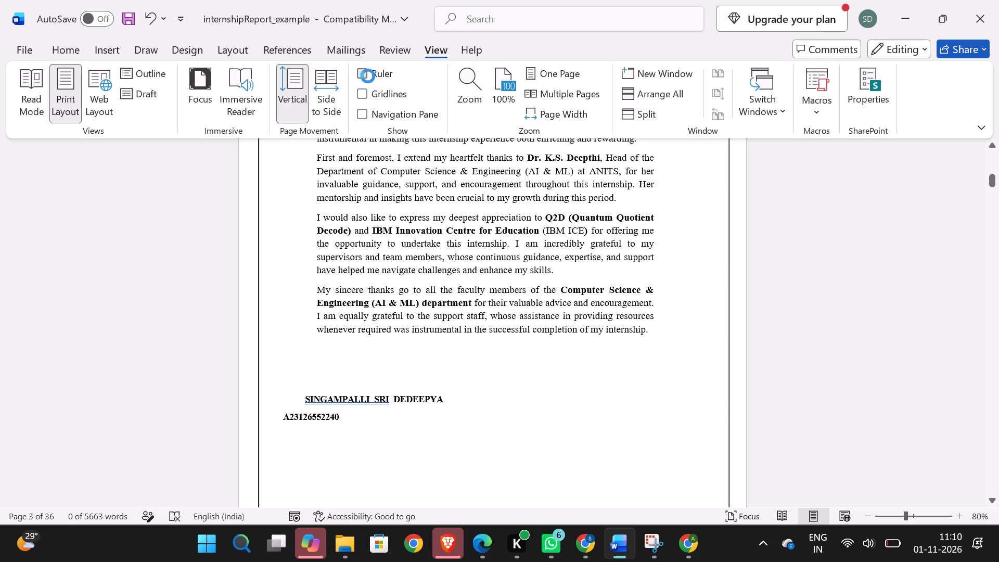
left_click_drag(292, 155, 327, 155)
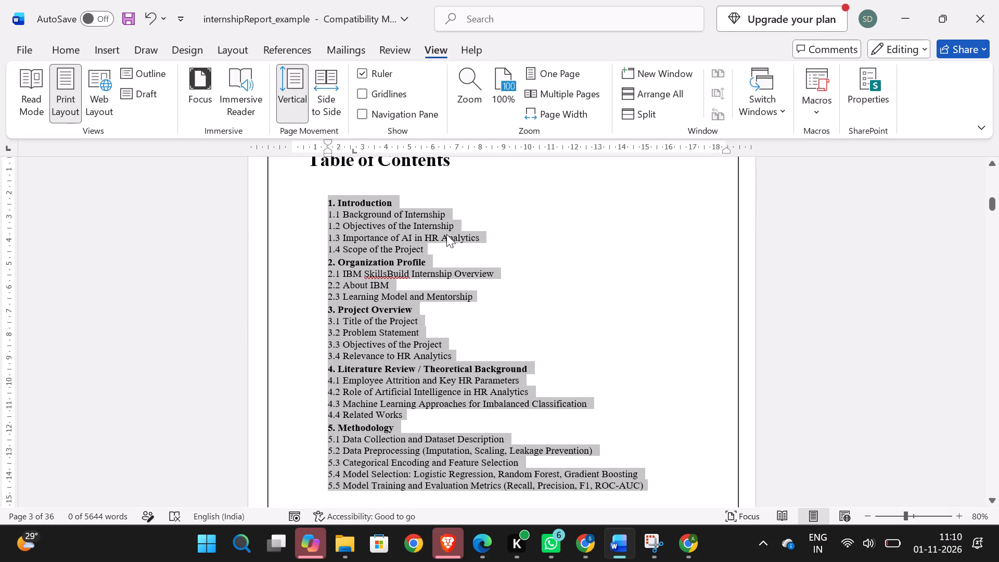
left_click_drag(328, 154, 341, 155)
left_click_drag(341, 155, 363, 159)
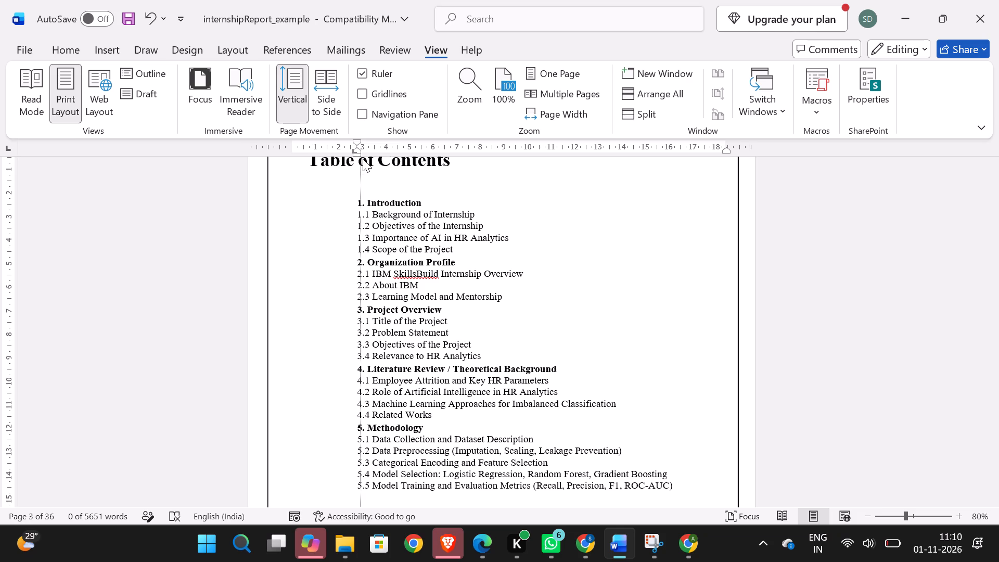
left_click_drag(363, 159, 356, 162)
Insert two blank lines before each of the Organization Profile, Project Overview and Literature Review headings in the contents list.
left_click(479, 256)
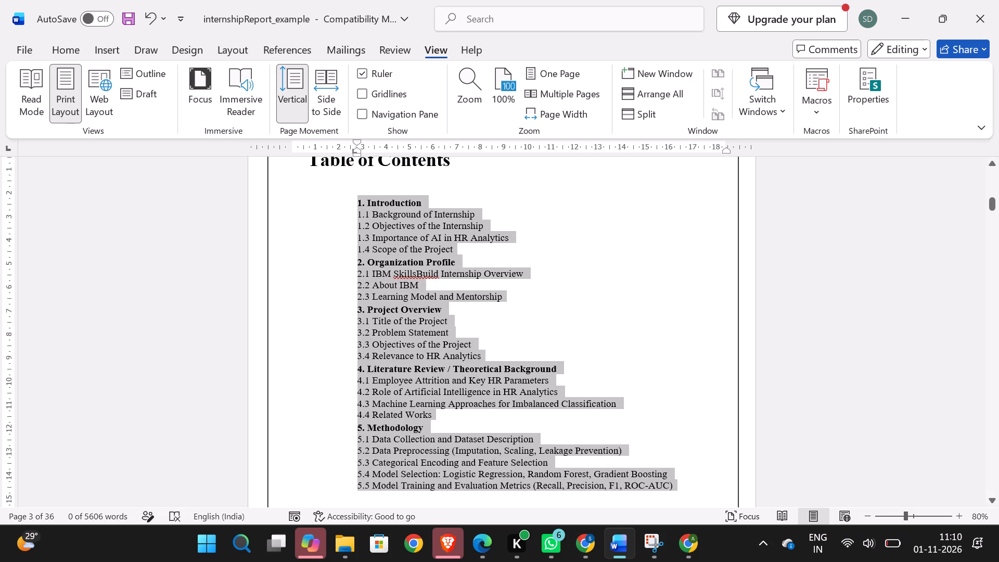
left_click(457, 253)
key("shift+Return")
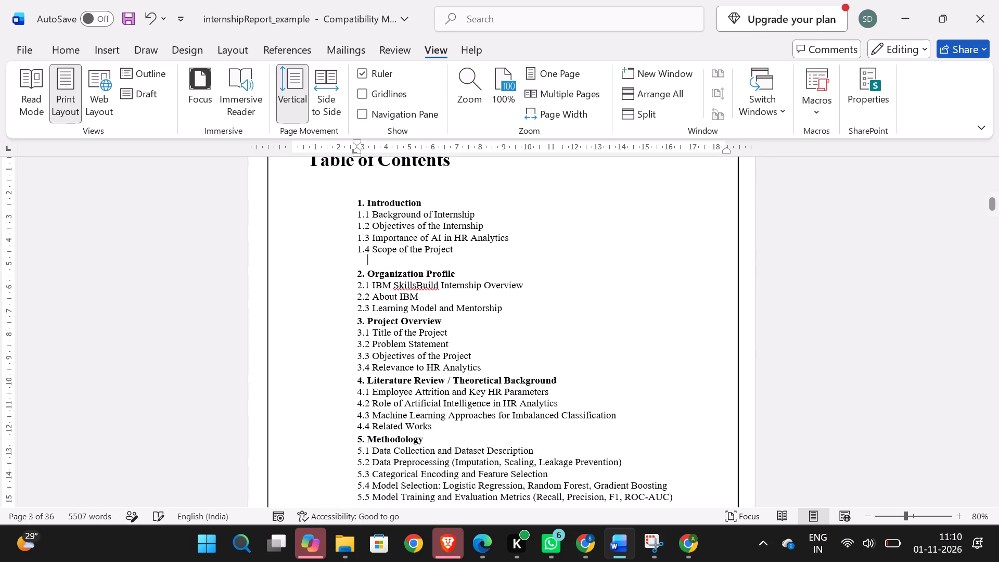
key("shift+Return")
left_click(517, 323)
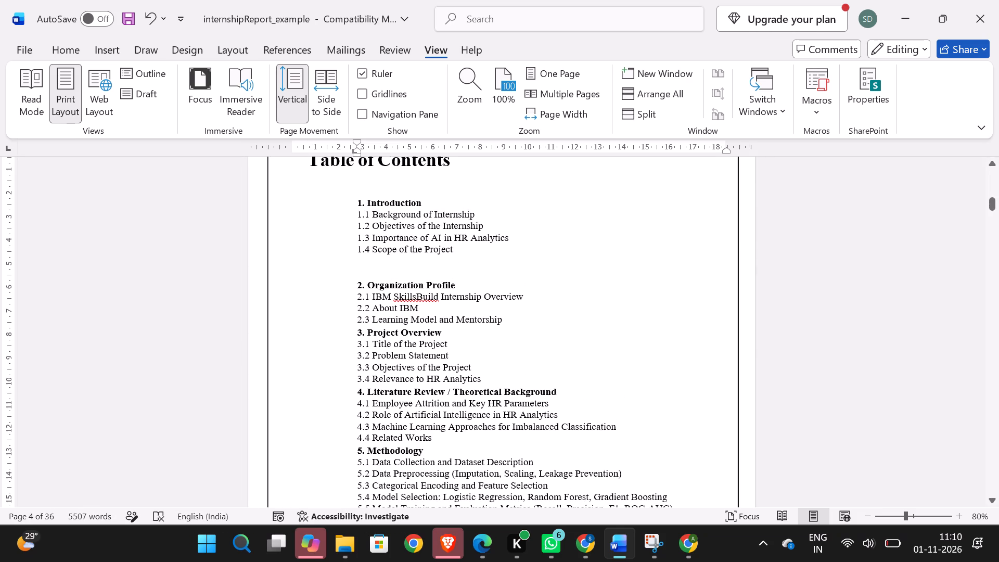
left_click(507, 321)
key("shift+Return")
key("shift+Return")
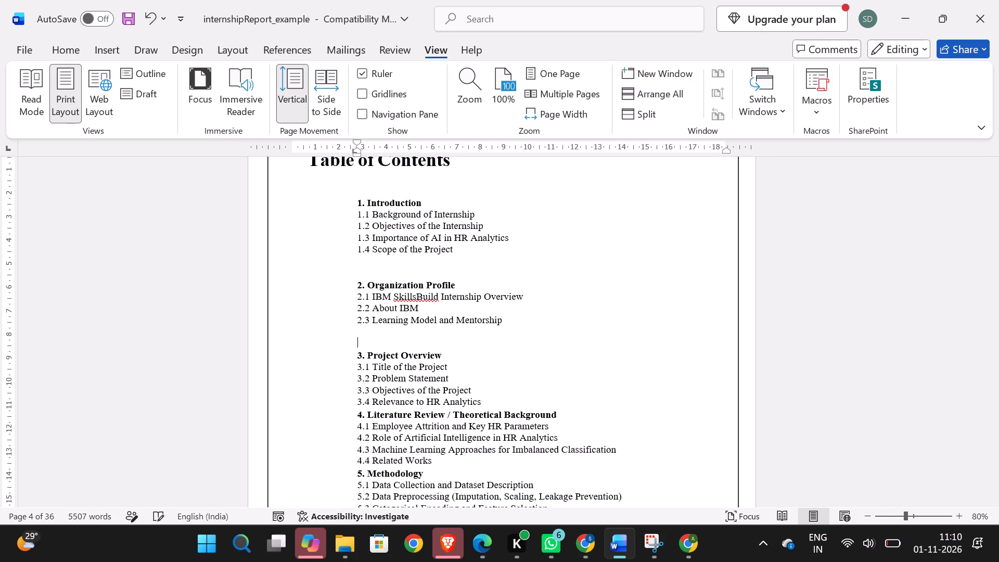
left_click(482, 402)
key("shift+Return")
key("shift+Return")
Insert two blank lines between entry 4.4 Related Works and the 5. Methodology heading.
scroll(482, 402, "down", 1)
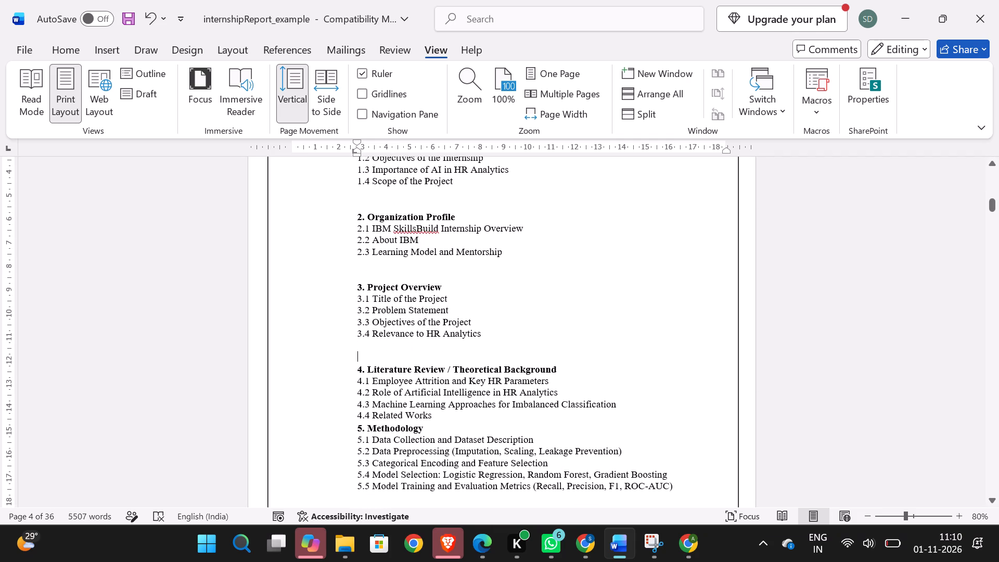
left_click(439, 418)
key("shift+Return")
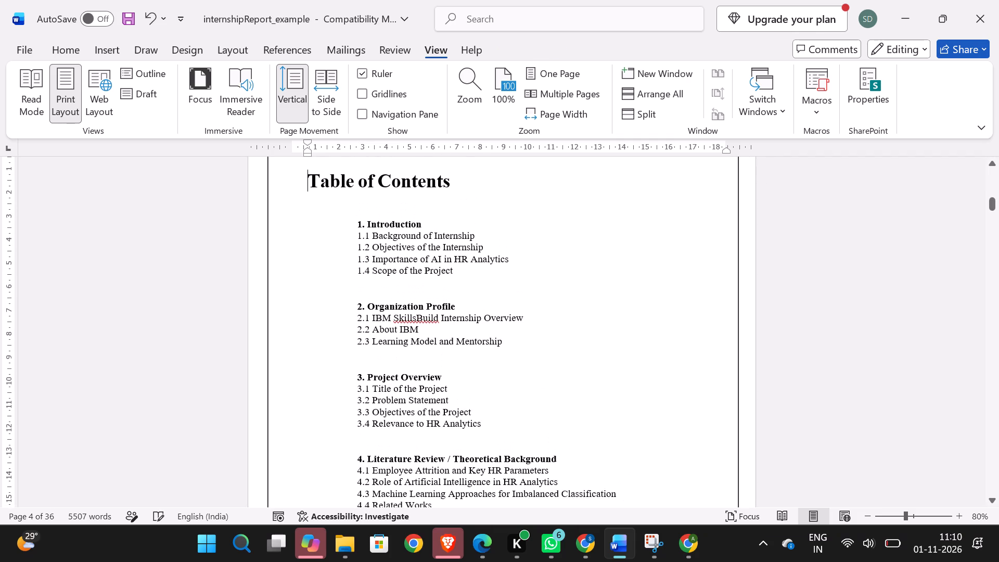
scroll(439, 418, "down", 1)
left_click(436, 381)
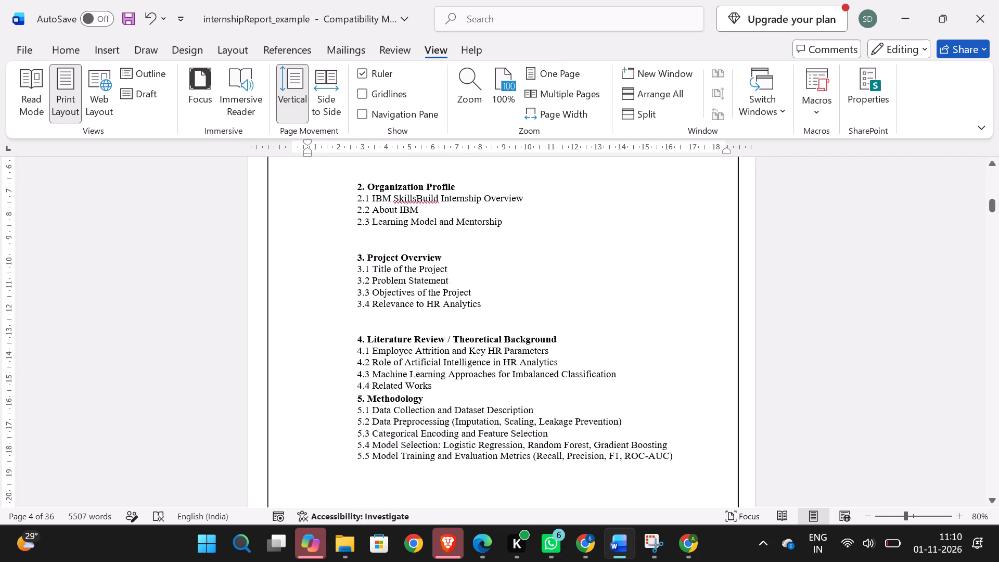
left_click(436, 381)
key("shift+Return")
key("shift+Return")
key("shift+Return")
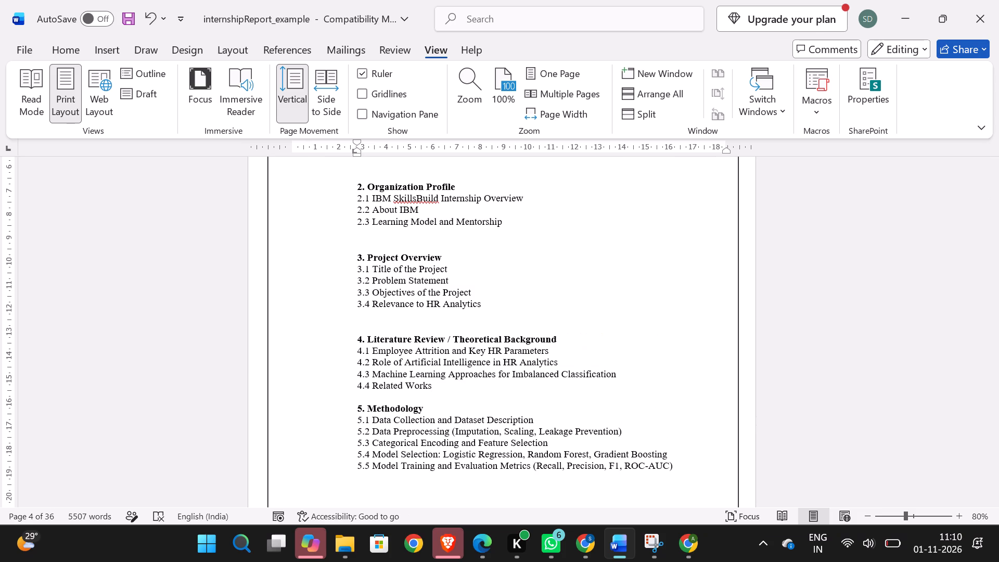
left_click(823, 316)
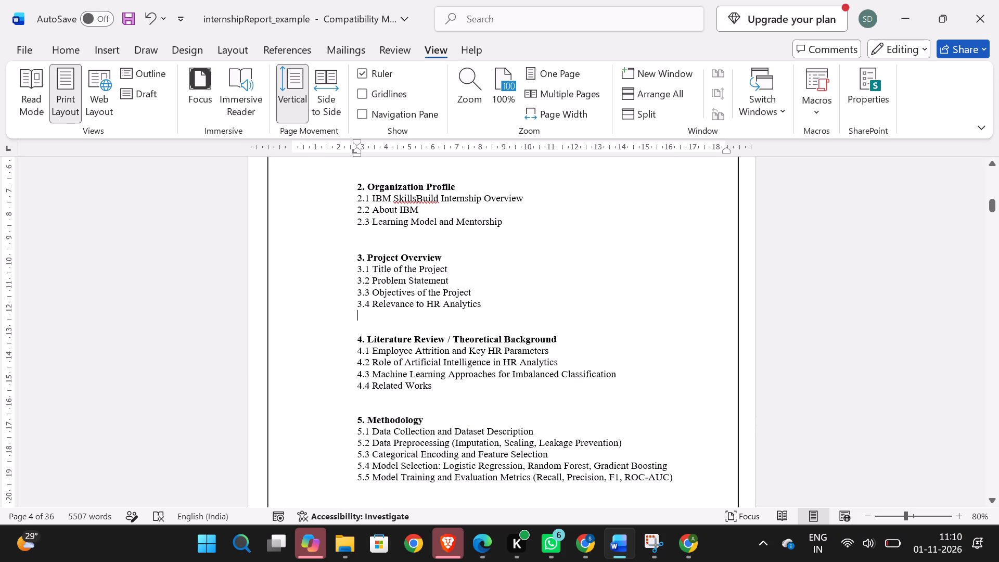
Switch to Edge, examine the table of contents pages of internshipReport.pdf for reference, and return to the Word report.
left_click(476, 550)
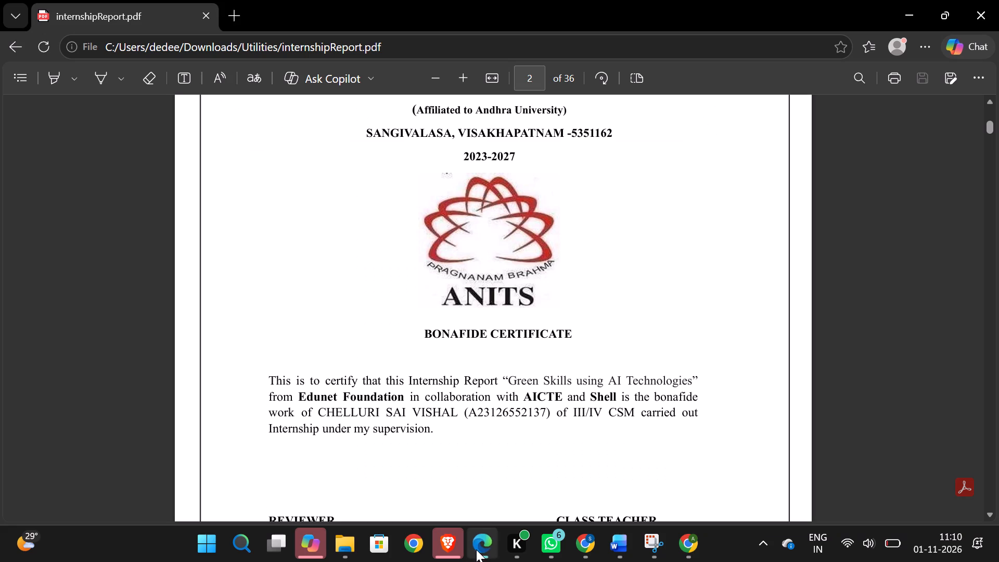
scroll(527, 445, "down", 7)
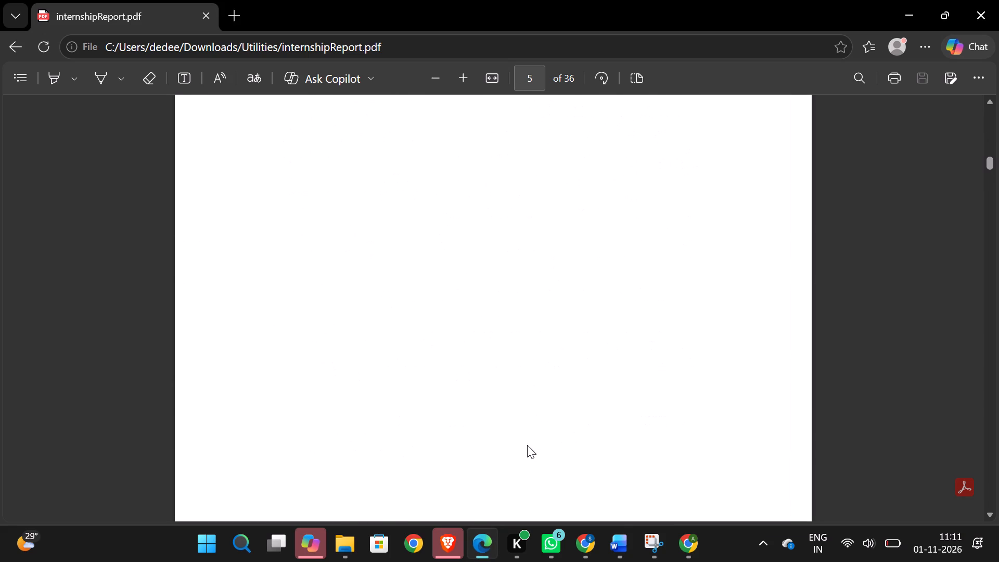
scroll(527, 445, "down", 4)
scroll(527, 445, "up", 2)
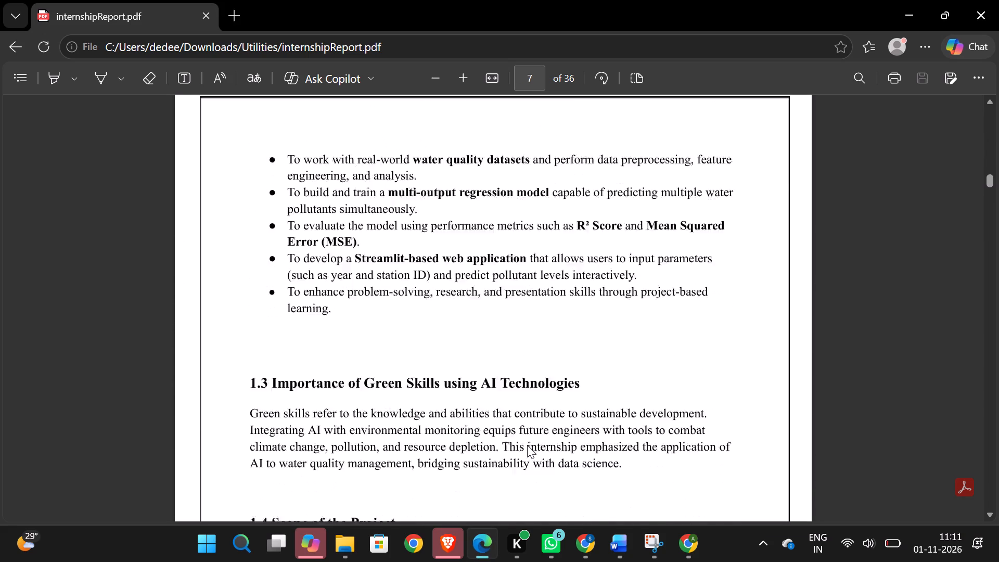
scroll(527, 445, "up", 4)
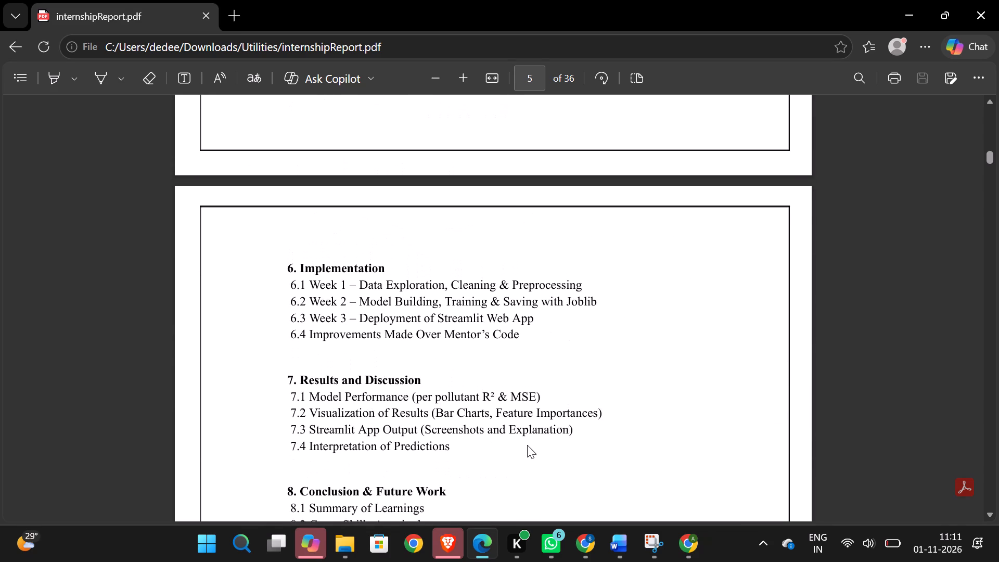
scroll(527, 445, "up", 2)
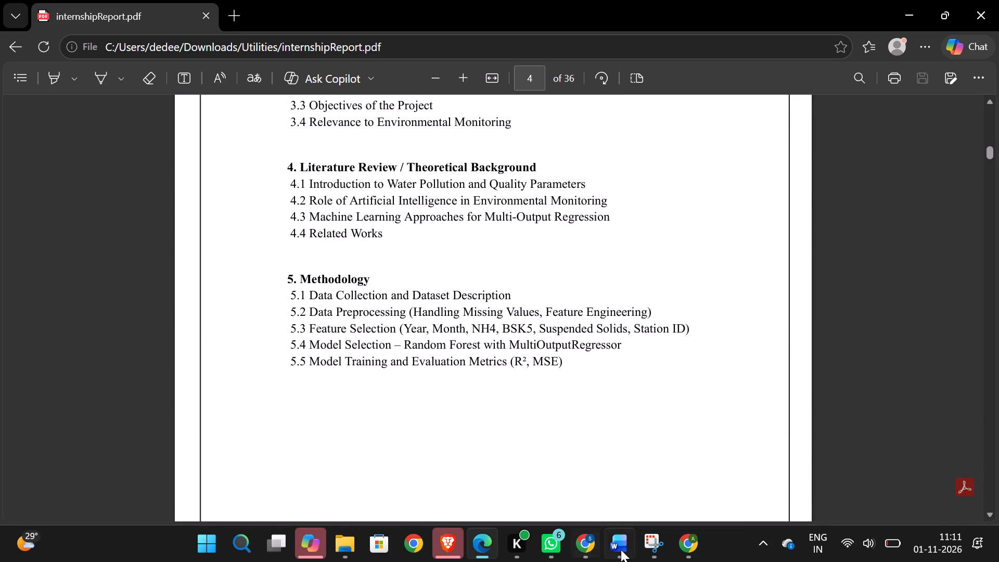
left_click(621, 550)
scroll(496, 278, "up", 1)
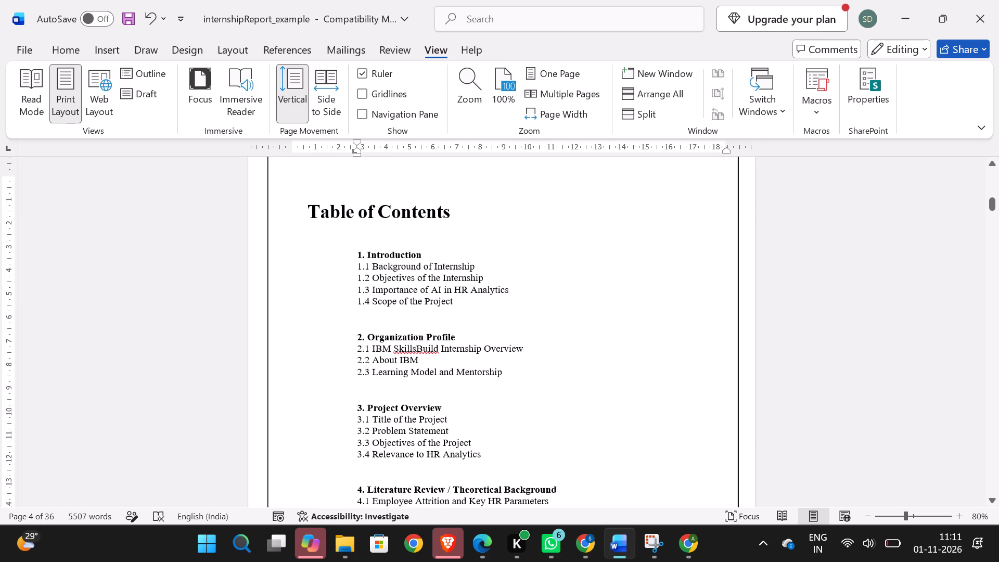
Apply the 1., a., i. multilevel list format to entries 1.1 to 1.4 under Introduction in the contents list.
left_click(450, 299)
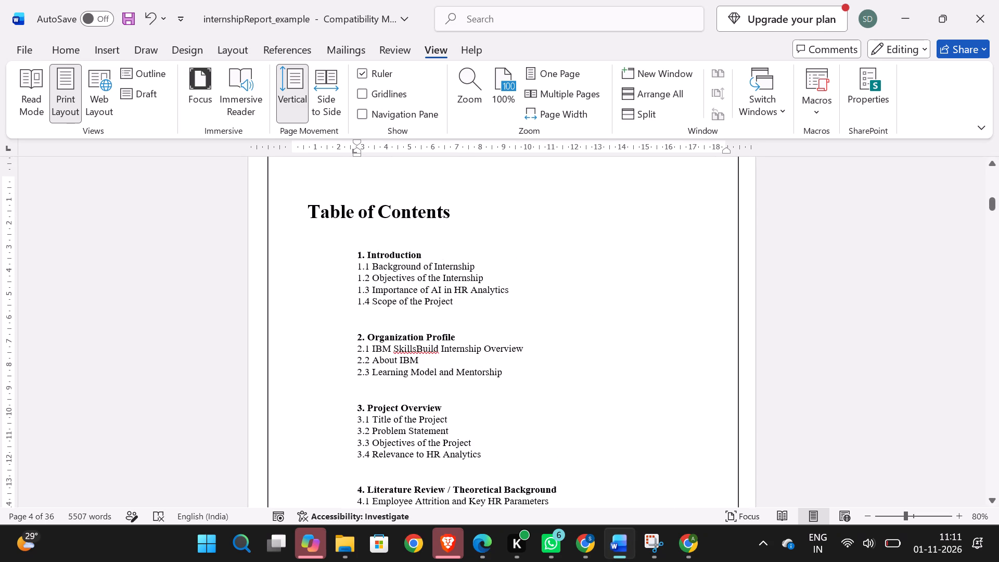
left_click_drag(453, 304, 362, 271)
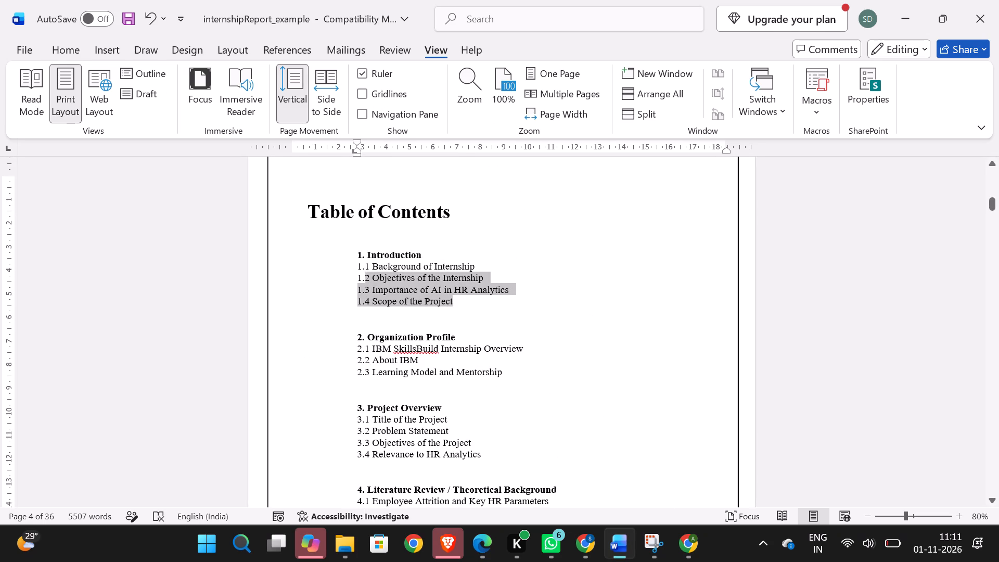
left_click_drag(362, 271, 357, 270)
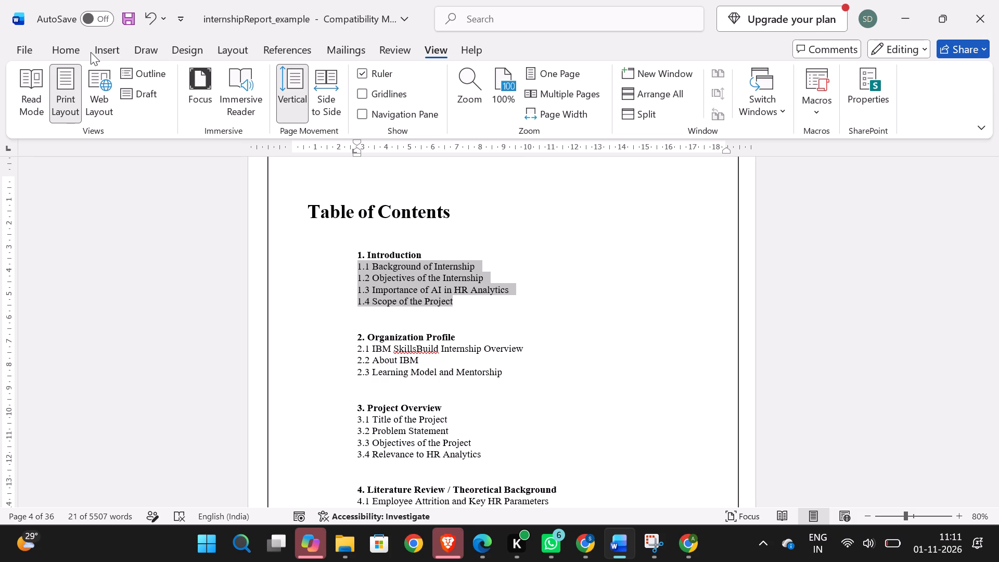
left_click(76, 51)
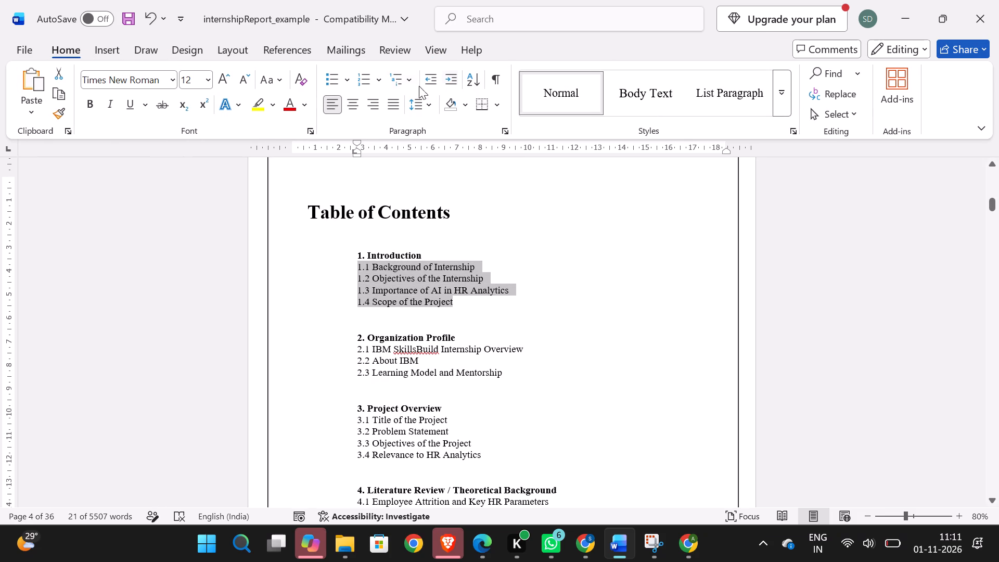
left_click(408, 85)
left_click(423, 162)
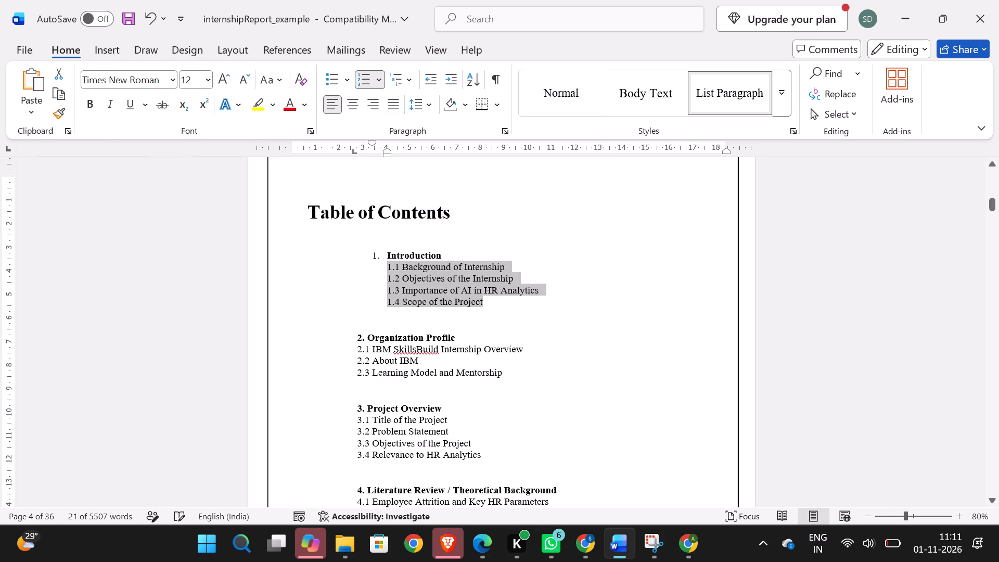
left_click(380, 272)
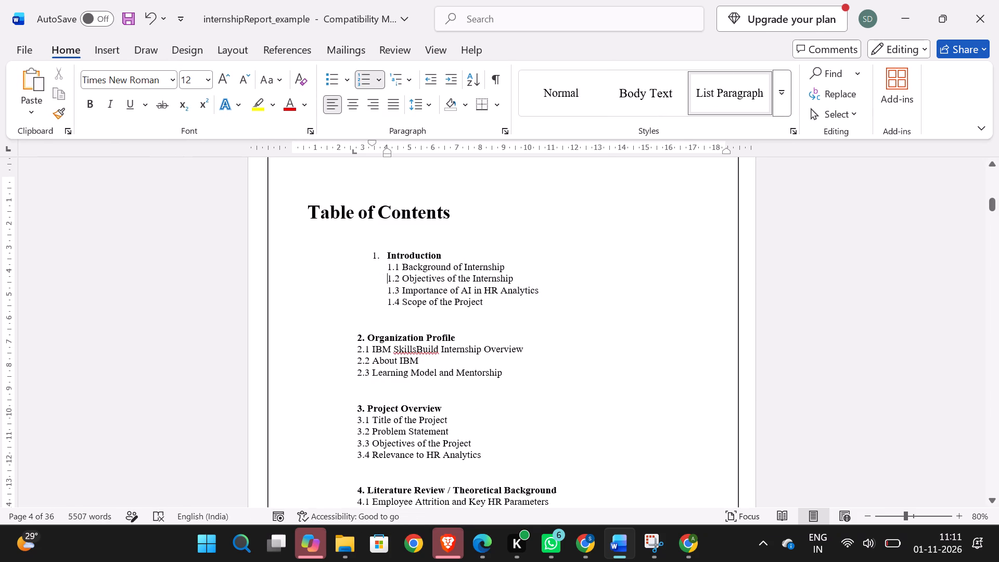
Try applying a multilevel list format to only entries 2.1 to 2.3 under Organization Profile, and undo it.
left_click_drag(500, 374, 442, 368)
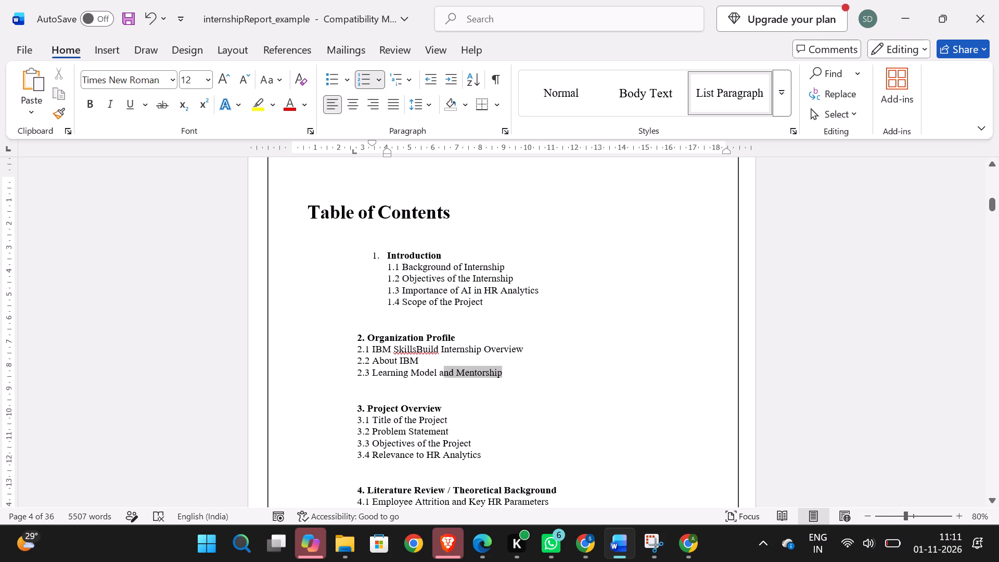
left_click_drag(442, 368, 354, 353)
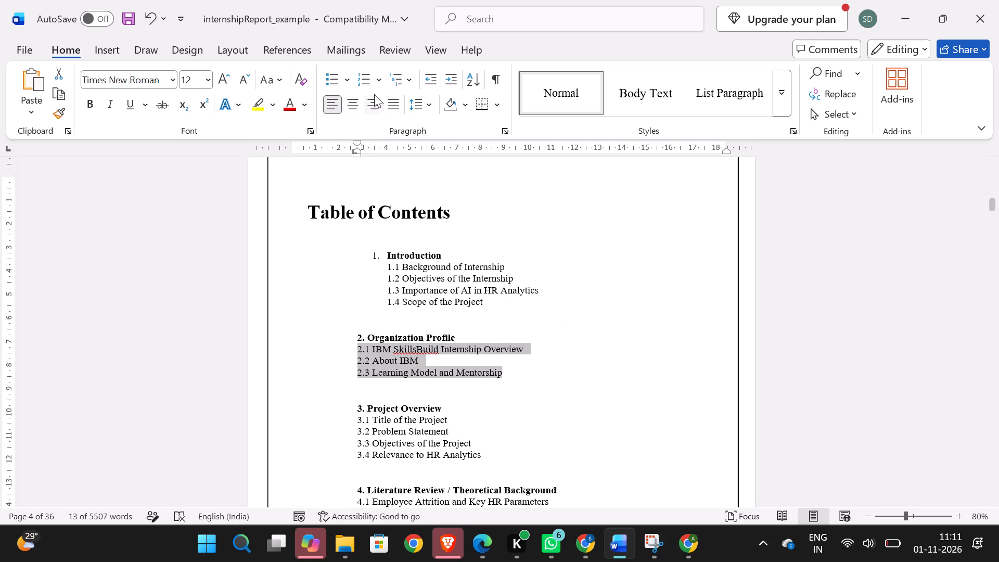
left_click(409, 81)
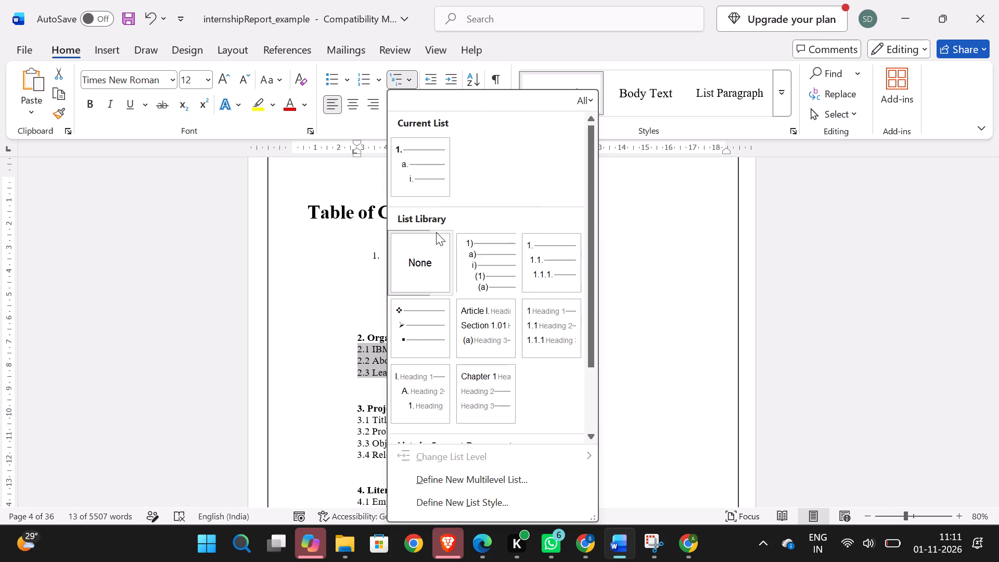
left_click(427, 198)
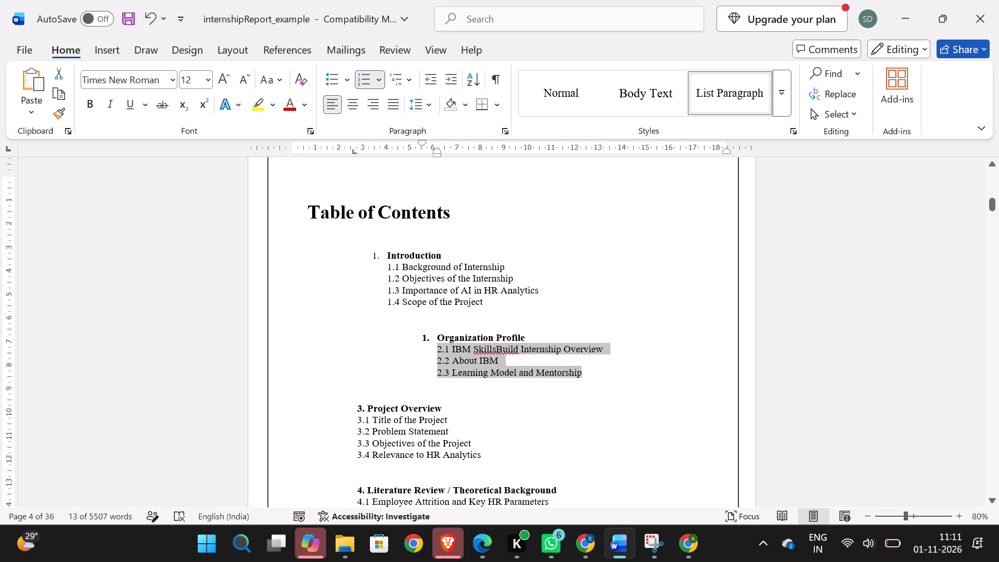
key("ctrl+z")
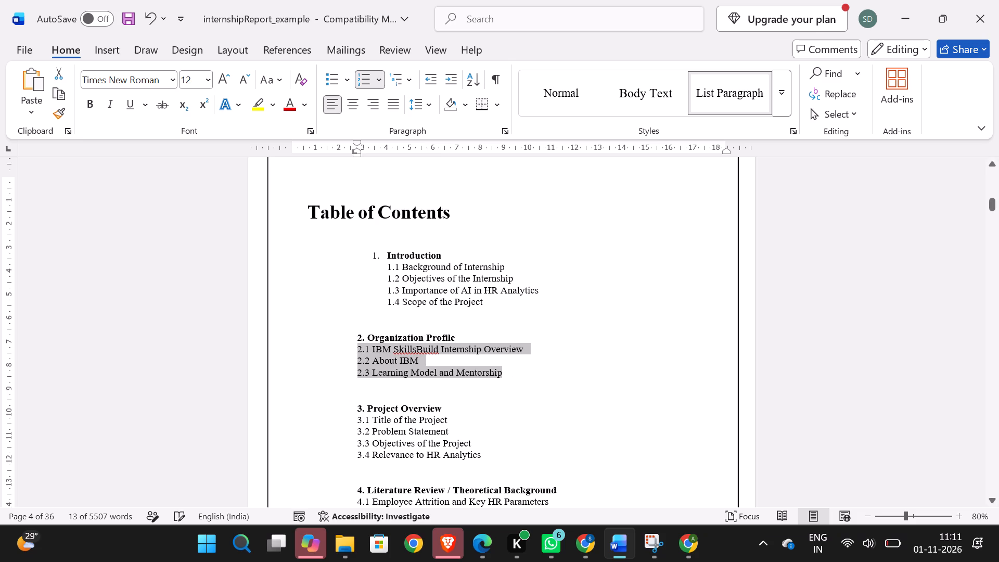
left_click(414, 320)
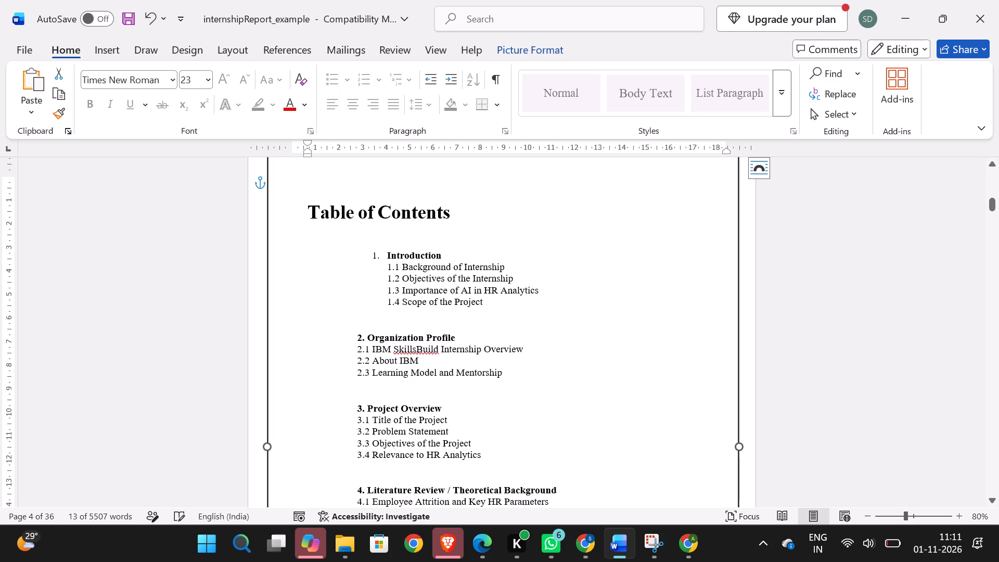
Apply the current multilevel list format to the whole Organization Profile section, from its heading through entry 2.3.
left_click_drag(352, 338, 495, 373)
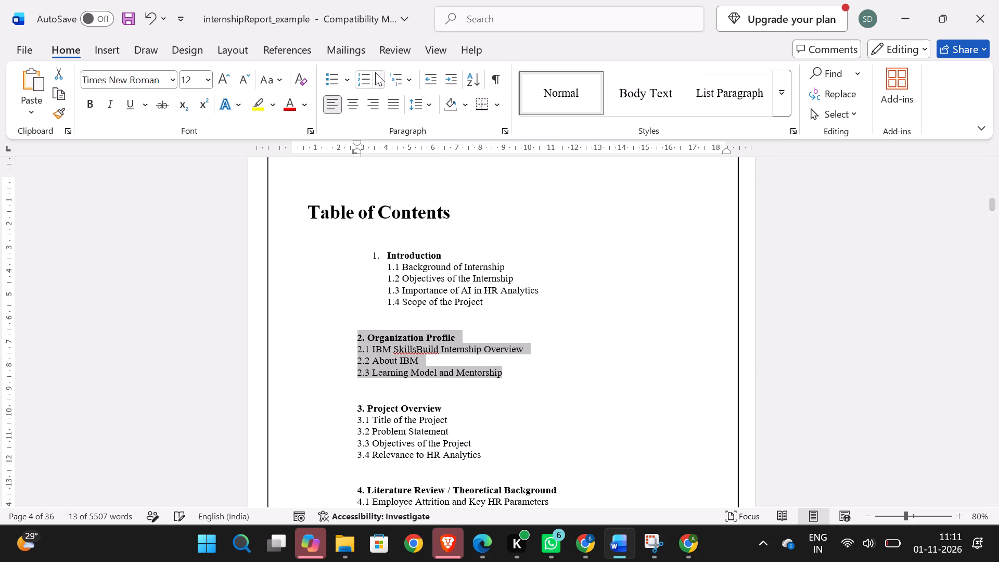
left_click(406, 83)
left_click(421, 152)
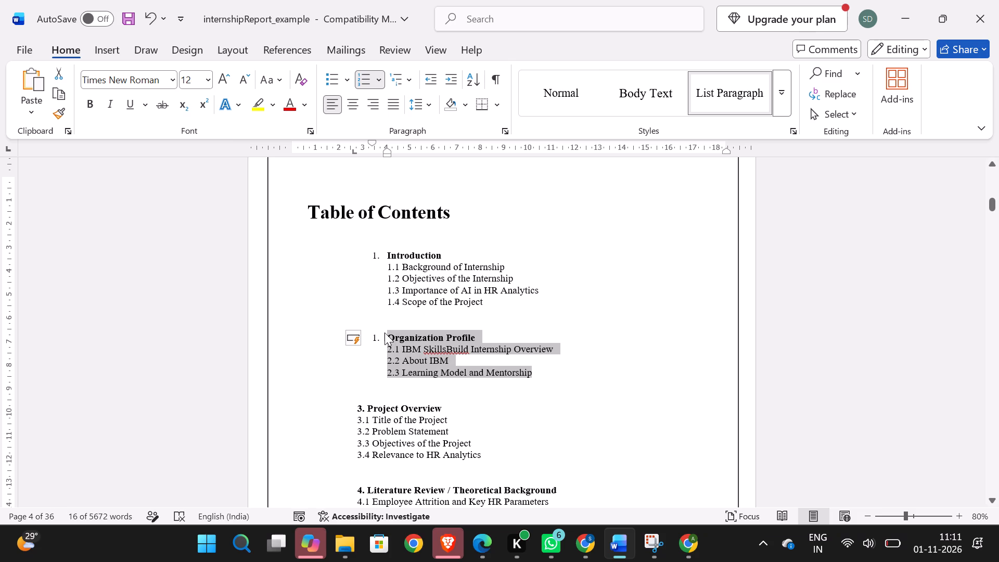
left_click(377, 339)
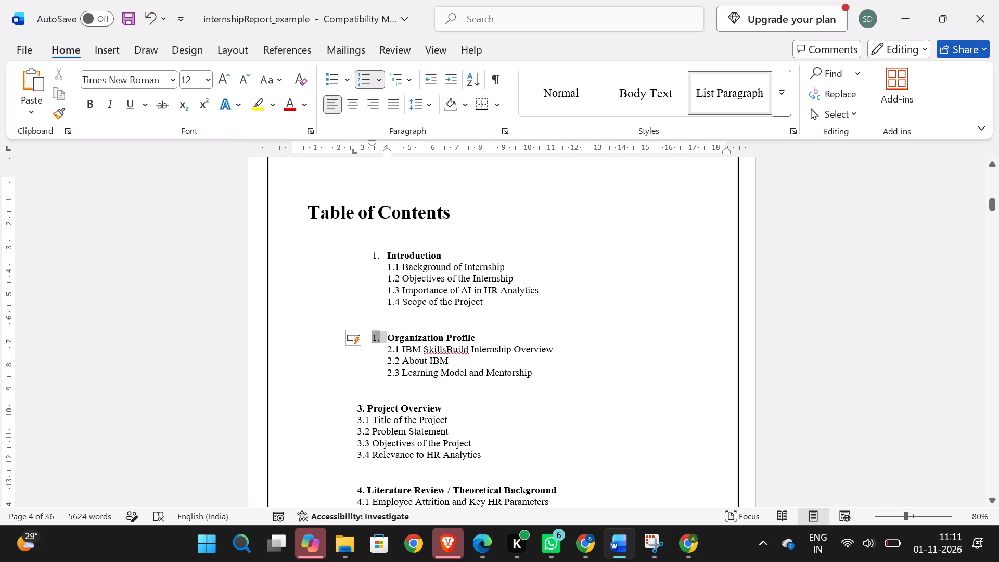
left_click(565, 272)
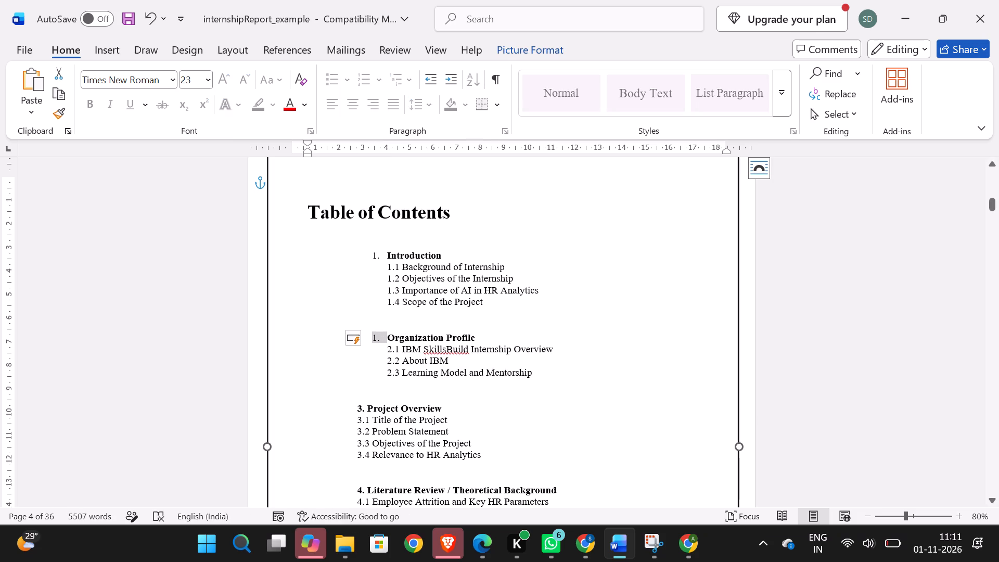
Apply the current multilevel list format to the Project Overview section, from its heading through entry 3.4.
scroll(565, 272, "down", 1)
left_click_drag(483, 454, 447, 450)
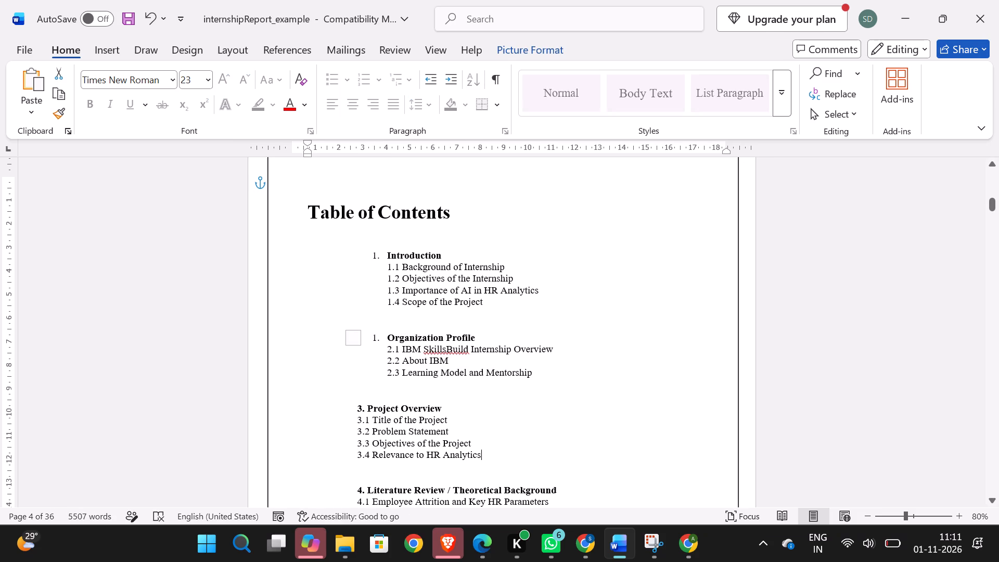
left_click_drag(447, 450, 357, 410)
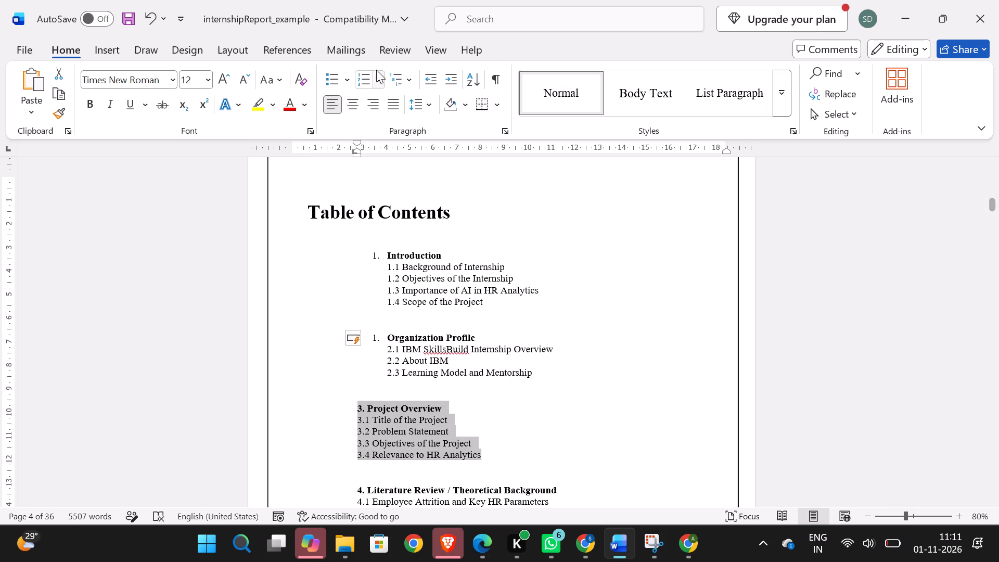
left_click(407, 82)
left_click(414, 172)
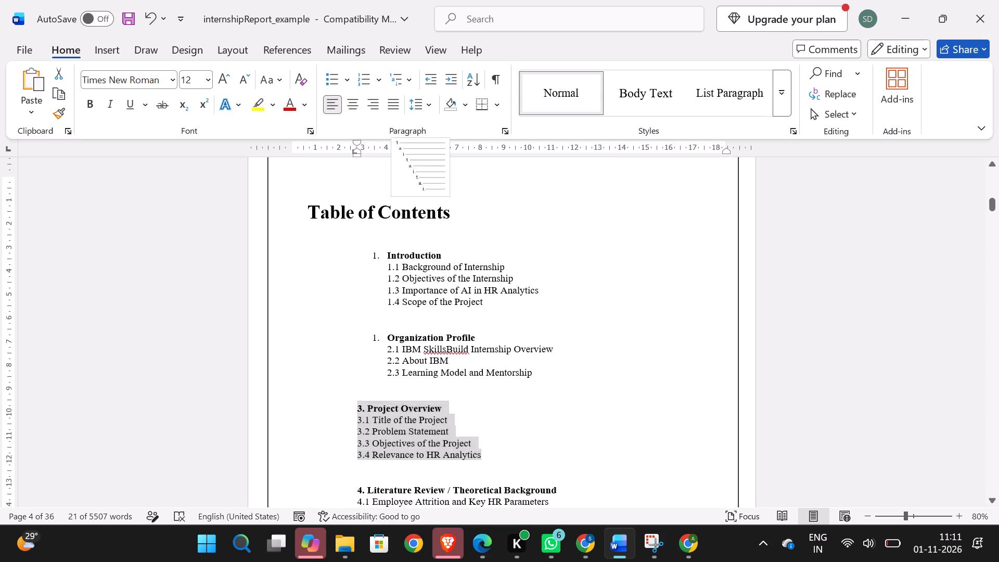
left_click(277, 350)
Apply the current multilevel list format to the Literature Review / Theoretical Background section, from its heading through entry 4.4.
scroll(277, 350, "down", 1)
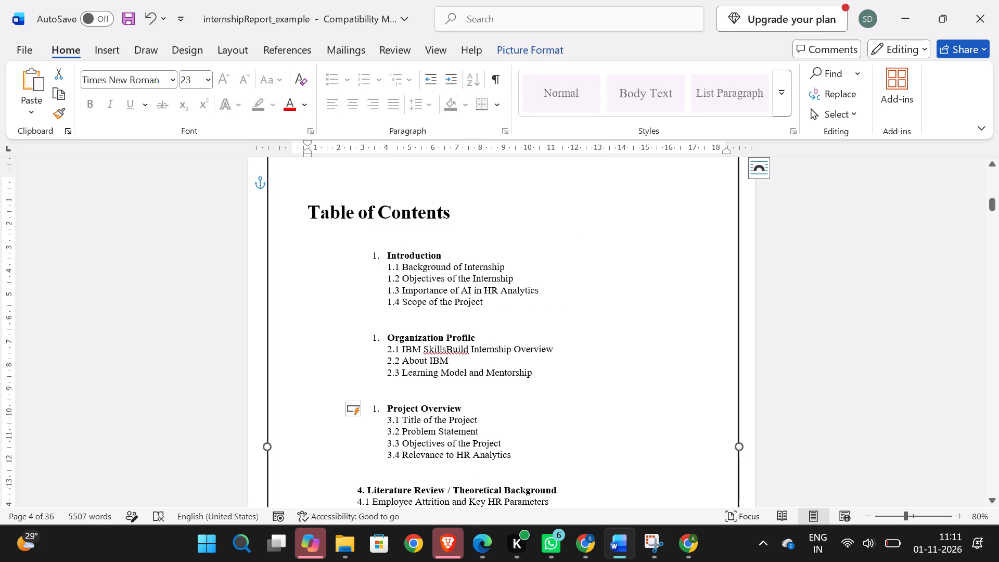
scroll(647, 280, "down", 2)
left_click(855, 297)
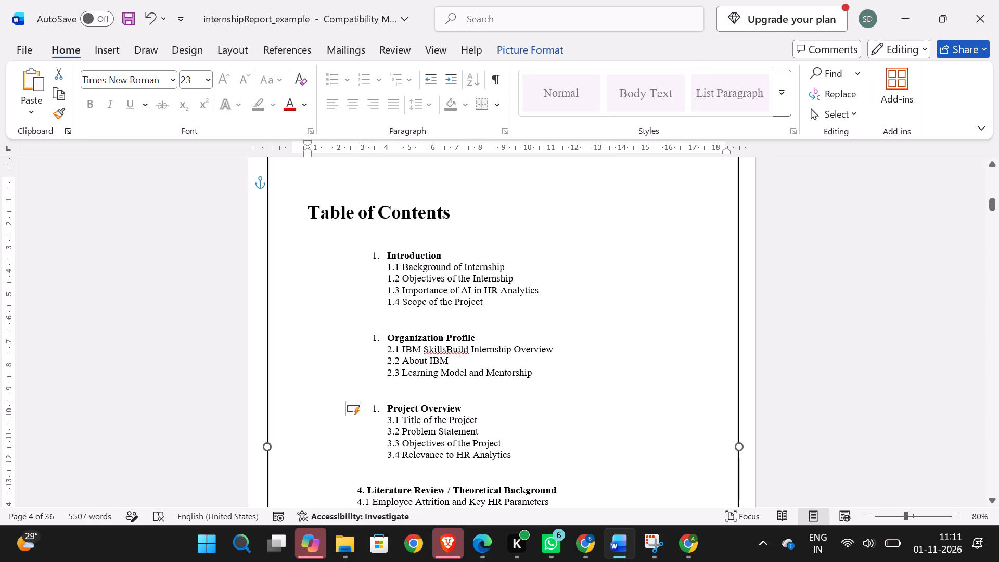
scroll(855, 297, "down", 1)
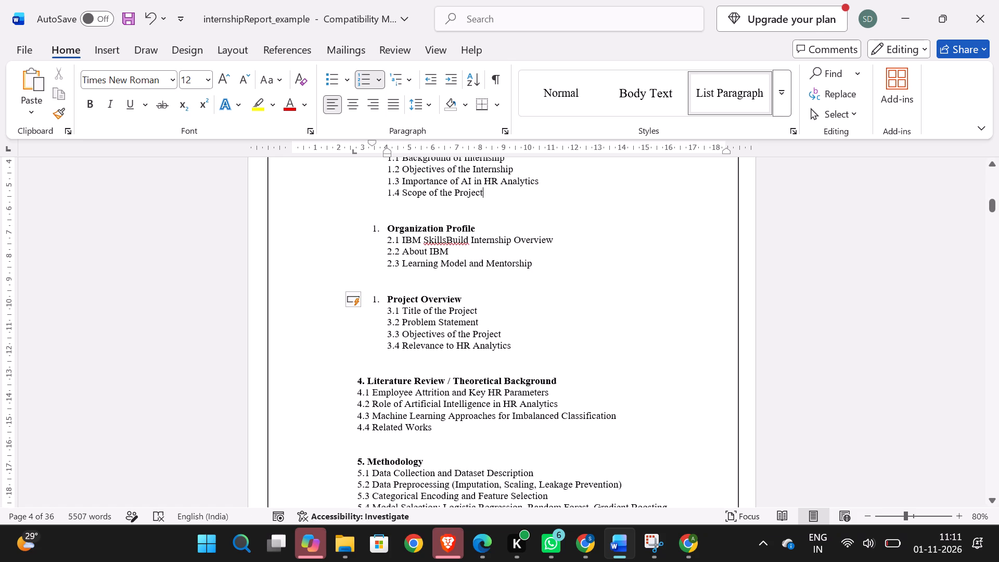
left_click(440, 427)
left_click_drag(433, 429, 352, 383)
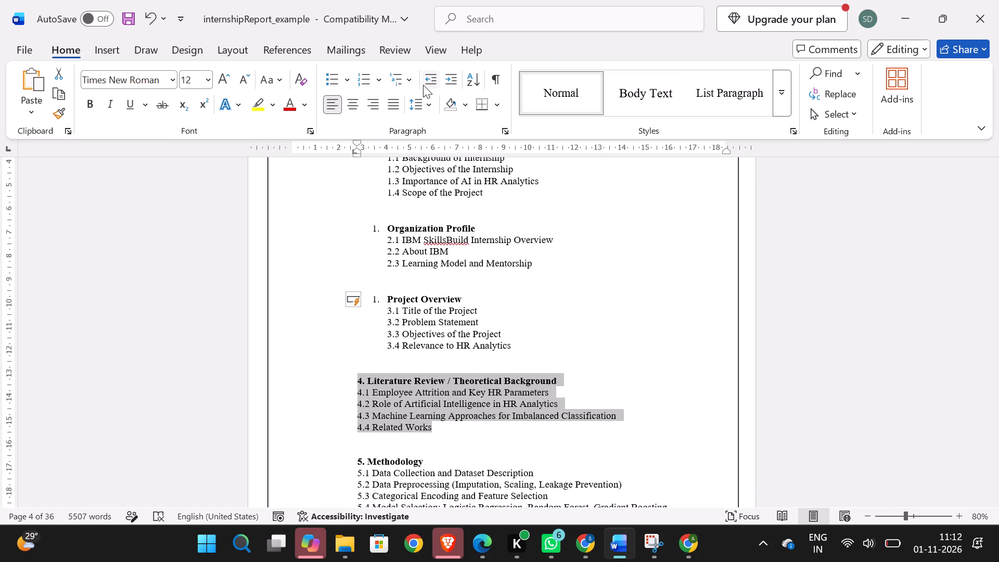
left_click(404, 81)
left_click(403, 190)
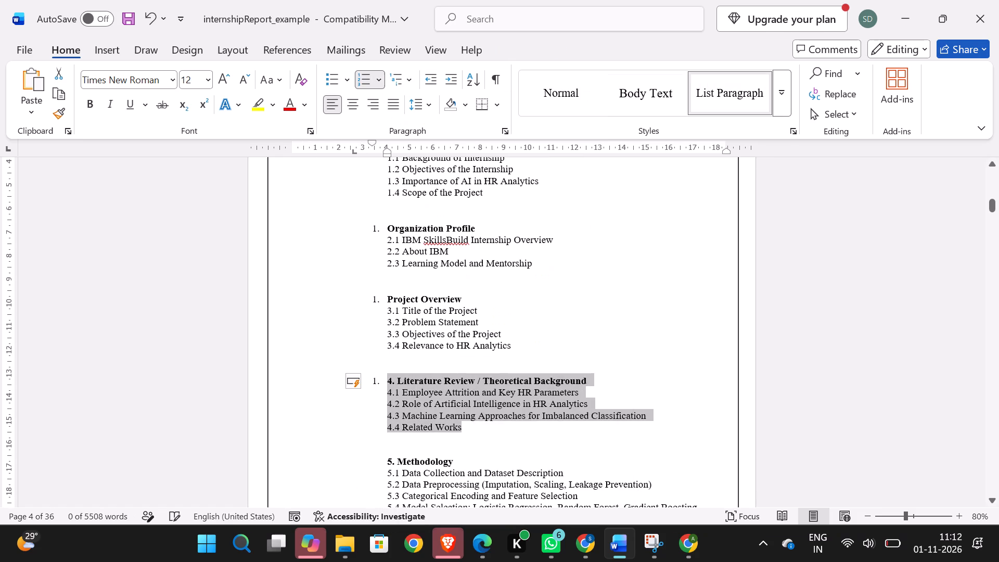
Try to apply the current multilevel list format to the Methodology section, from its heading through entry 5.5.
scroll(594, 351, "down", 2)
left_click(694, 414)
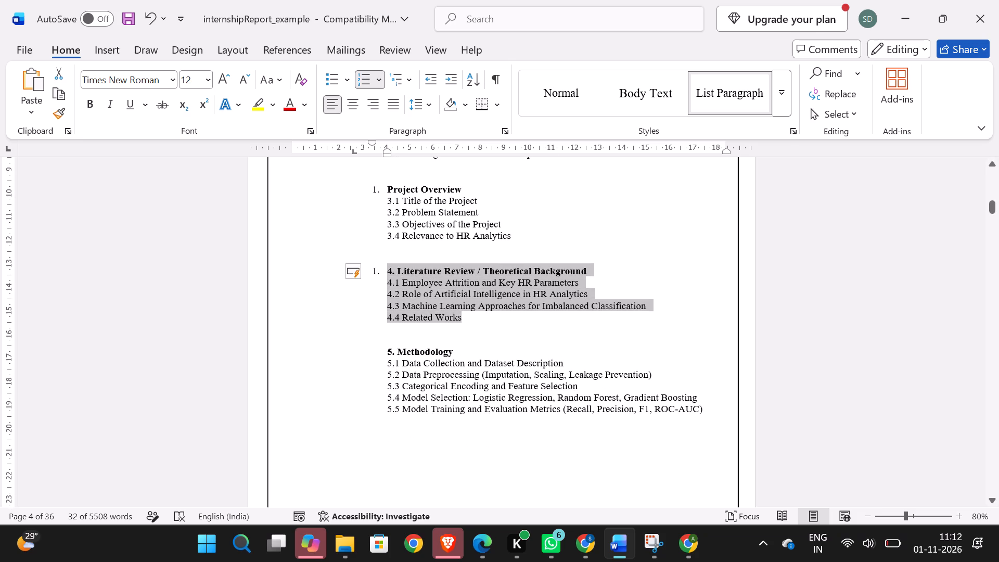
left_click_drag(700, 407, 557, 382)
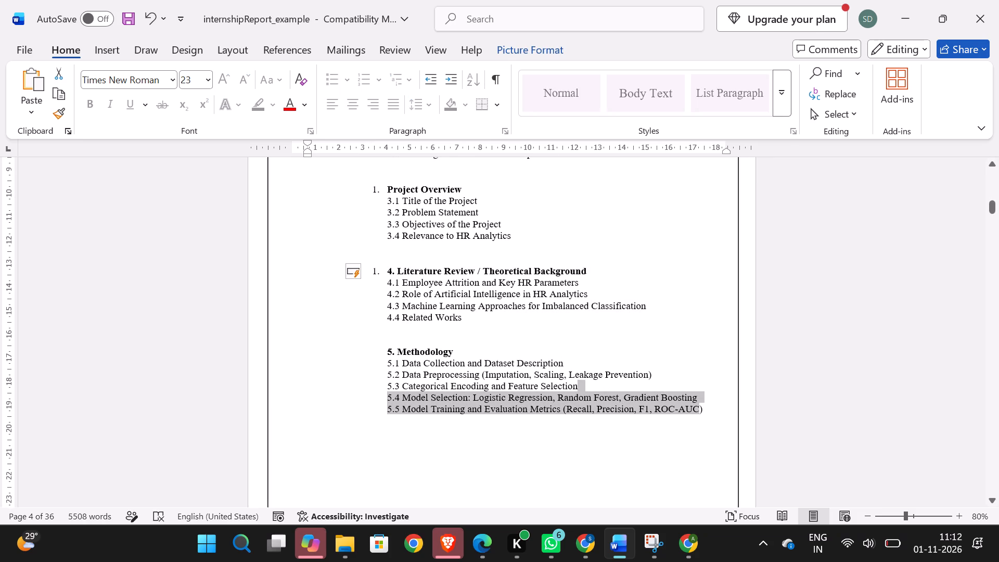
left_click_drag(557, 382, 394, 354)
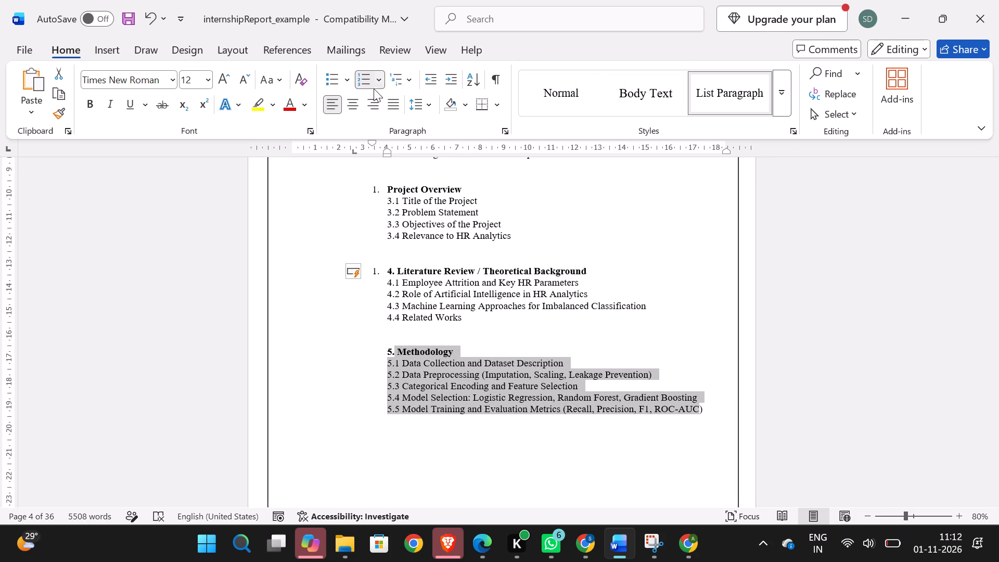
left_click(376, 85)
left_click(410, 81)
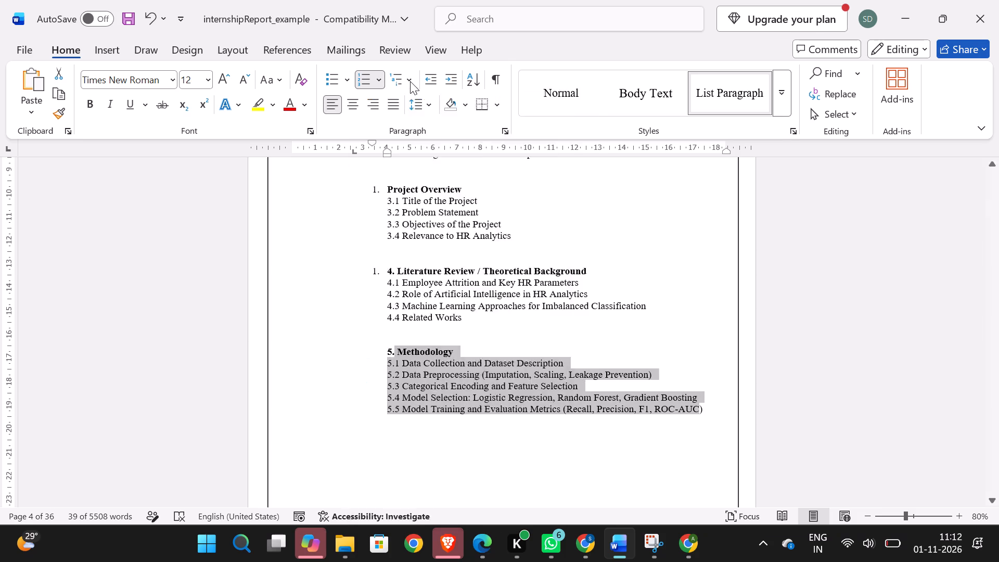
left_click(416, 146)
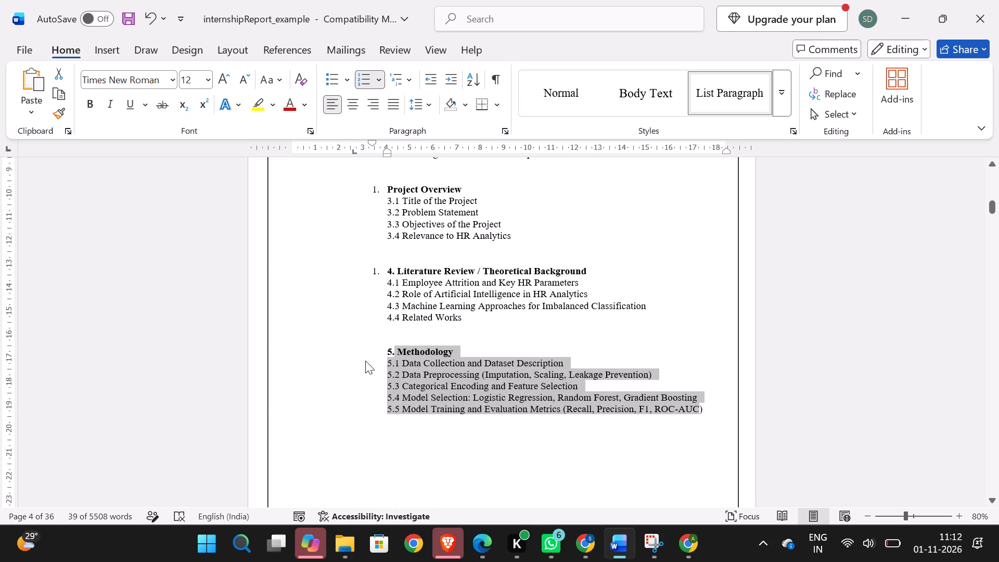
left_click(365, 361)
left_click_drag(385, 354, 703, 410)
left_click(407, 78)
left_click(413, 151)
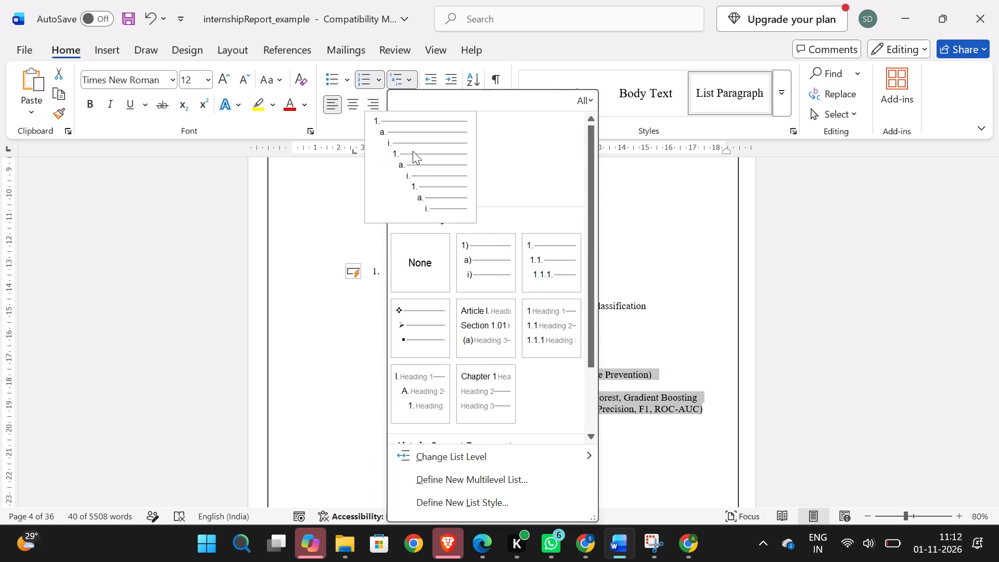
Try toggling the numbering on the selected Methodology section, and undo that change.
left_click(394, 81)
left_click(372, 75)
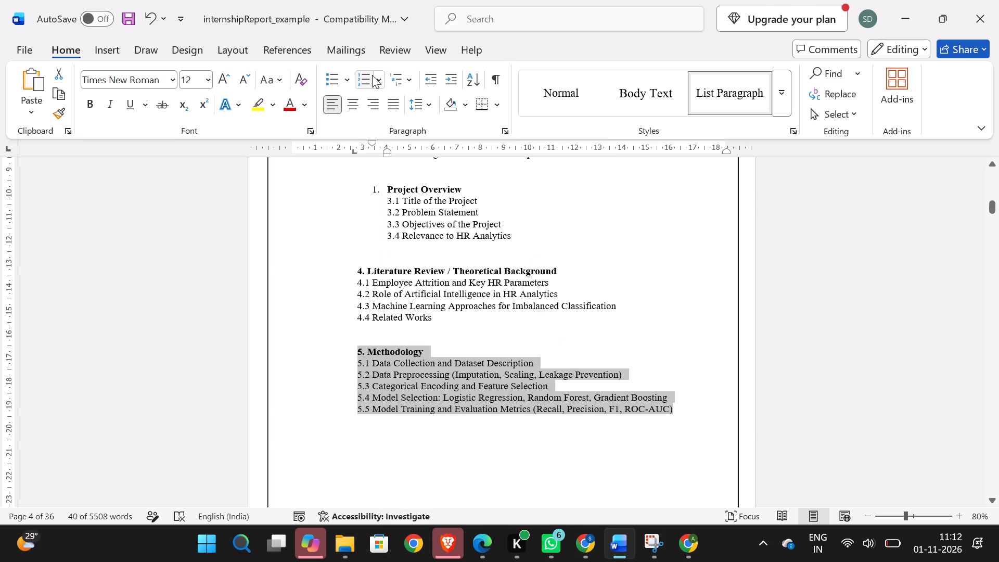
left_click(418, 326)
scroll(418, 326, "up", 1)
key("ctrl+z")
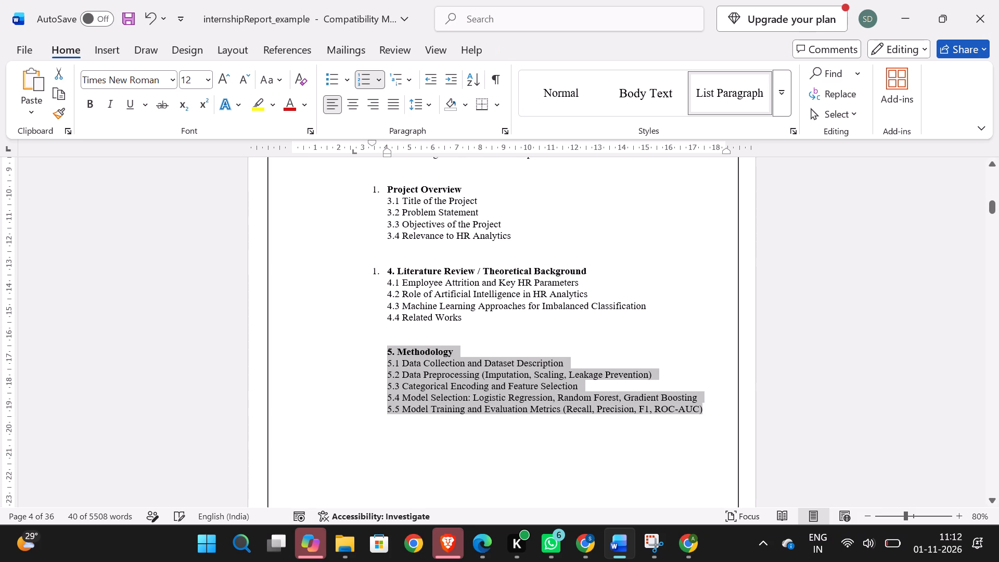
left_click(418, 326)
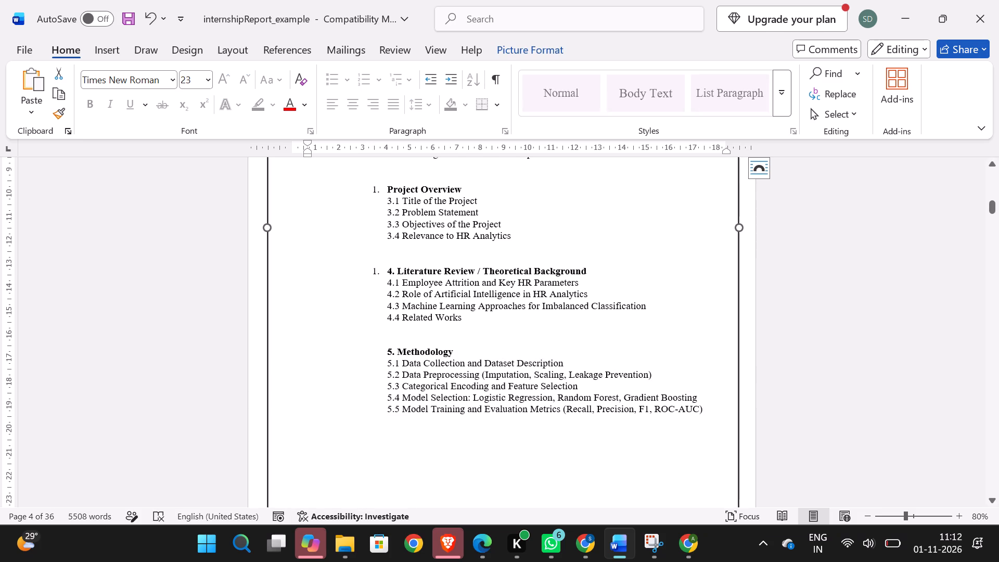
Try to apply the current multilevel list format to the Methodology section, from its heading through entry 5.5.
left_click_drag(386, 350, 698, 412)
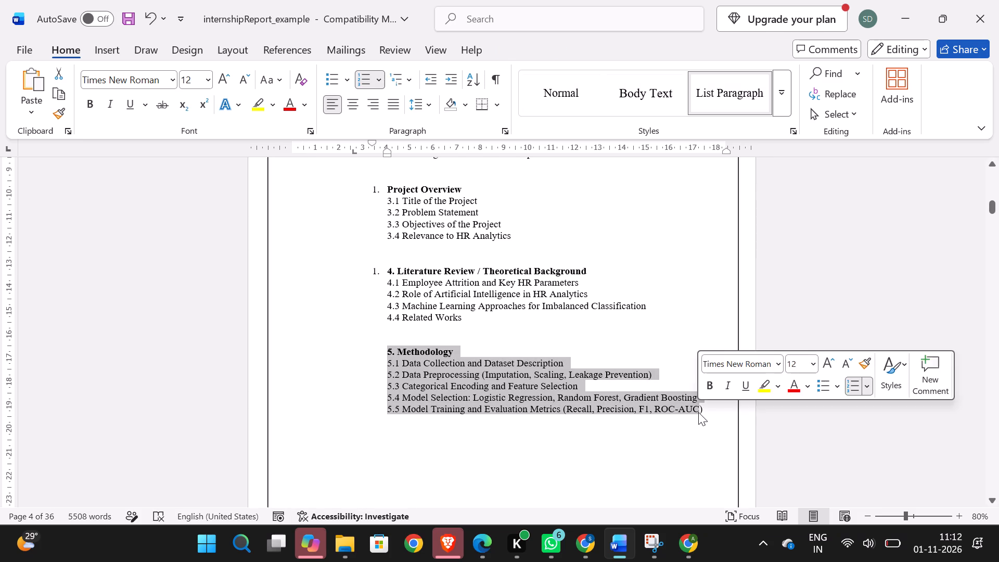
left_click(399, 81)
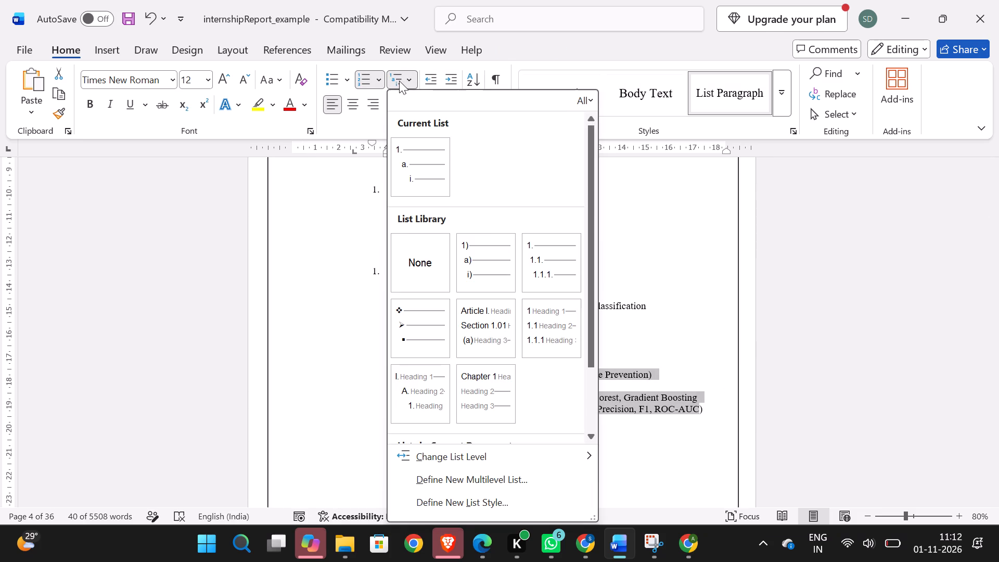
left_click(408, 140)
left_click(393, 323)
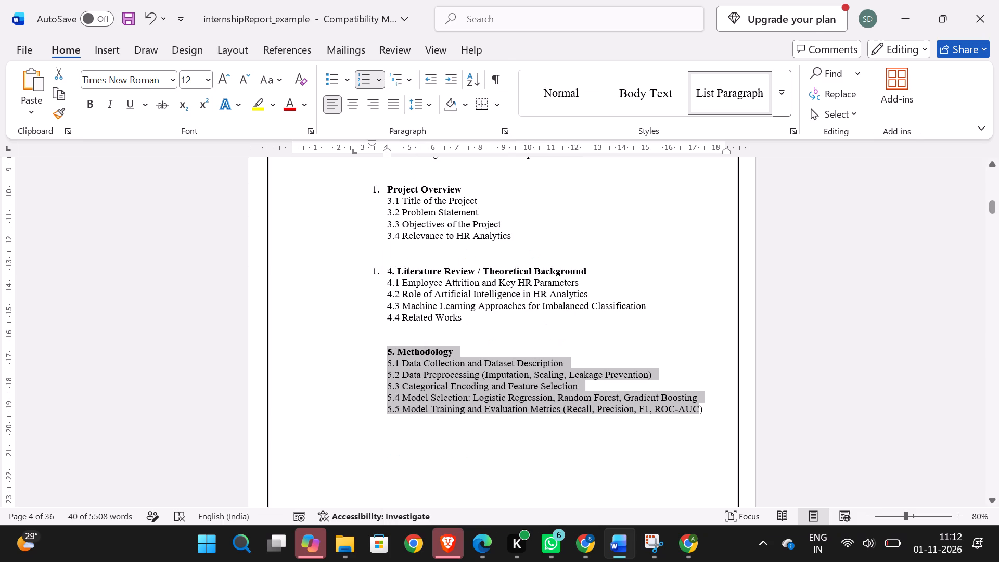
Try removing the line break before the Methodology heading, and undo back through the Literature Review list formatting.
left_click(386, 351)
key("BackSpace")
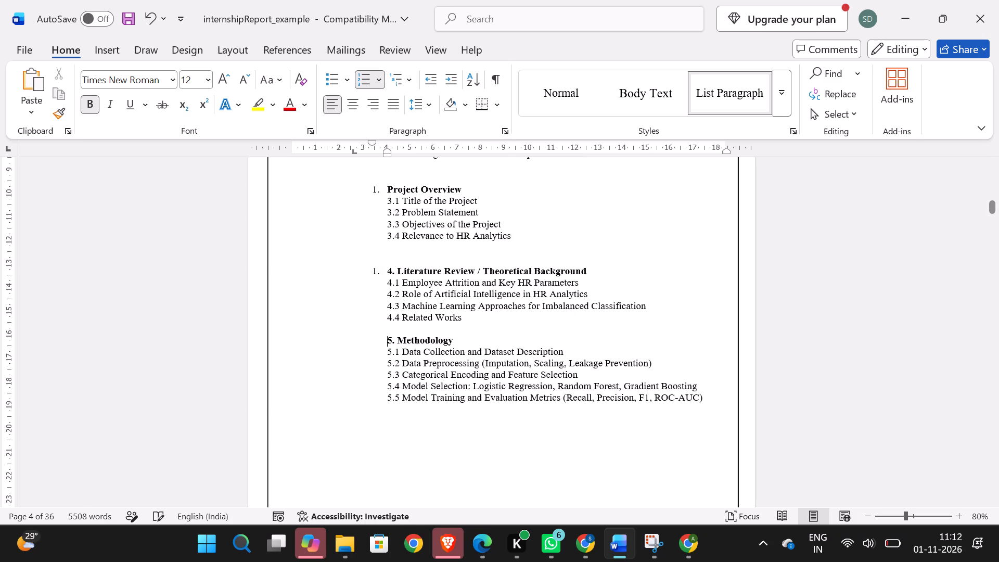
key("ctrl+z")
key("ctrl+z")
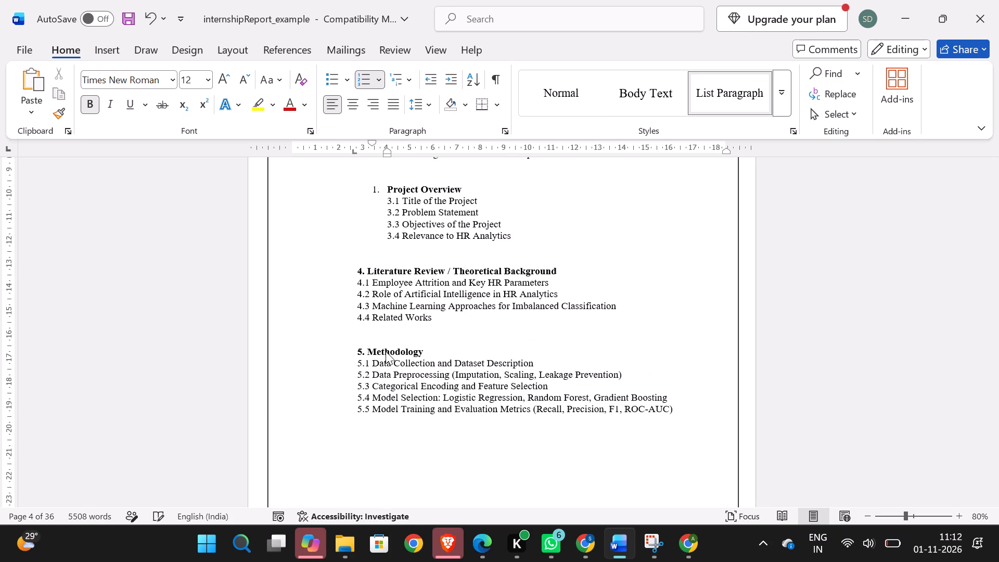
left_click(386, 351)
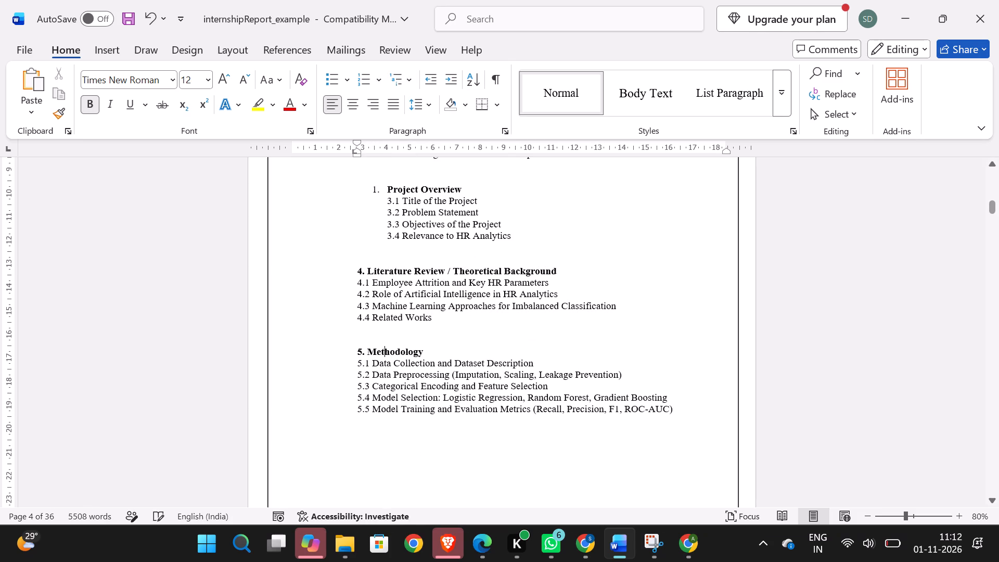
Reapply the current multilevel list format to the Literature Review / Theoretical Background section, from its heading through entry 4.4.
left_click_drag(431, 315, 375, 273)
scroll(375, 273, "up", 1)
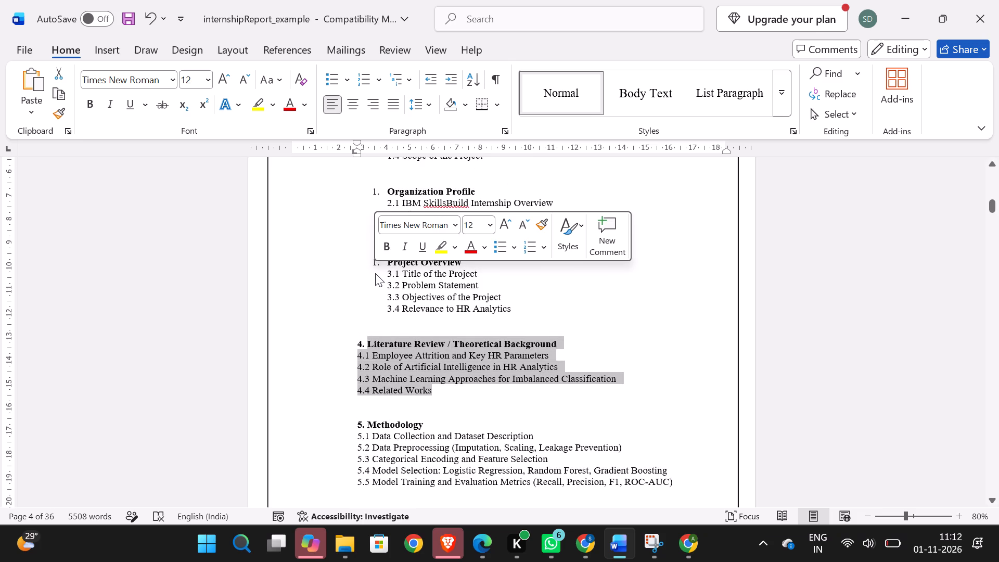
left_click(375, 273)
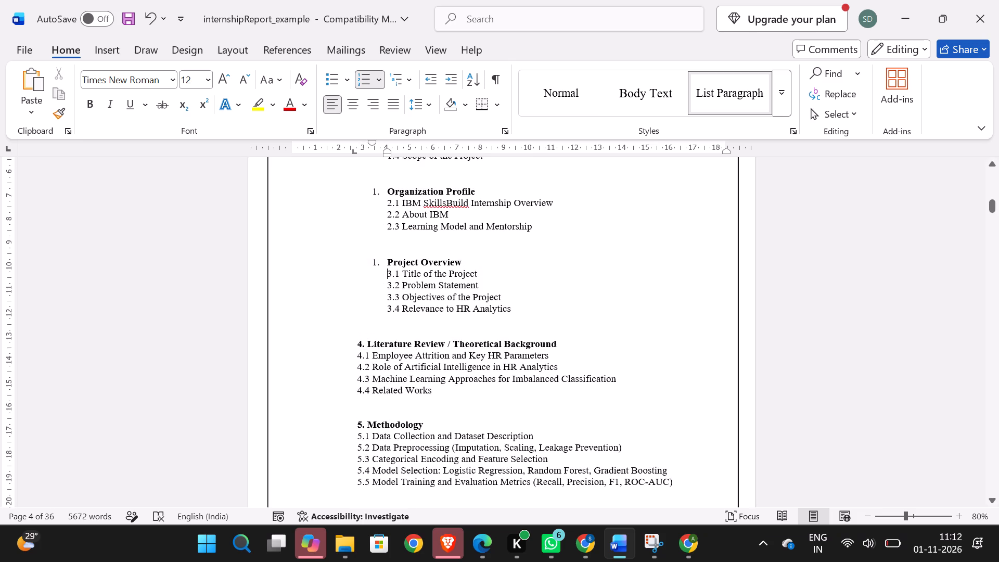
left_click_drag(368, 338, 431, 399)
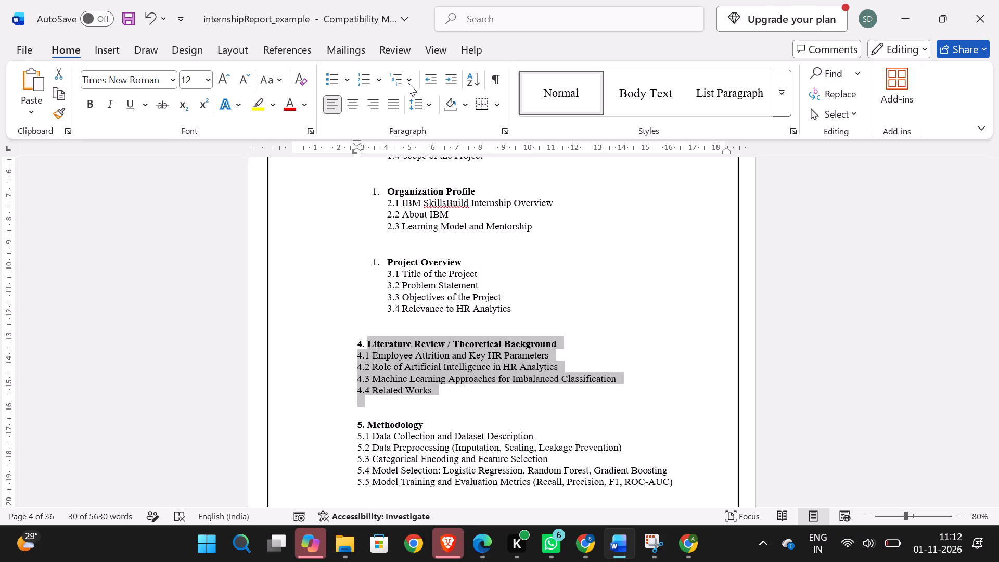
left_click(408, 83)
left_click(416, 155)
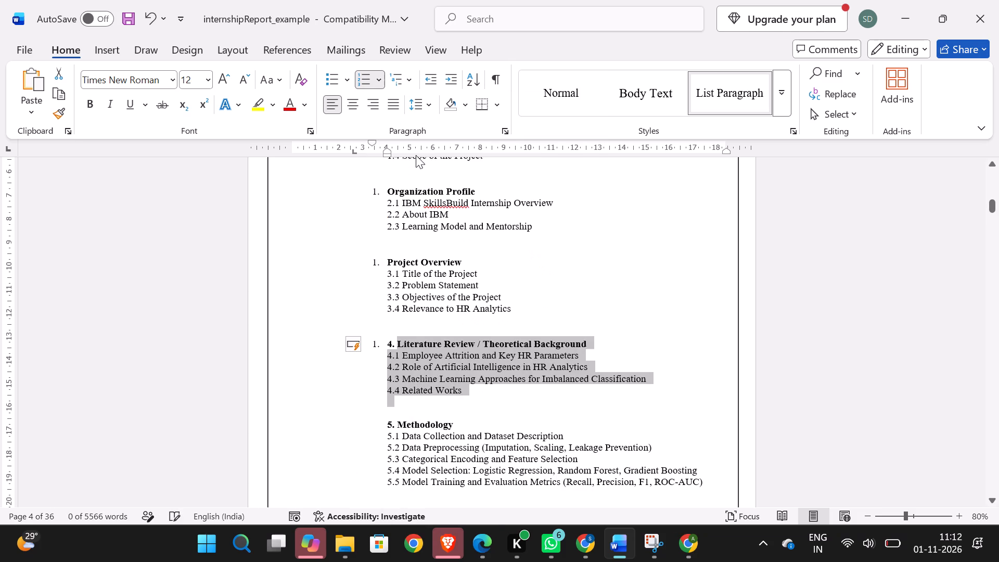
left_click(185, 369)
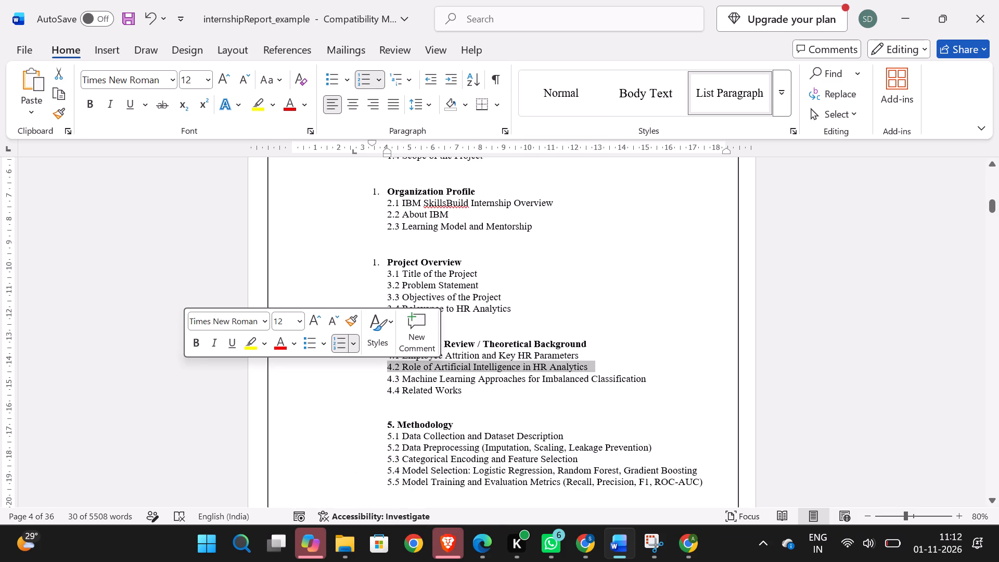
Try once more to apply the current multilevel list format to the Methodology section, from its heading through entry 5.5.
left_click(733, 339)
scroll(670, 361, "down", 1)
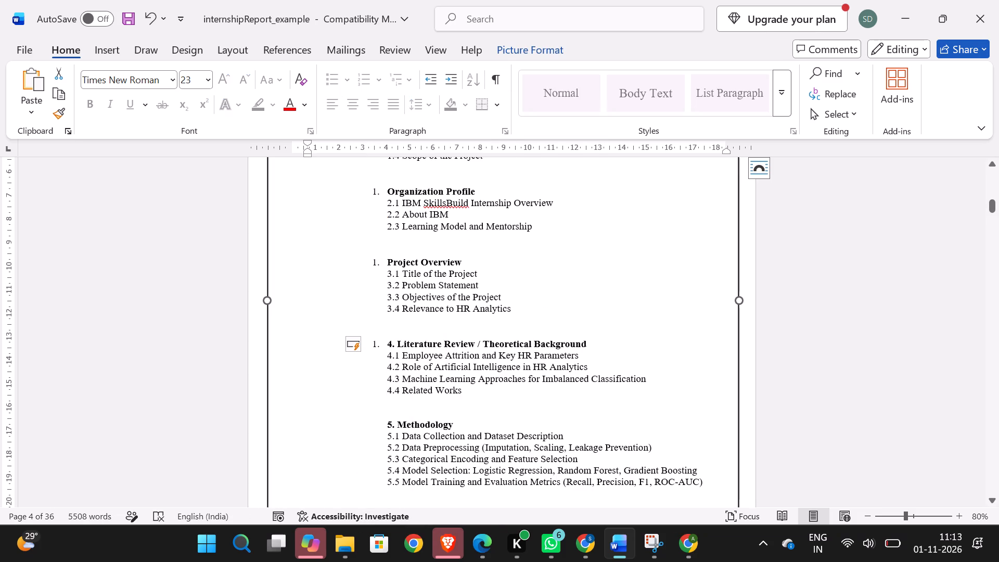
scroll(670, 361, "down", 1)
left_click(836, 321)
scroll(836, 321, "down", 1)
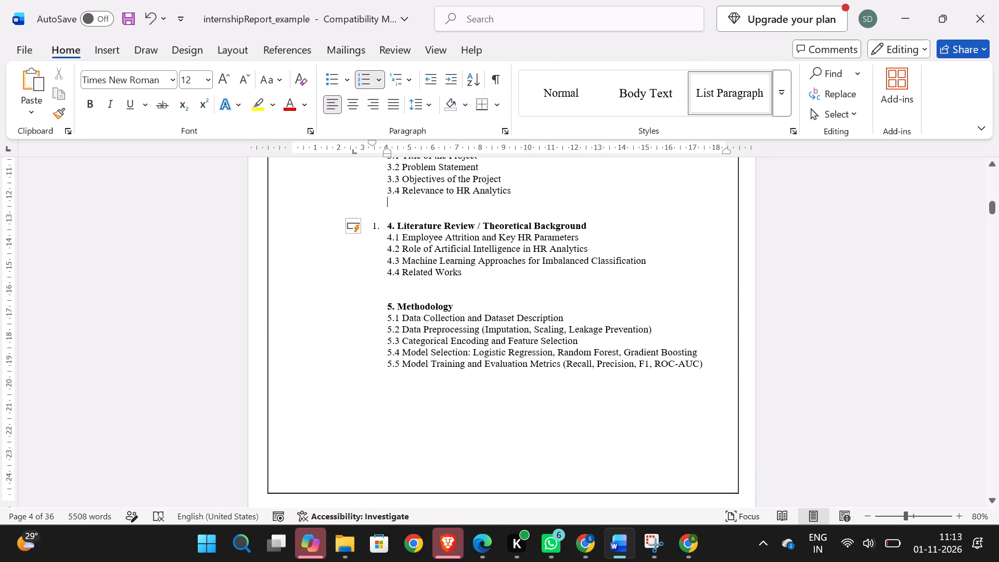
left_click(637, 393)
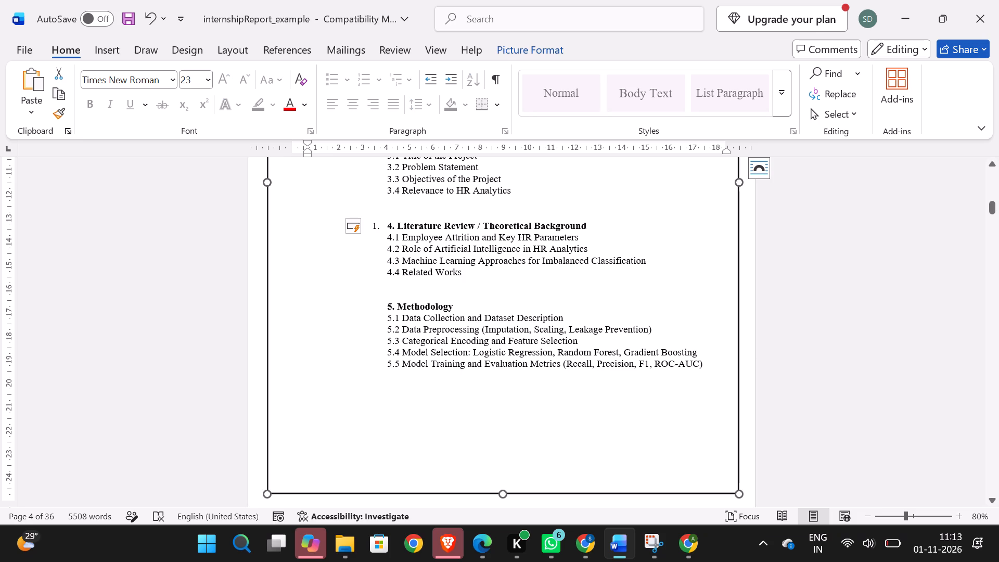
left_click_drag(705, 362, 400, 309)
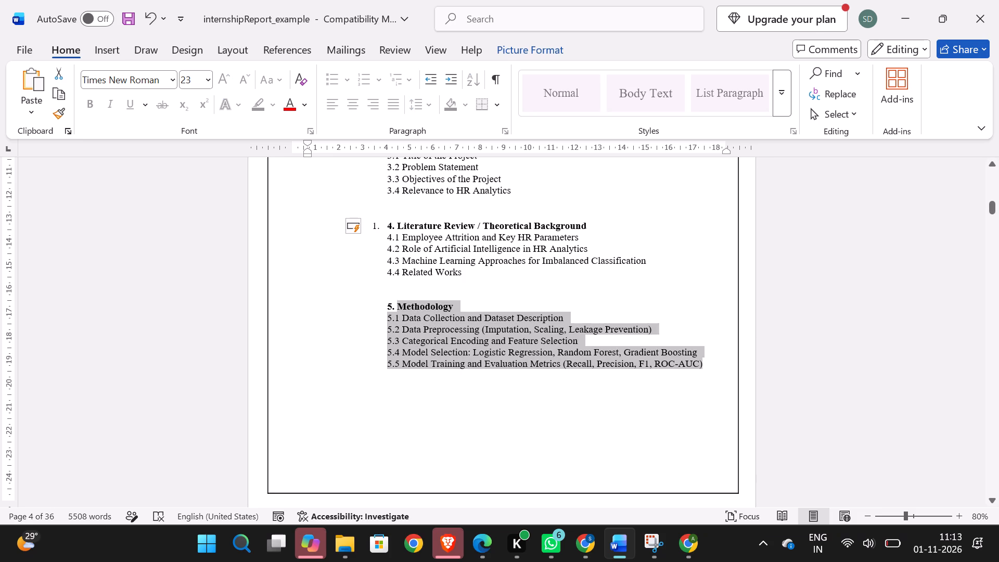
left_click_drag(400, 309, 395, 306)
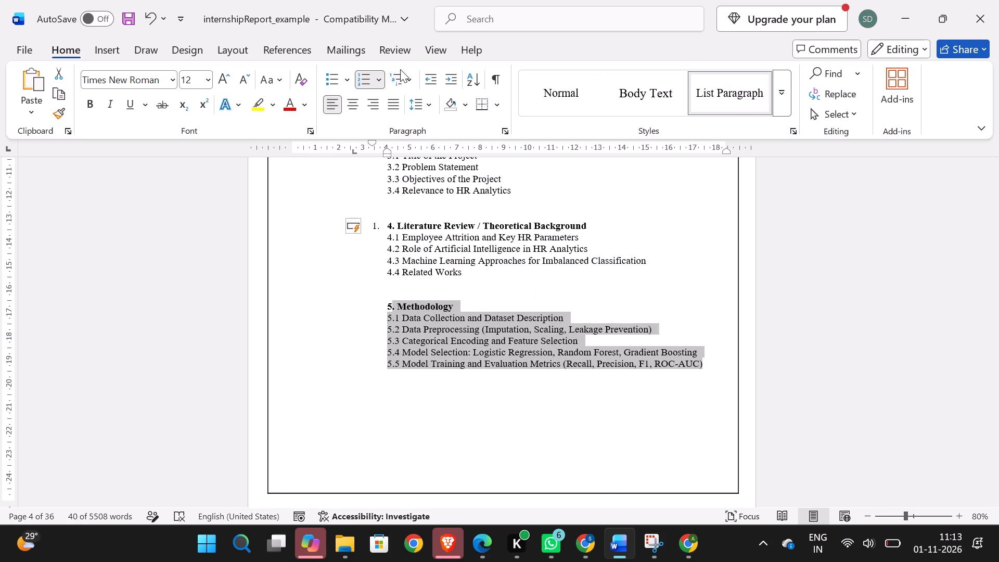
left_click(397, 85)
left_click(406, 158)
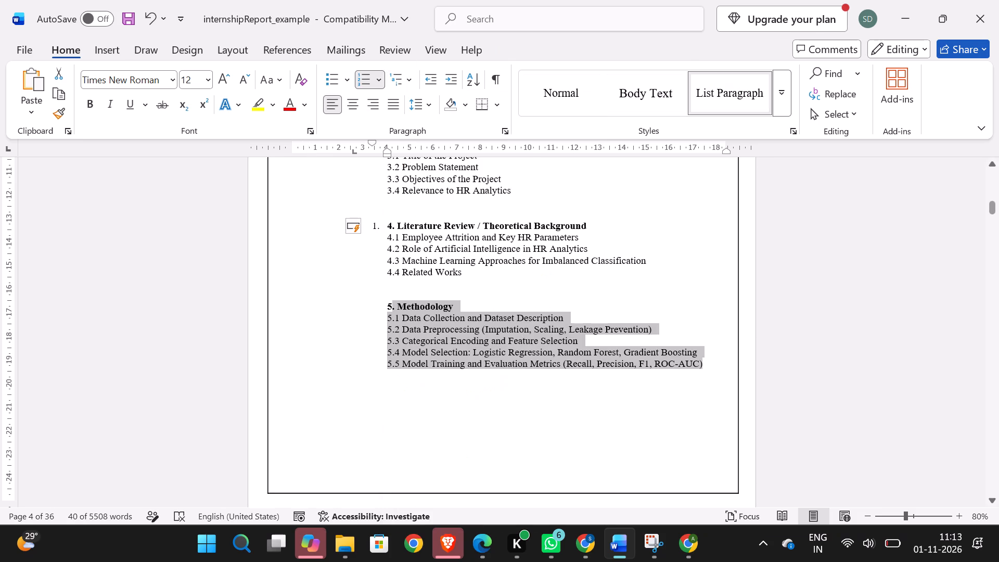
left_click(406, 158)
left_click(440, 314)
Apply the 1., 2., 3. number format to all table of contents entries, from Introduction through entry 5.5.
scroll(440, 314, "up", 1)
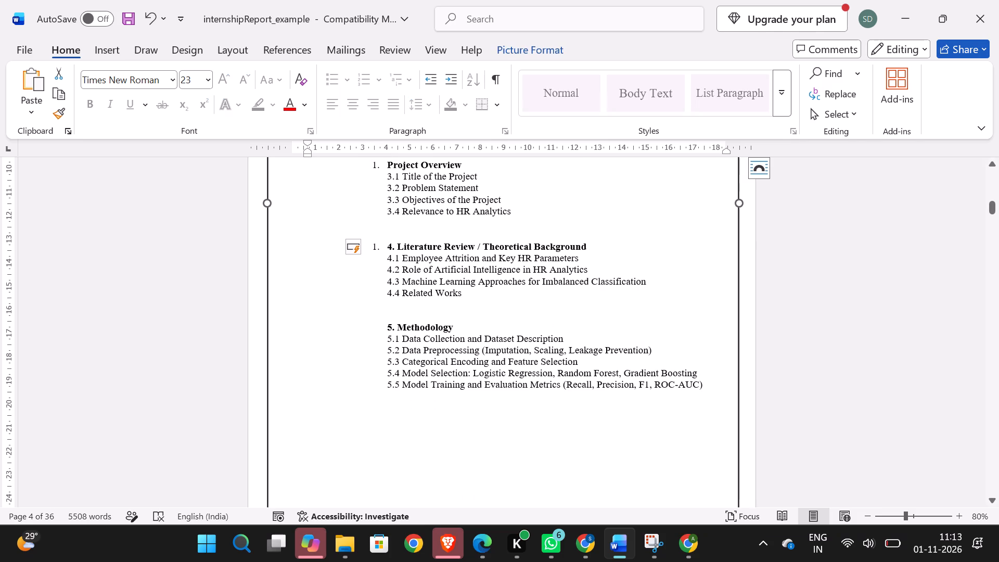
scroll(440, 314, "up", 1)
scroll(387, 323, "up", 2)
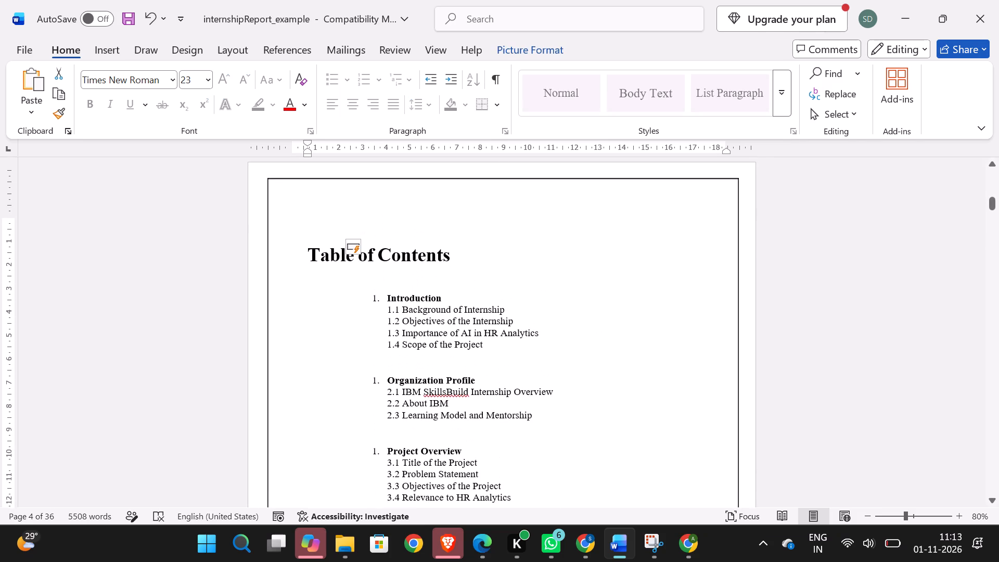
left_click_drag(372, 297, 560, 509)
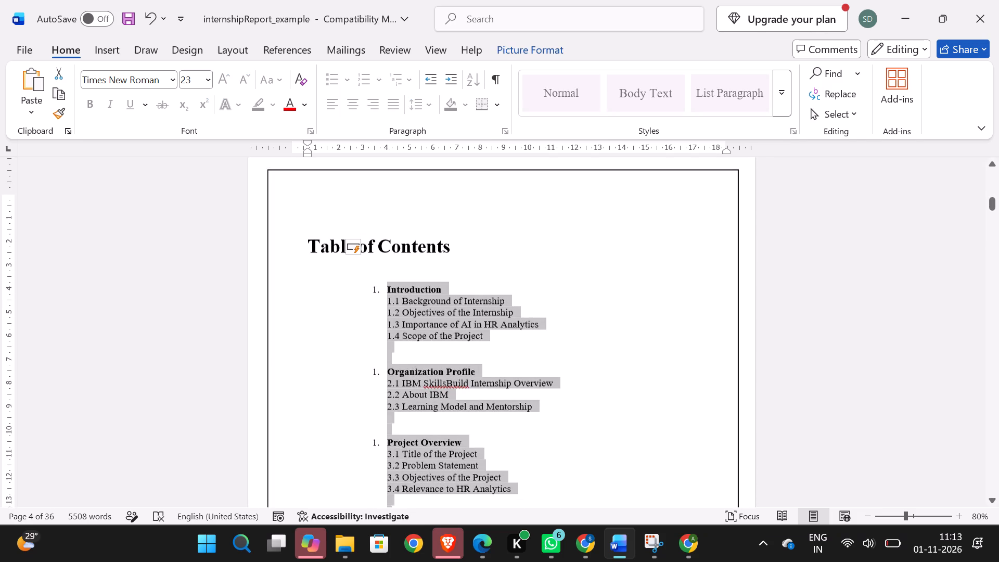
left_click_drag(560, 509, 632, 426)
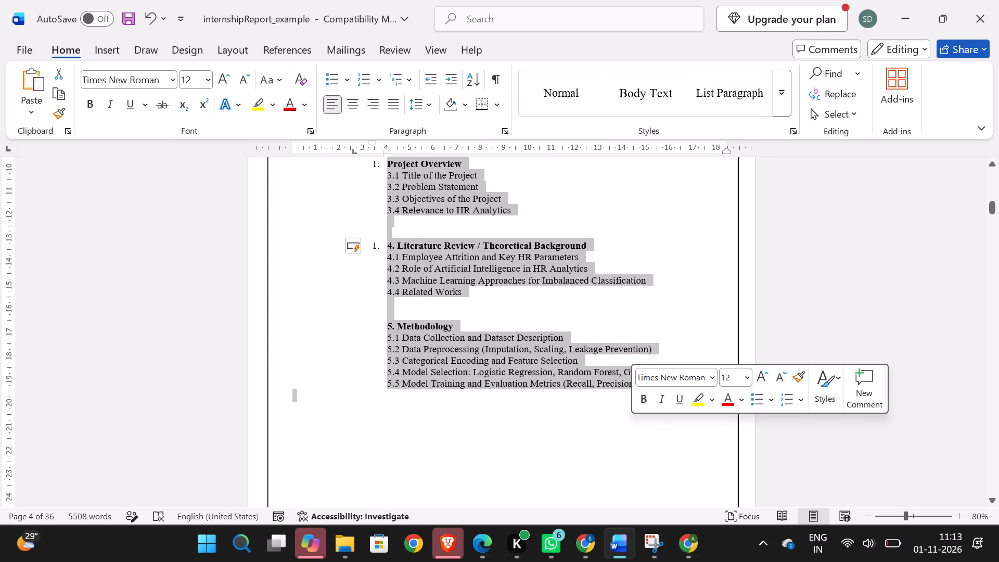
left_click(368, 85)
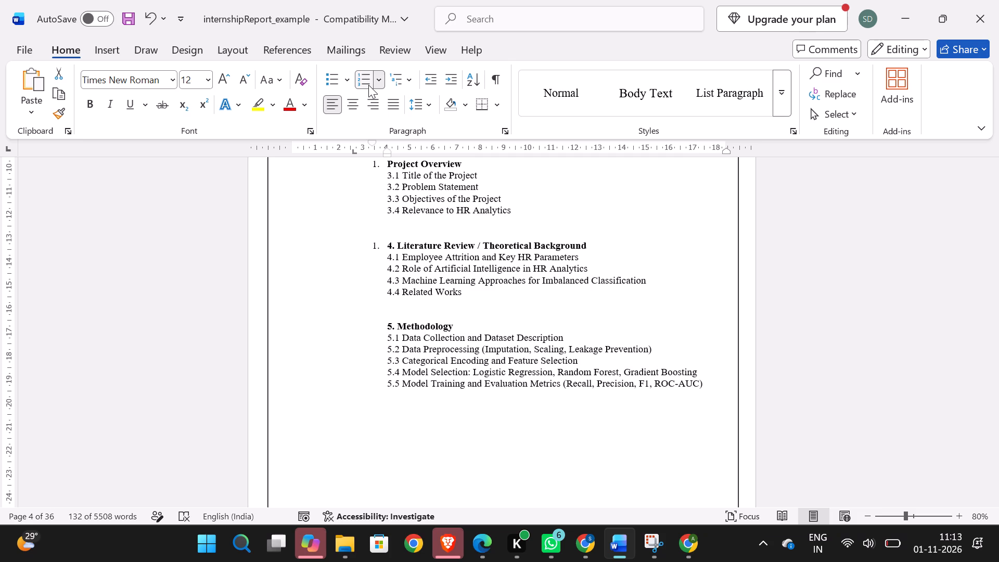
left_click(379, 85)
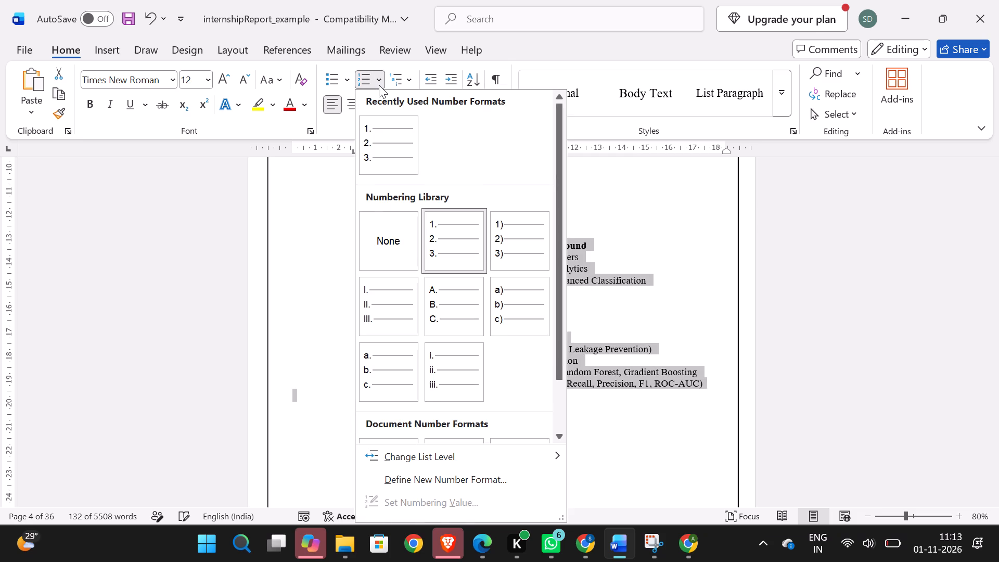
left_click(379, 169)
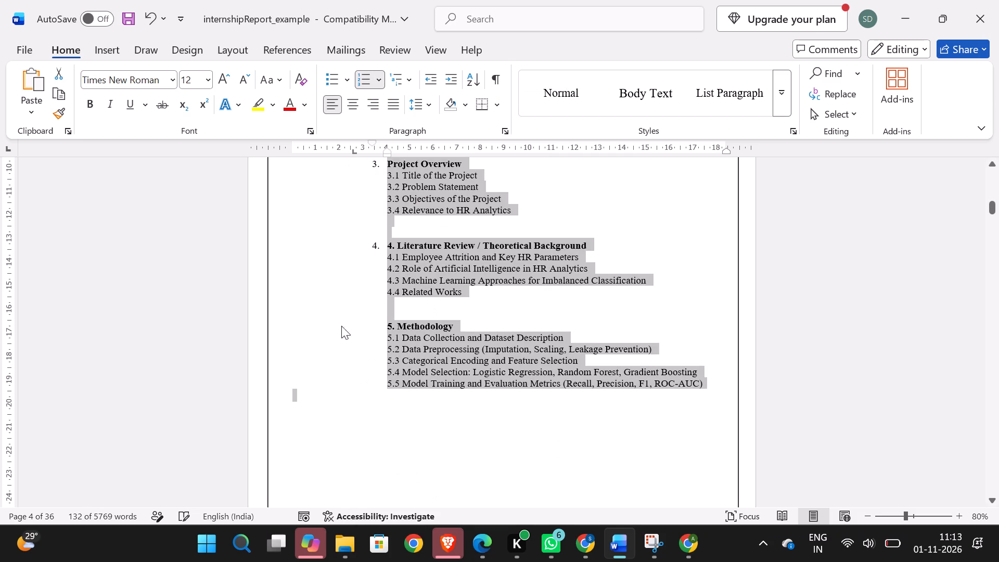
left_click(343, 341)
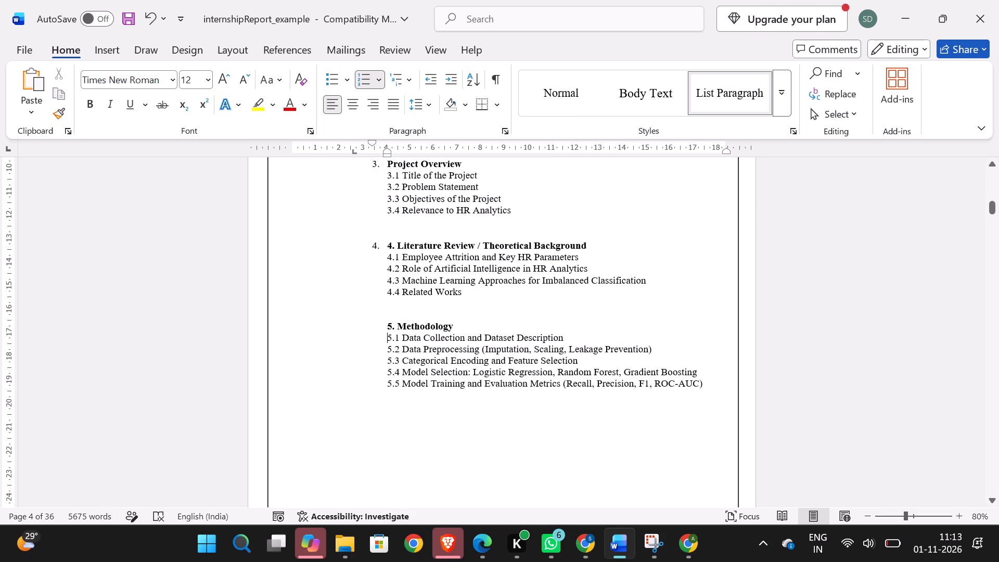
Delete the typed "4." and the extra space from the Literature Review / Theoretical Background heading, keeping its automatic list number.
left_click(394, 247)
key("BackSpace")
key("BackSpace")
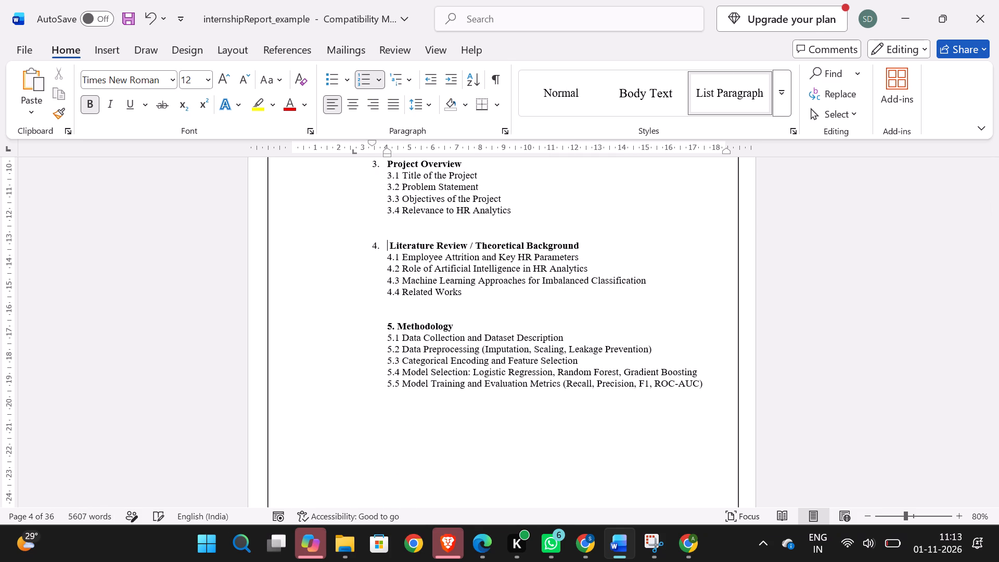
key("BackSpace")
key("ctrl+z")
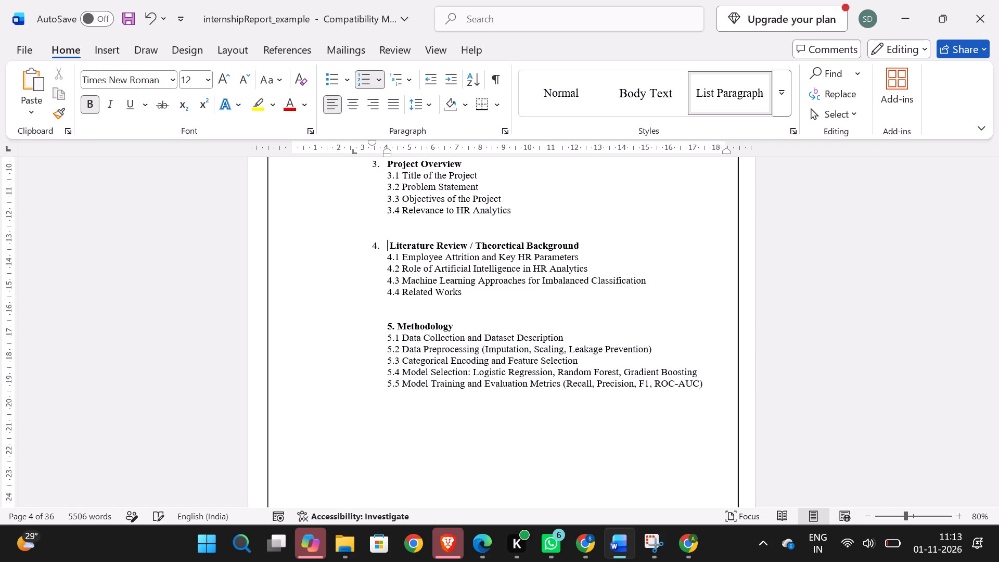
key("Right")
key("BackSpace")
key("BackSpace")
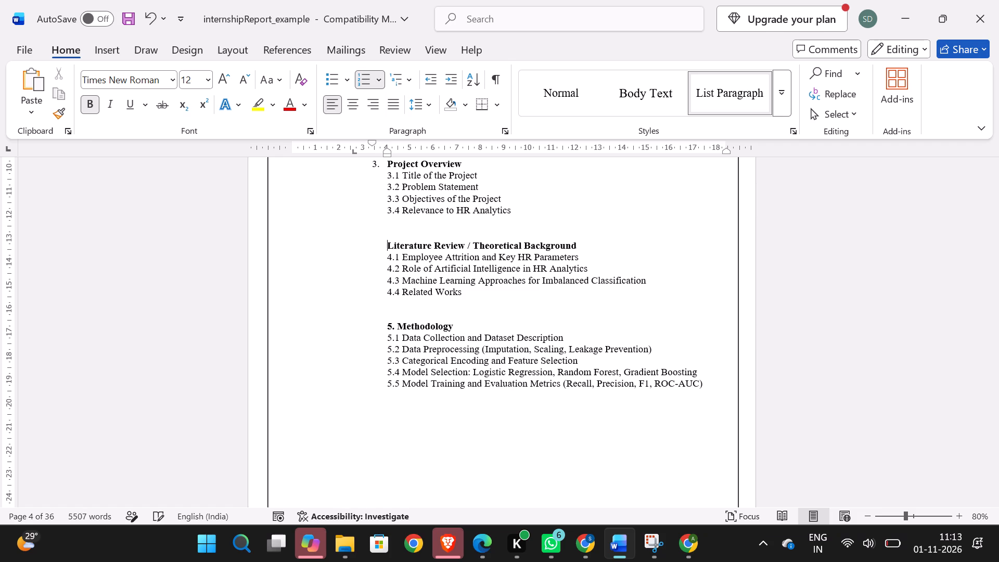
key("ctrl+z")
Delete the typed "5." from the Methodology heading along with one line break above it.
left_click(390, 324)
key("BackSpace")
key("BackSpace")
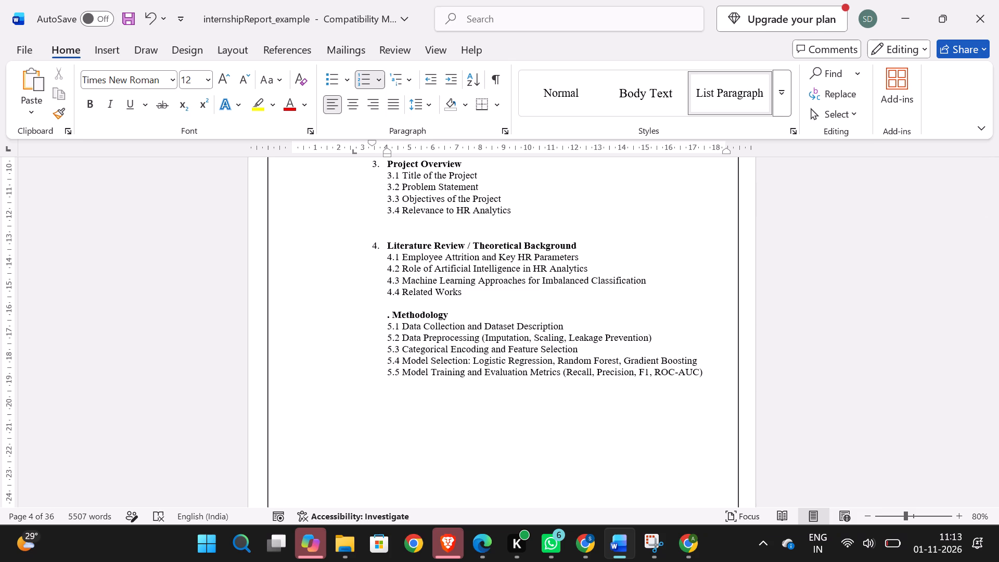
key("shift+Return")
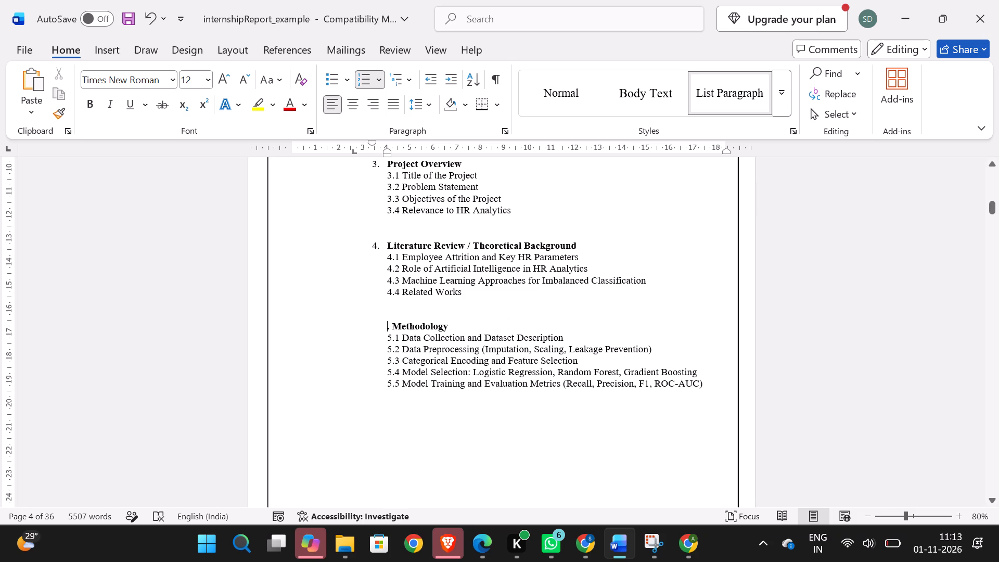
key("Right")
key("BackSpace")
key("BackSpace")
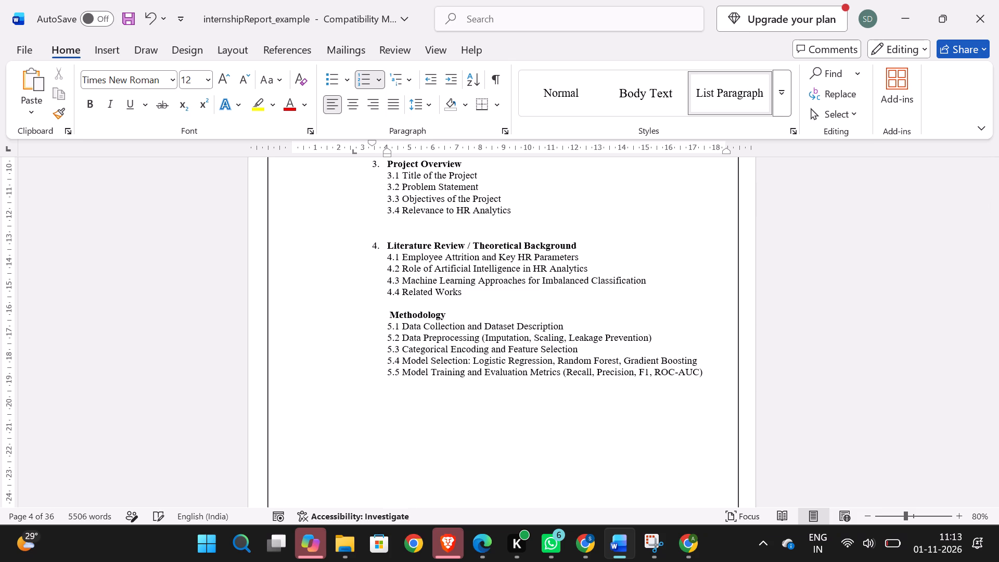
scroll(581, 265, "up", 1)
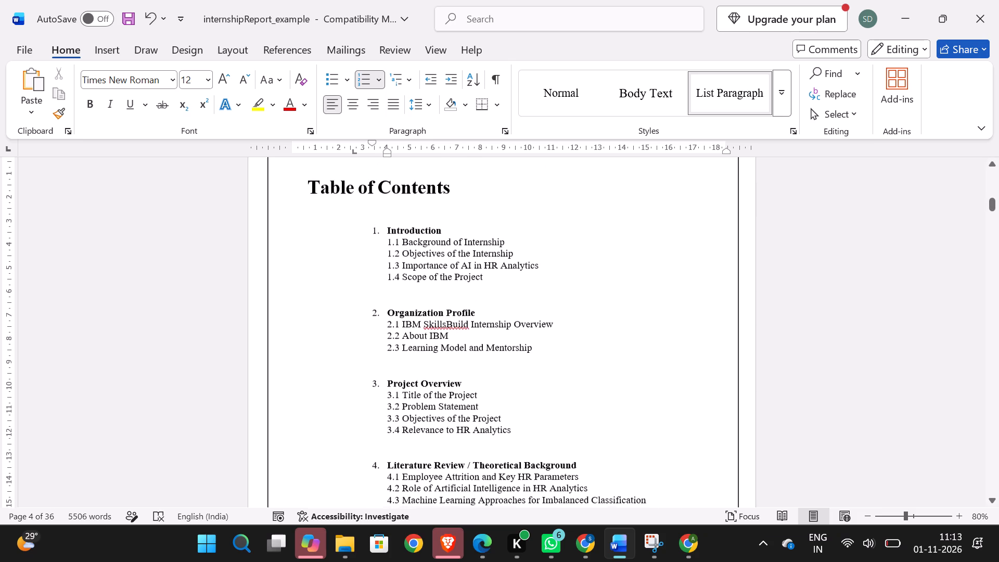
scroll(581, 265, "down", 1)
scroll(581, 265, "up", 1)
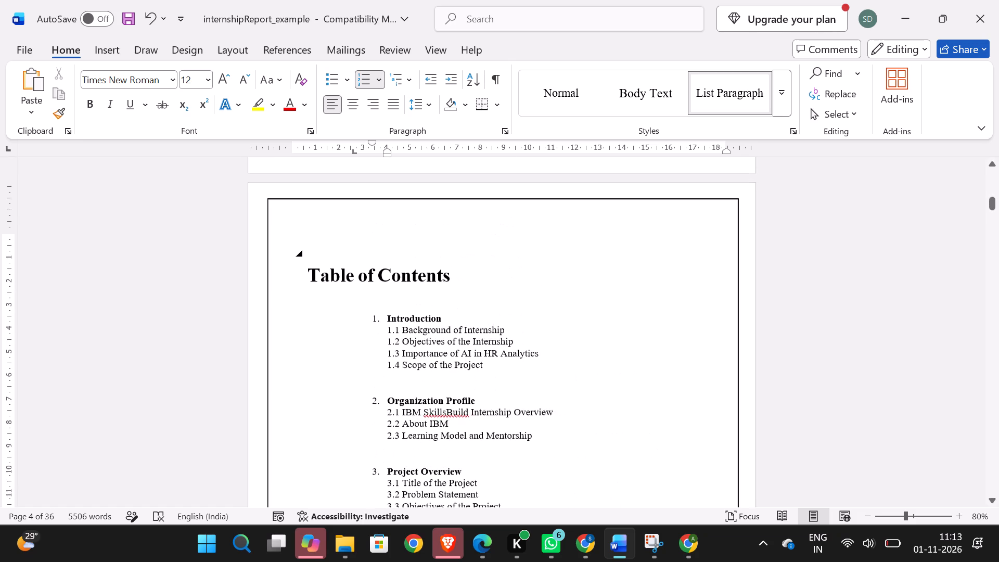
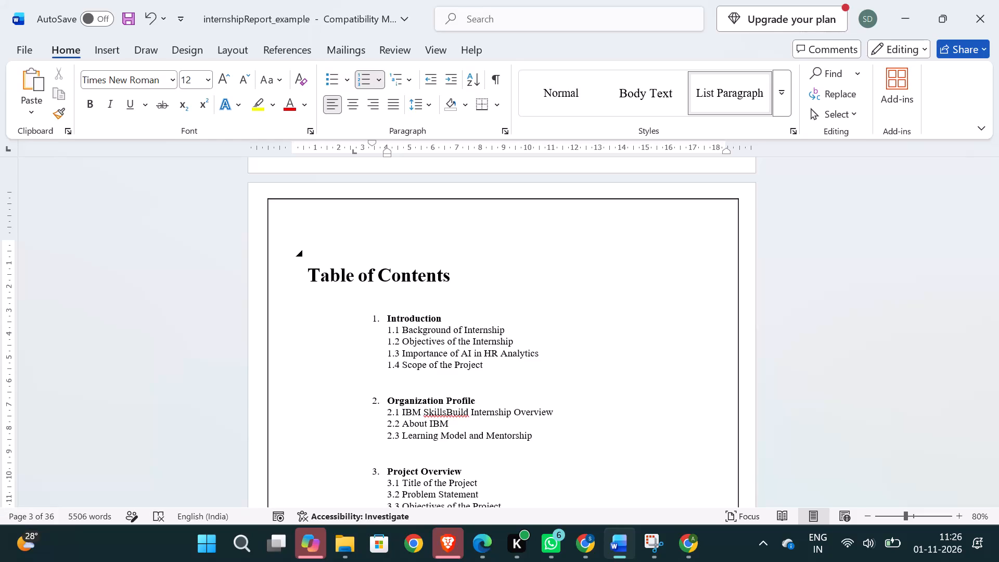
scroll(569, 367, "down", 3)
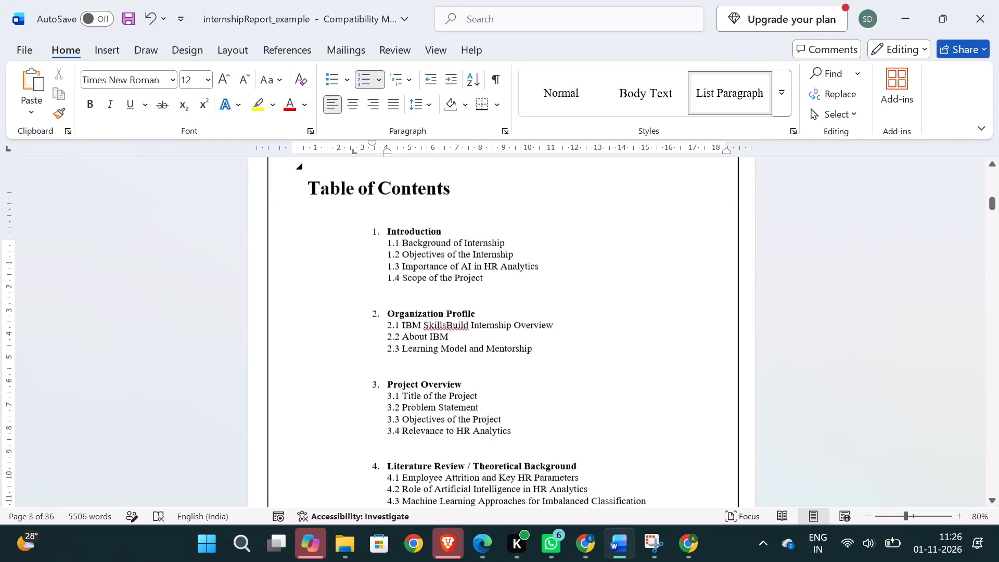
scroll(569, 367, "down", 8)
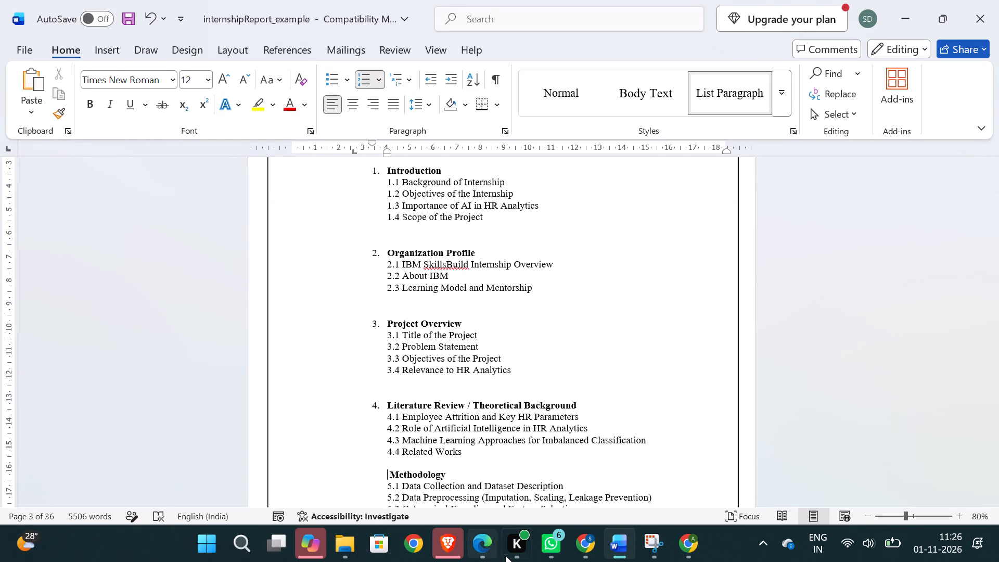